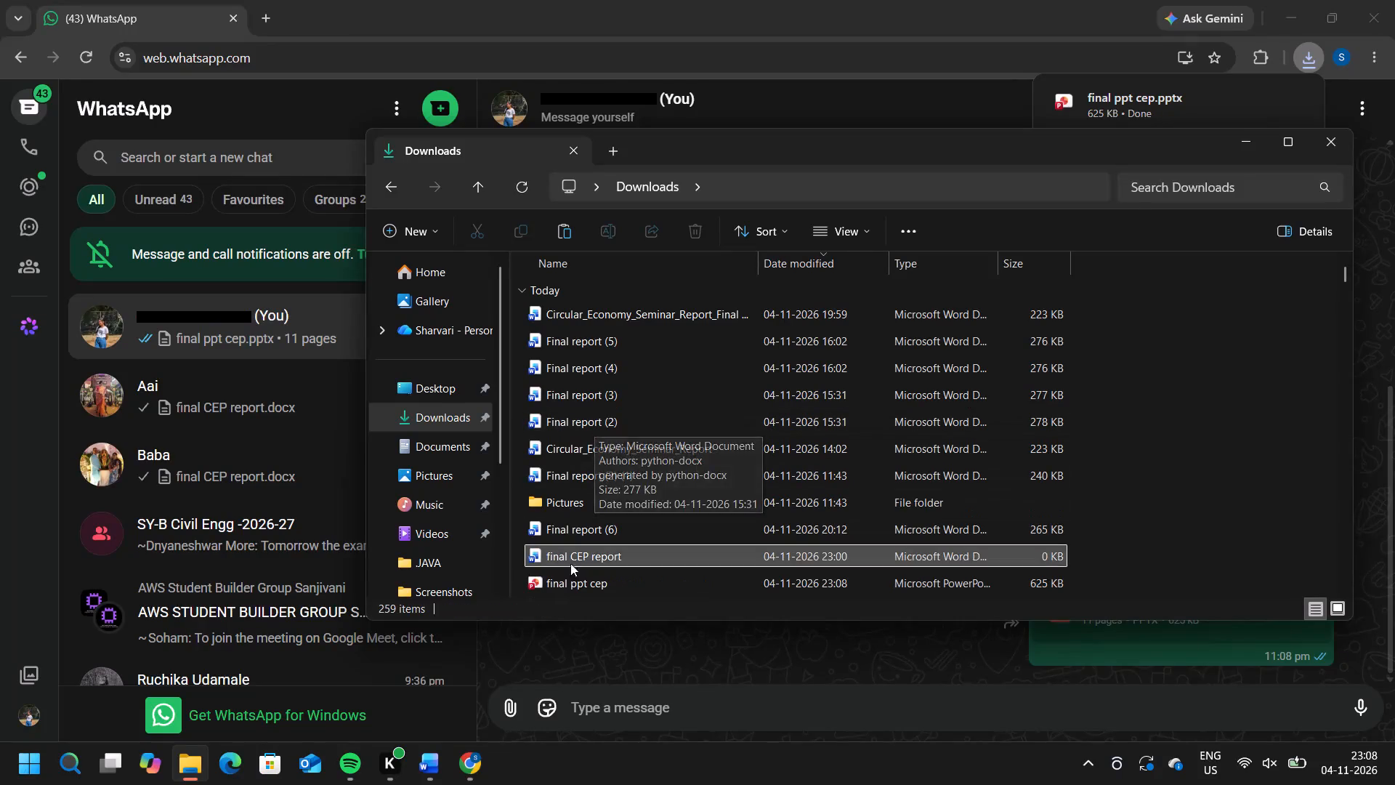
Open the presentation "final ptt cep" from the Downloads folder in PowerPoint.
double_click(565, 583)
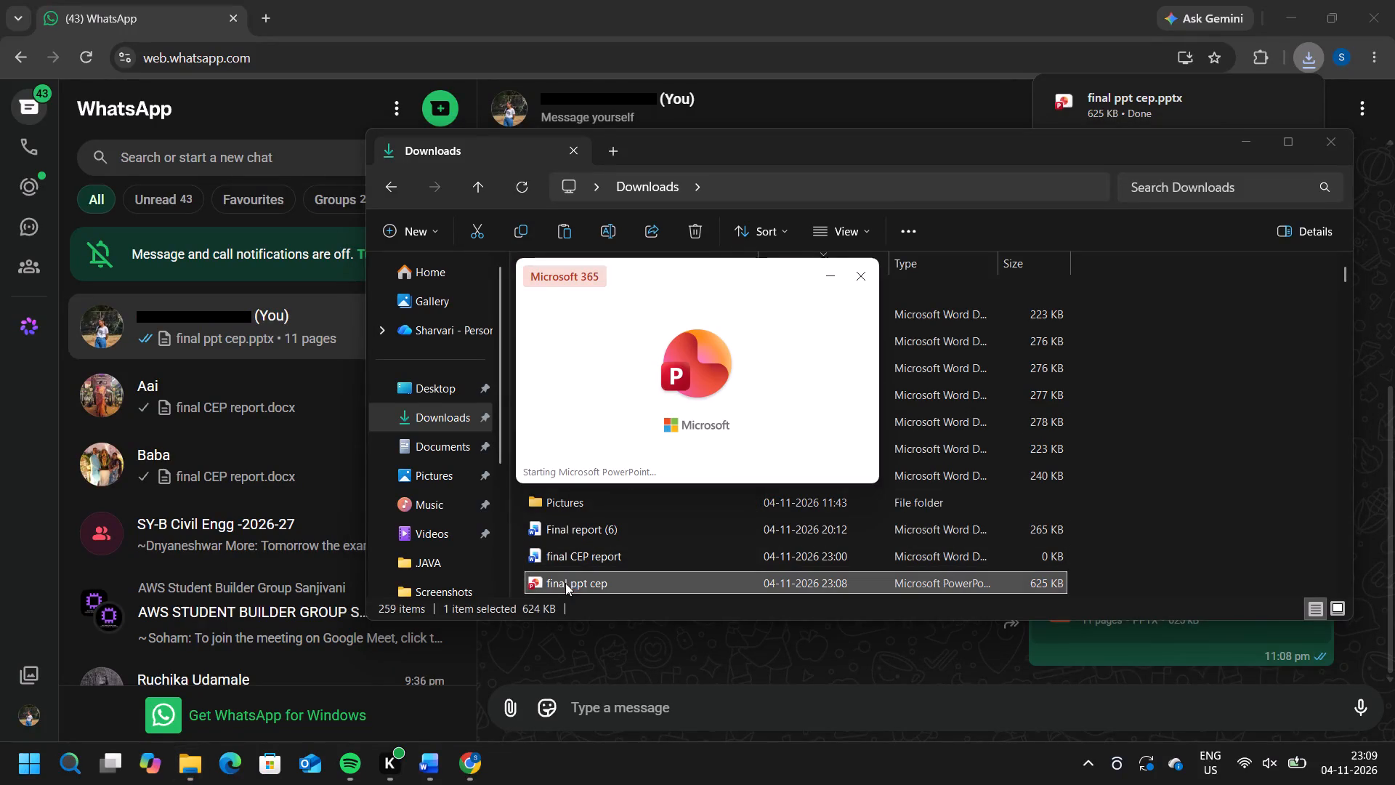
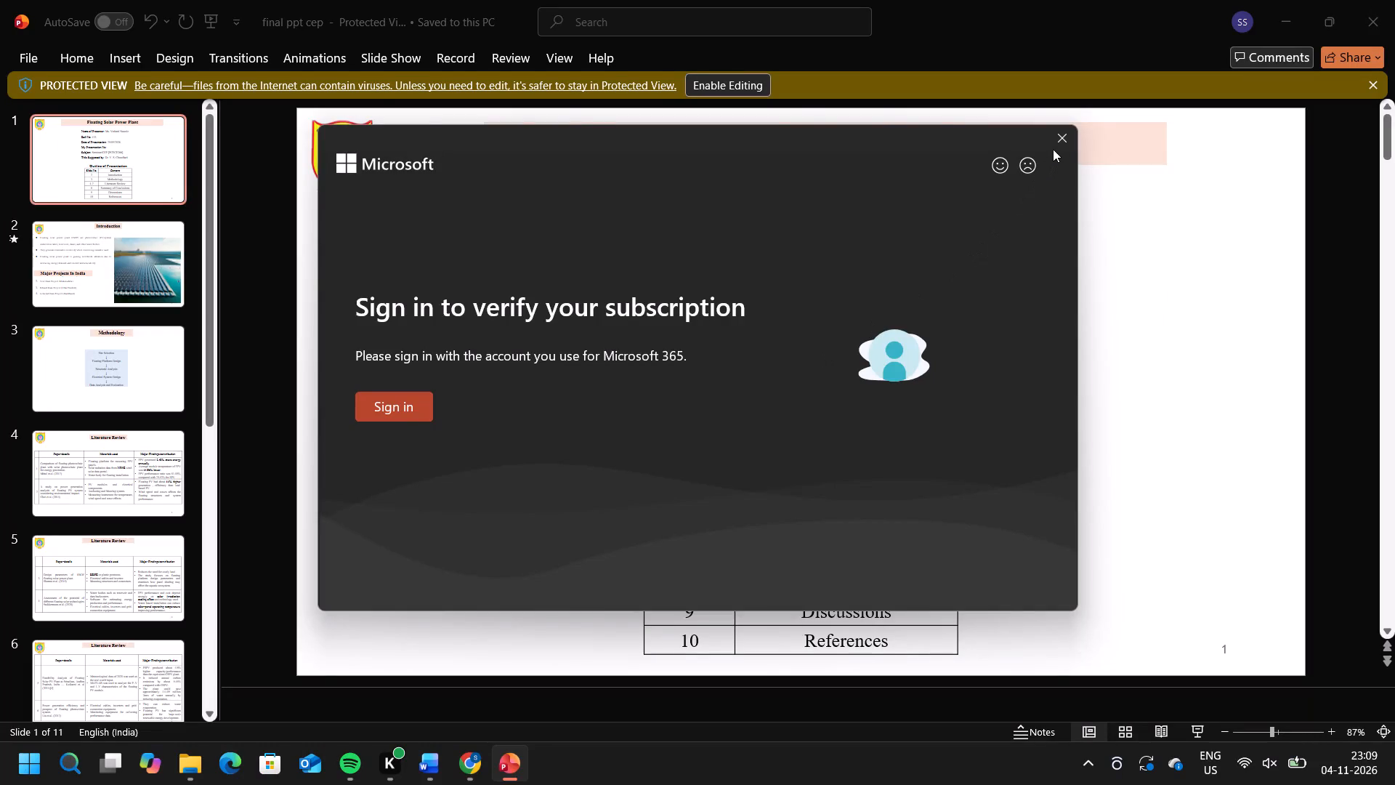
Dismiss the subscription sign-in prompt and enable editing for the protected presentation.
click(1055, 143)
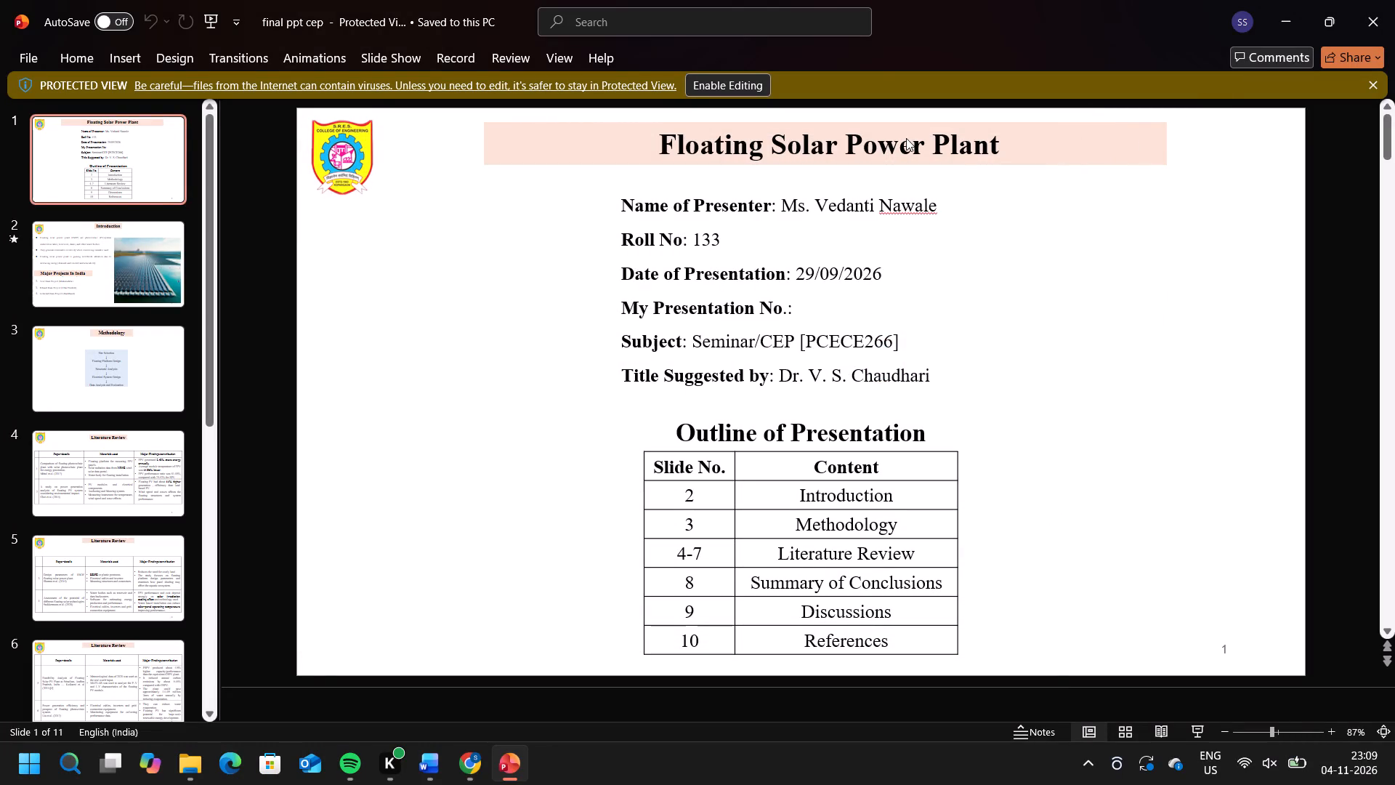
drag(906, 138, 737, 92)
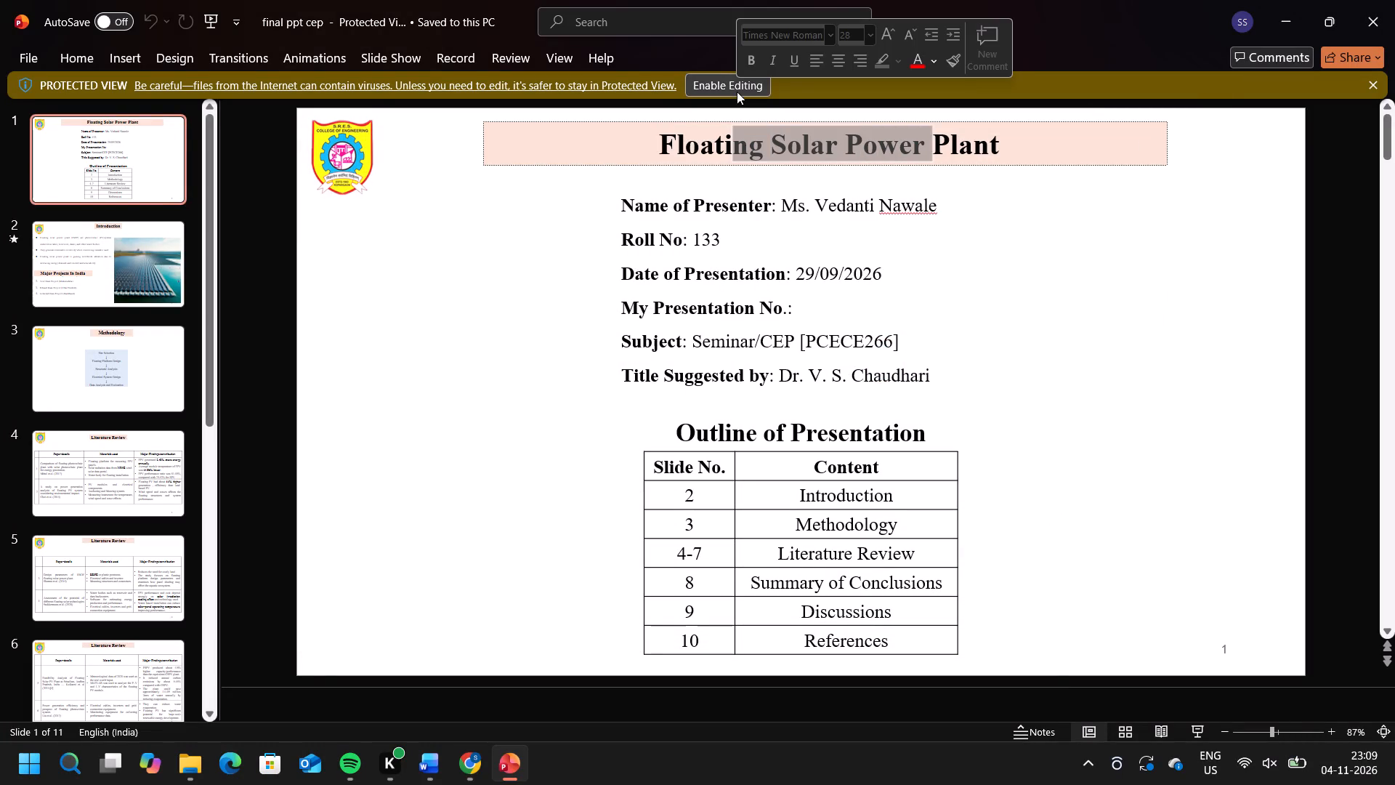
click(735, 86)
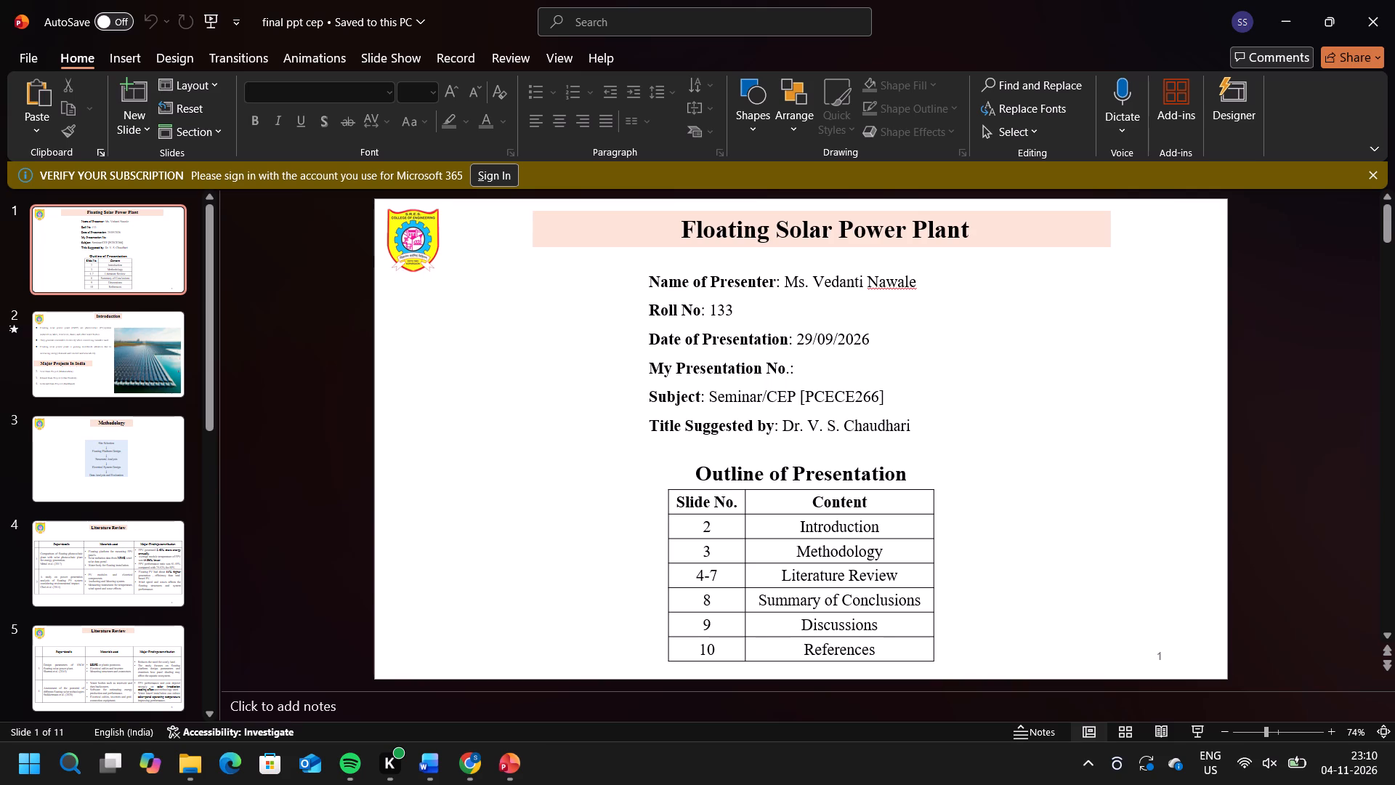
Delete the "Date of Presentation" and "My Presentation No." lines from the details on the title slide.
drag(872, 337, 650, 345)
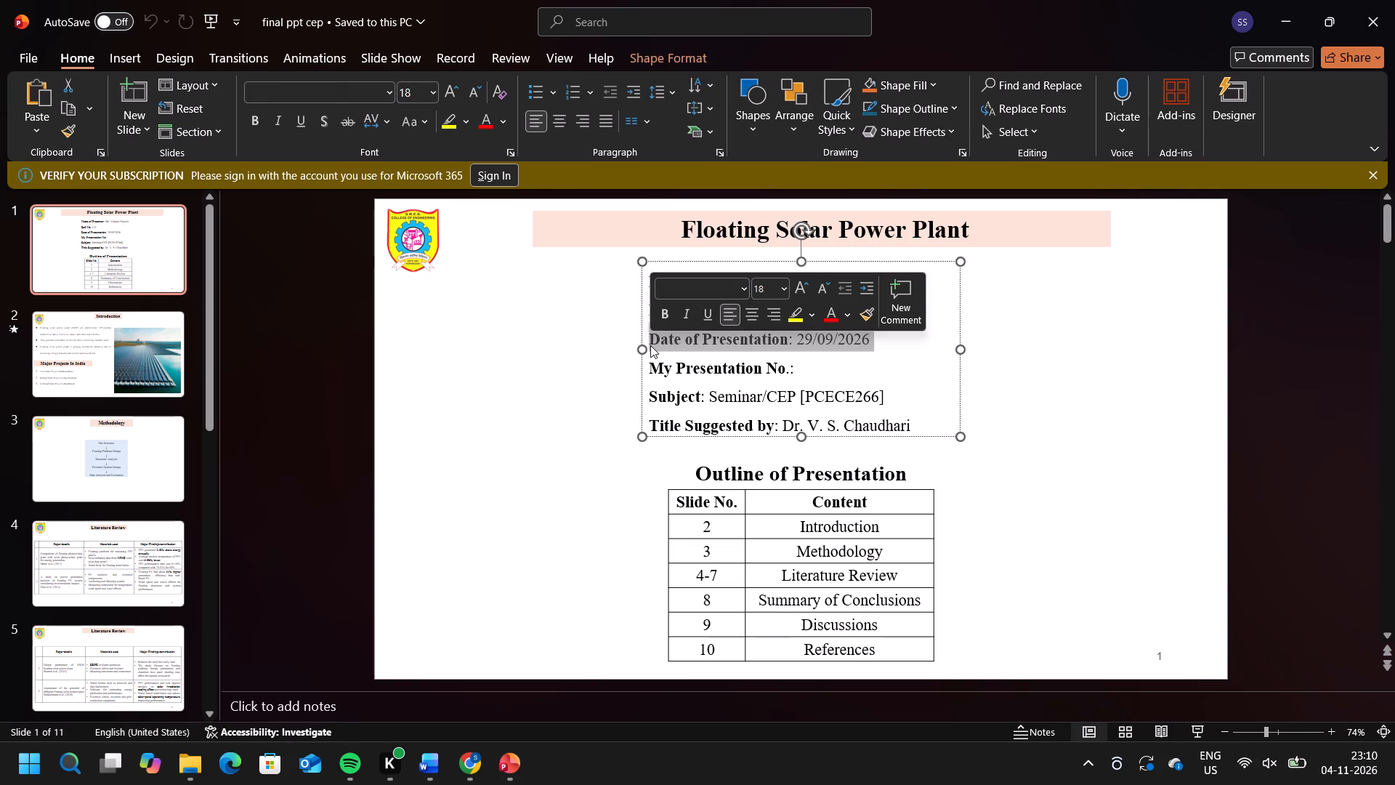
key(BackSpace)
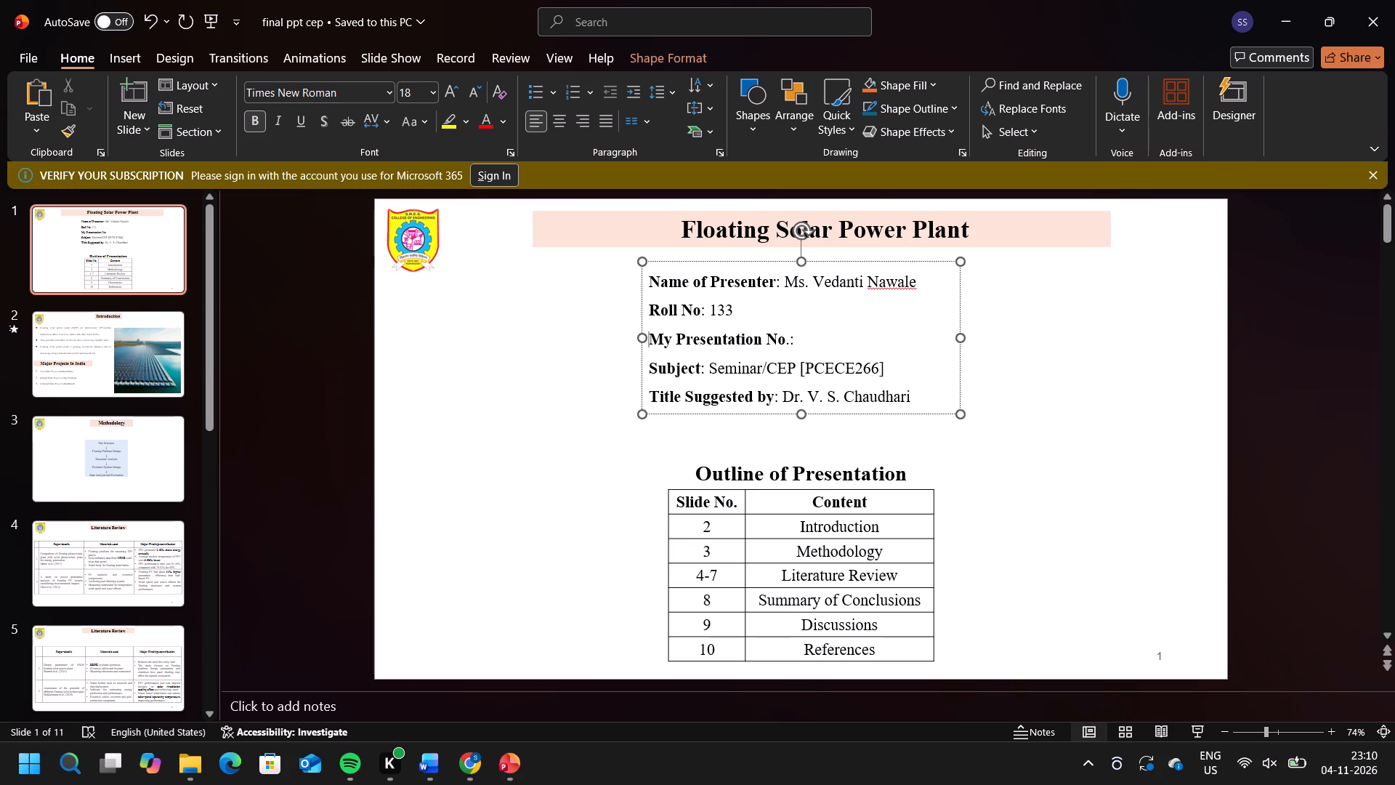
drag(790, 338, 659, 347)
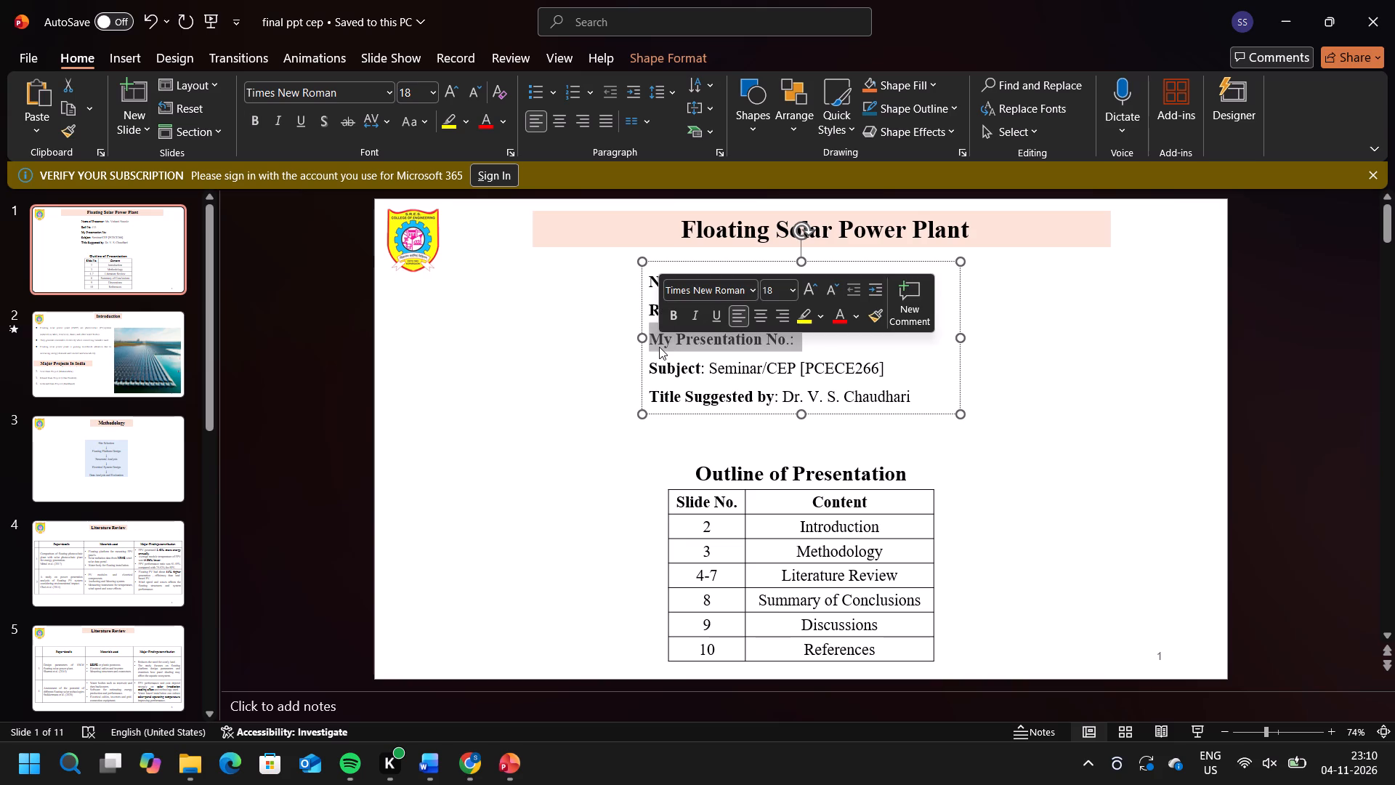
key(BackSpace)
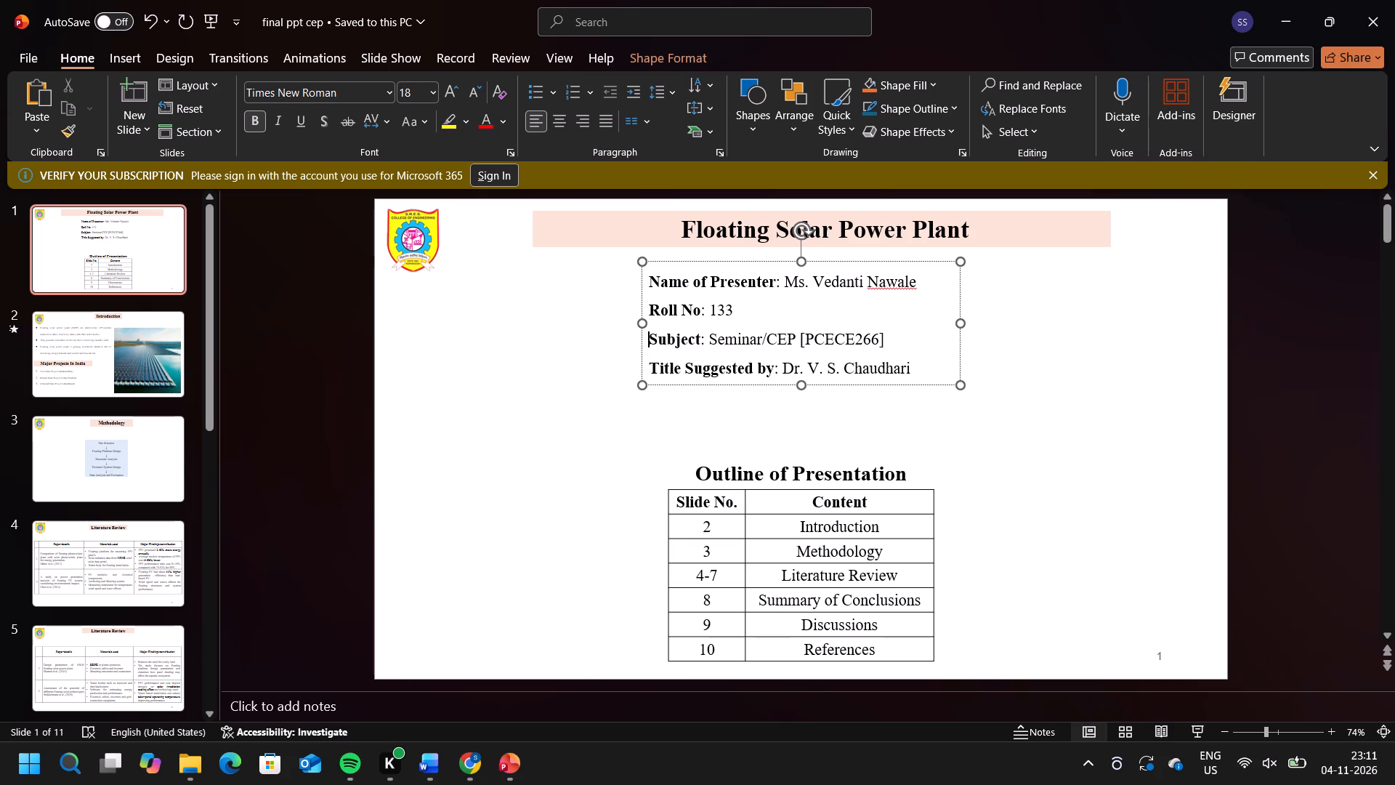
Replace the Subject line on the title slide with the label "PRN No" and the presenter's PRN number.
drag(700, 340, 649, 343)
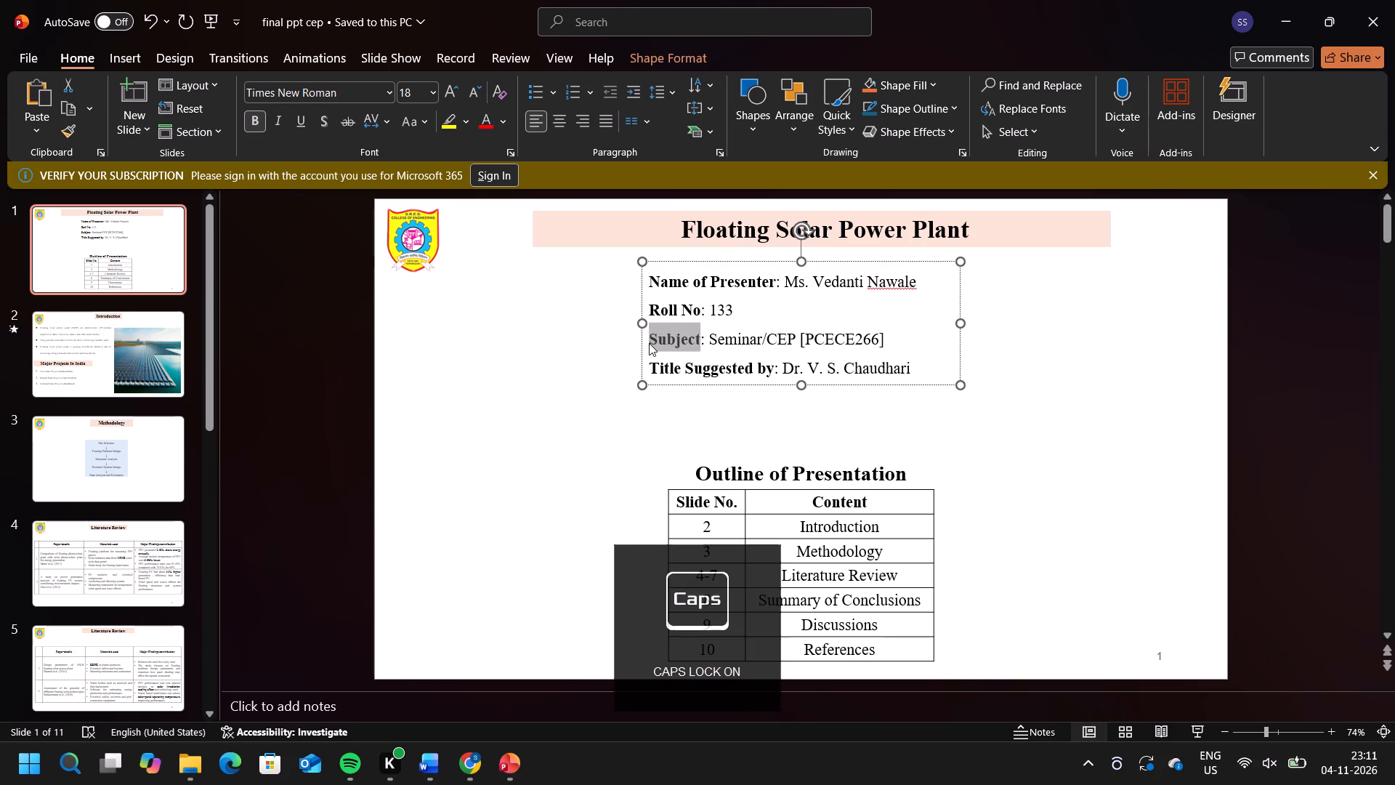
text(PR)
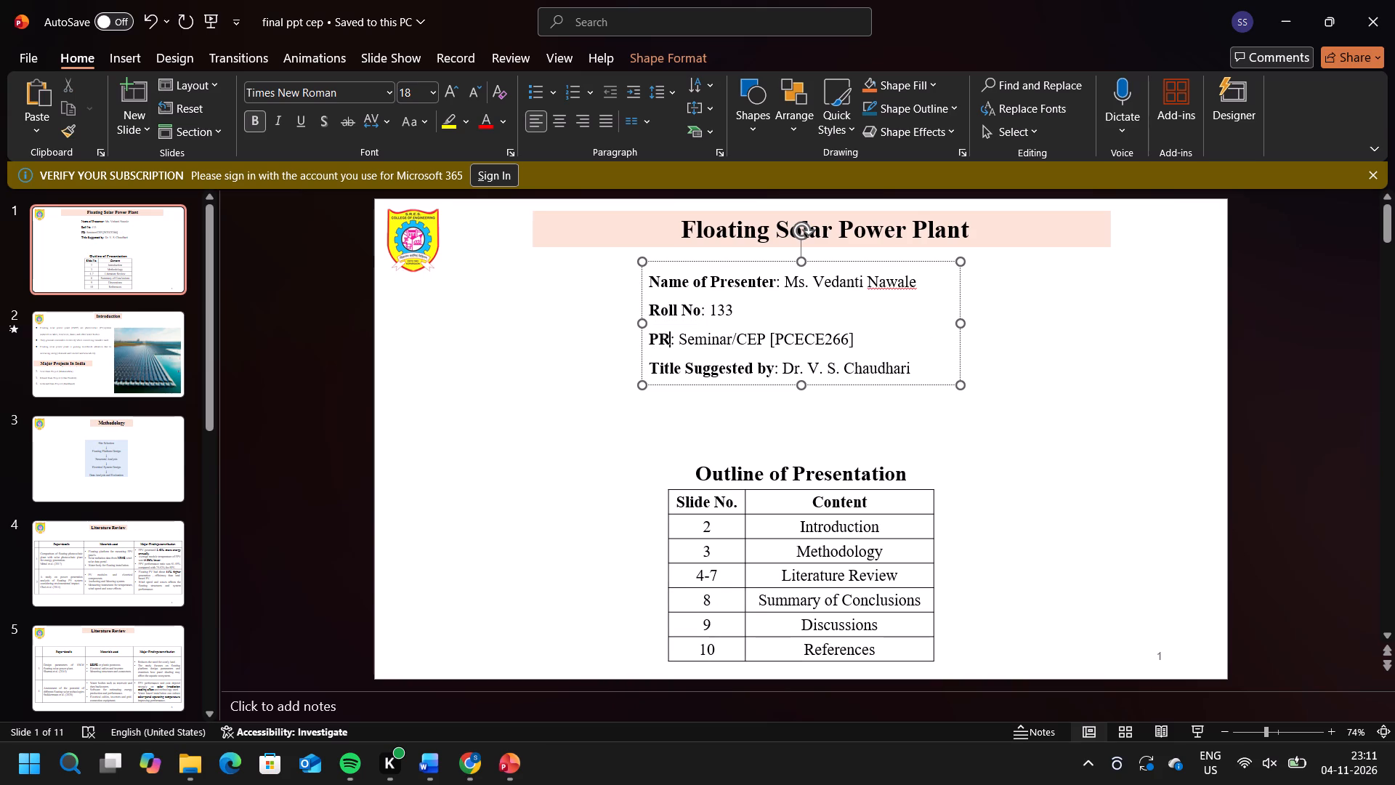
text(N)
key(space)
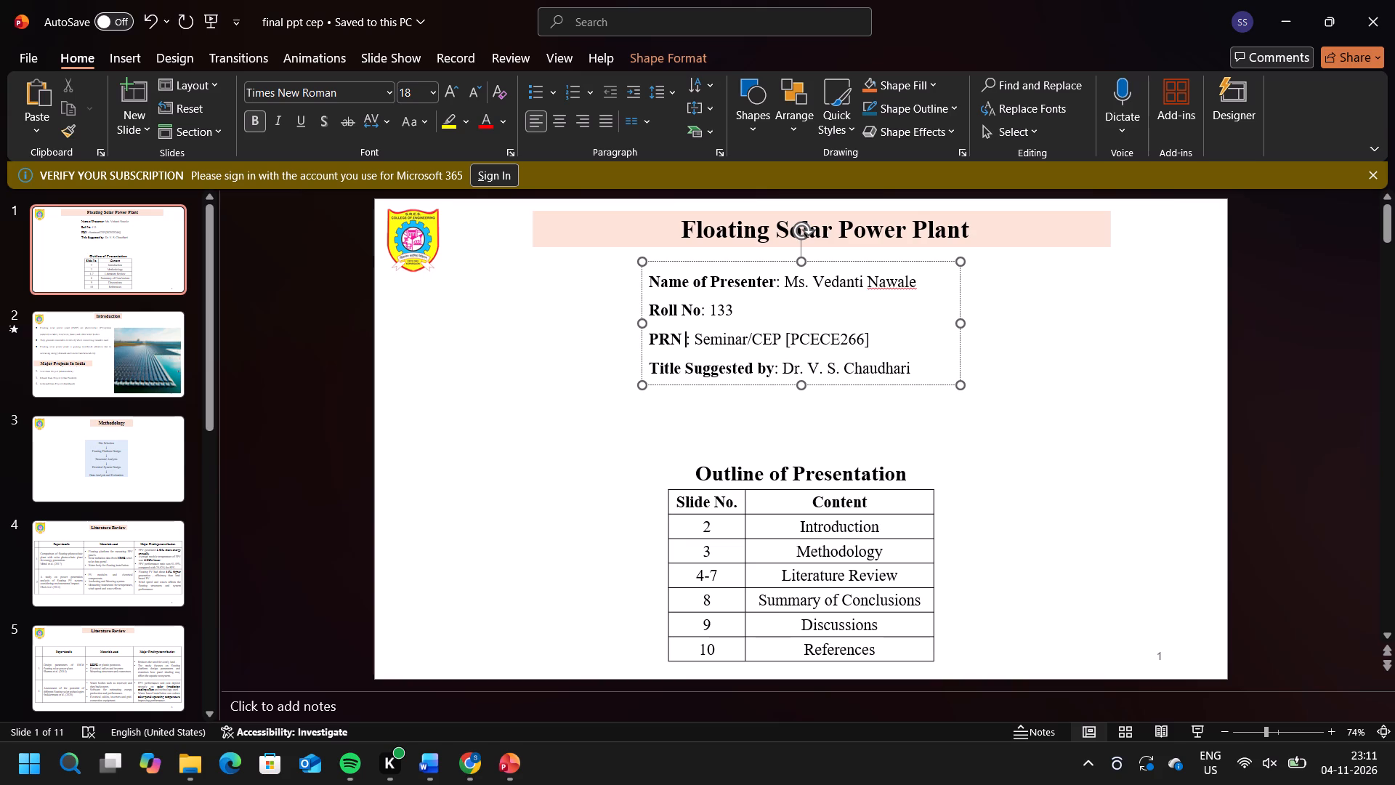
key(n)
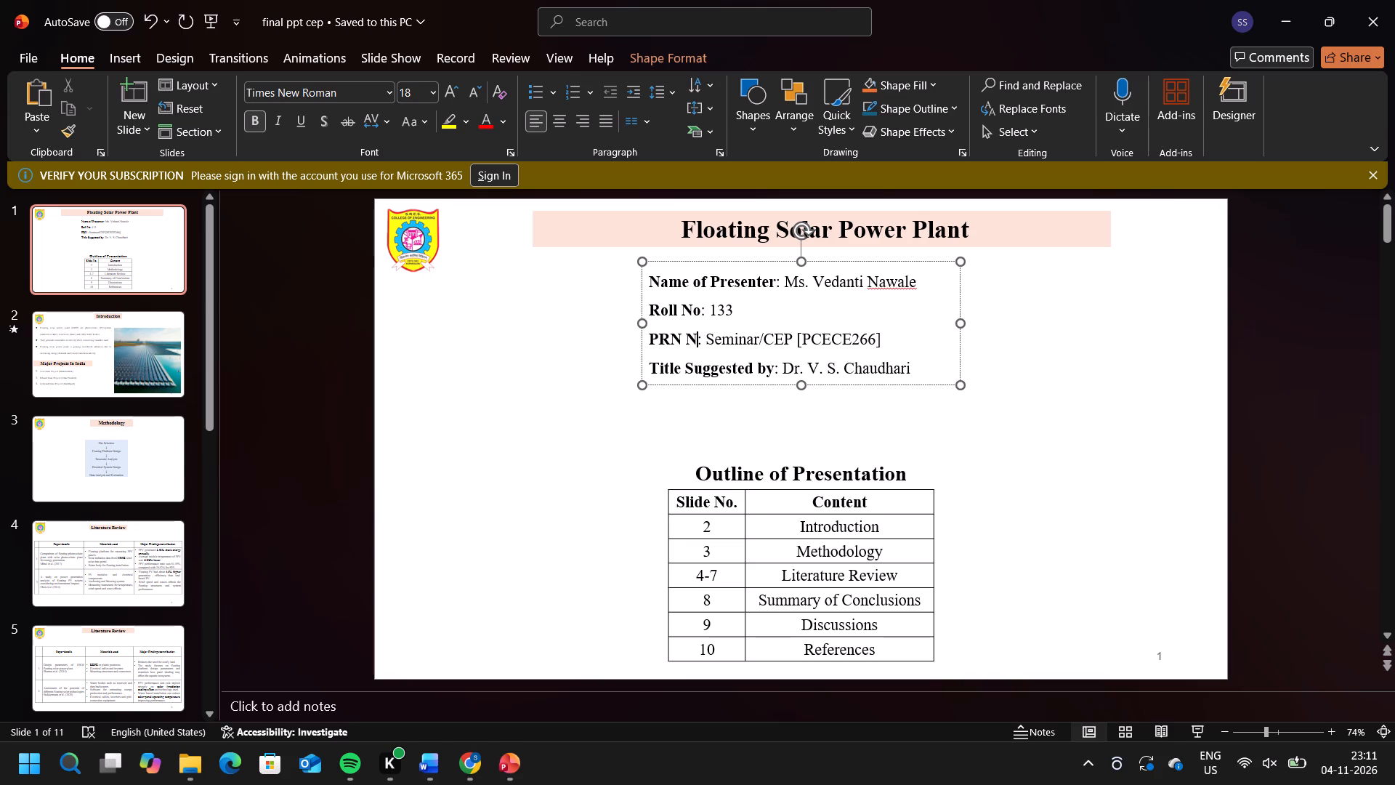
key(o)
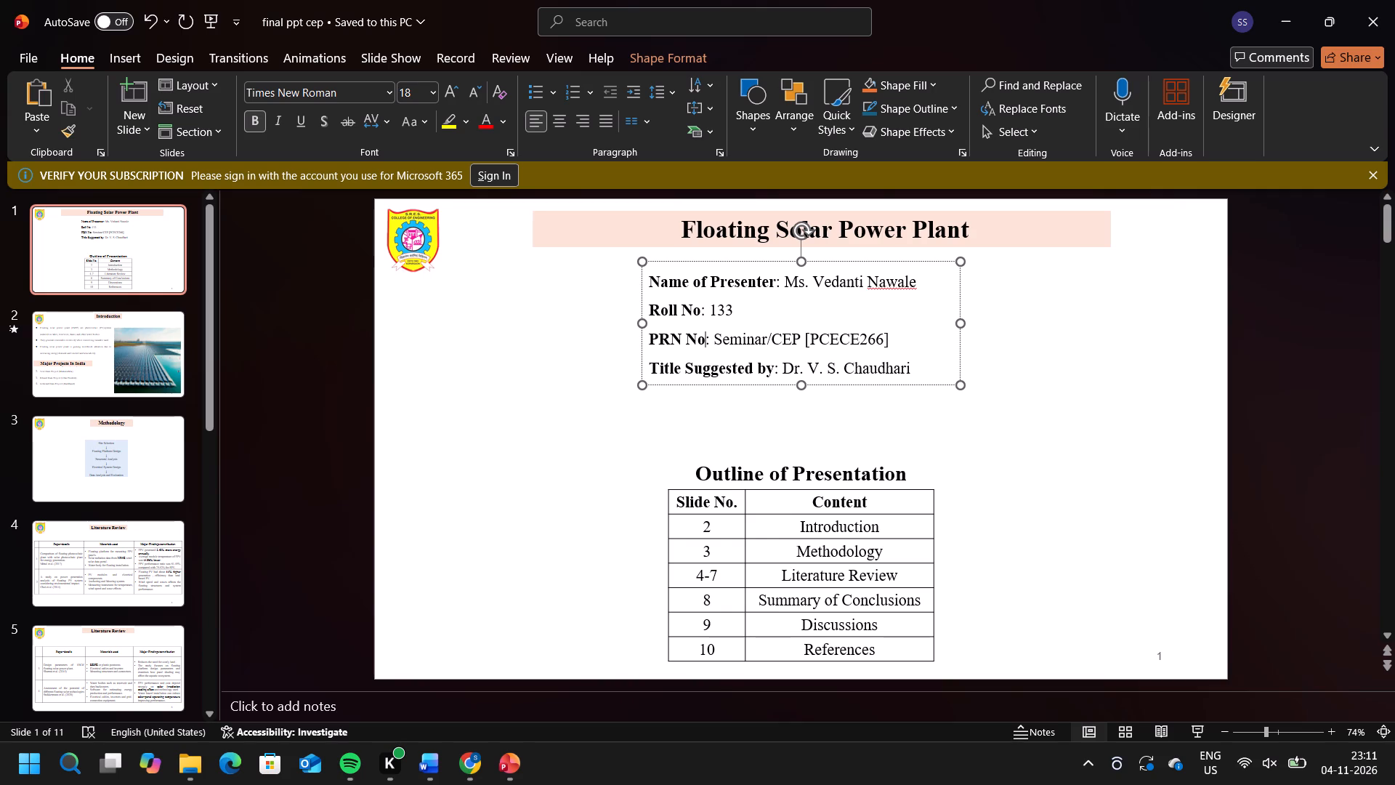
drag(889, 339, 742, 347)
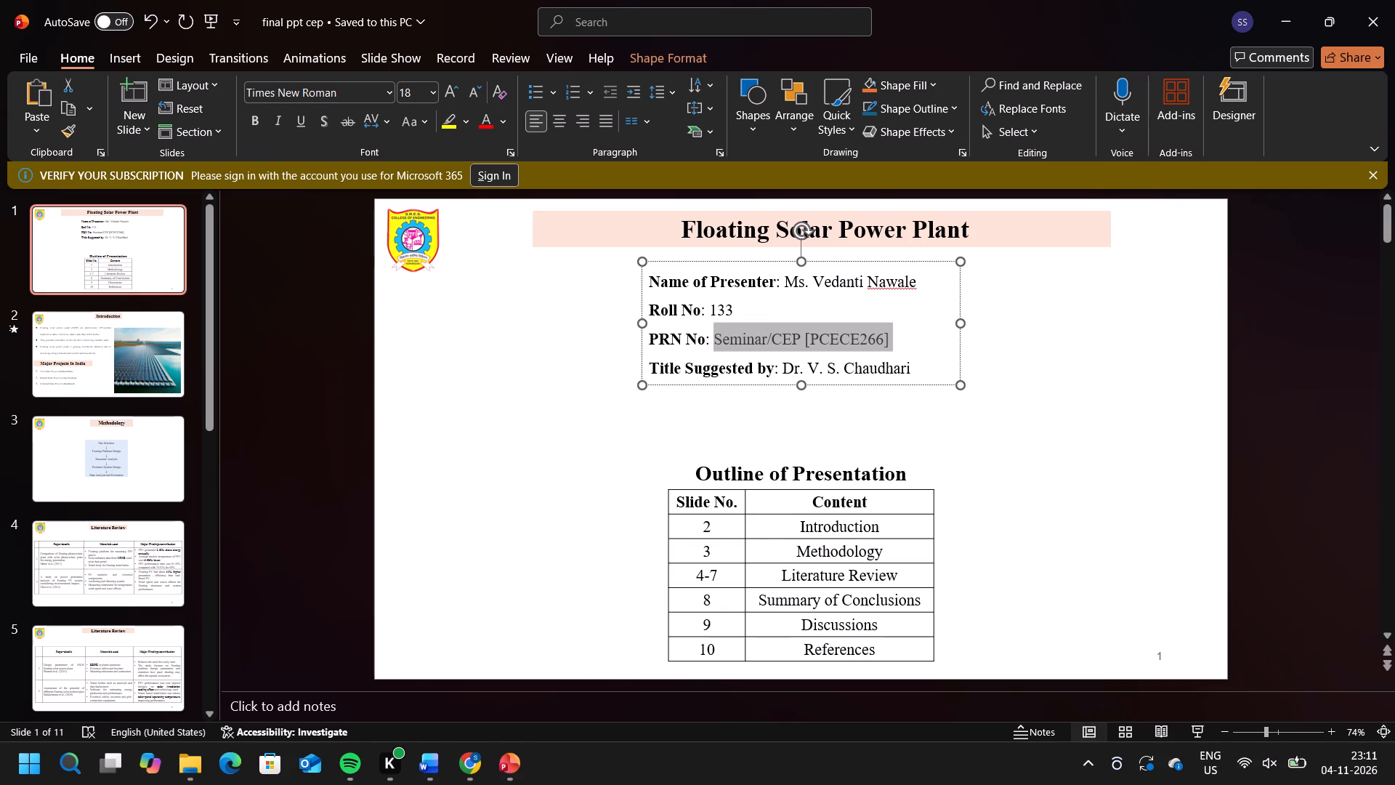
drag(742, 347, 734, 348)
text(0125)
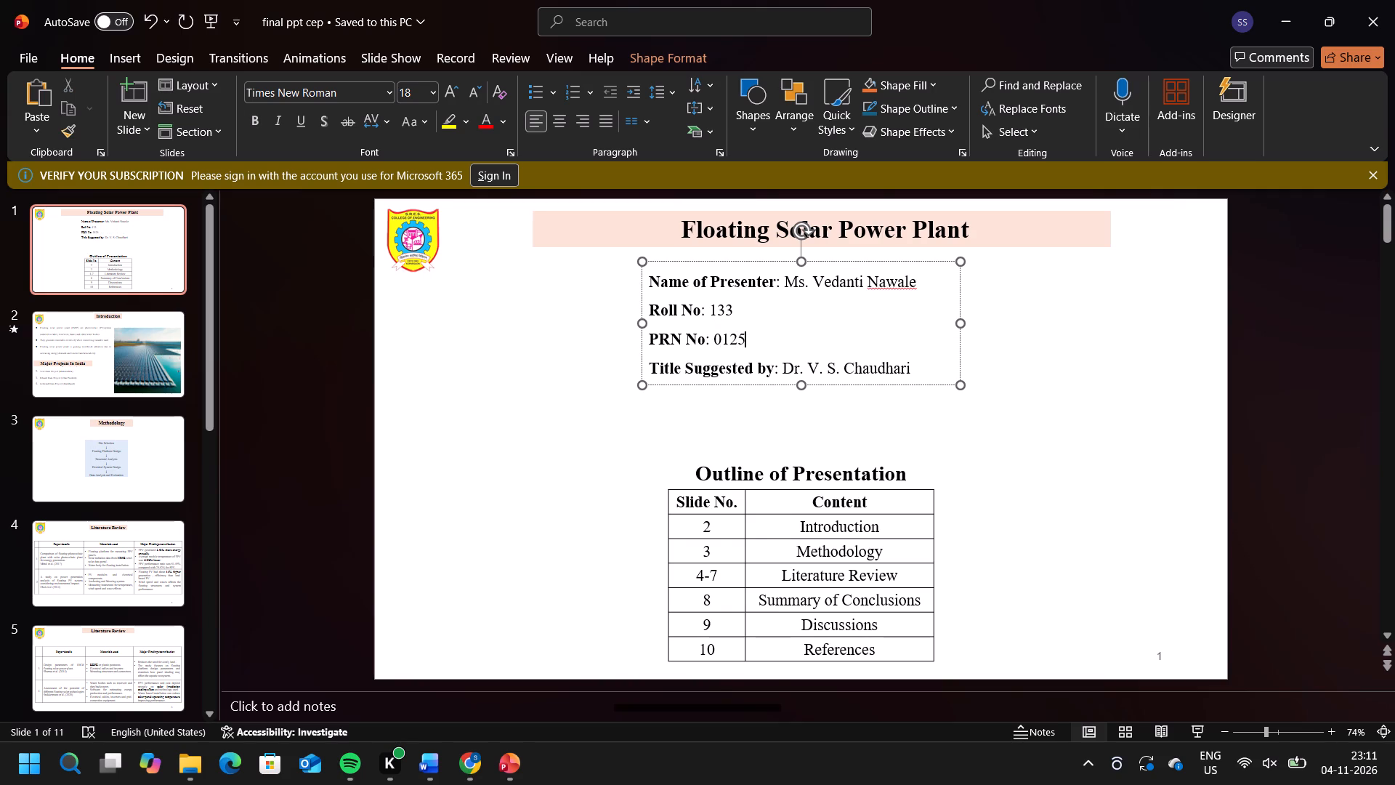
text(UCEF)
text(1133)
Insert a blank row above the header row of the Outline of Presentation table.
click(669, 523)
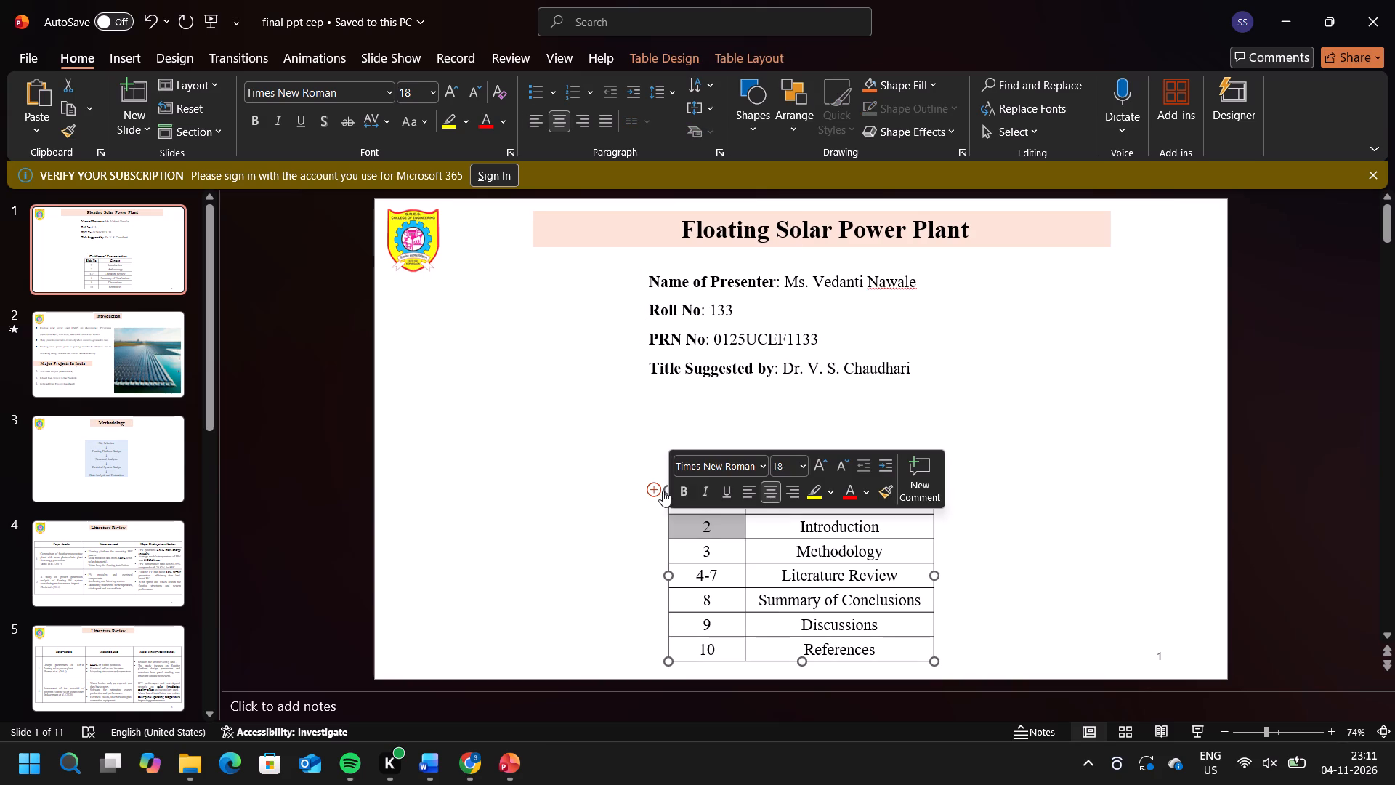
click(658, 487)
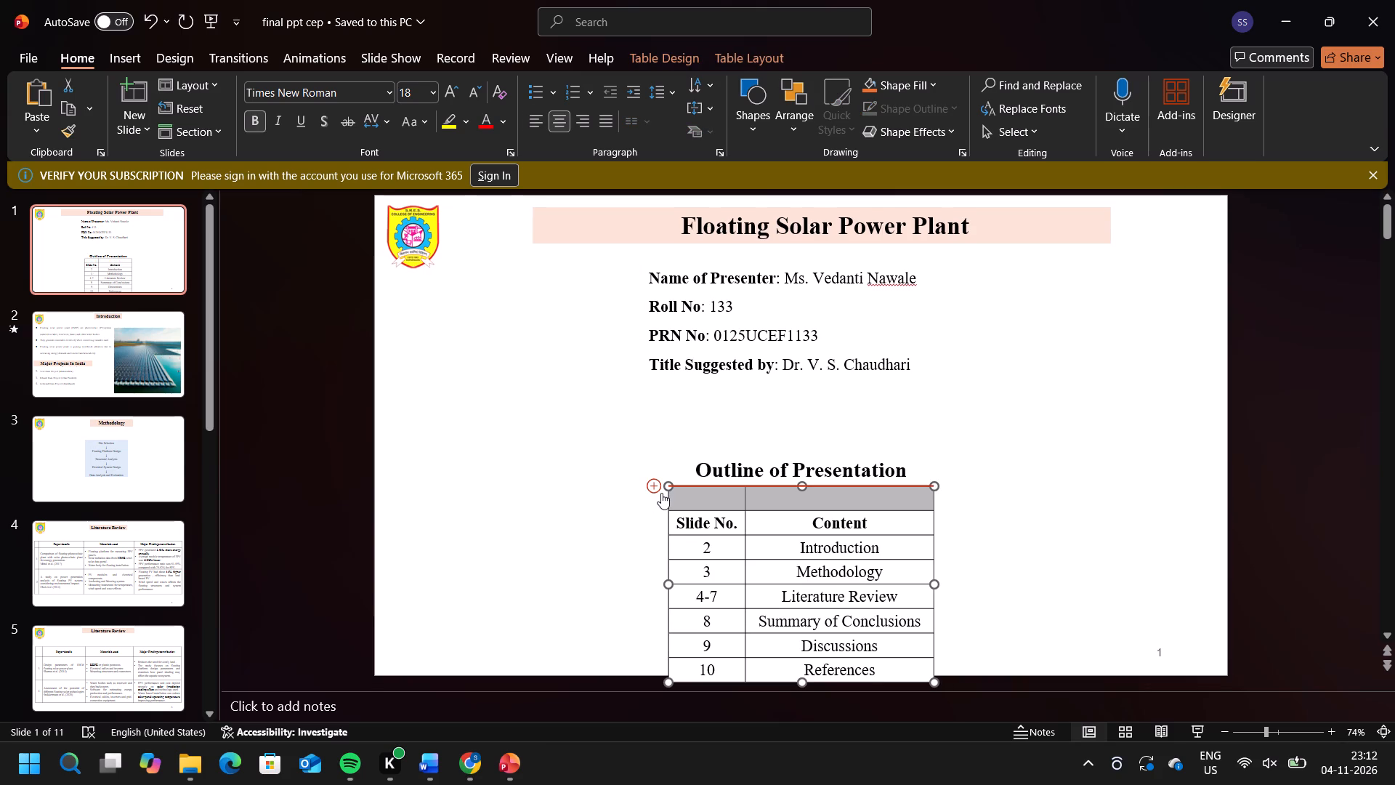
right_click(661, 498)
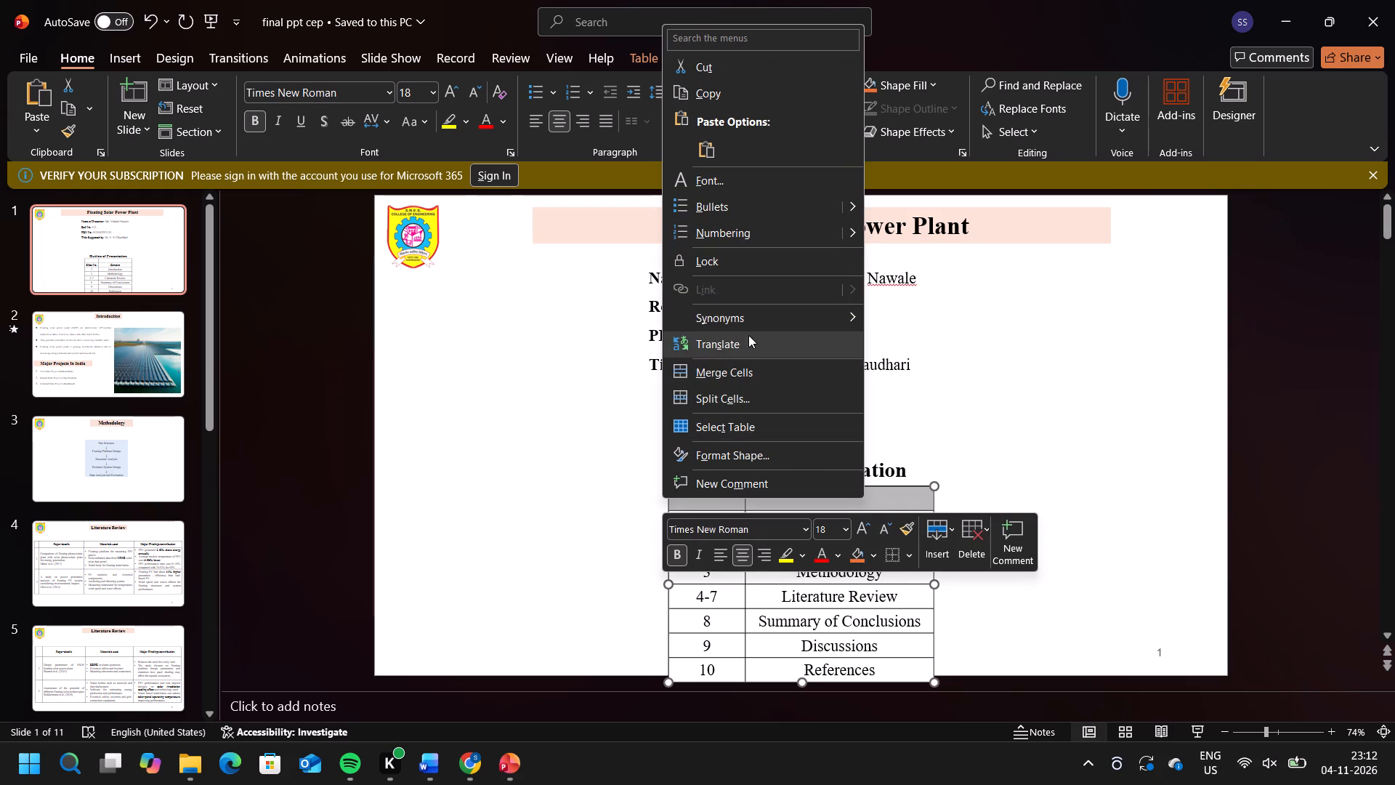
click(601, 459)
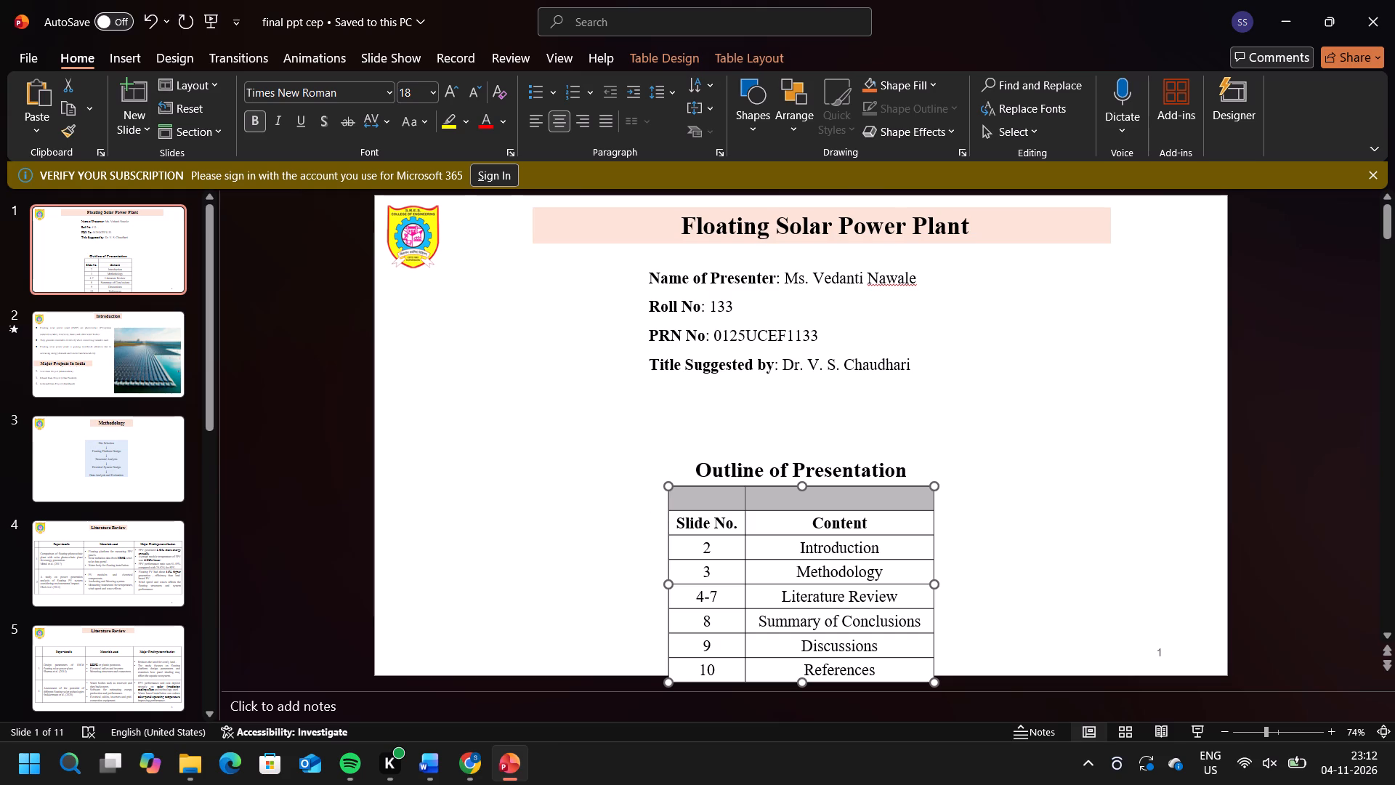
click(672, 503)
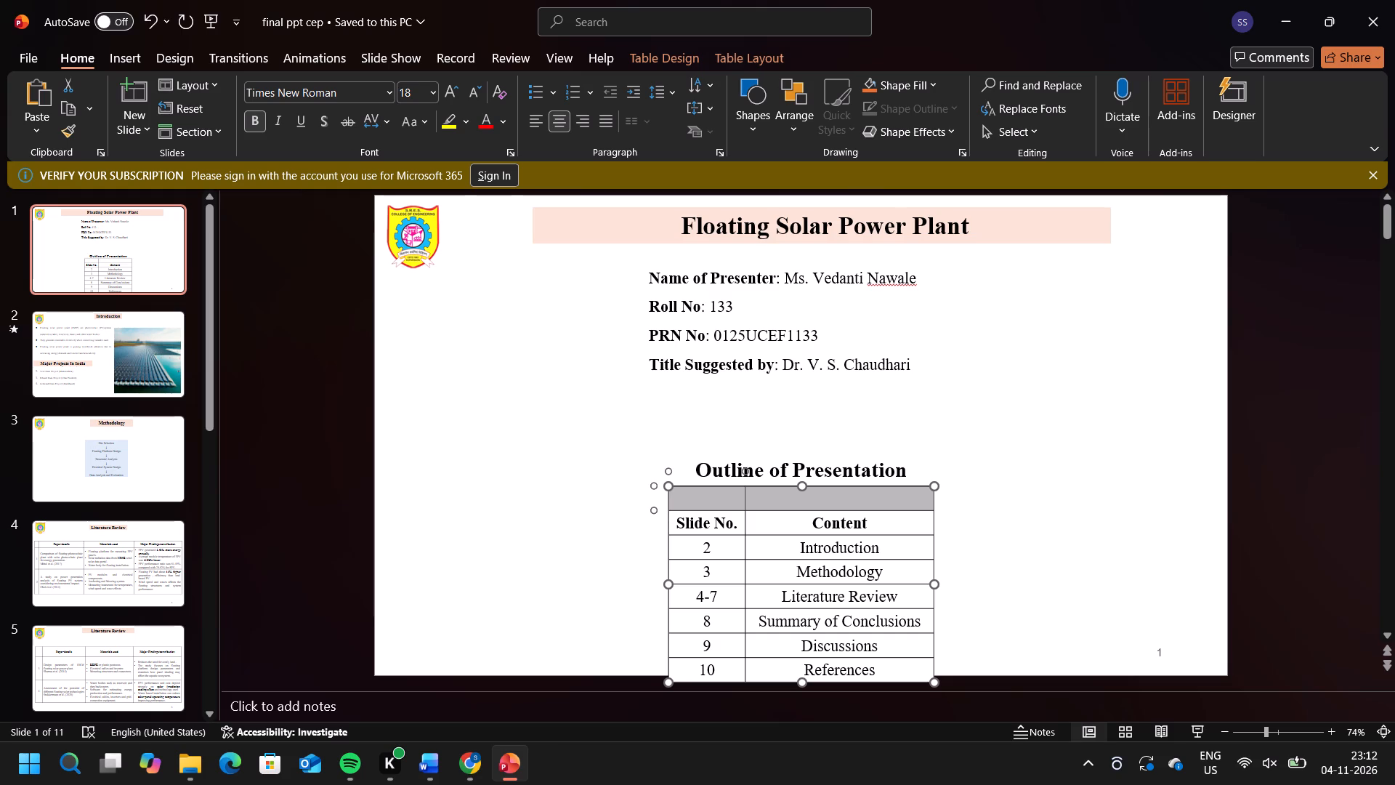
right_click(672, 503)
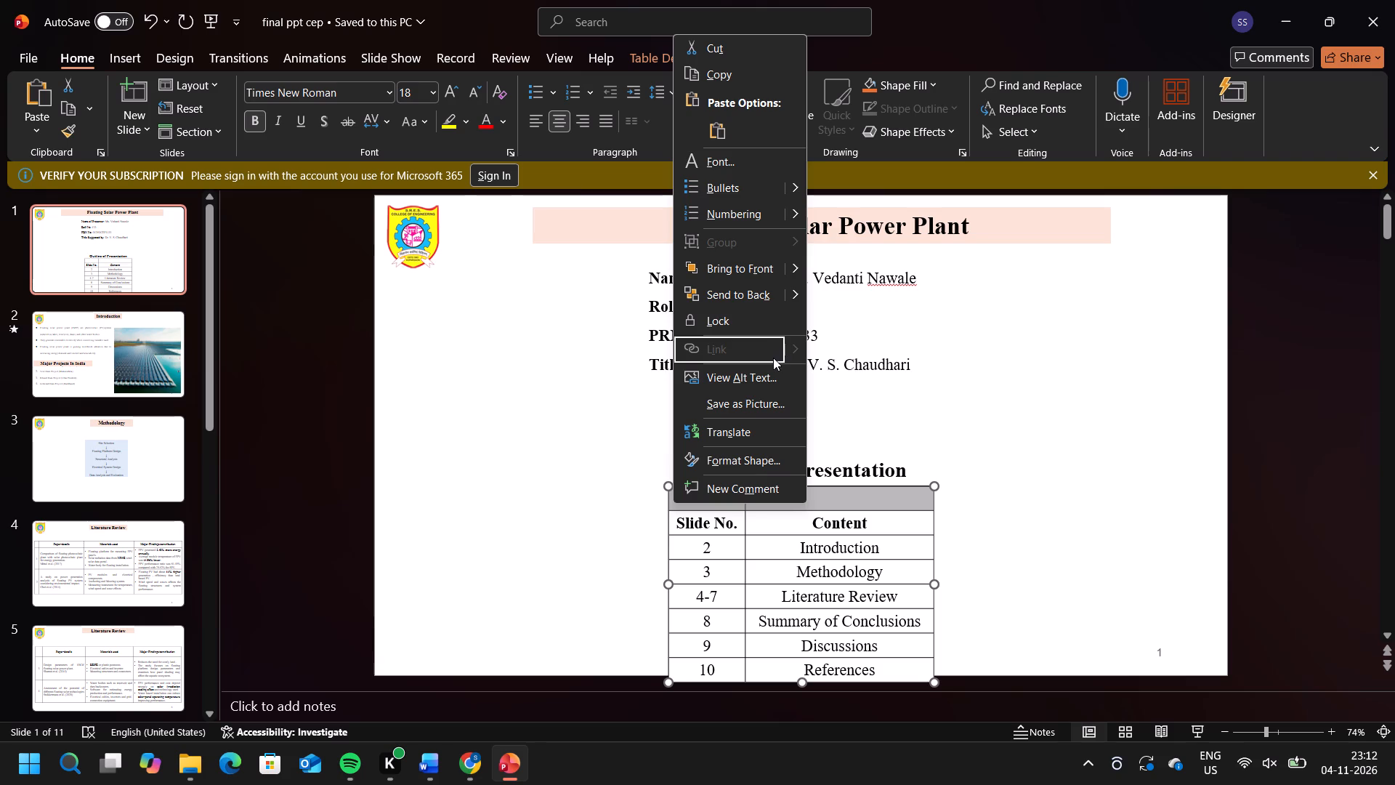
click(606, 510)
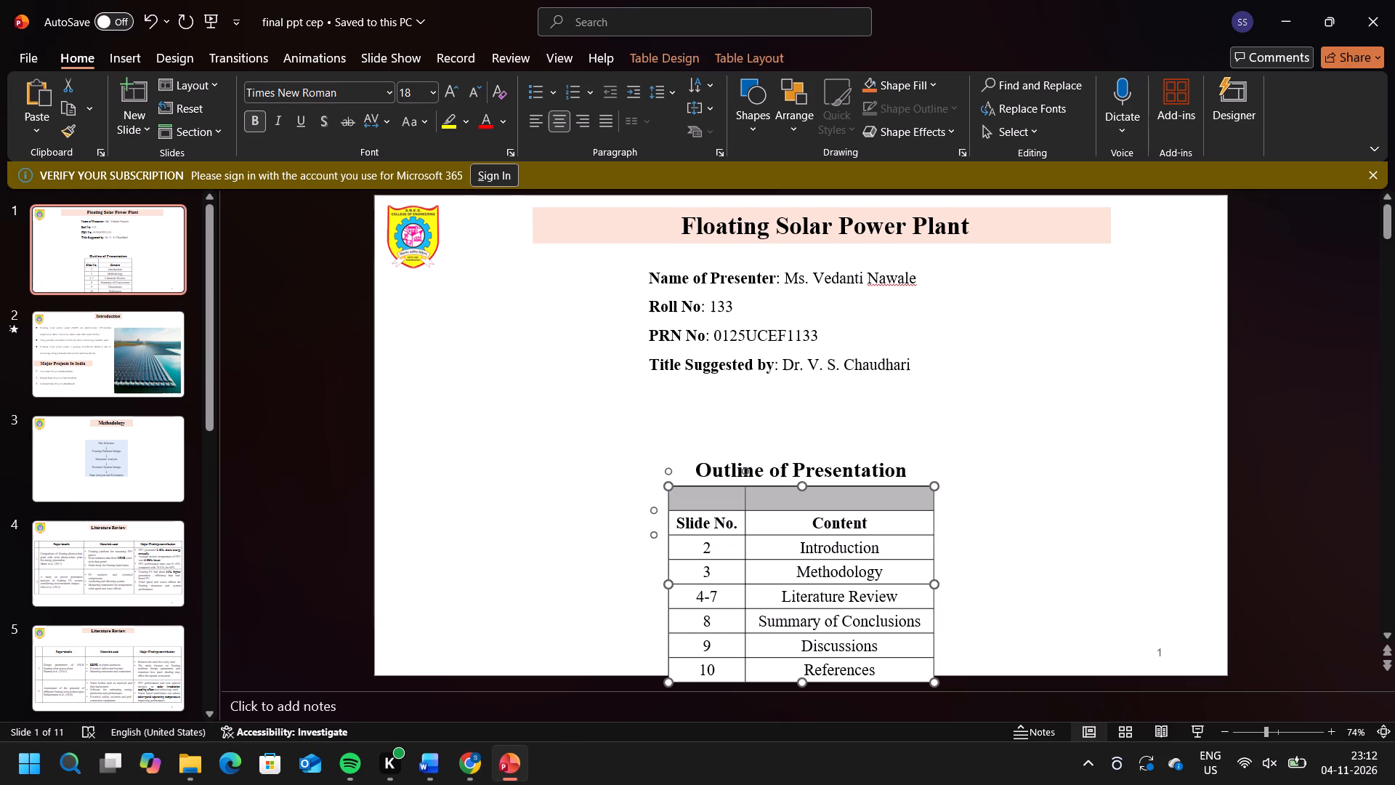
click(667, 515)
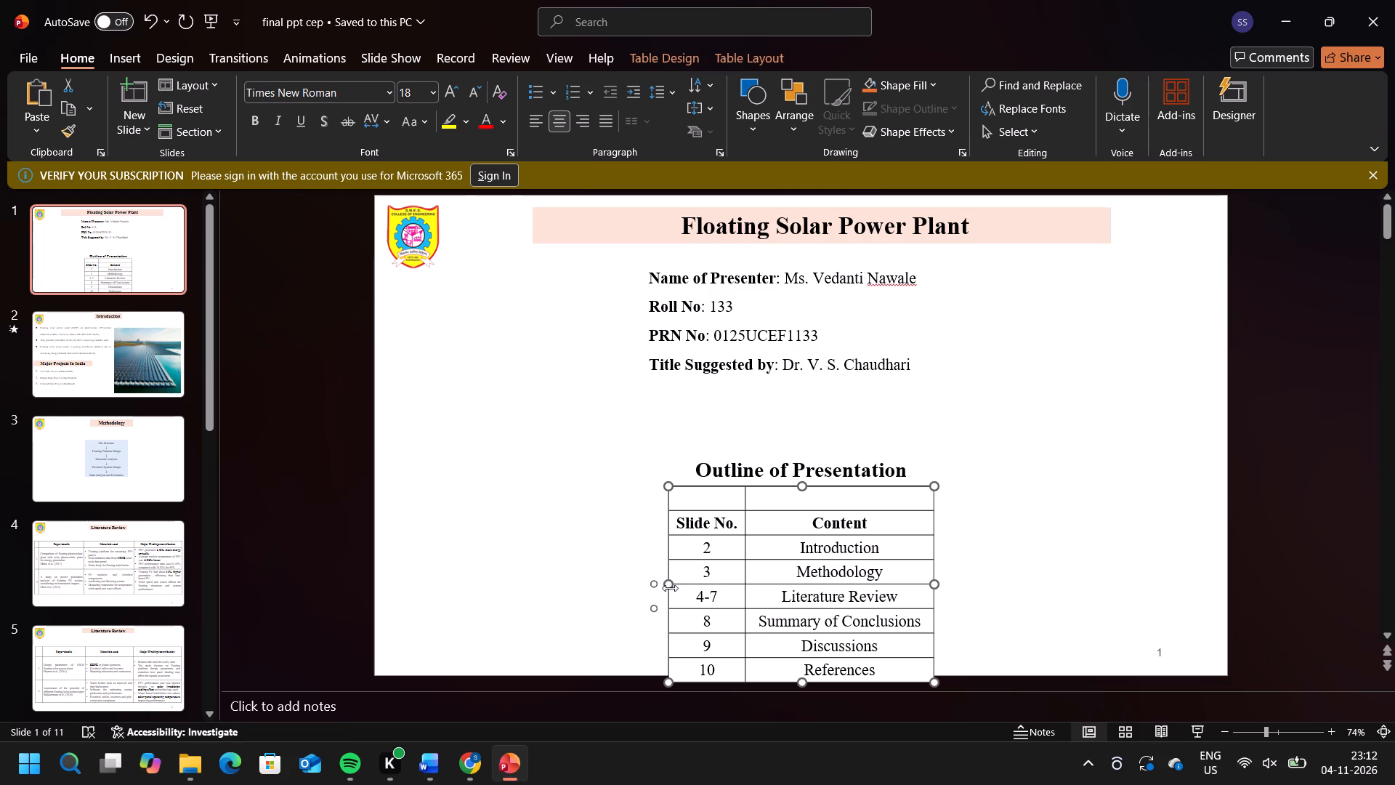
Widen the Outline of Presentation table by extending its left edge outward, and nudge the table slightly up.
drag(667, 584, 650, 583)
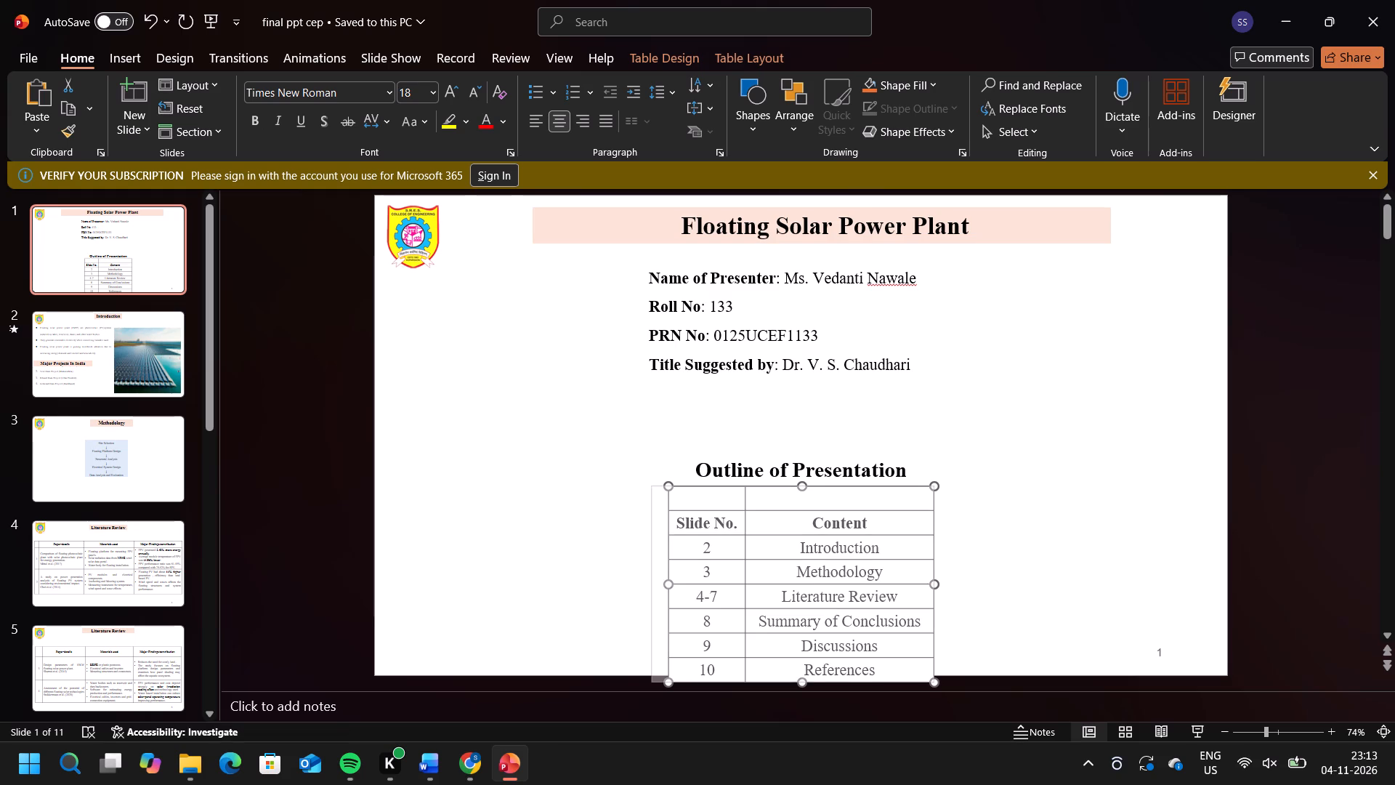
drag(650, 583, 623, 584)
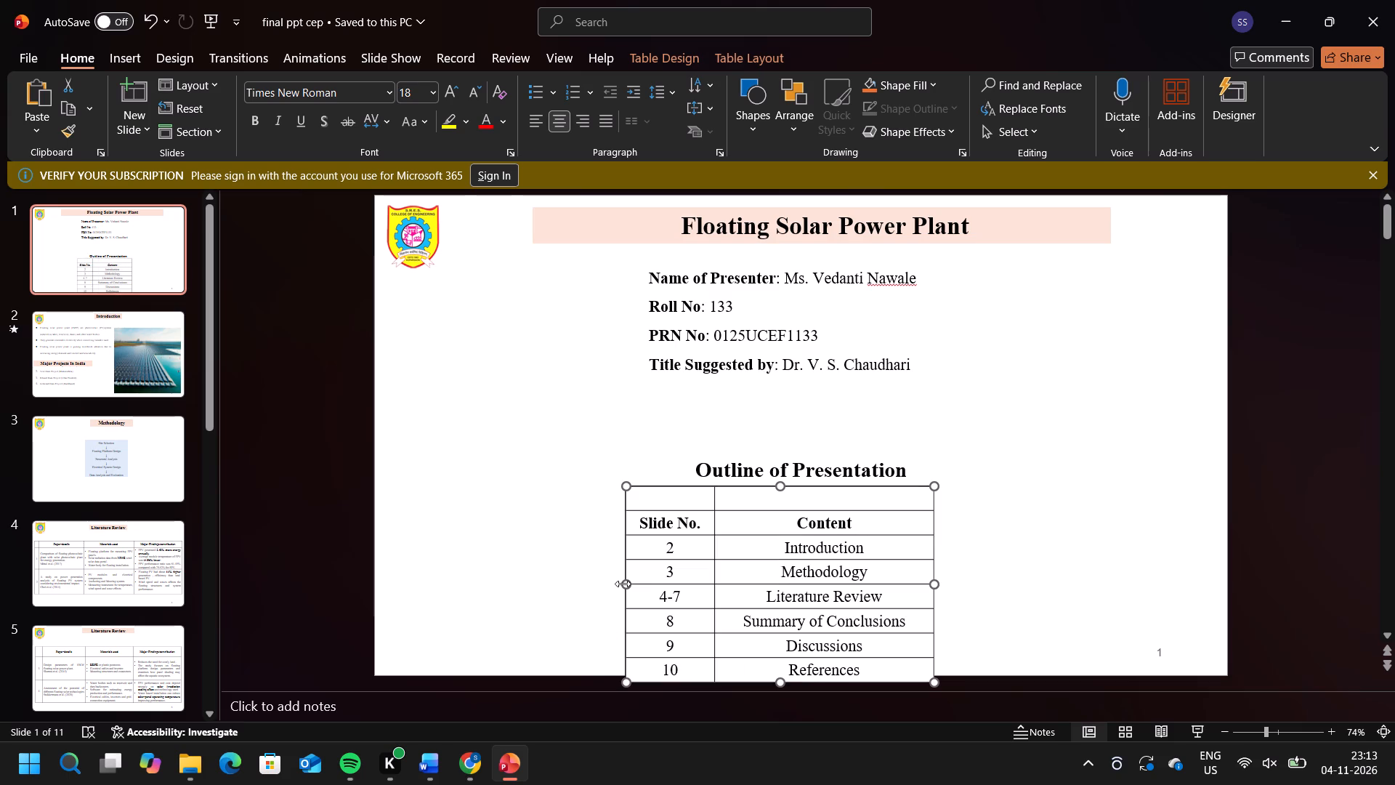
click(623, 509)
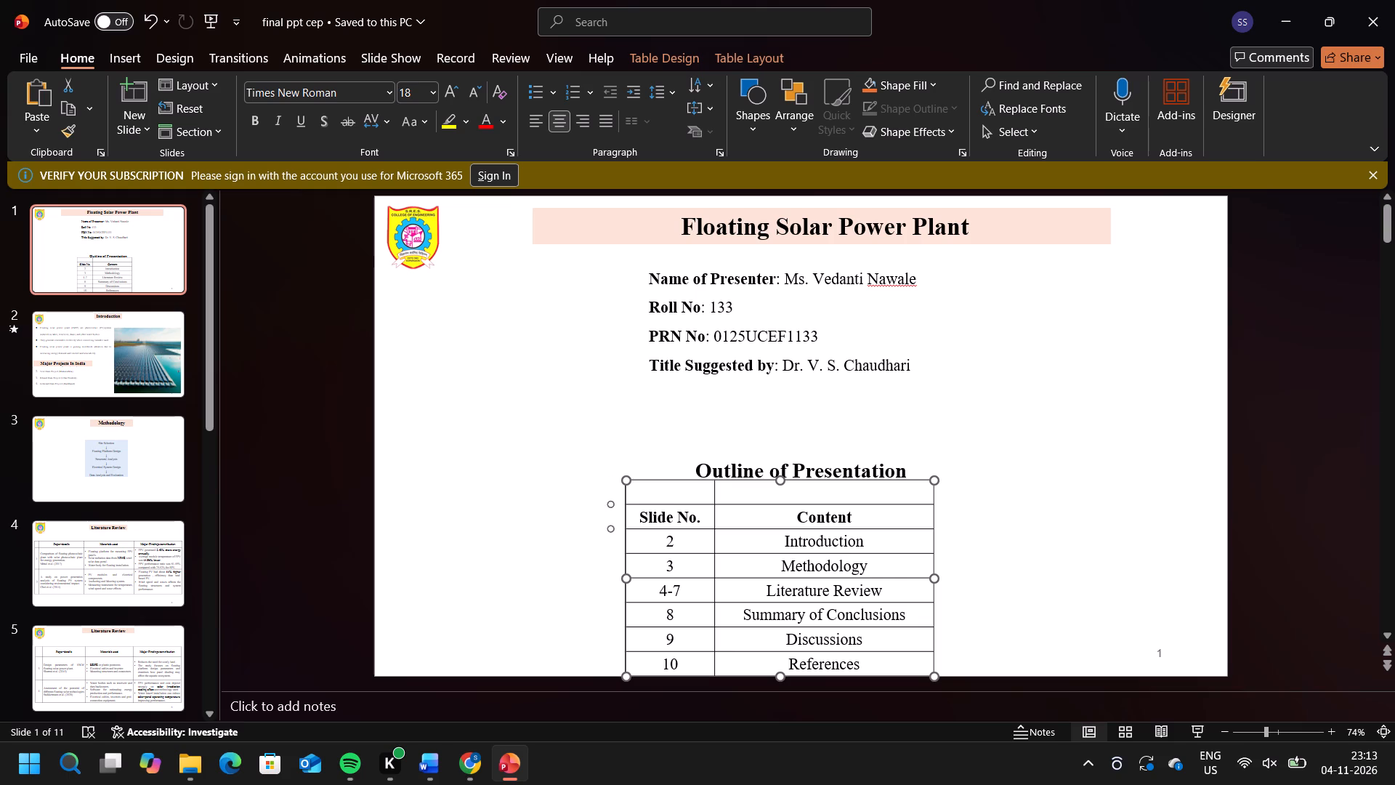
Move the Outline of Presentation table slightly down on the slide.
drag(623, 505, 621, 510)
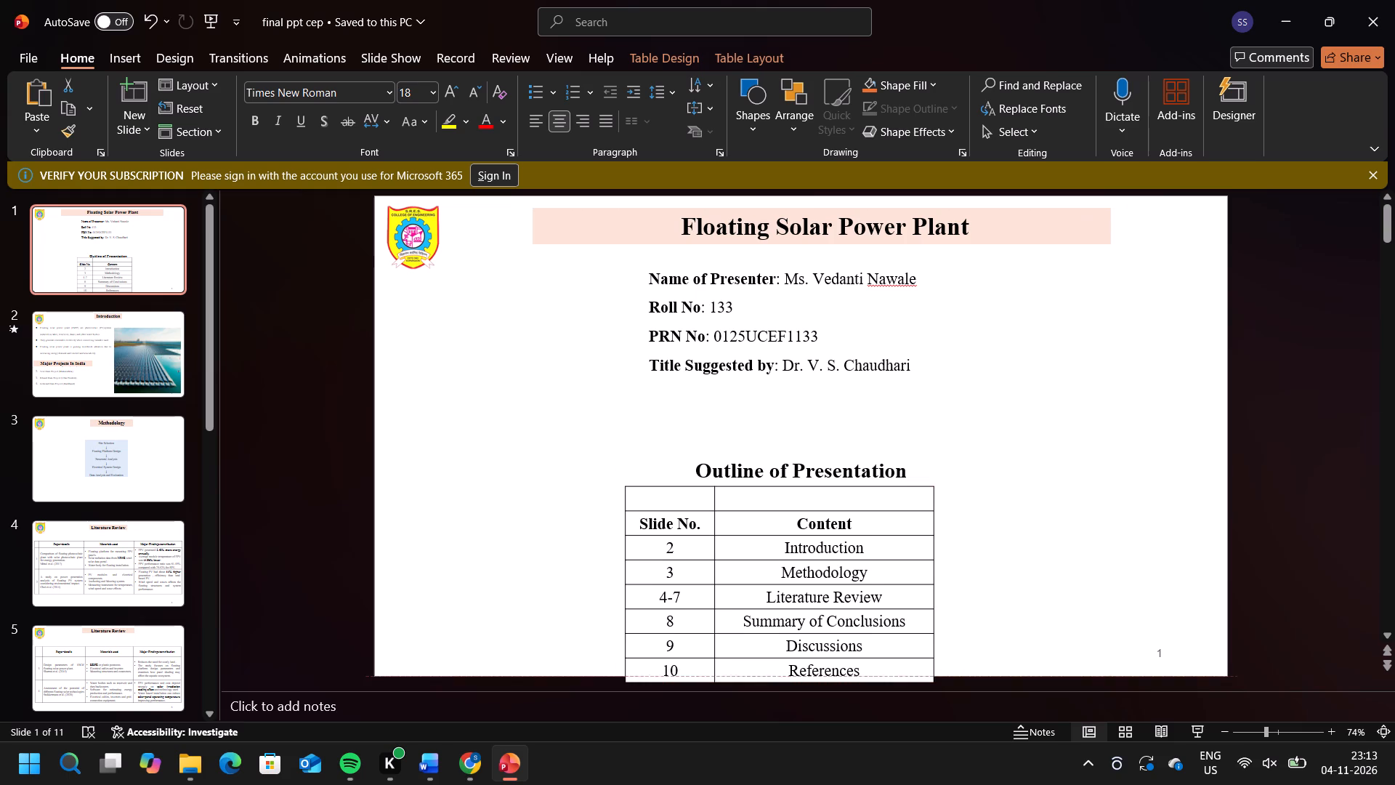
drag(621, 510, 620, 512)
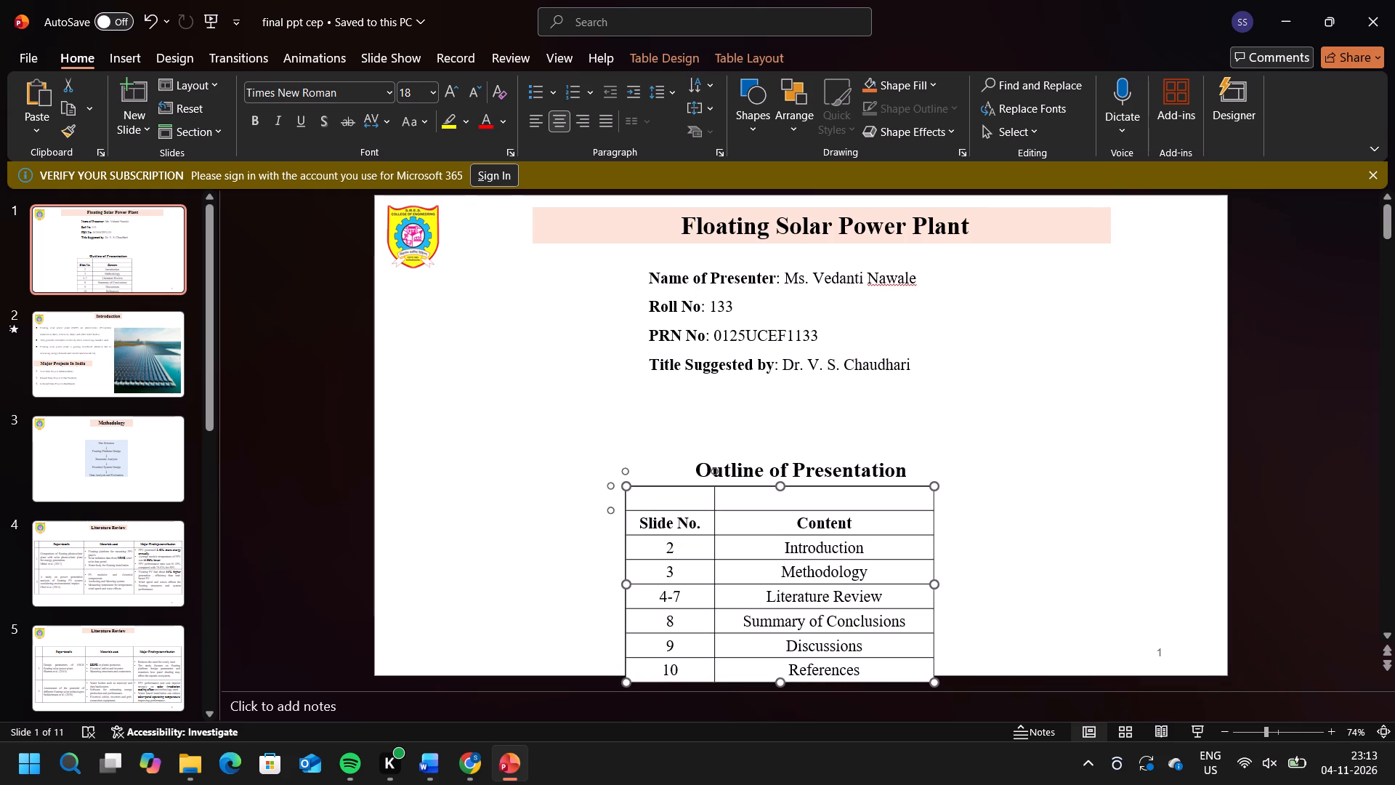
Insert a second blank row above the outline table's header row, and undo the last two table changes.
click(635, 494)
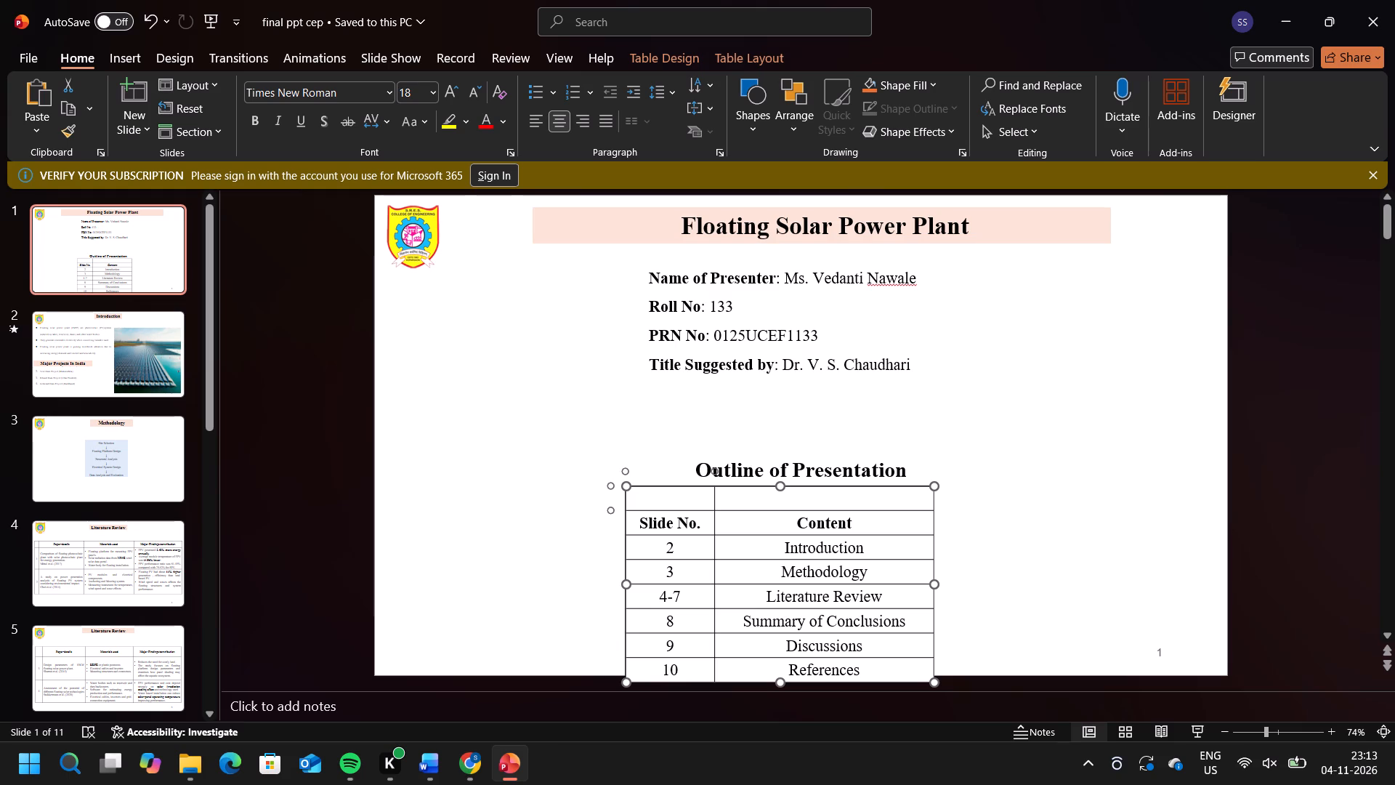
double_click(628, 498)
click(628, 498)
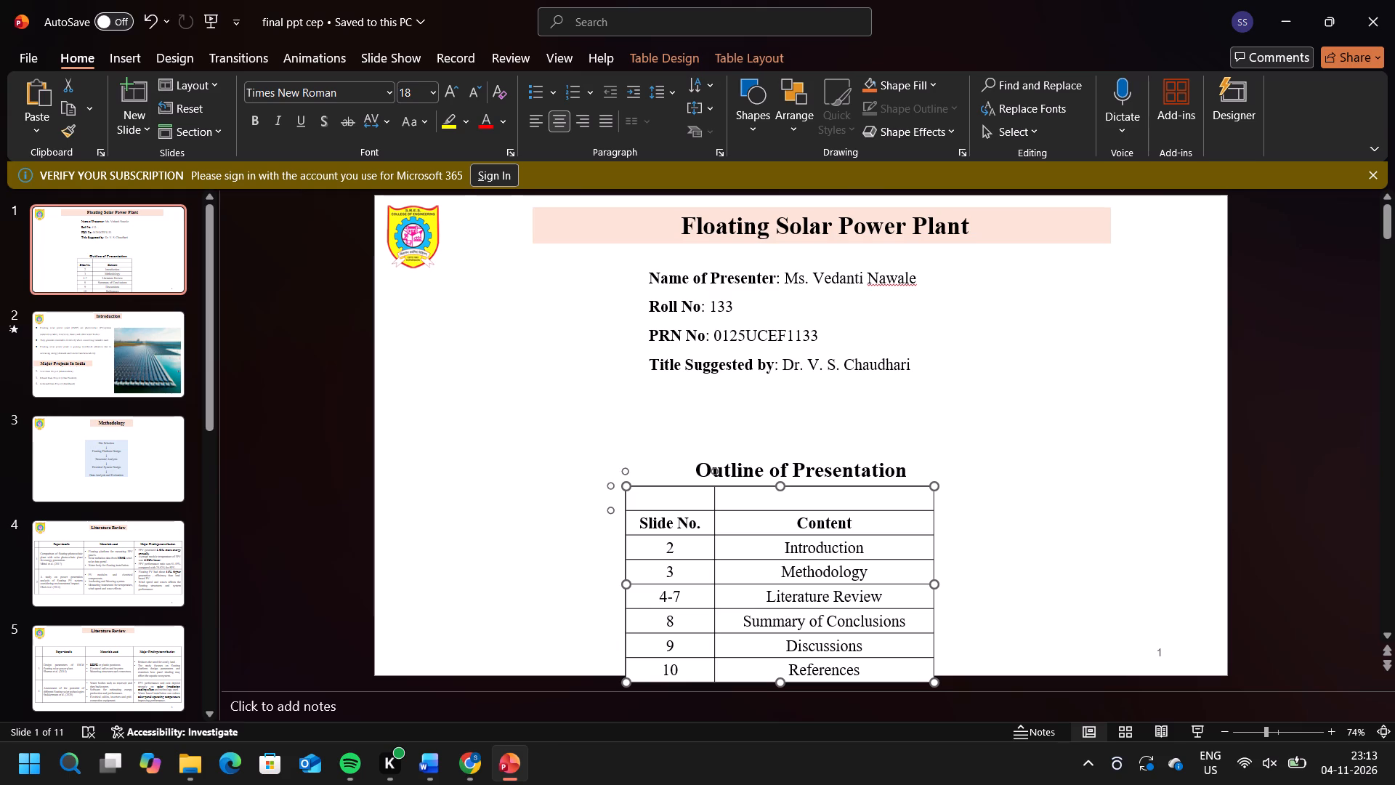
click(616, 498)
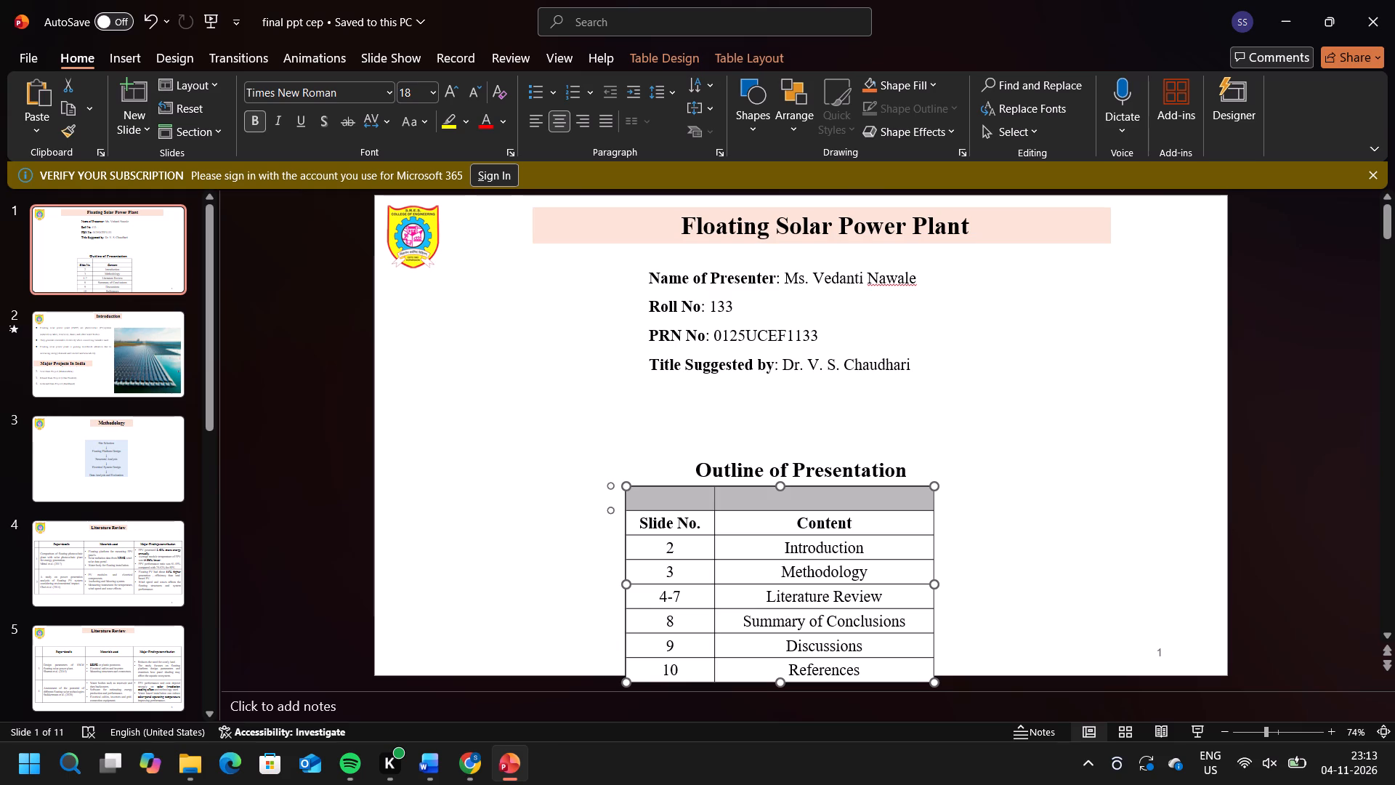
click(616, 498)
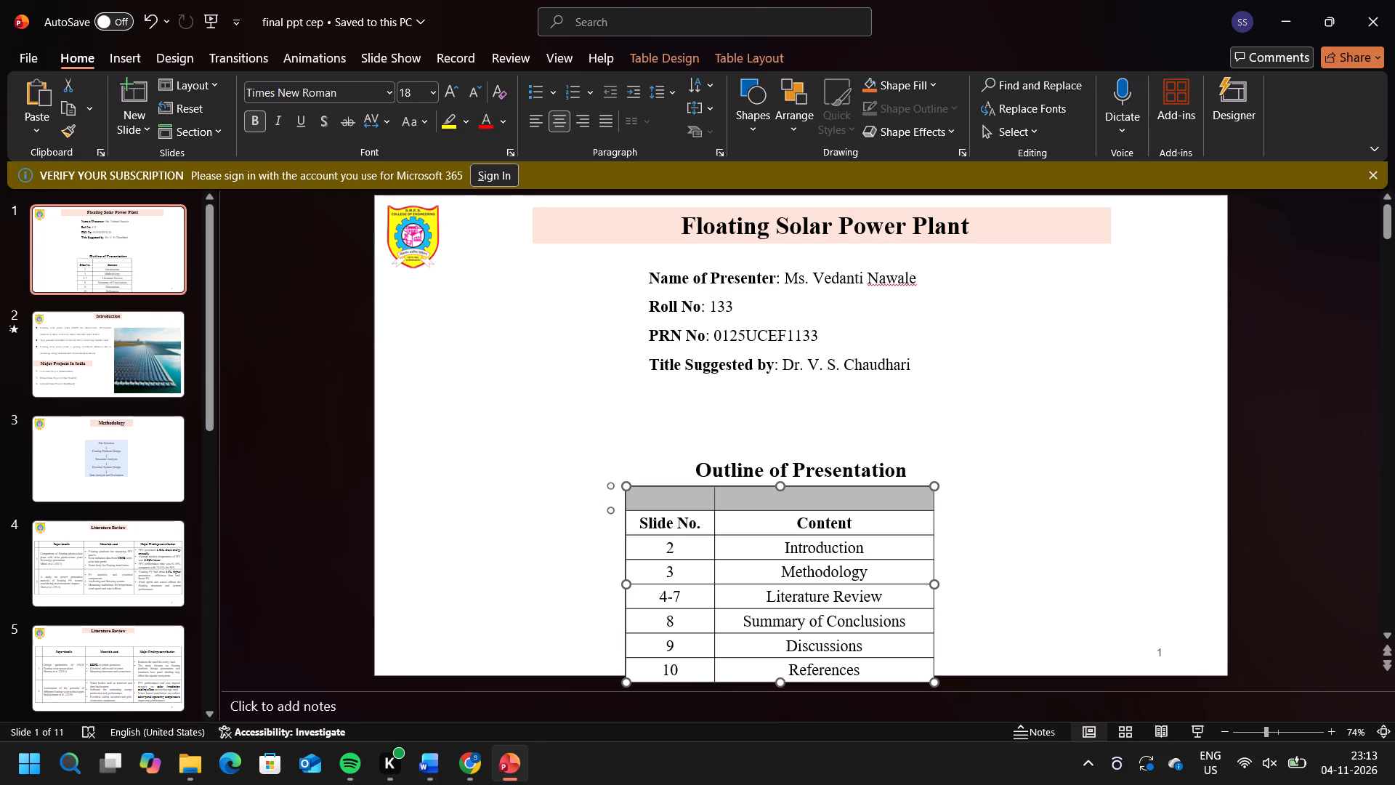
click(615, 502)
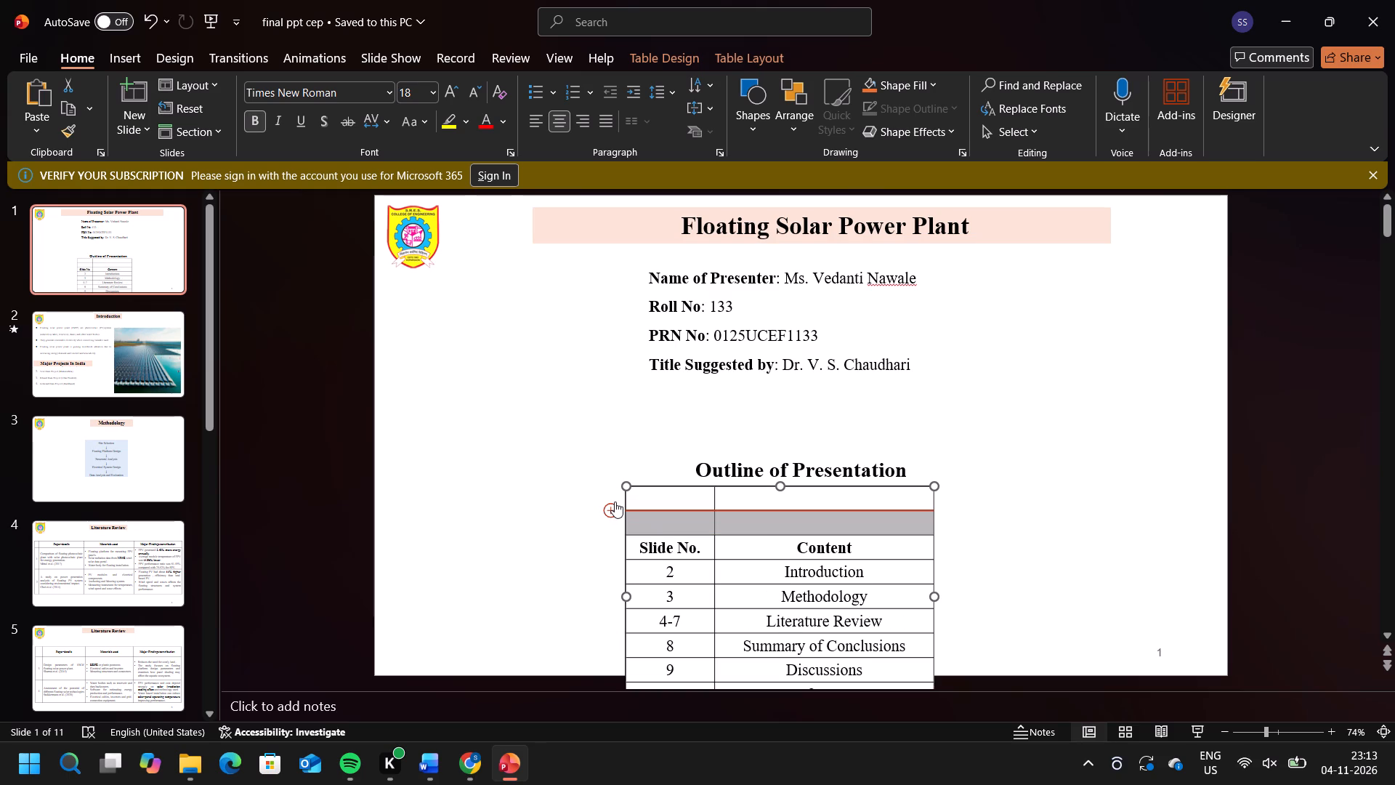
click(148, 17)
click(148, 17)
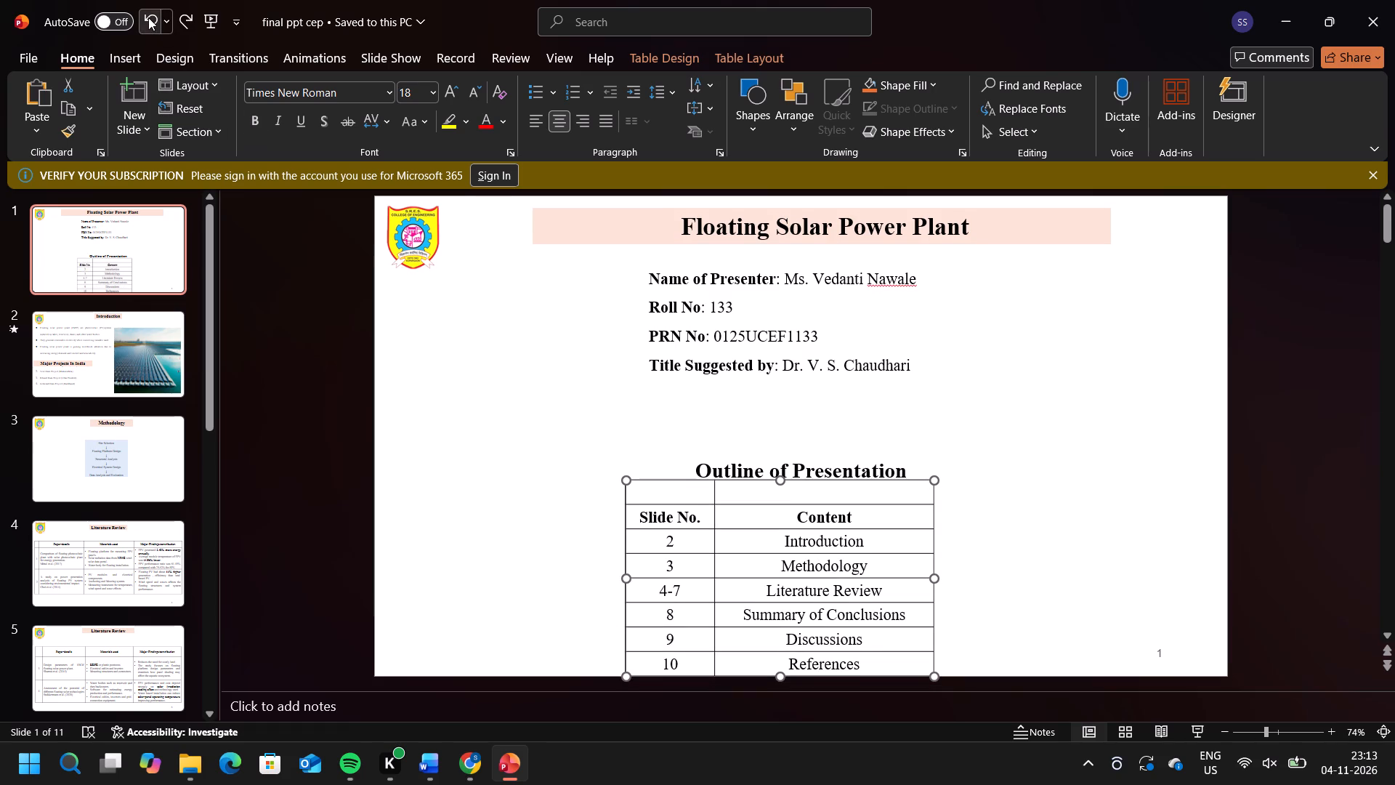
Undo the remaining outline table changes, including the blank row and widening, back through the PRN number entry.
click(148, 17)
click(148, 17)
click(148, 17)
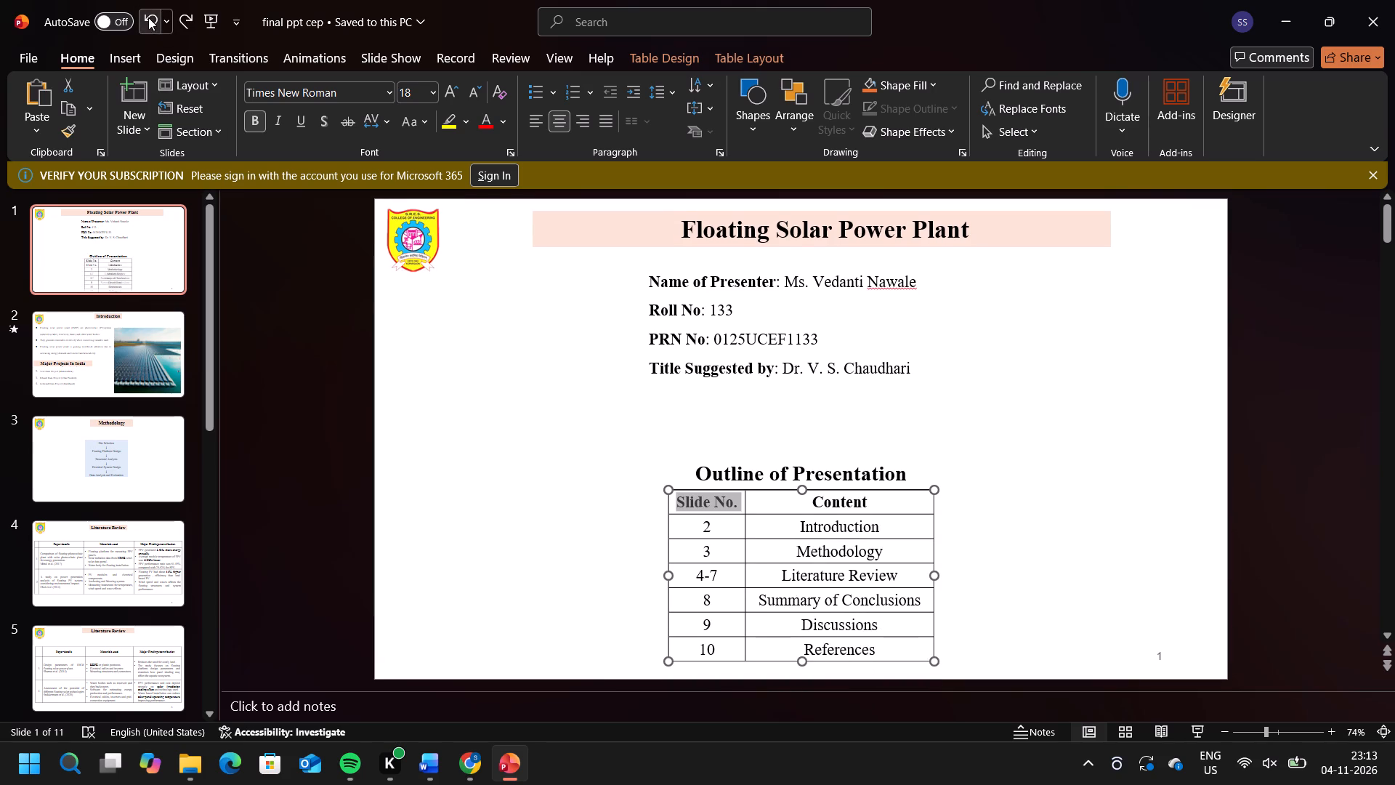
click(148, 17)
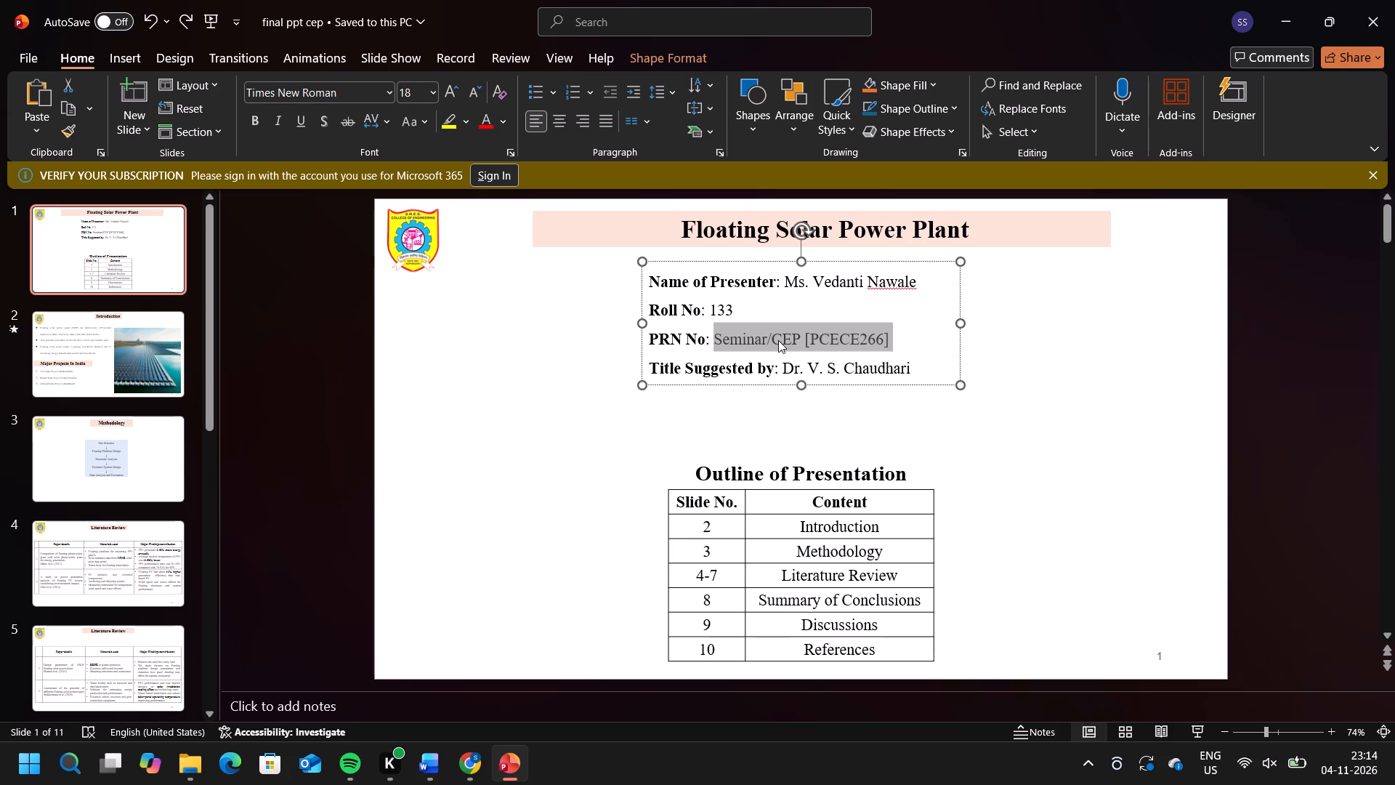
Replace the selected placeholder text after PRN No with the presenter's PRN number.
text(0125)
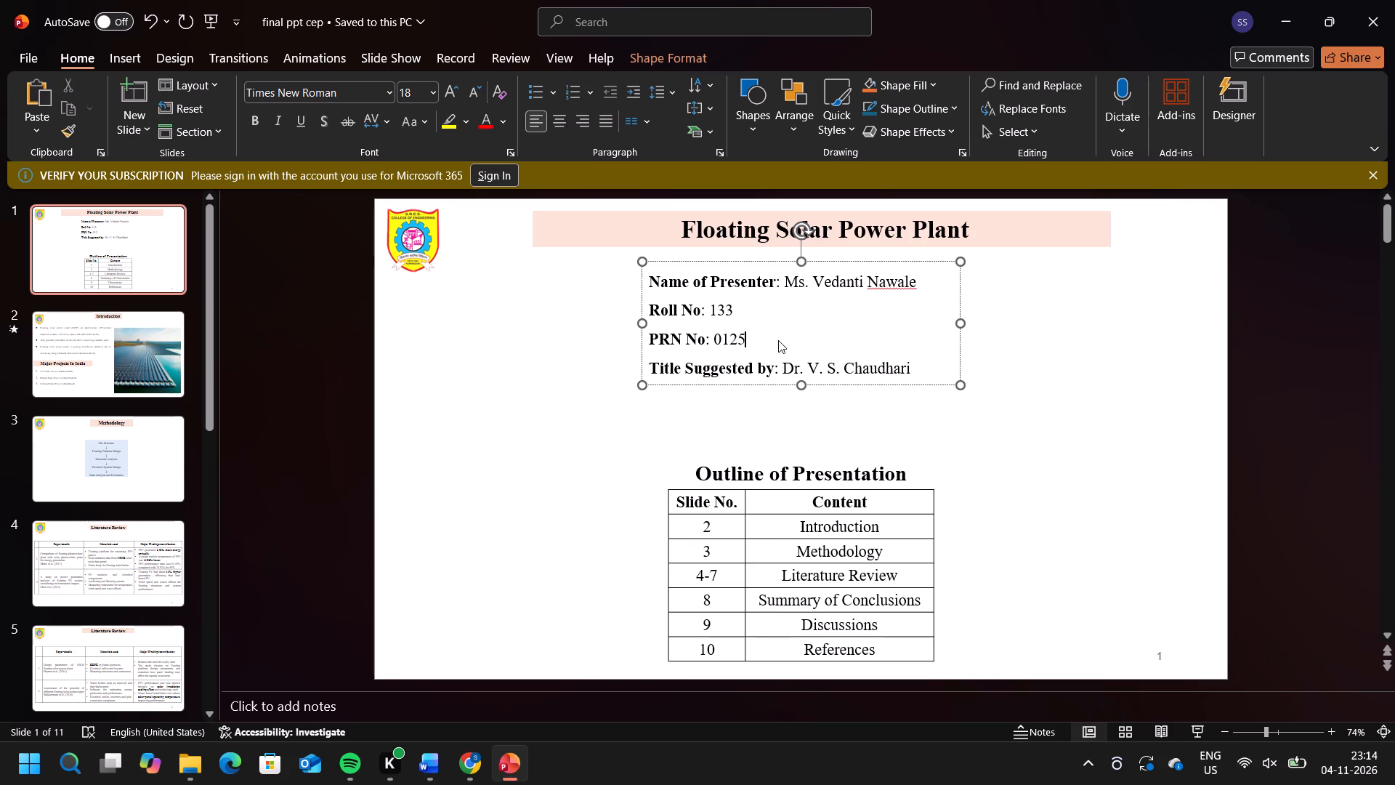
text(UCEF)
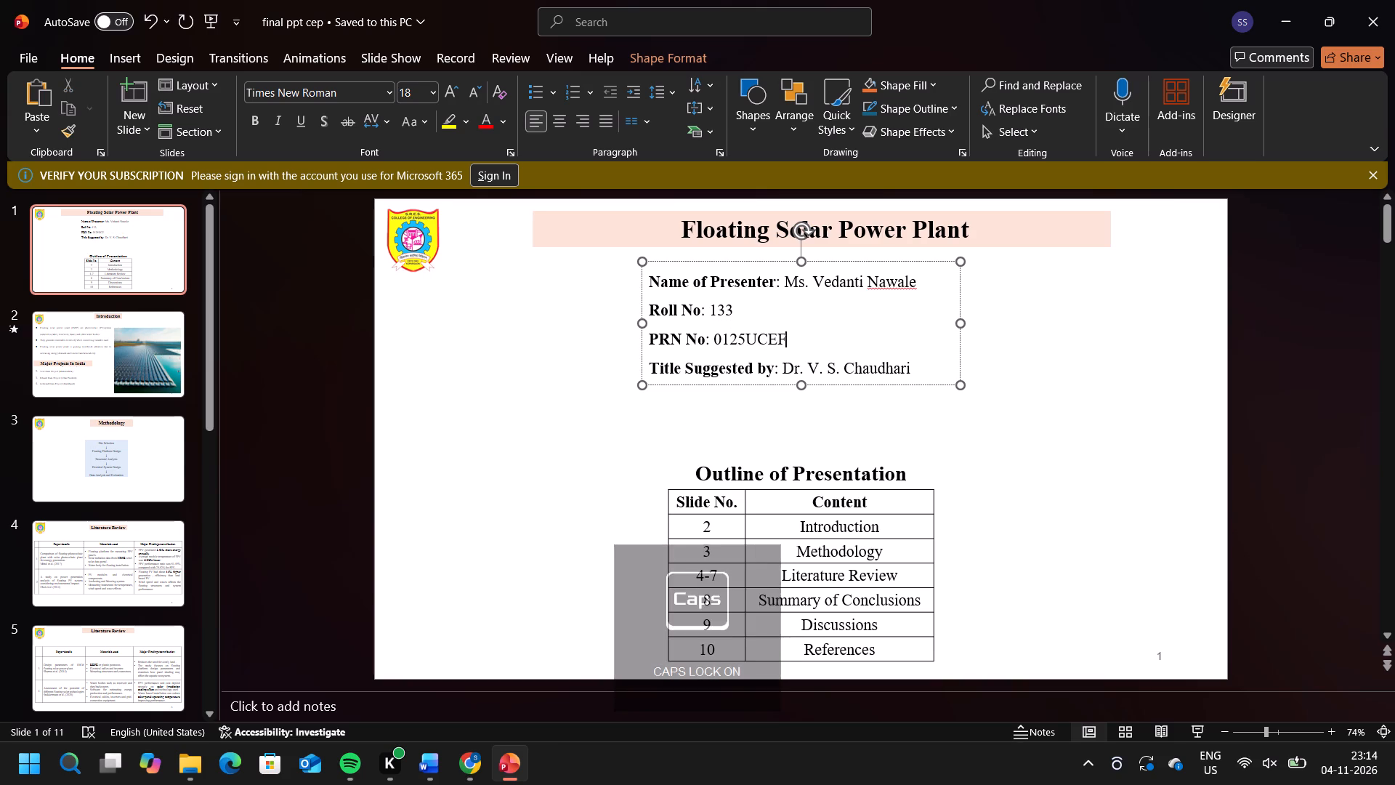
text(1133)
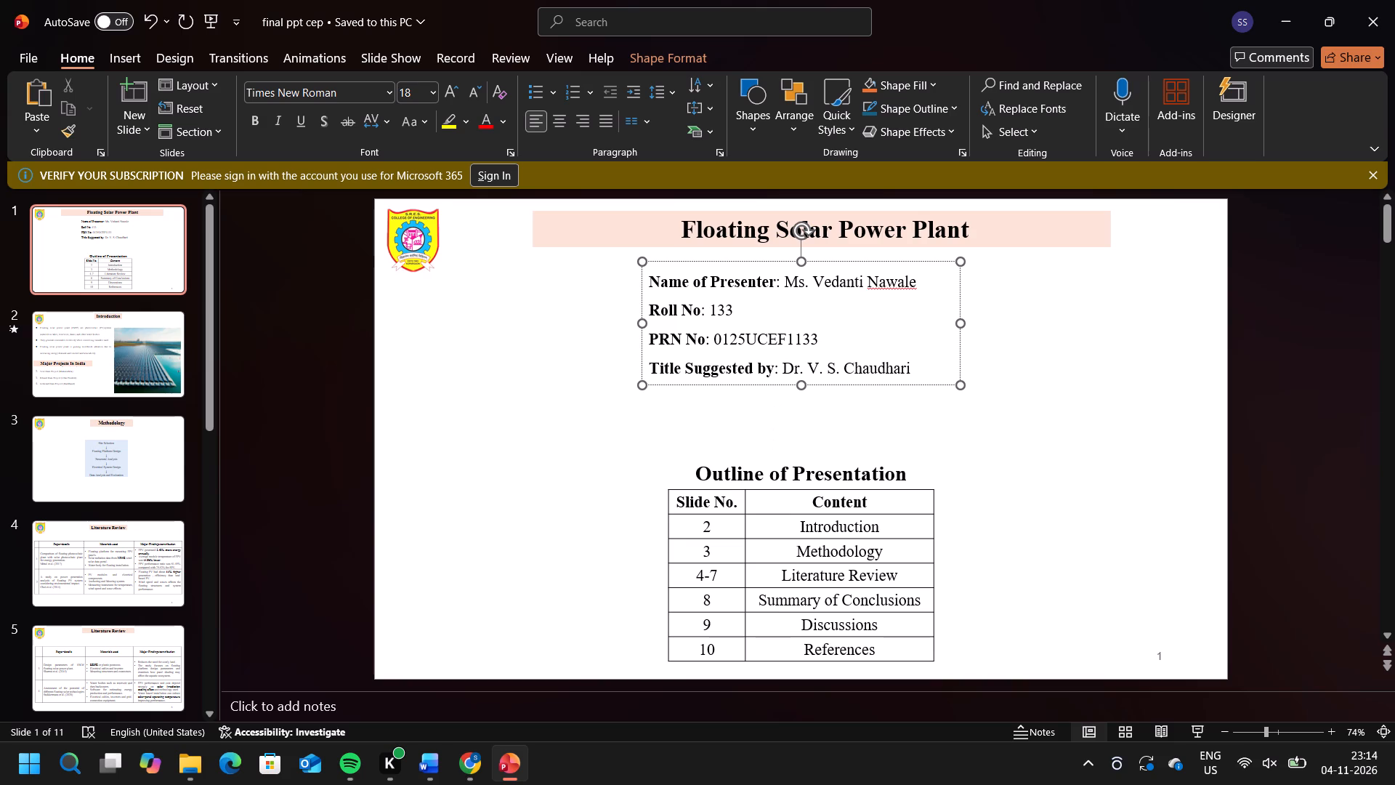
Widen the Outline of Presentation table by extending both its left and right edges outward.
click(658, 486)
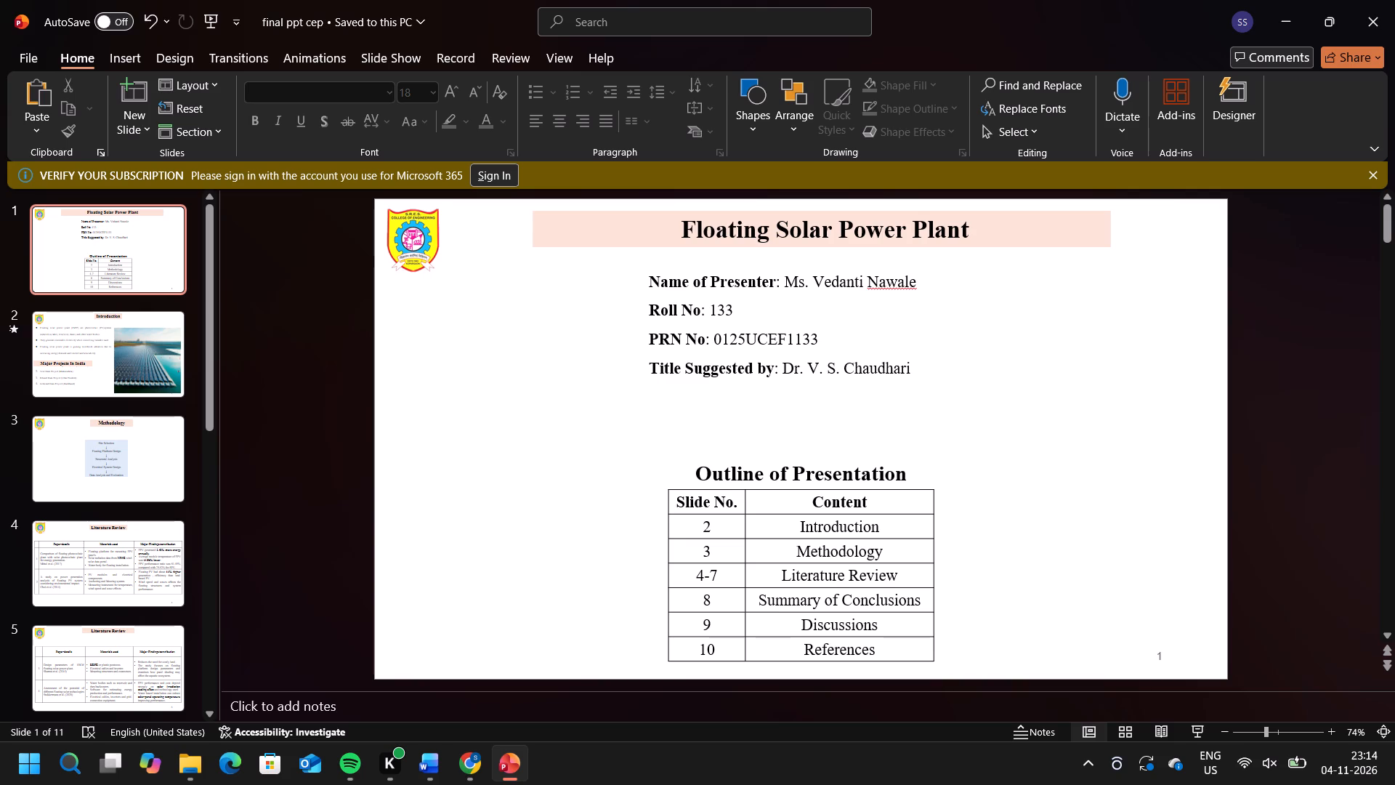
click(921, 555)
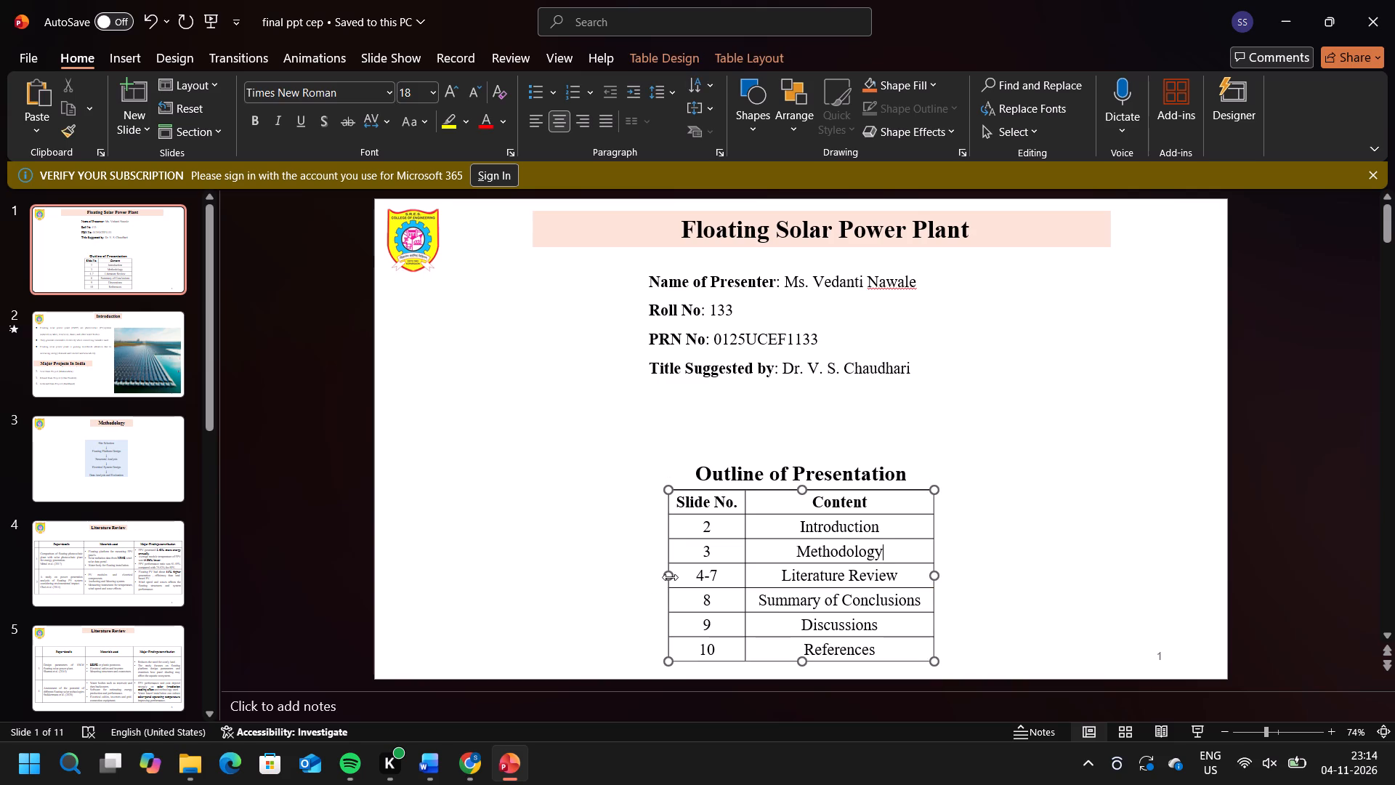
drag(670, 576, 638, 571)
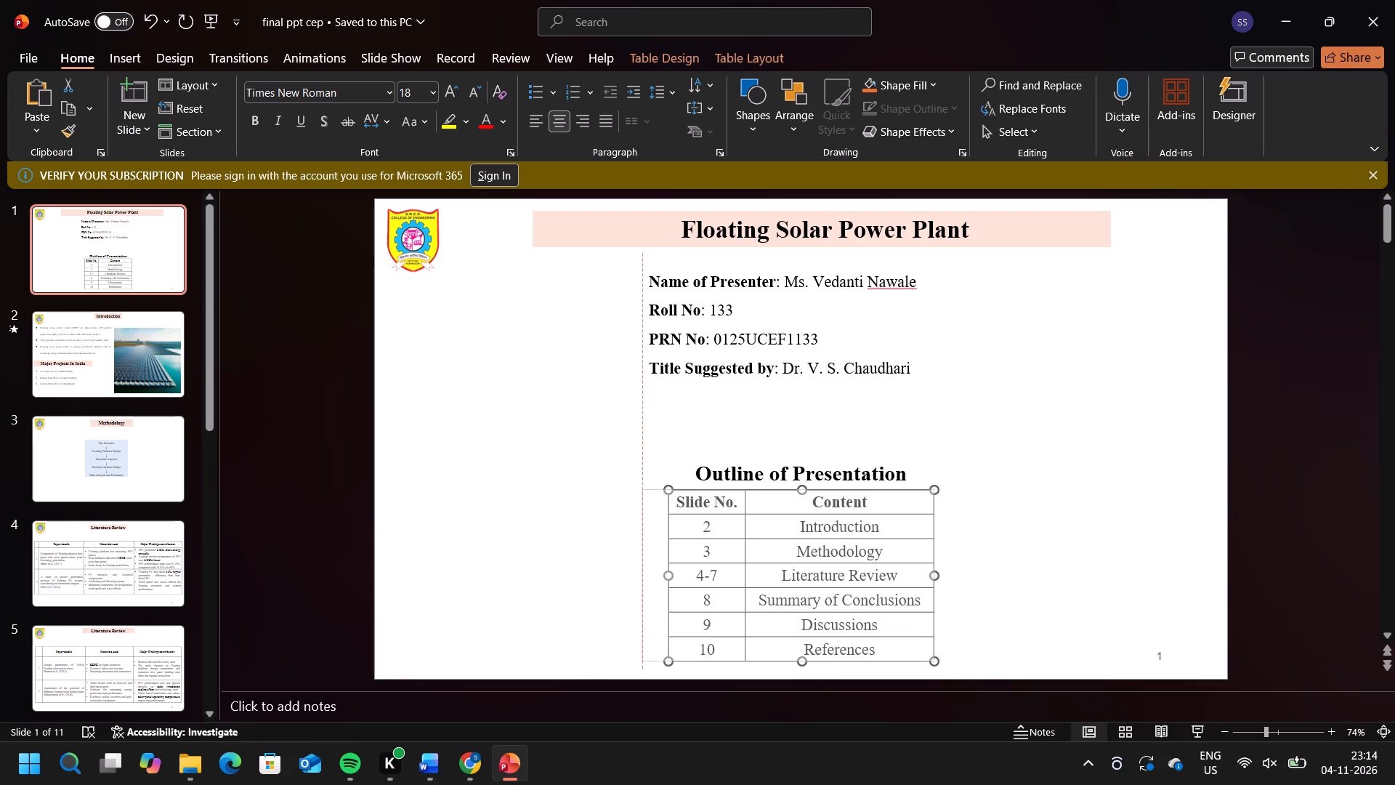
drag(638, 571, 634, 571)
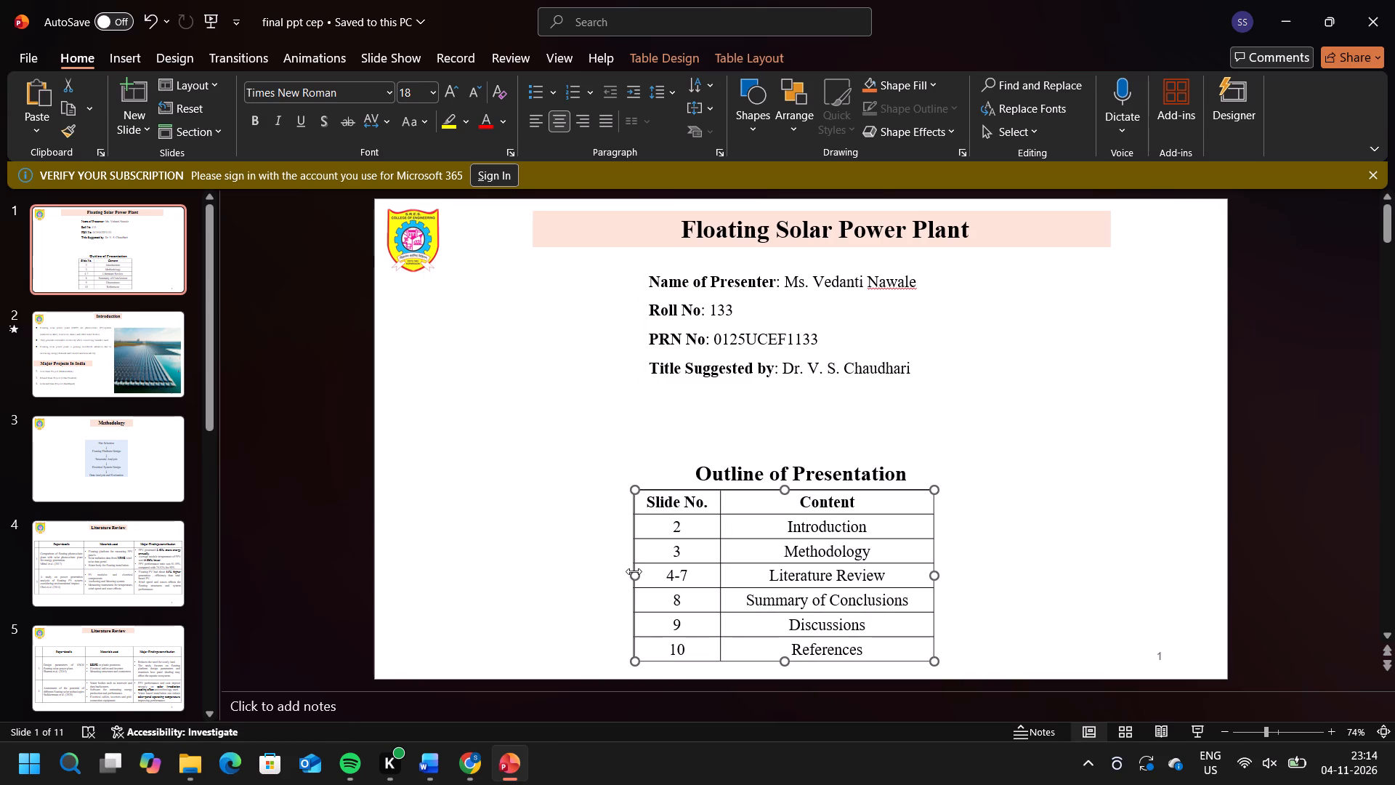
drag(634, 571, 619, 571)
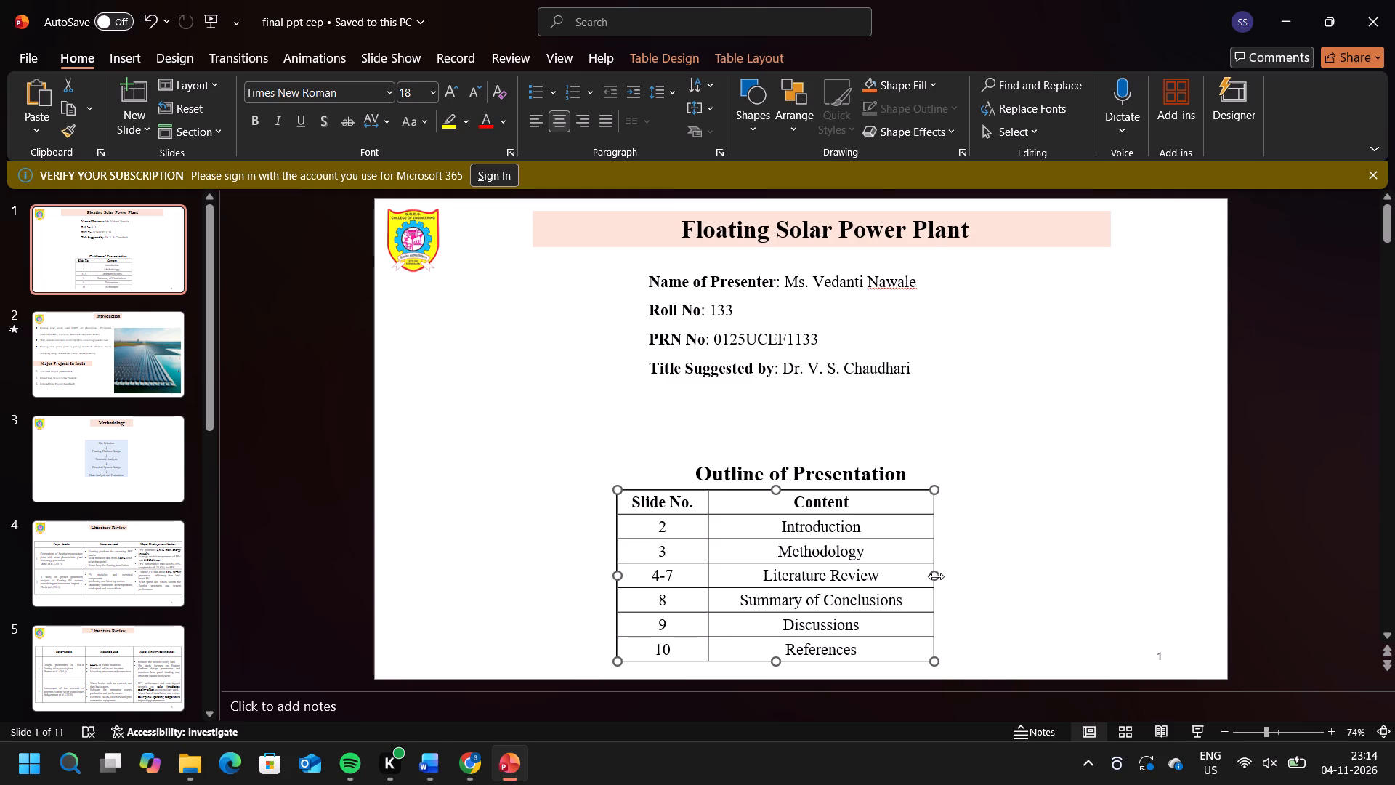
drag(936, 576, 958, 573)
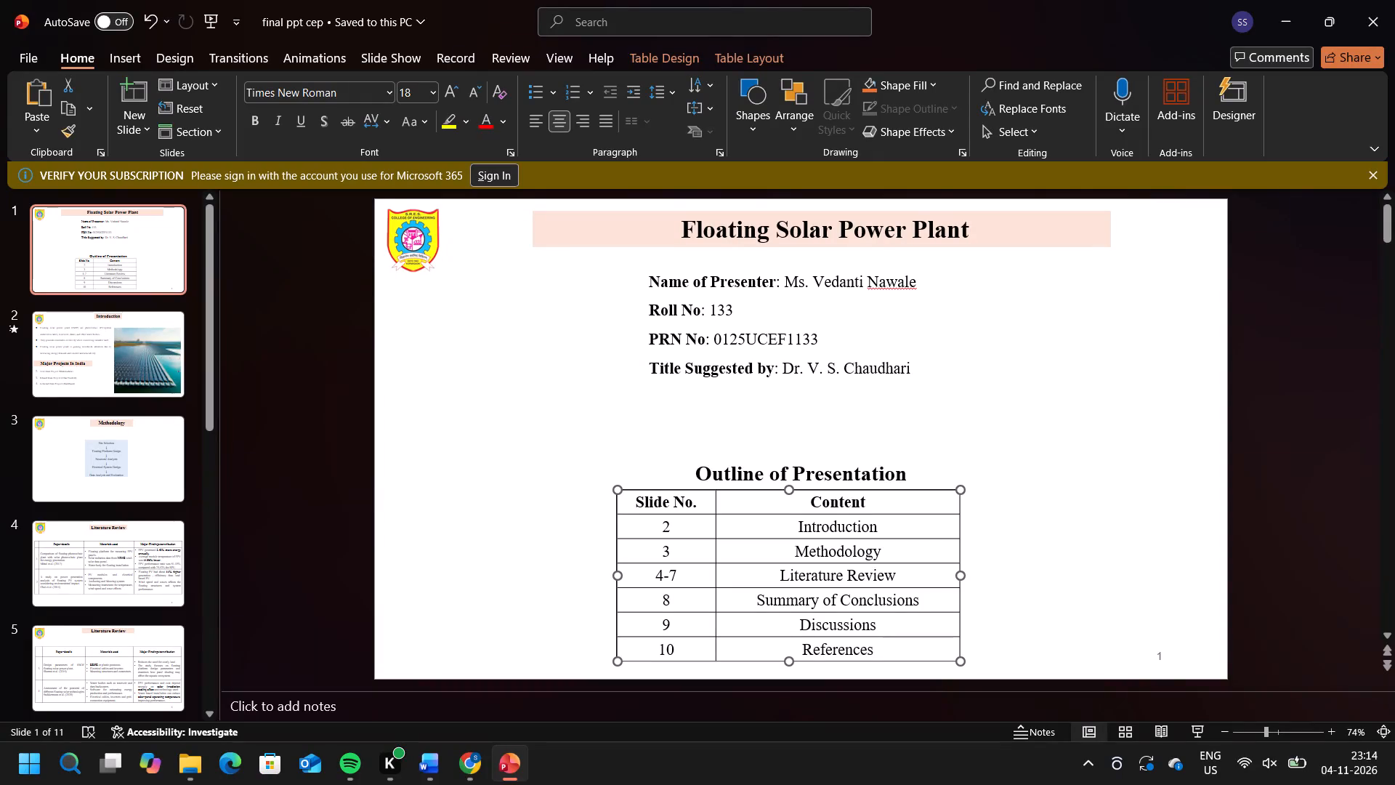
Move the Outline of Presentation heading up and slightly left, centred over the table with a clear gap between them.
drag(695, 472, 834, 451)
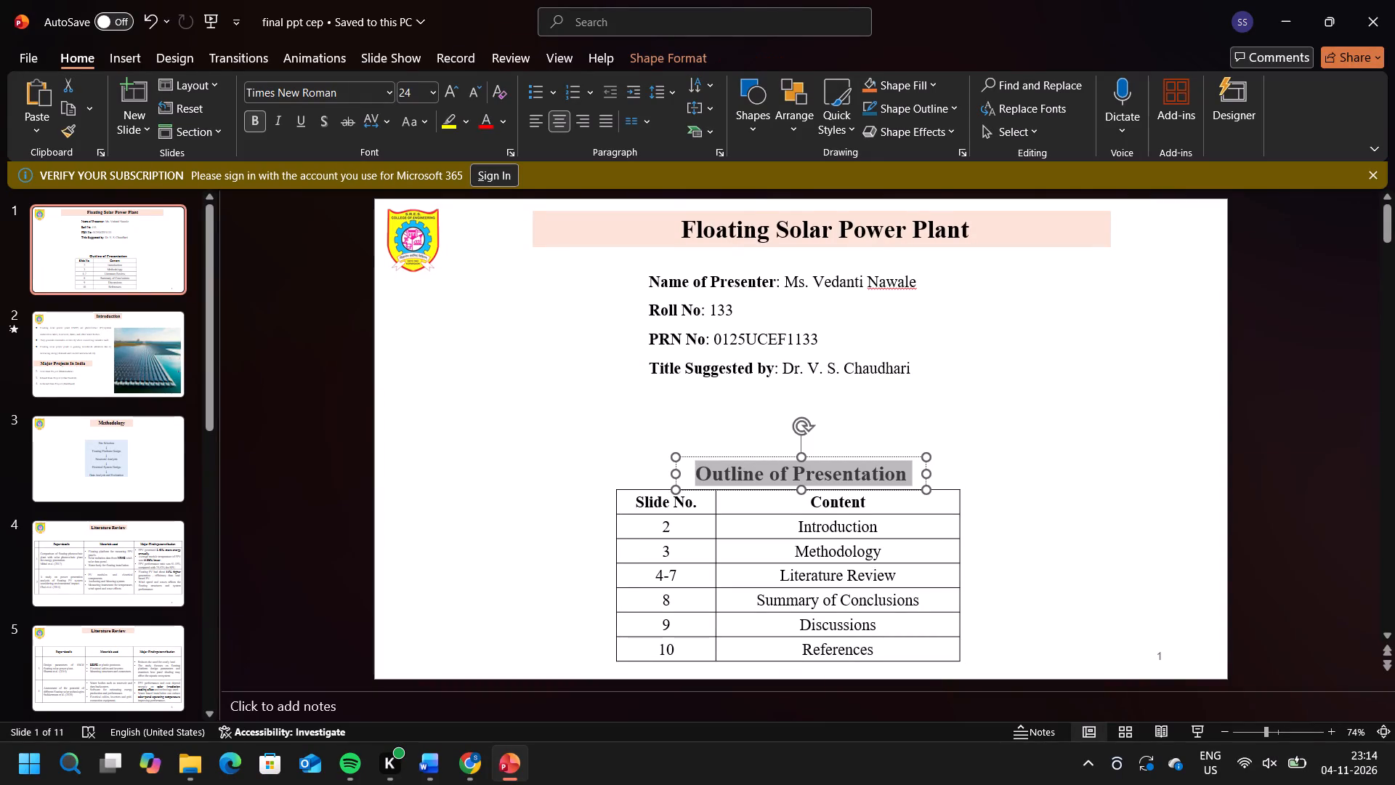
drag(834, 451, 879, 453)
drag(716, 458, 703, 436)
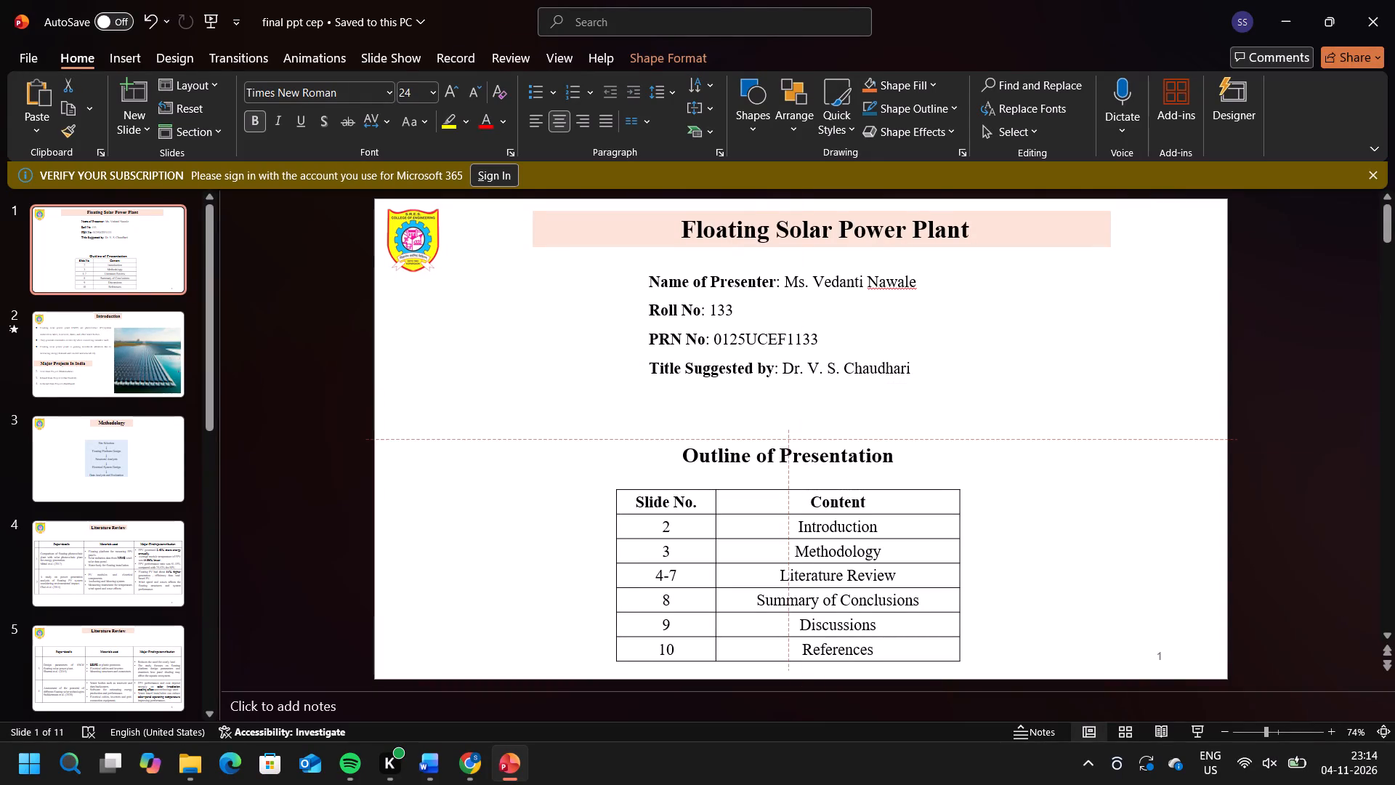
drag(703, 436, 705, 421)
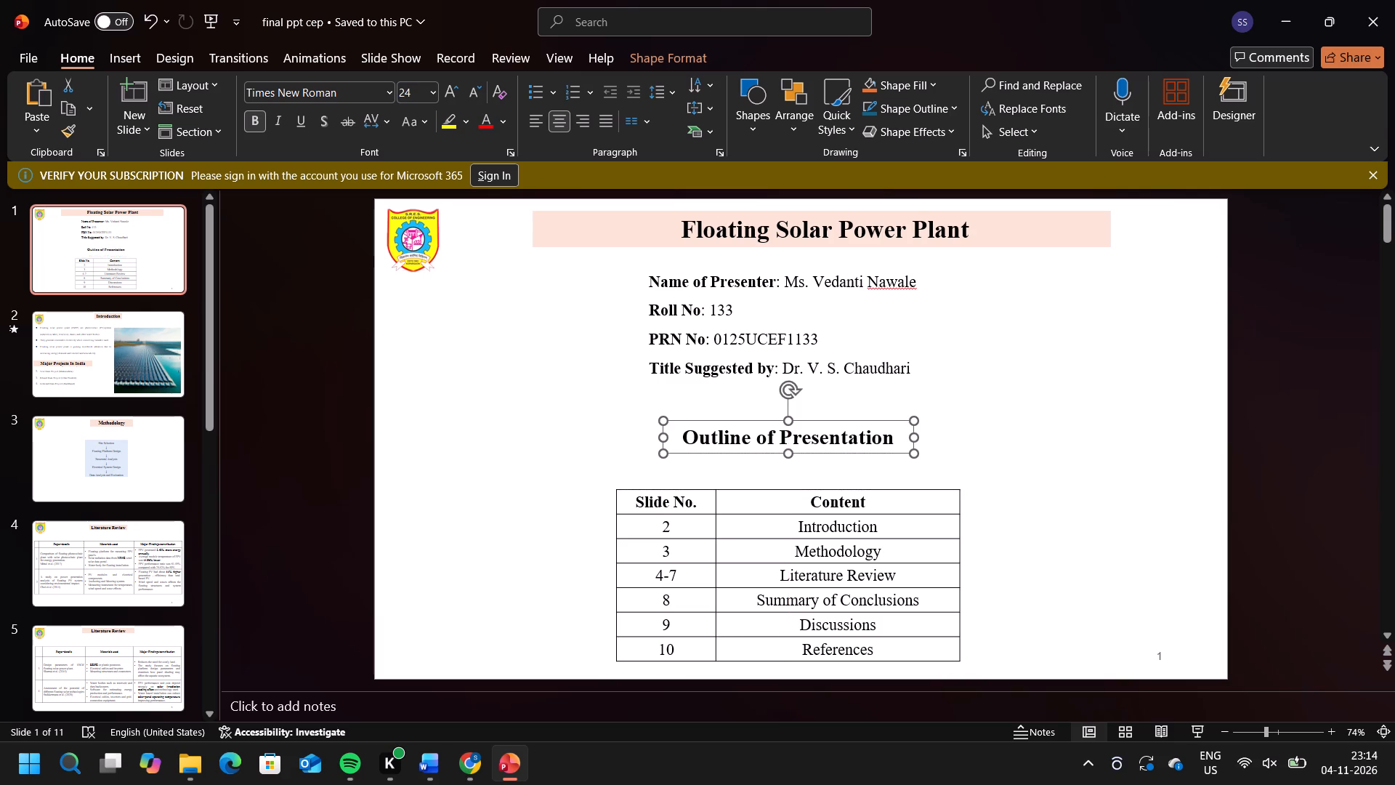
On the Introduction slide, set the line spacing of the first bullet, about FSPP photovoltaic systems, to 1.0.
click(105, 377)
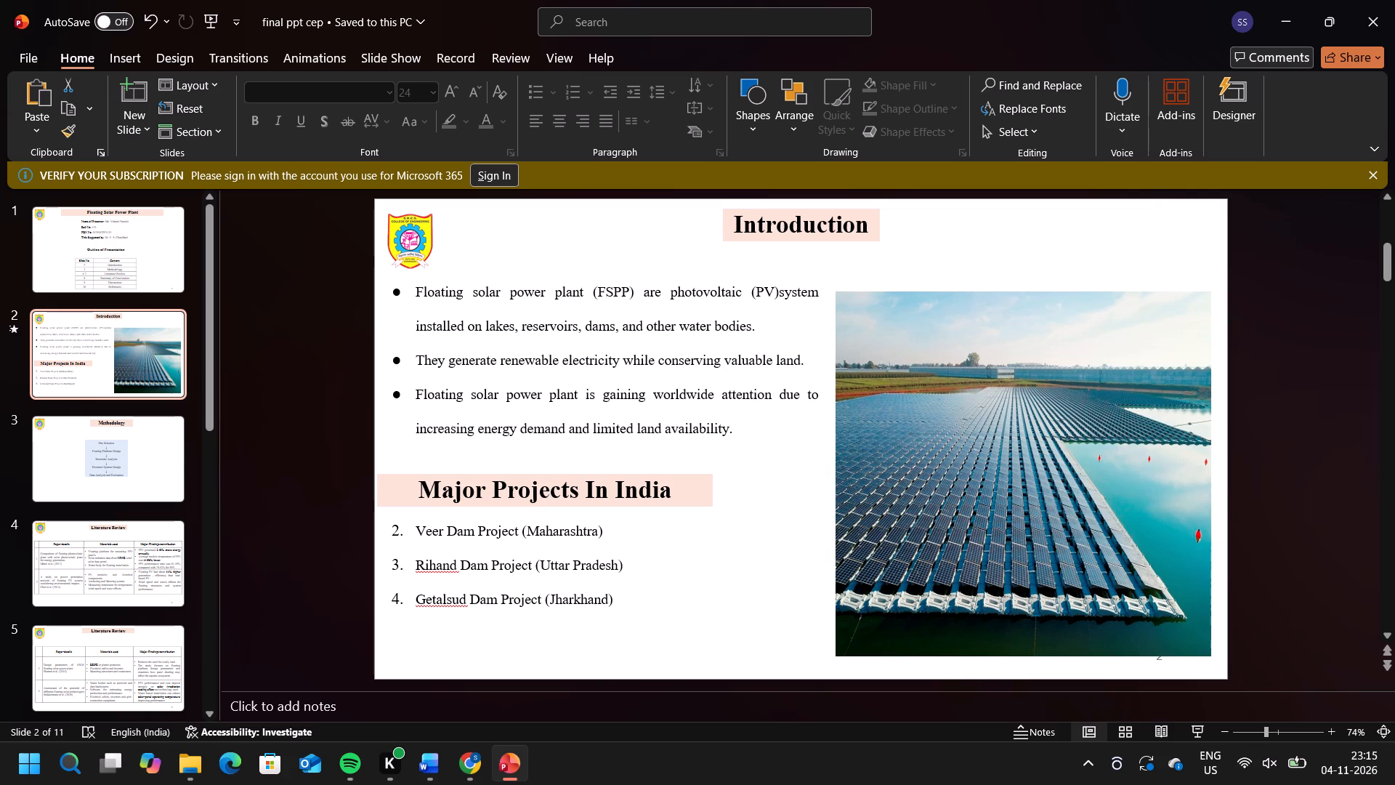
drag(758, 326, 522, 313)
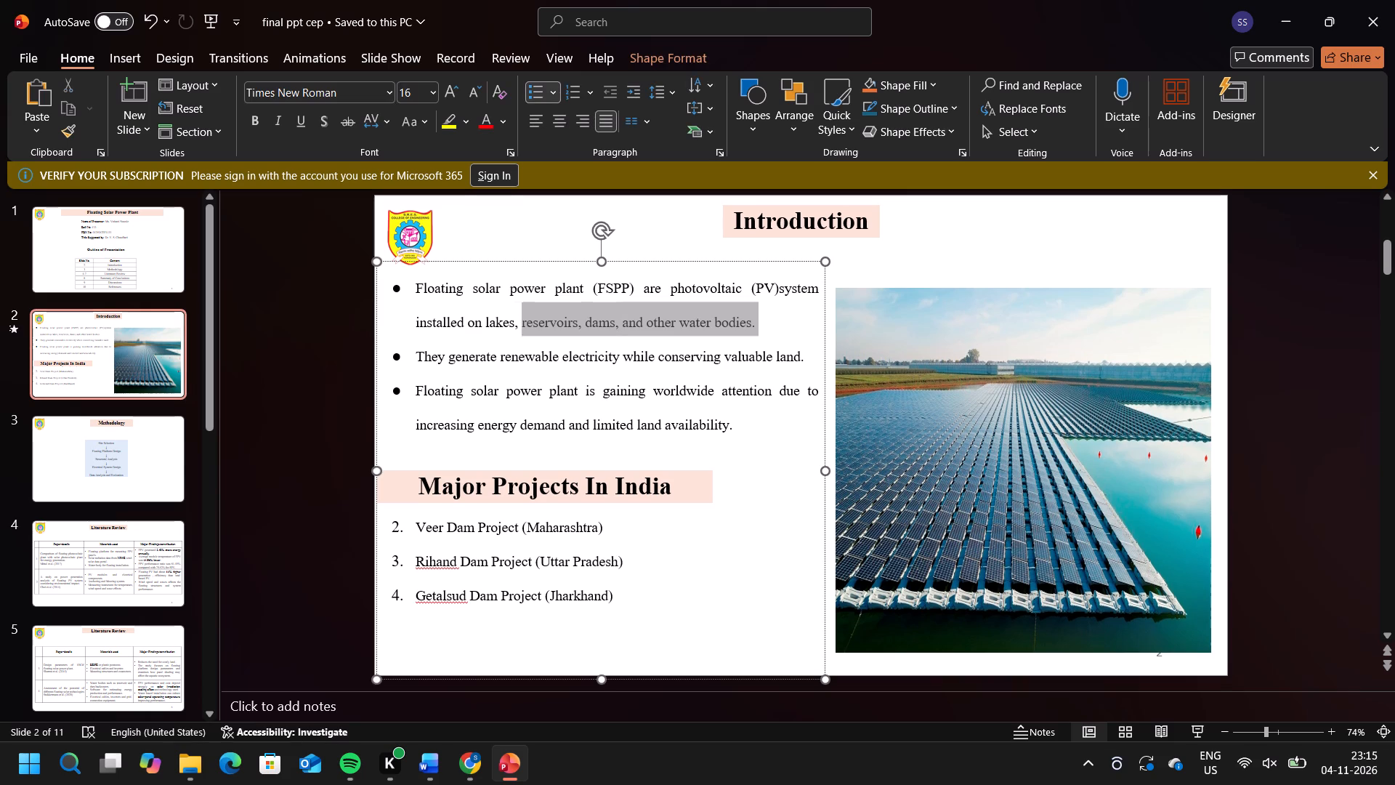
drag(522, 313, 404, 292)
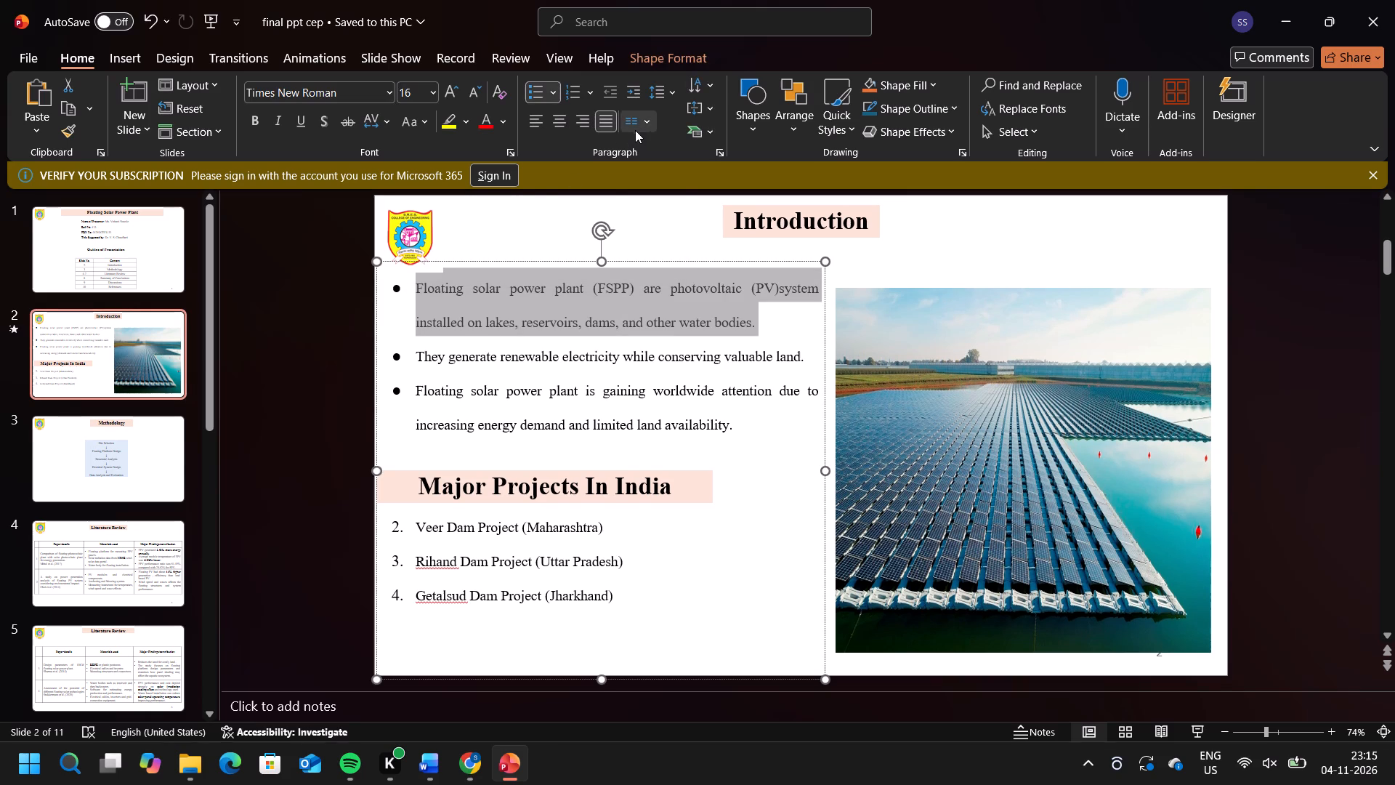
click(643, 126)
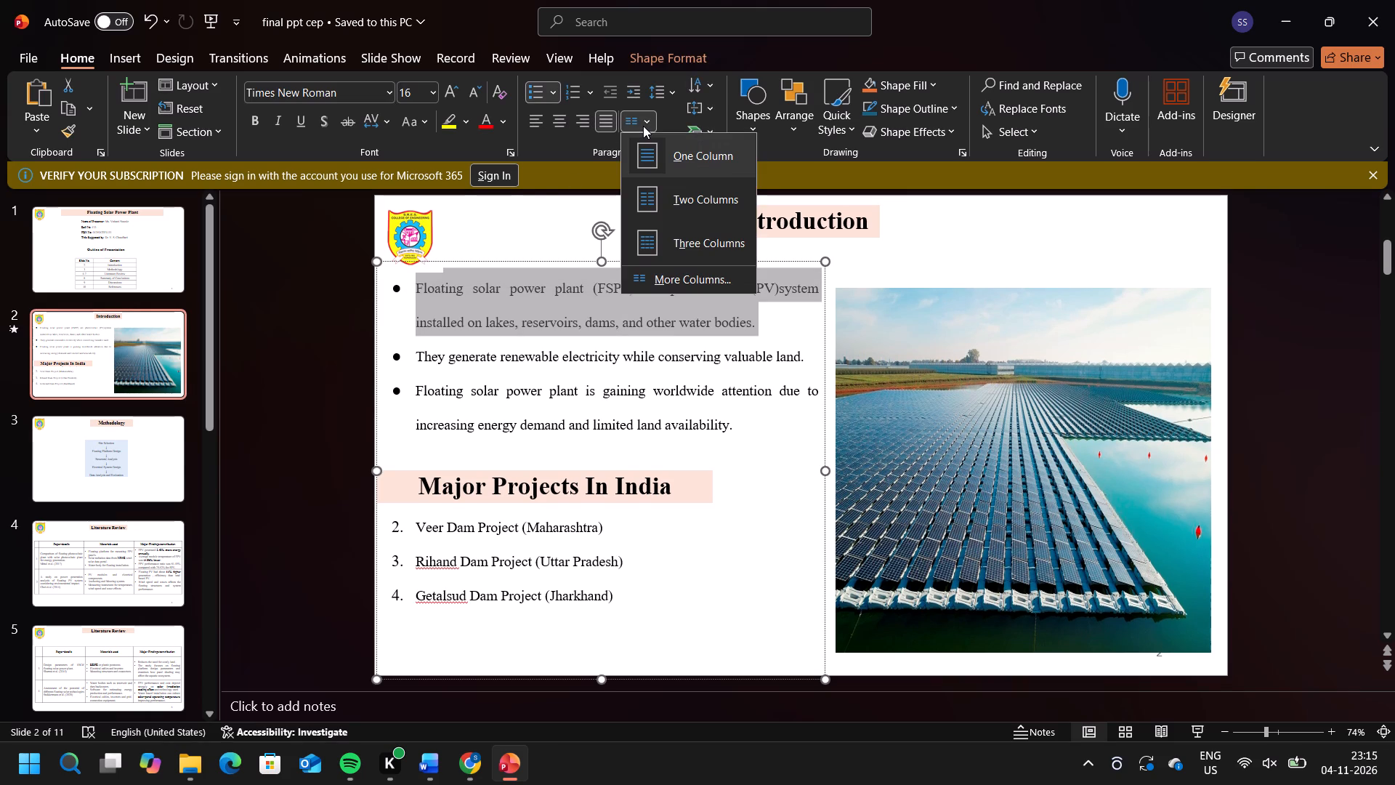
click(676, 91)
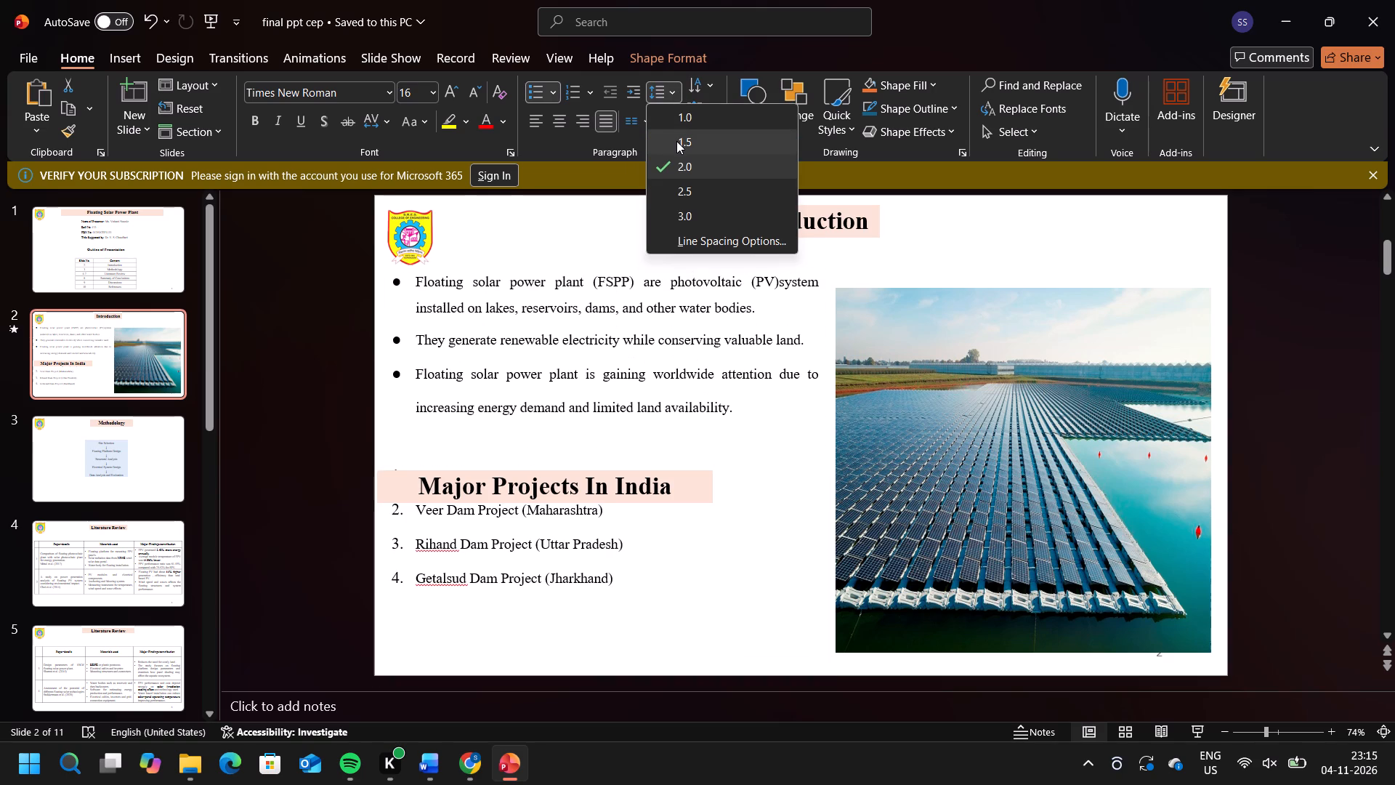
click(676, 141)
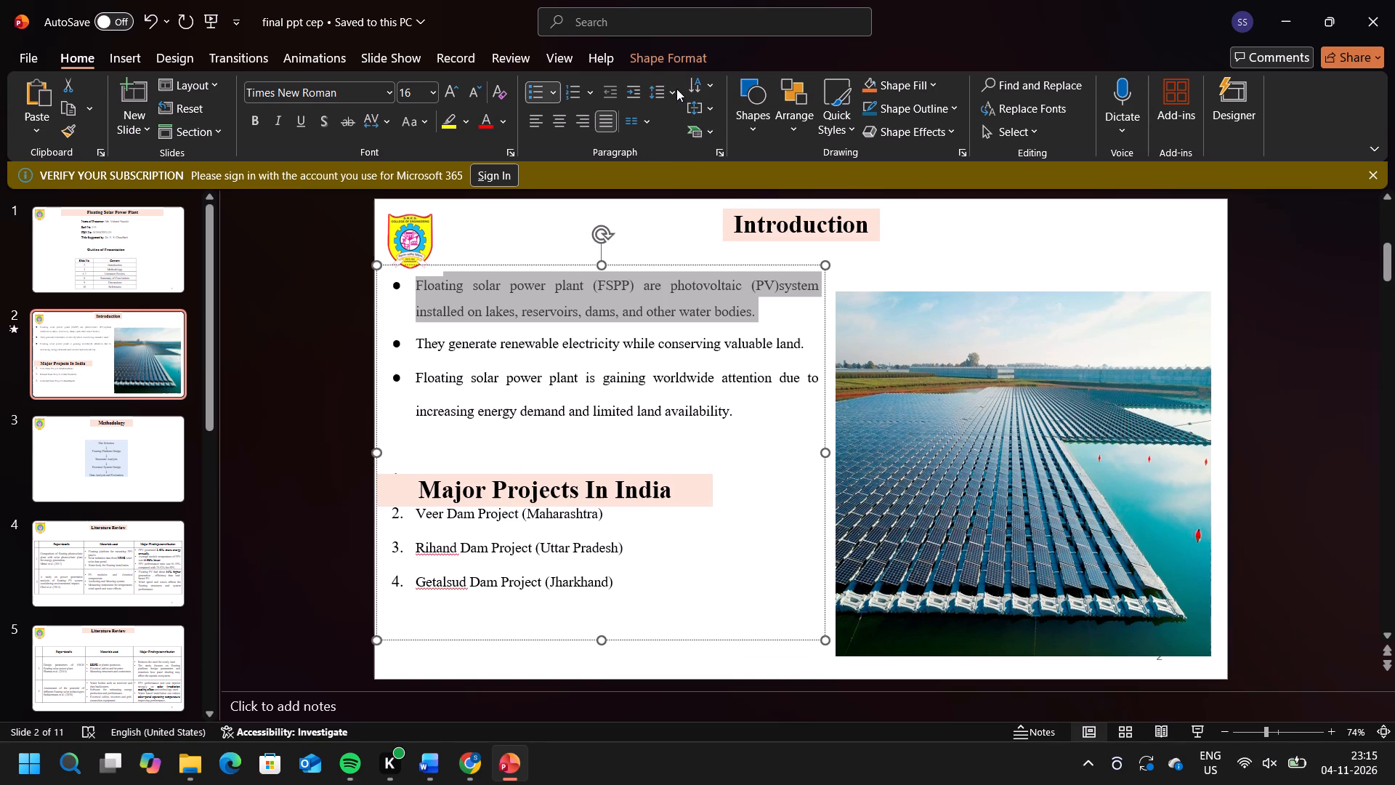
click(676, 89)
click(676, 117)
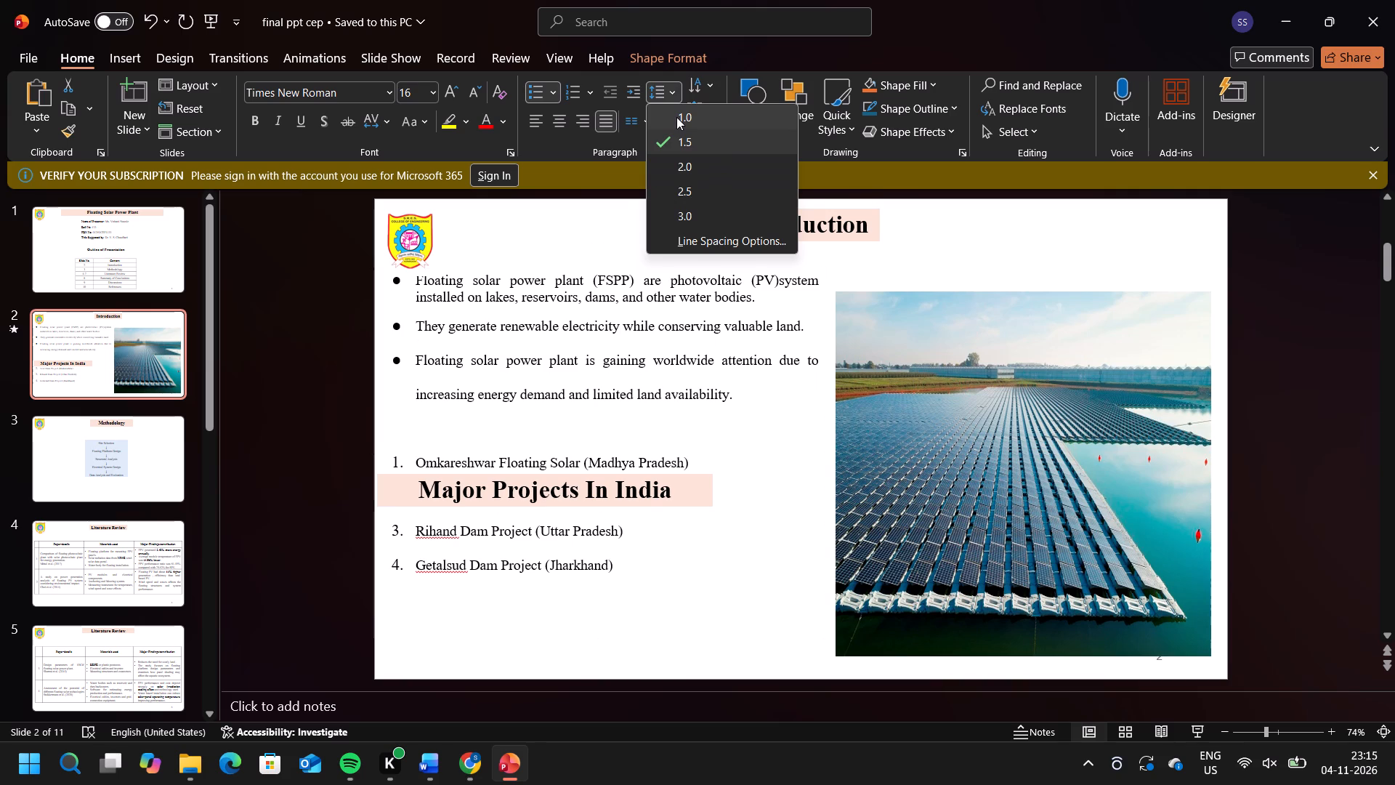
Move the Introduction slide's bullet text box down and slightly right, clear of the college logo.
drag(561, 353, 564, 385)
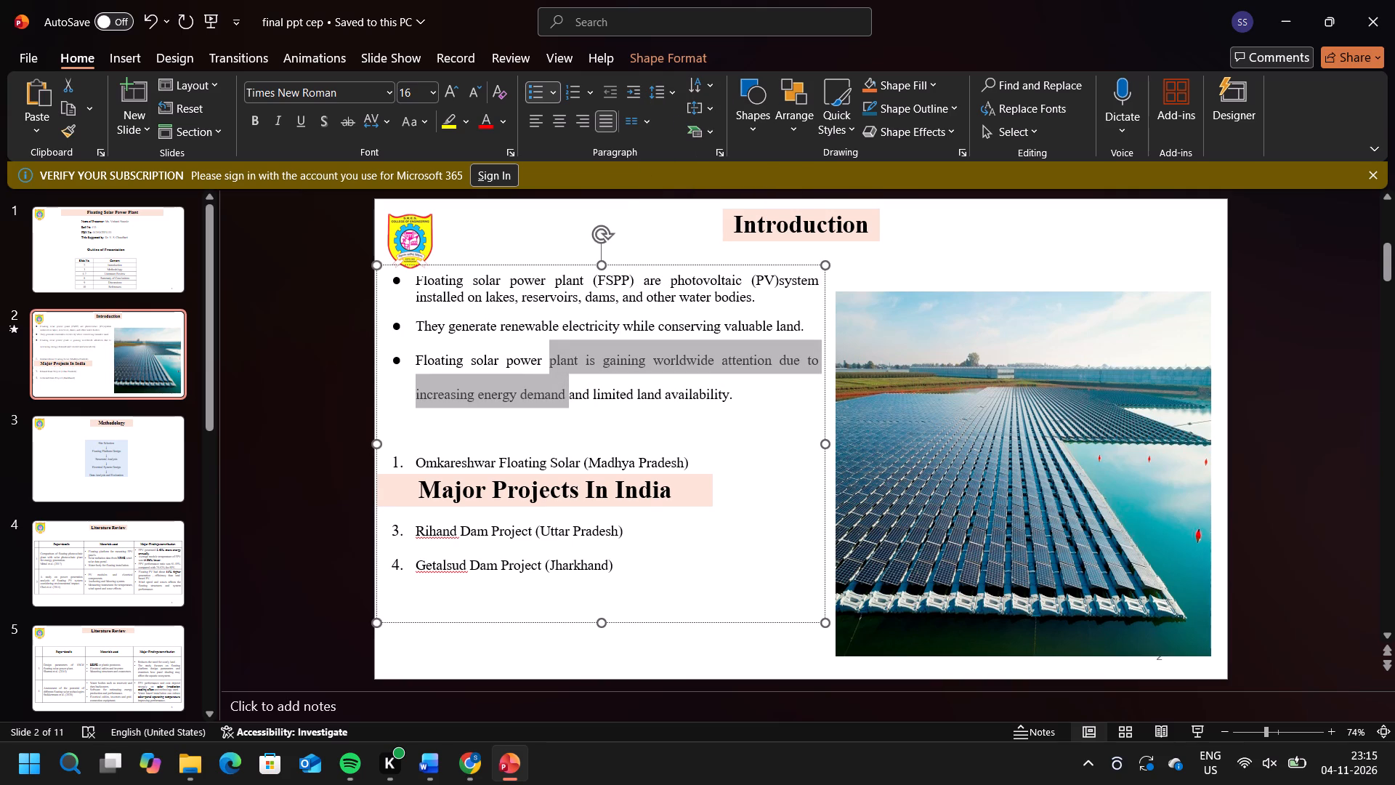
drag(375, 275, 379, 296)
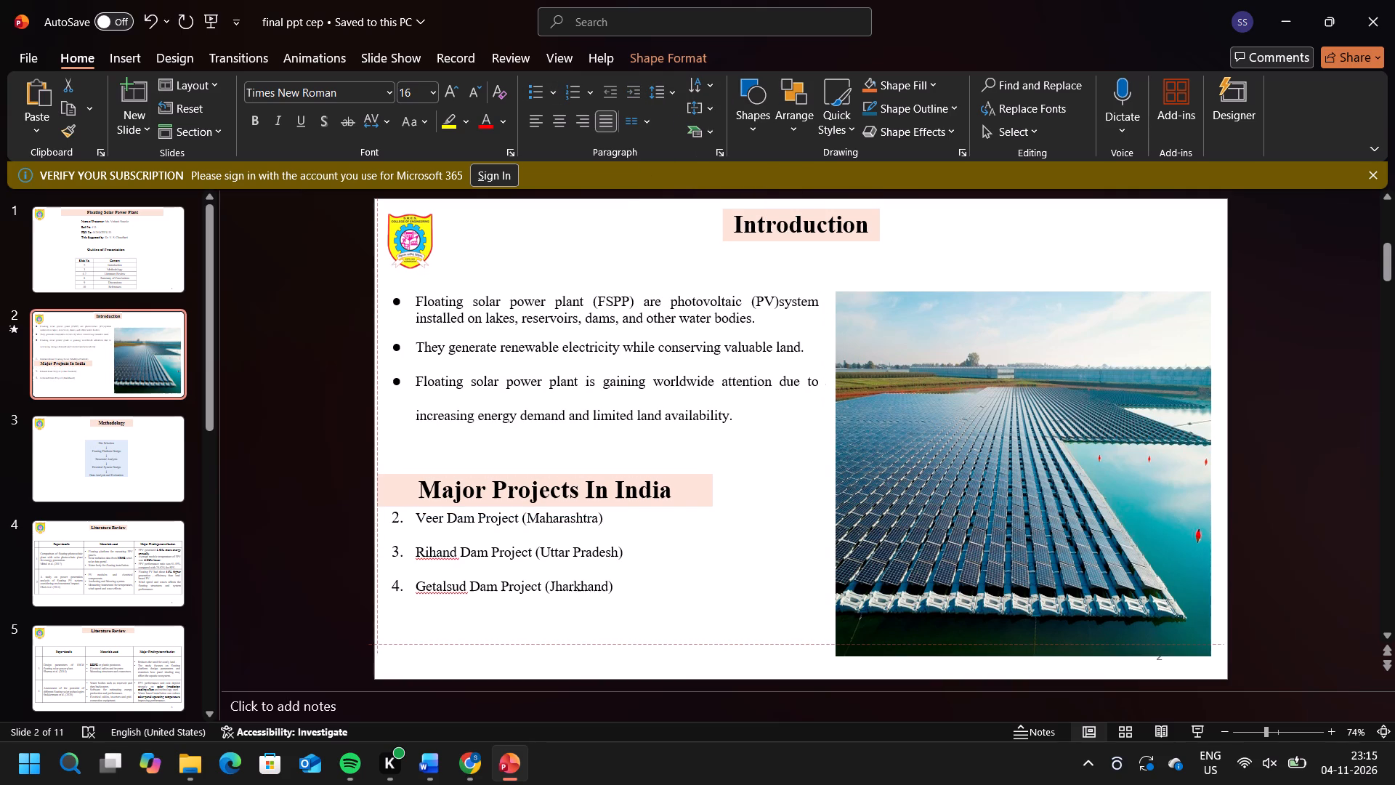
drag(379, 296, 379, 294)
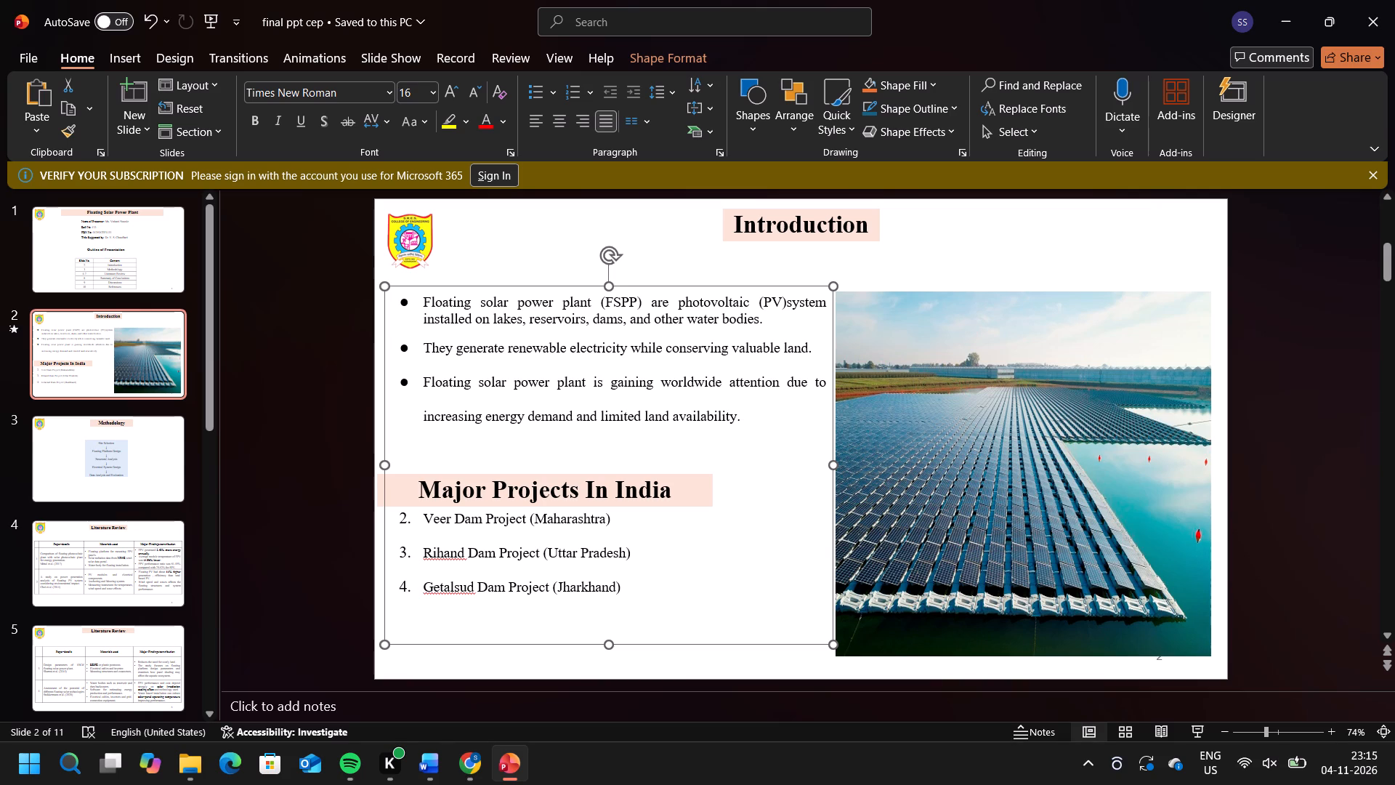
Set the line spacing of the third bullet, about gaining worldwide attention, to 1.0.
drag(741, 417, 433, 392)
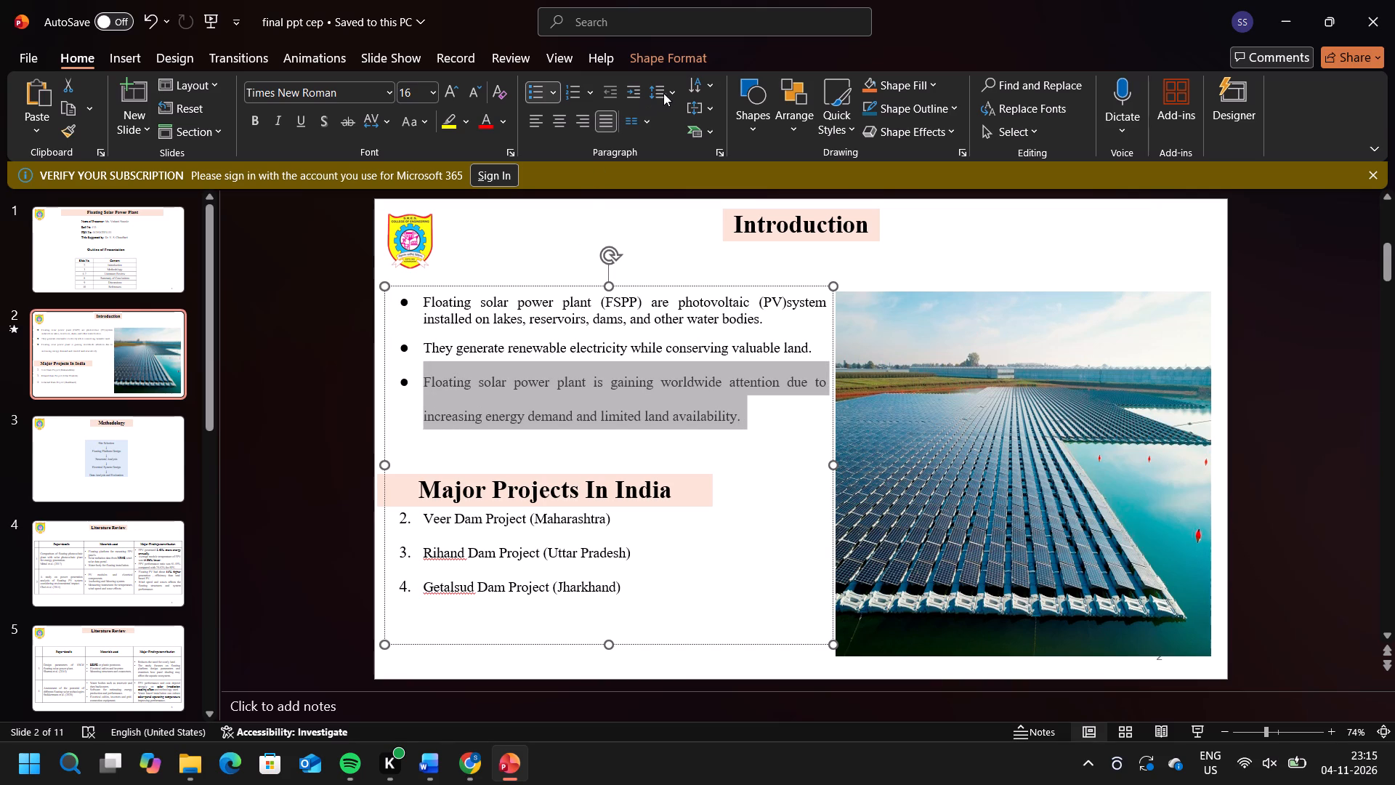
click(670, 94)
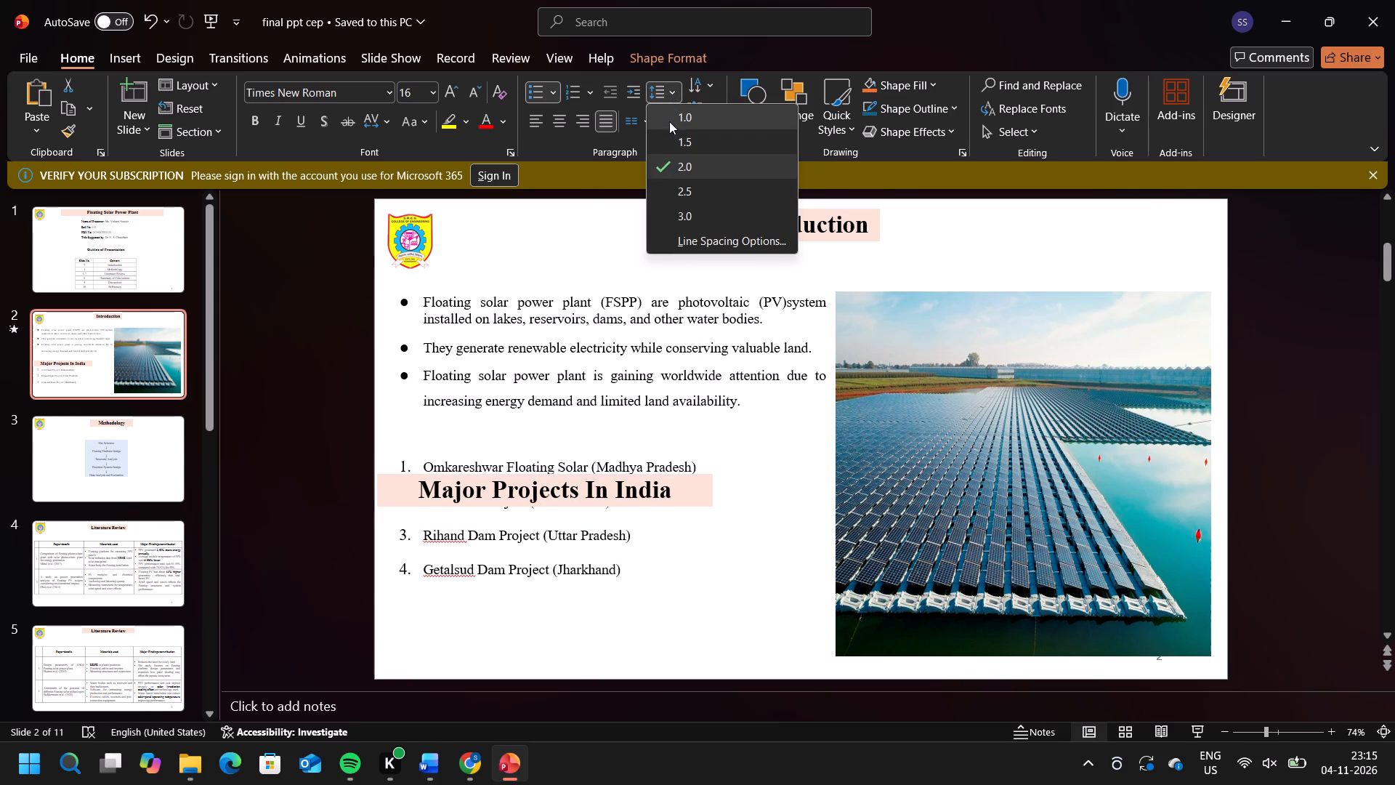
click(674, 116)
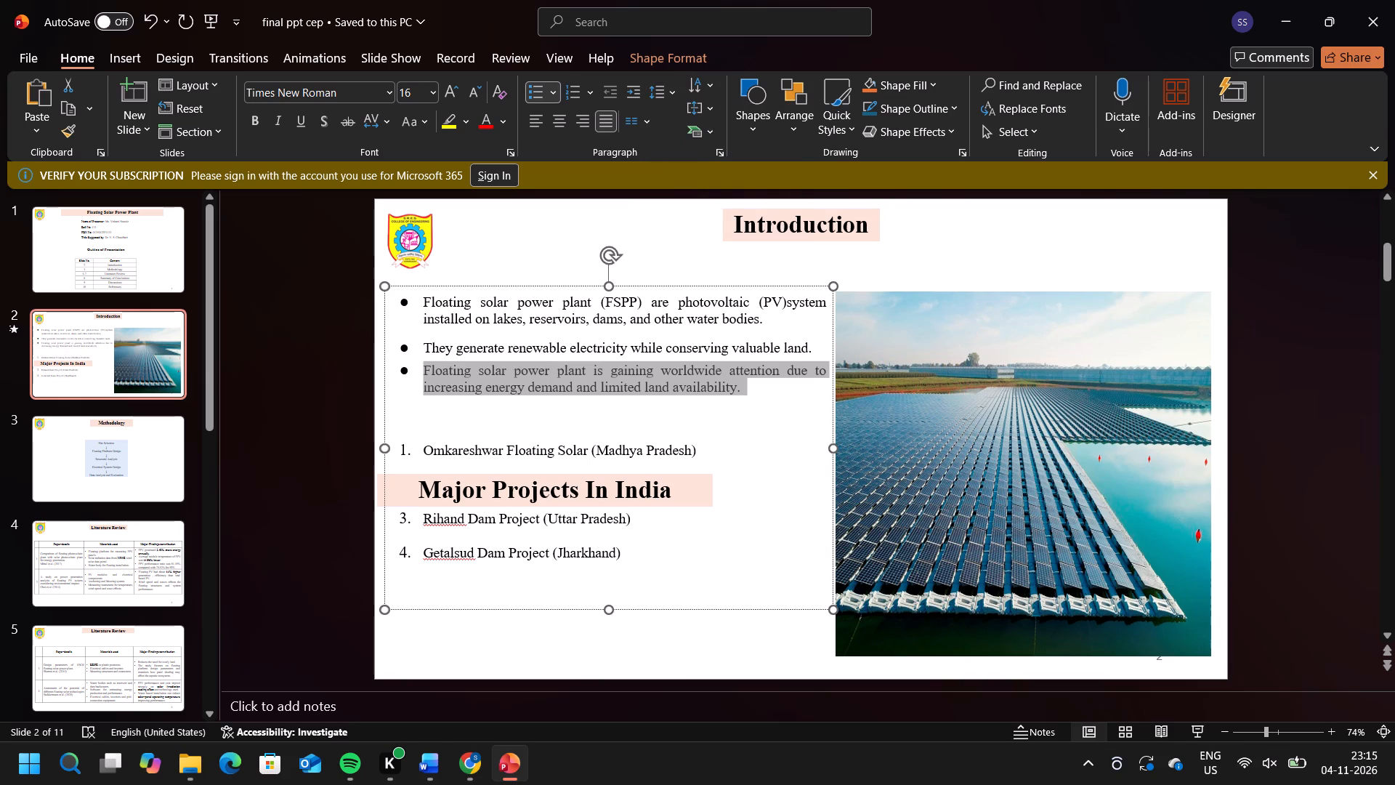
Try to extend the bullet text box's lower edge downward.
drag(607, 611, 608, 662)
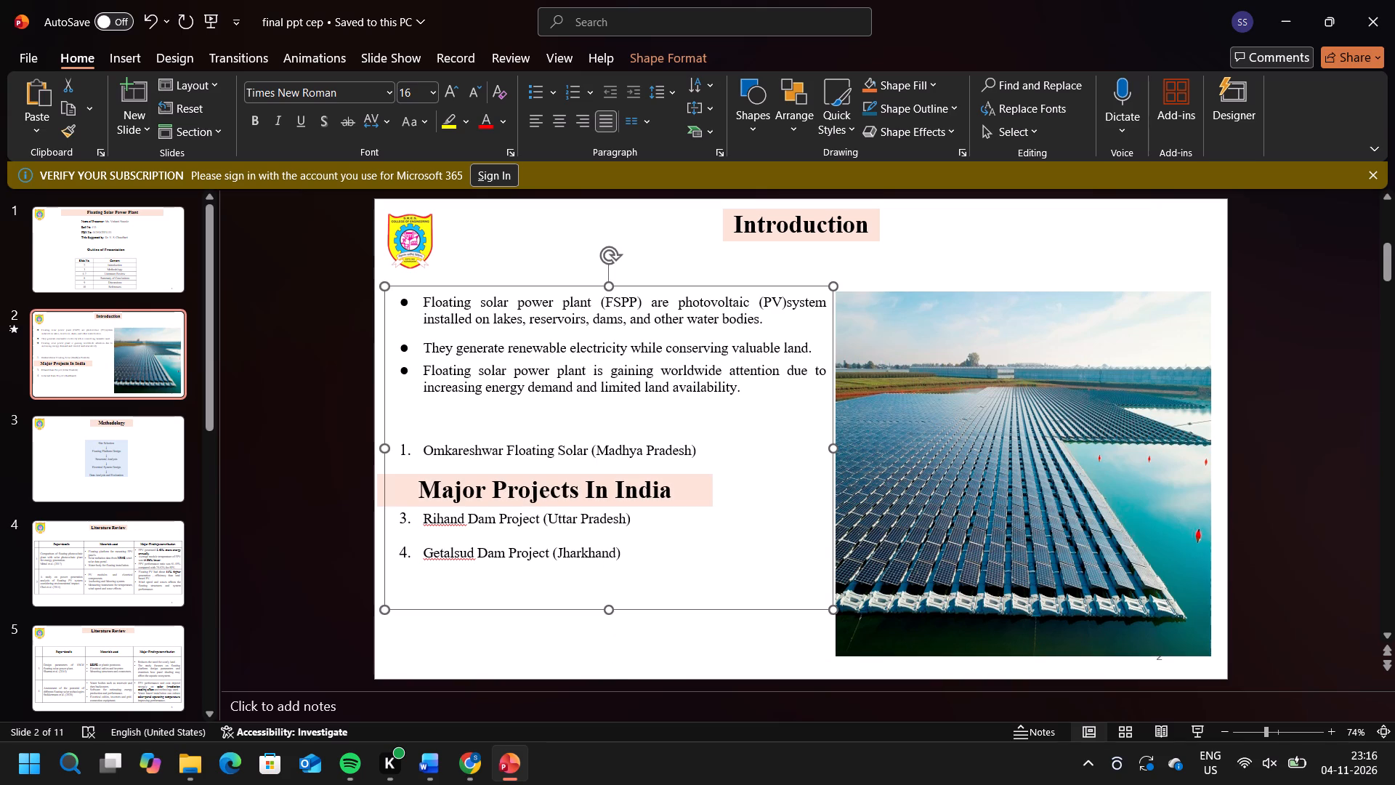
On the blank line below the third bullet, add the text "It is more efficient because of its Cooling Efect and Tracking System".
click(408, 408)
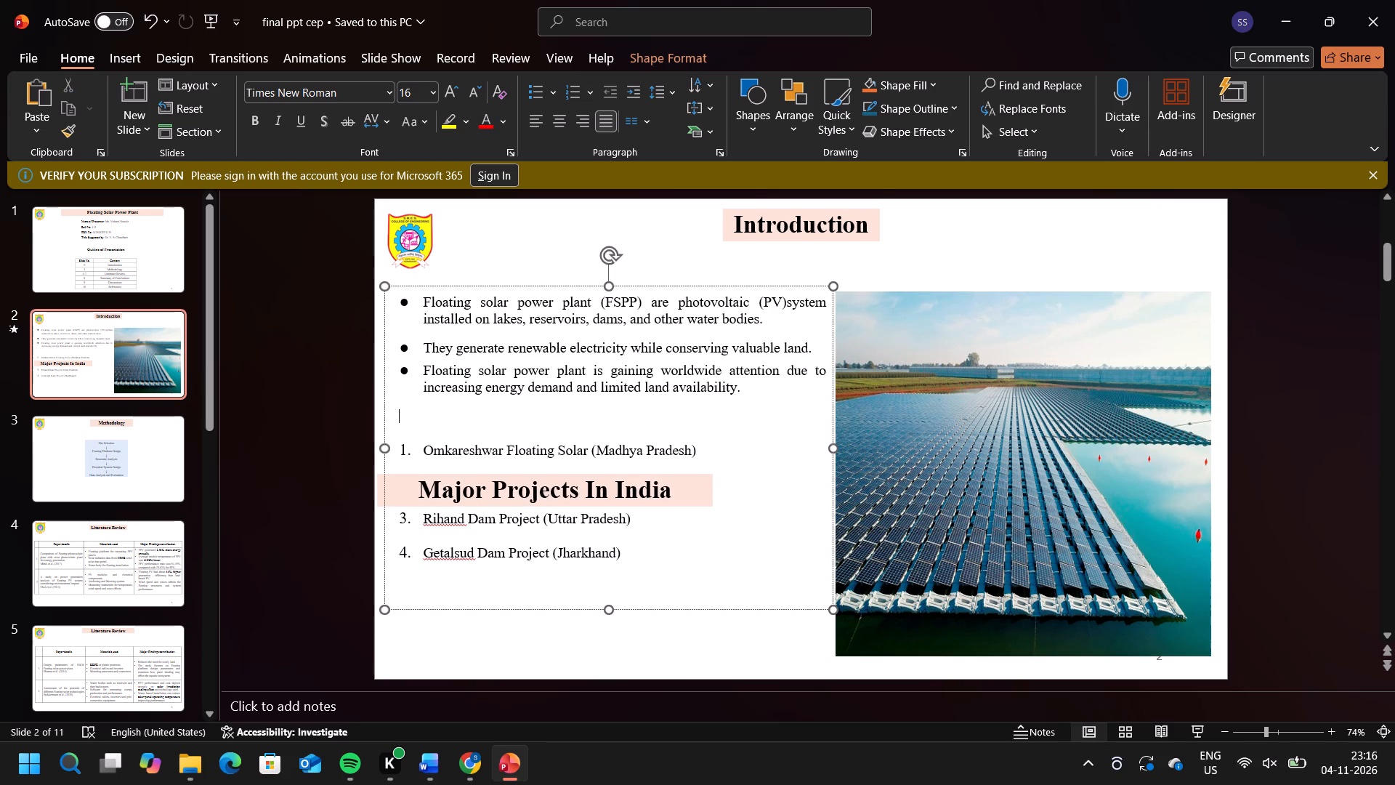
click(404, 401)
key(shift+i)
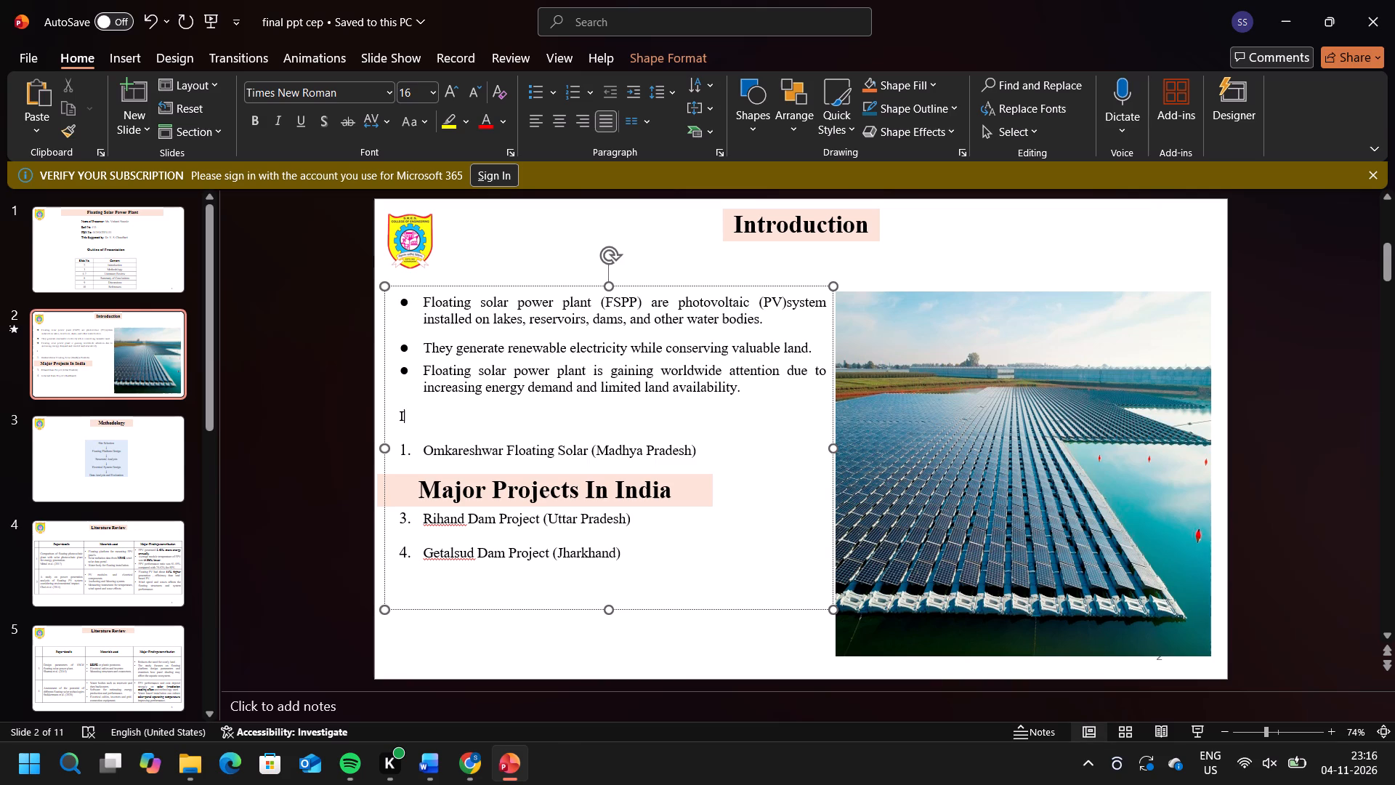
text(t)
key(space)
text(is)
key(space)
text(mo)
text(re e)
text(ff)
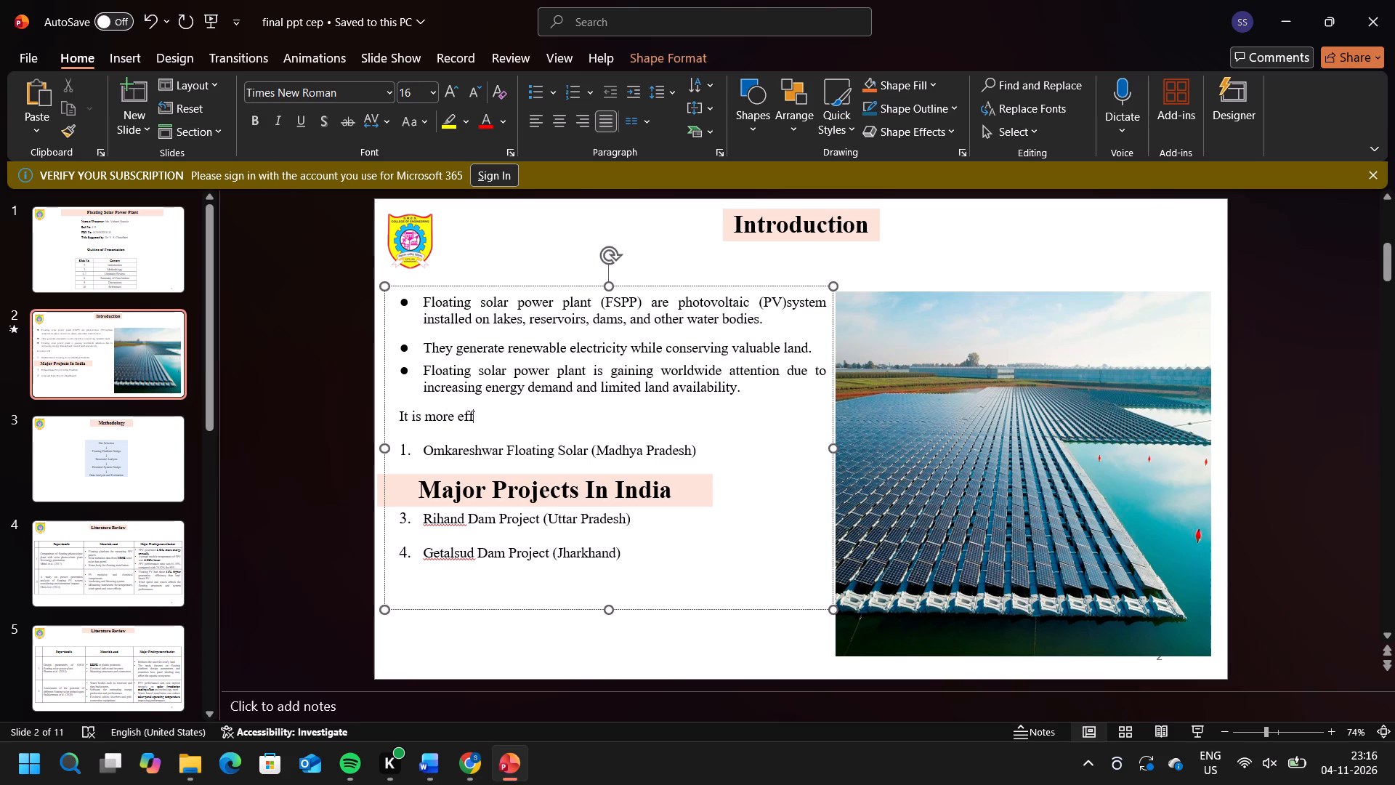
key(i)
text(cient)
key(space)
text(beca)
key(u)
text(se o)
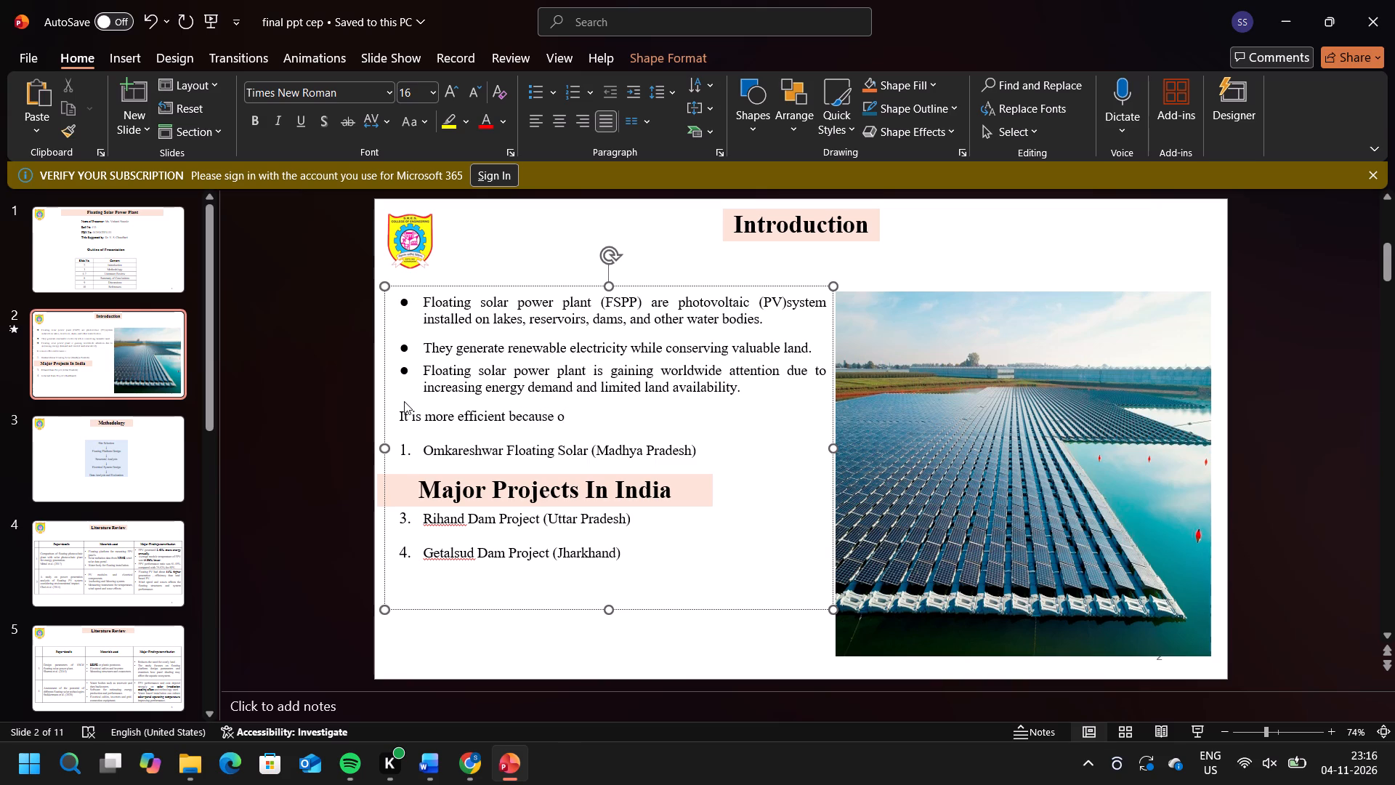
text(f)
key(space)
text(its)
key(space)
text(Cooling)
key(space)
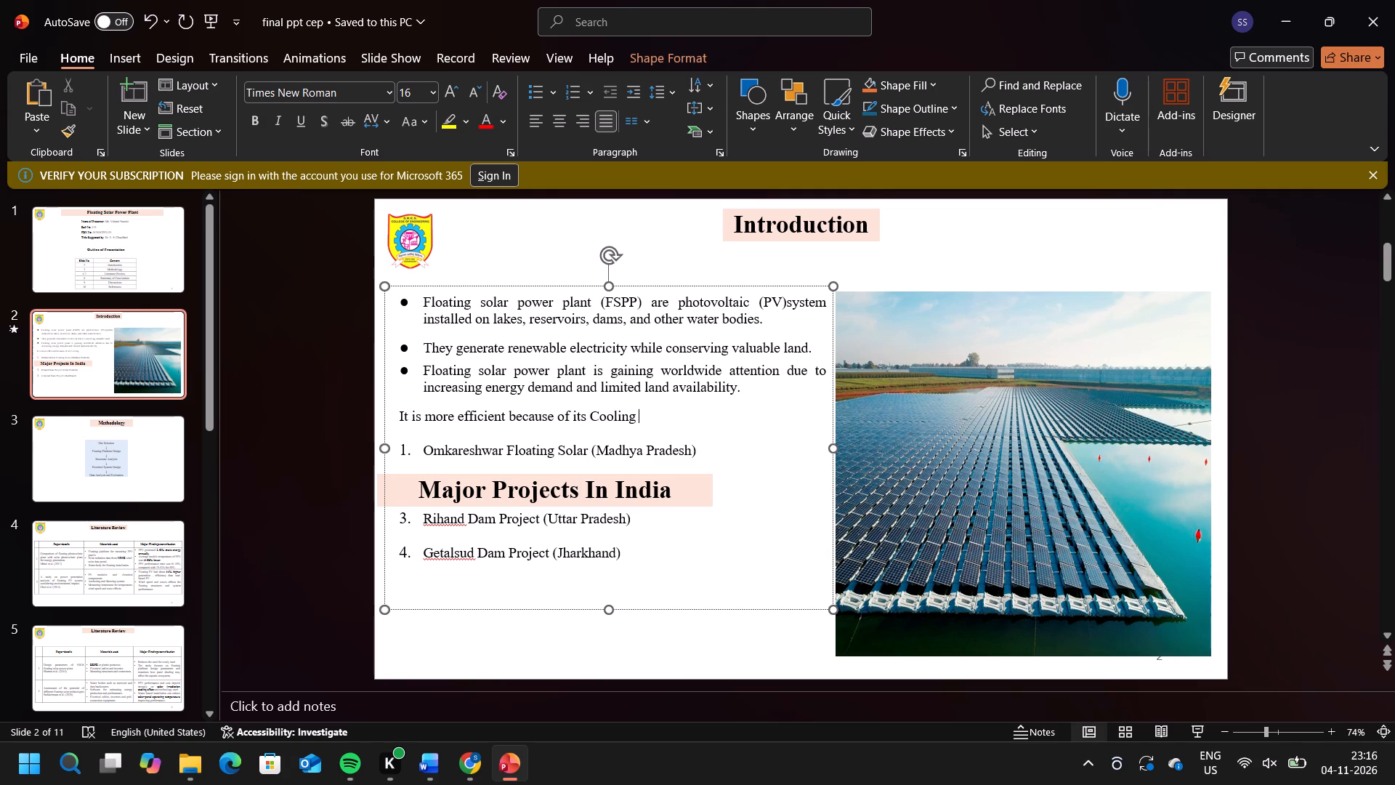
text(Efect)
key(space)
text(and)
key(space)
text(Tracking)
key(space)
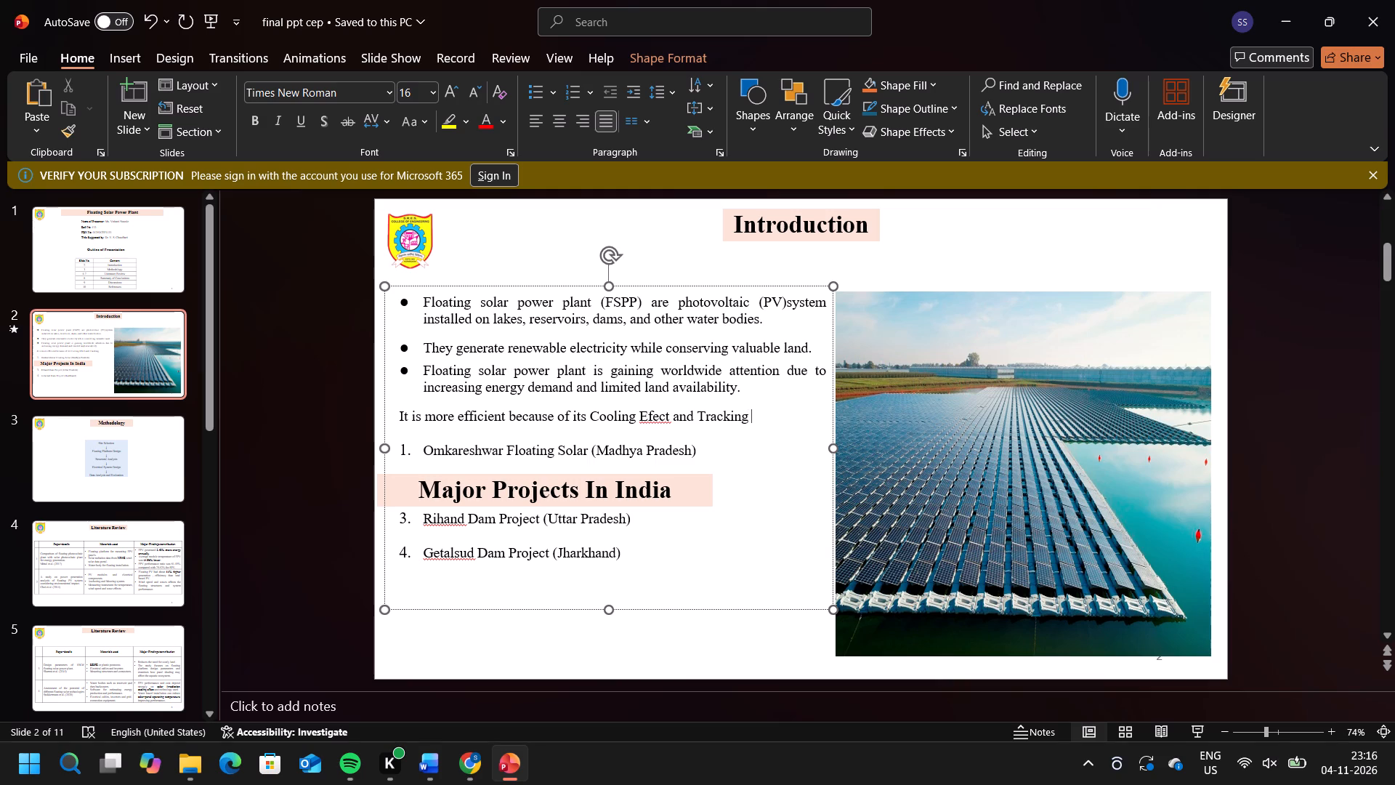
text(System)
Replace the bullets on the three introduction points with numbers 1 to 3, and number the new efficiency line as 4.
click(413, 305)
key(BackSpace)
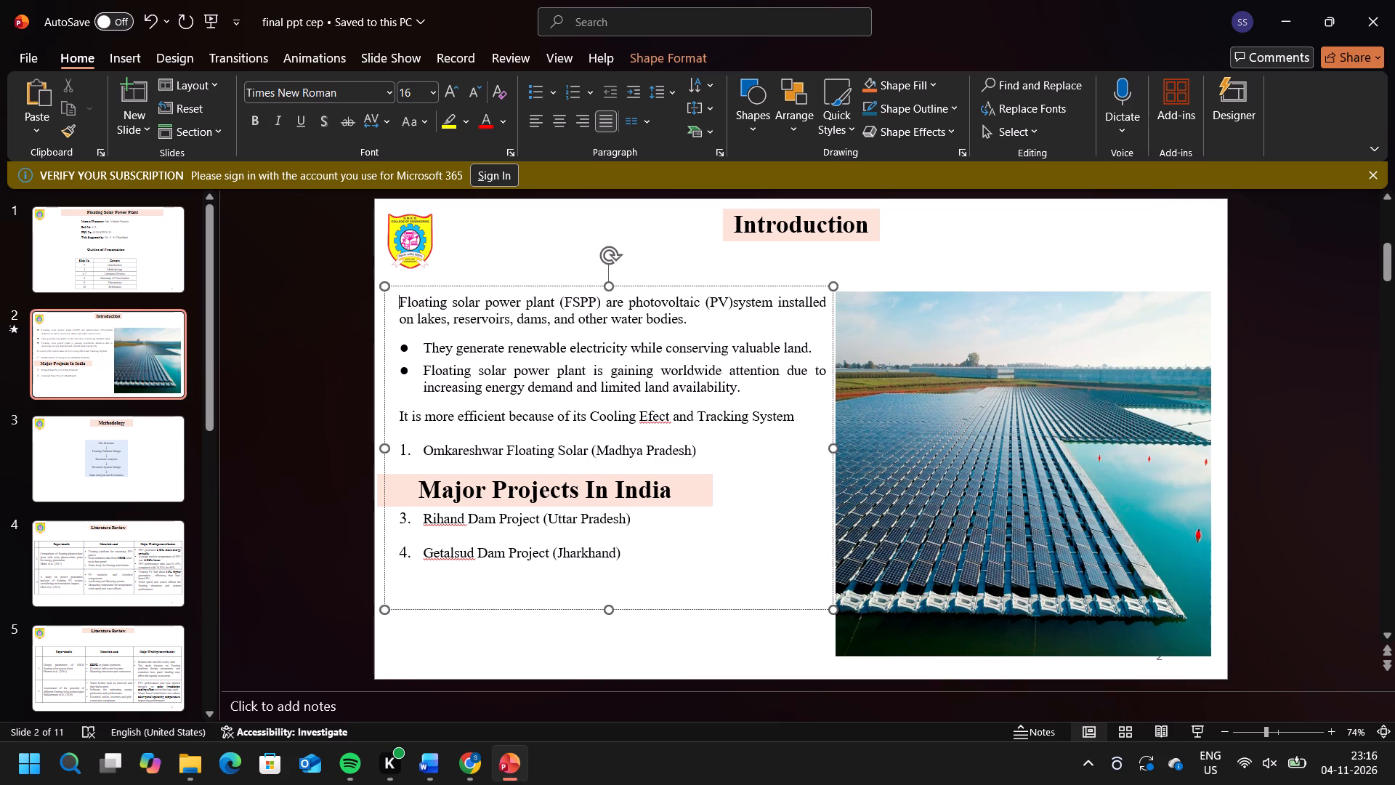
click(571, 92)
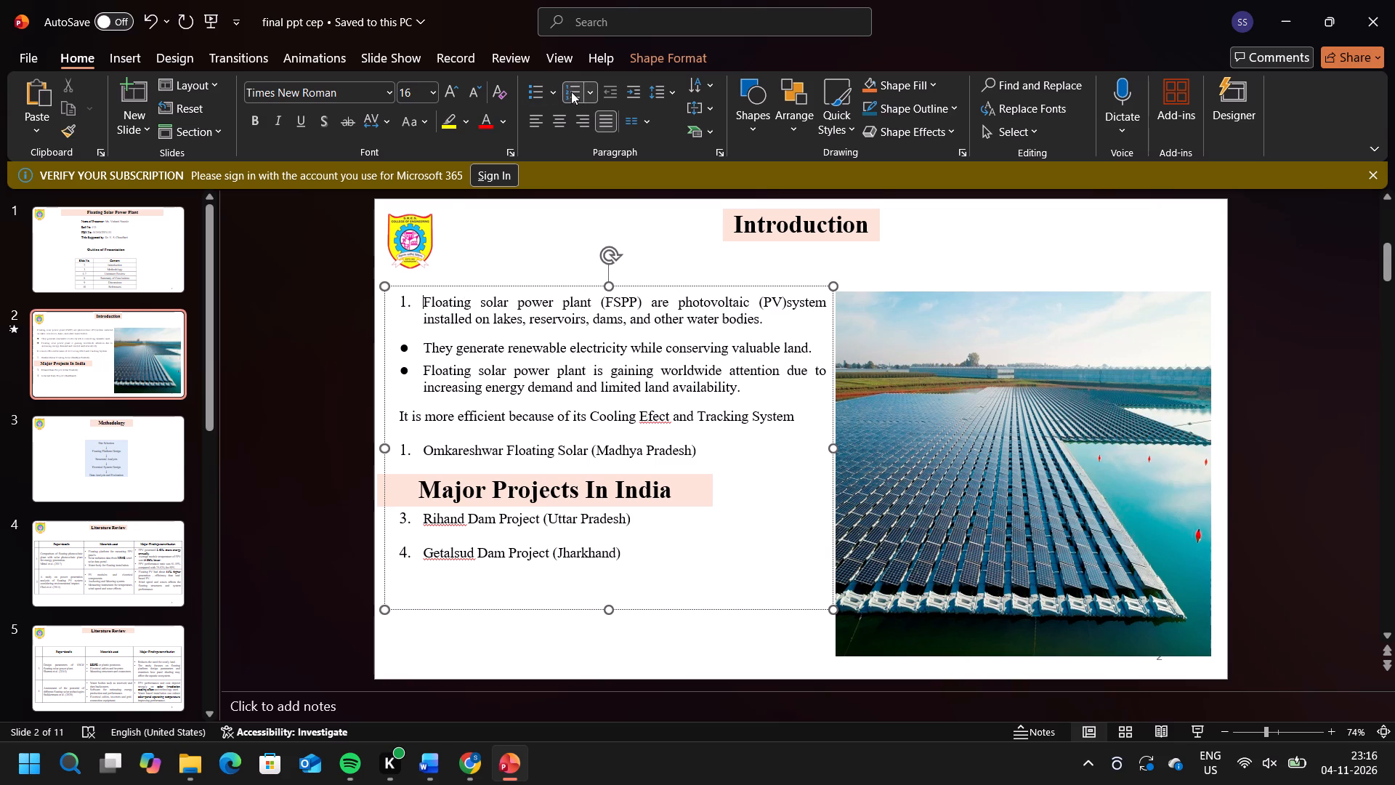
click(413, 343)
key(BackSpace)
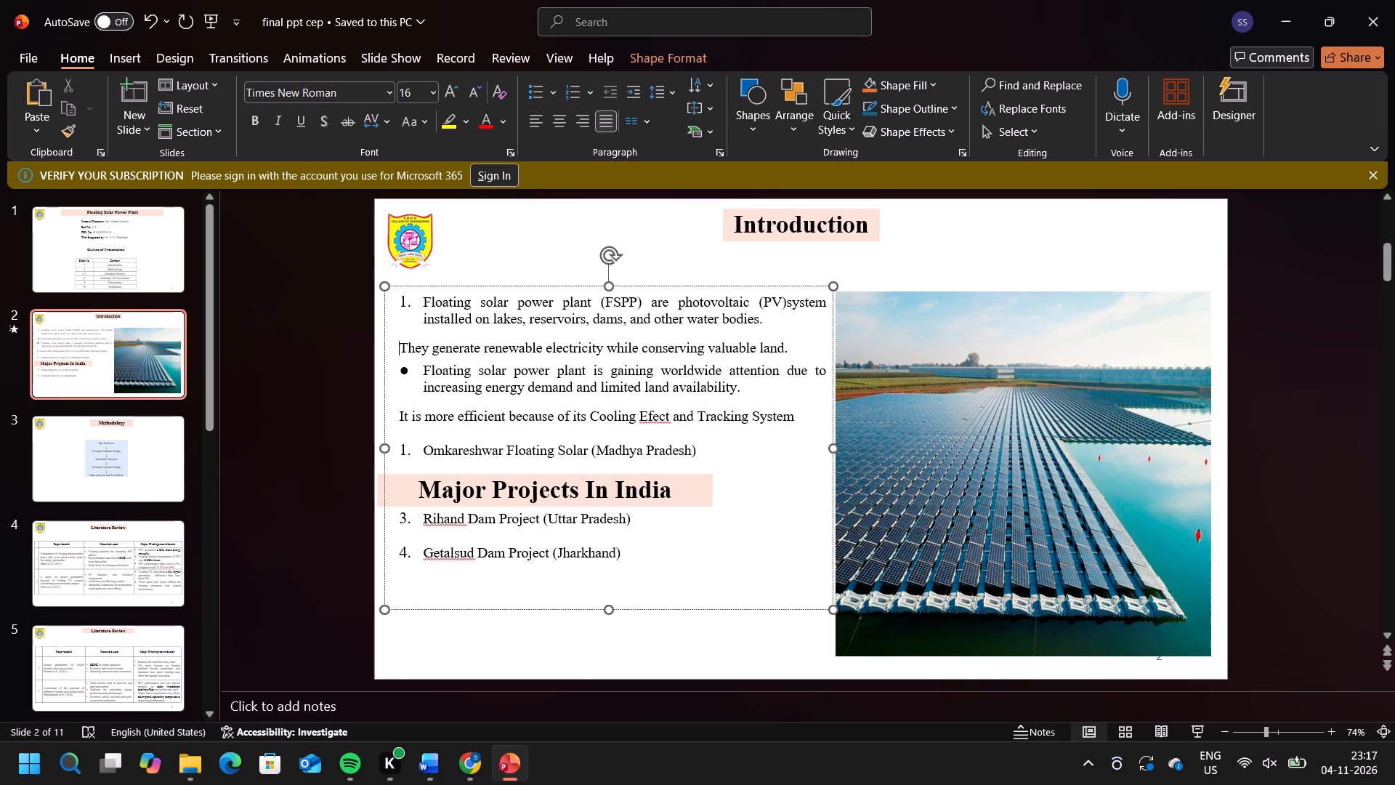
click(571, 94)
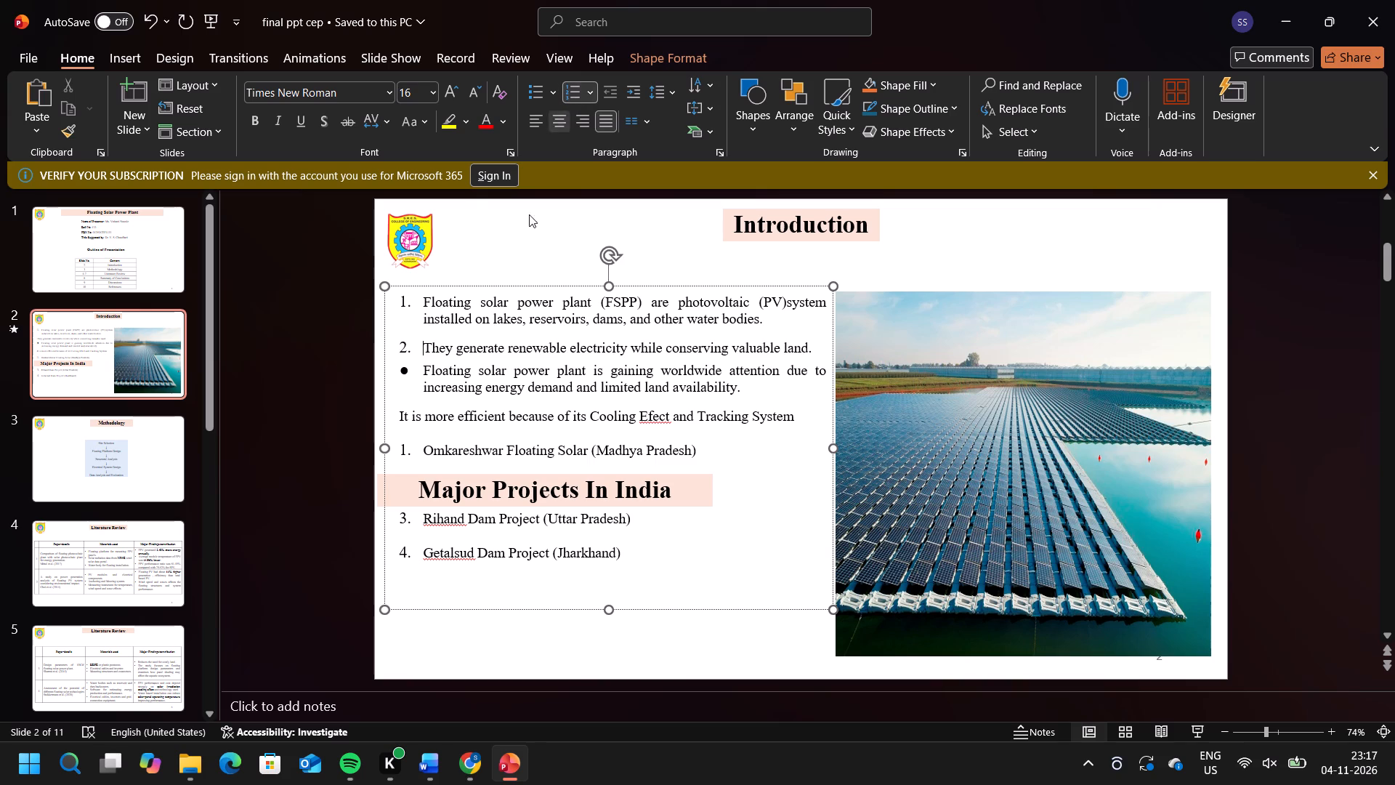
click(416, 373)
key(BackSpace)
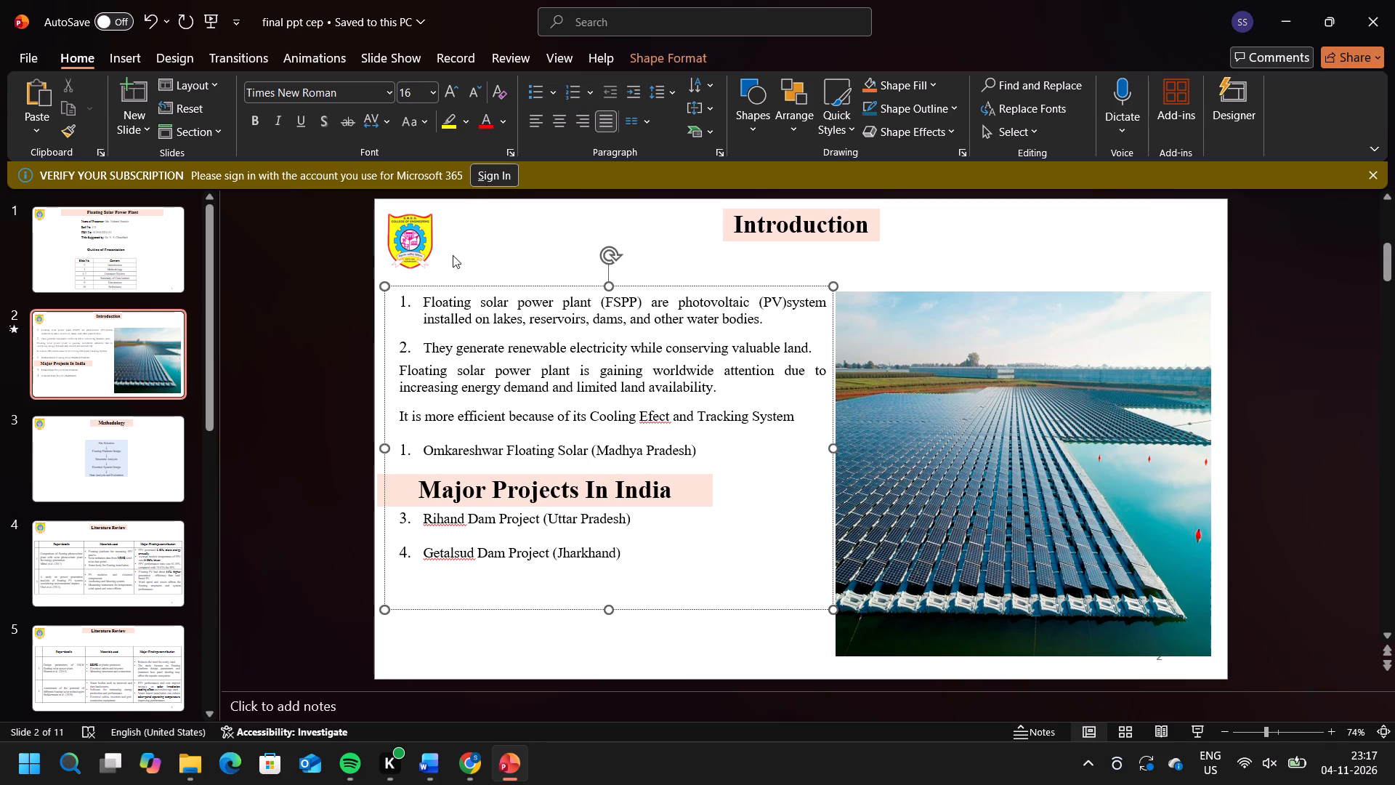
click(571, 95)
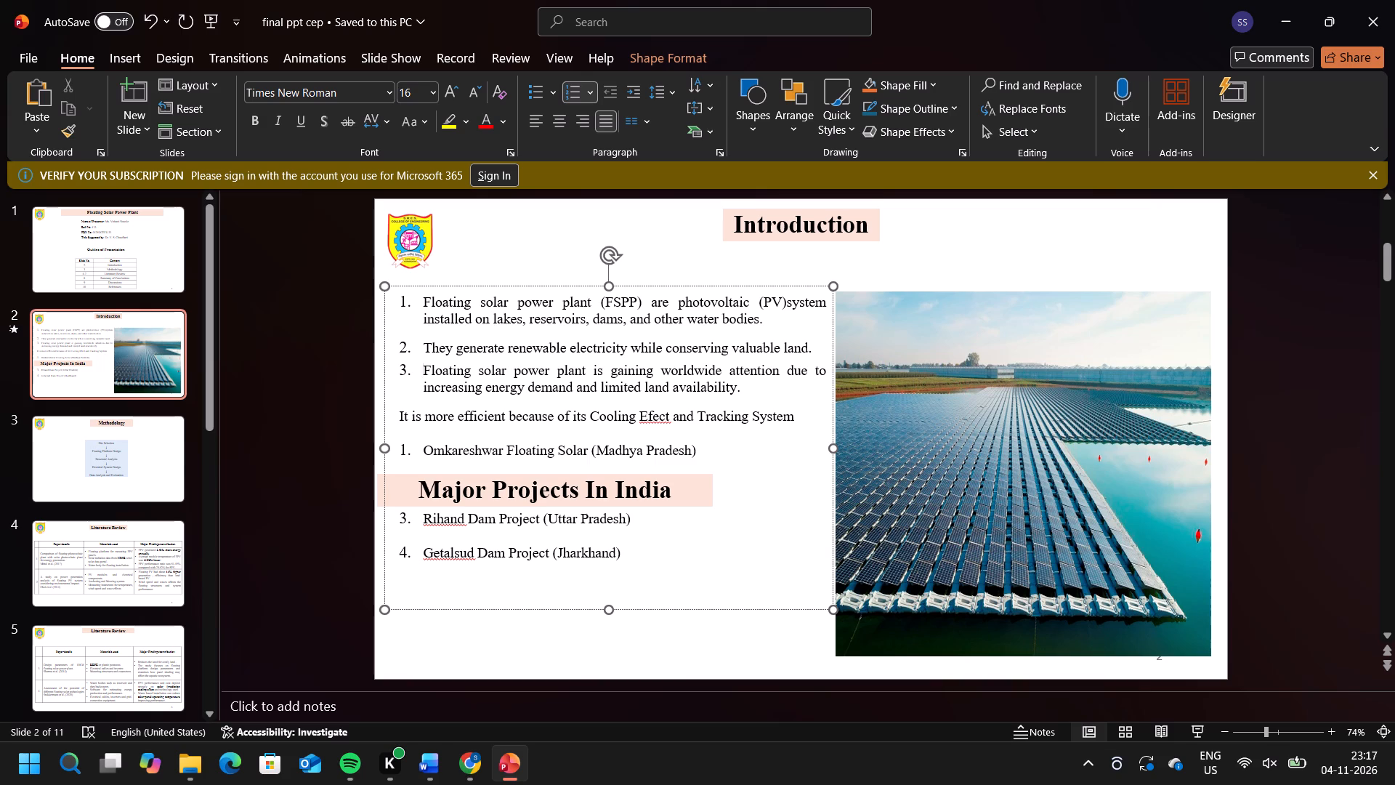
click(395, 416)
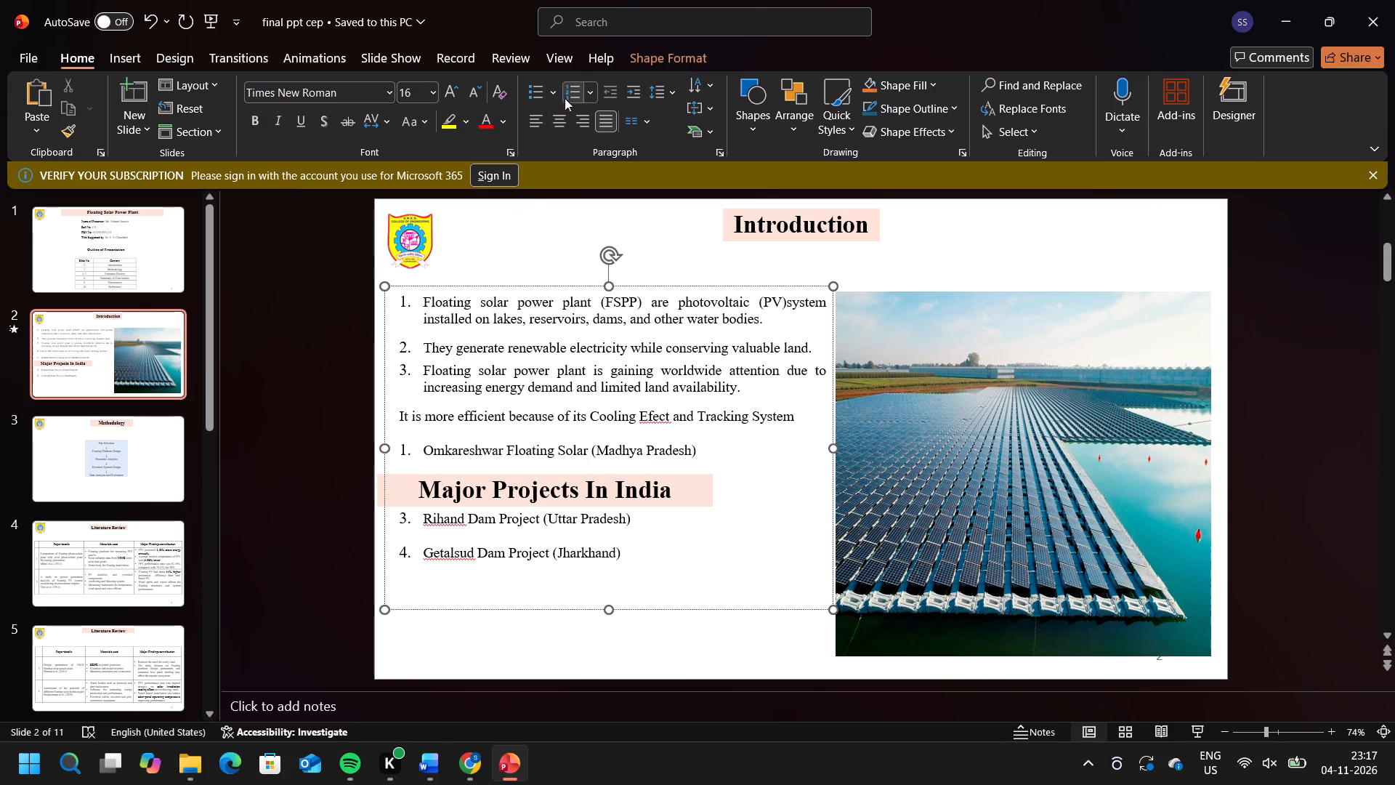
click(567, 93)
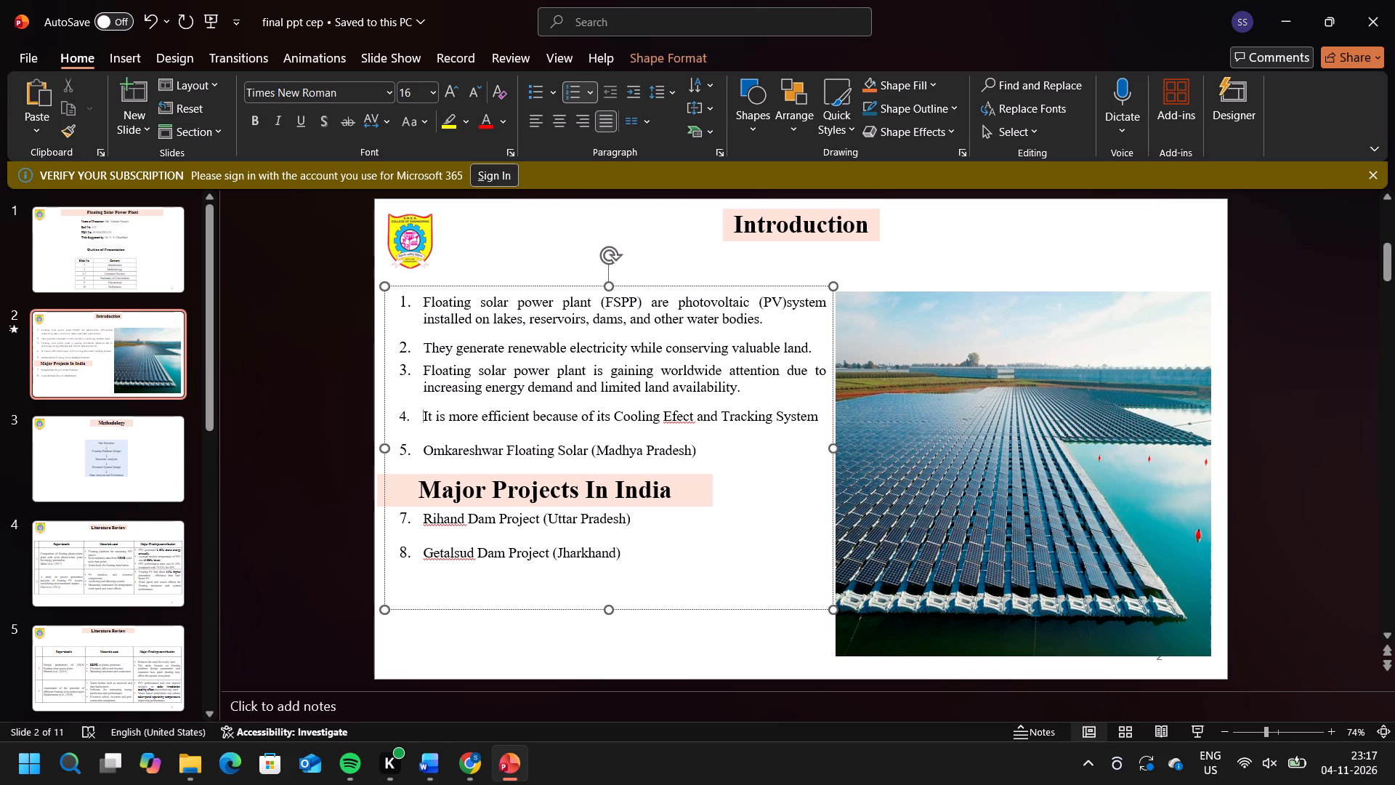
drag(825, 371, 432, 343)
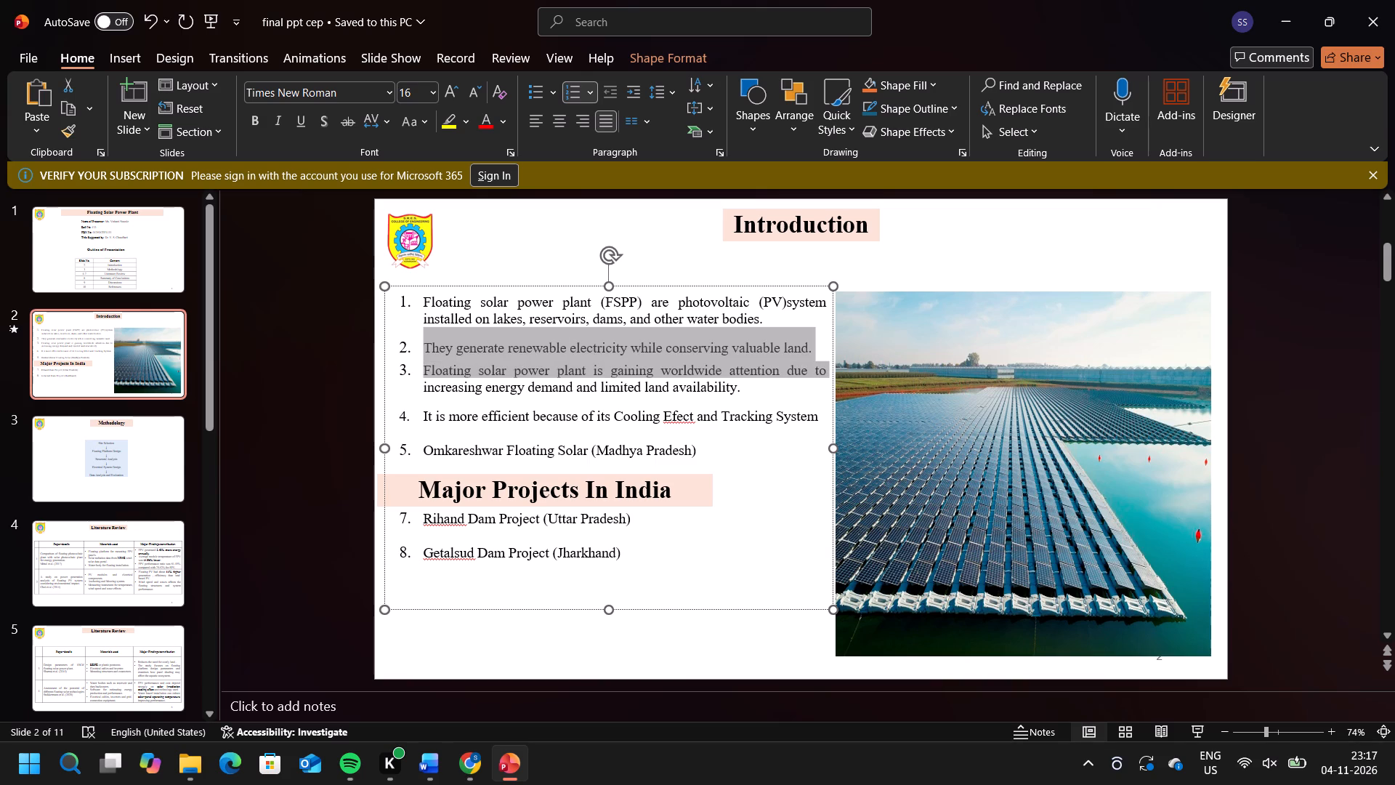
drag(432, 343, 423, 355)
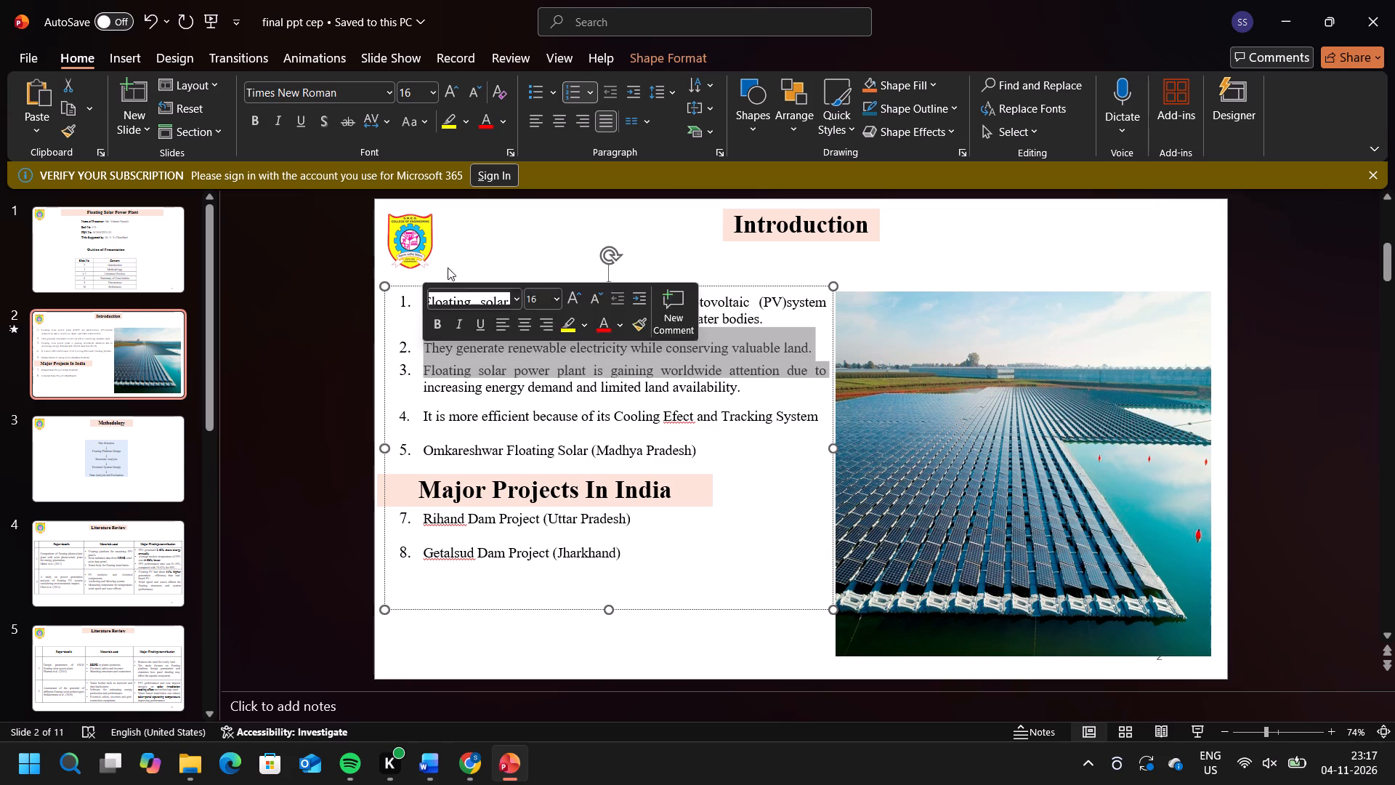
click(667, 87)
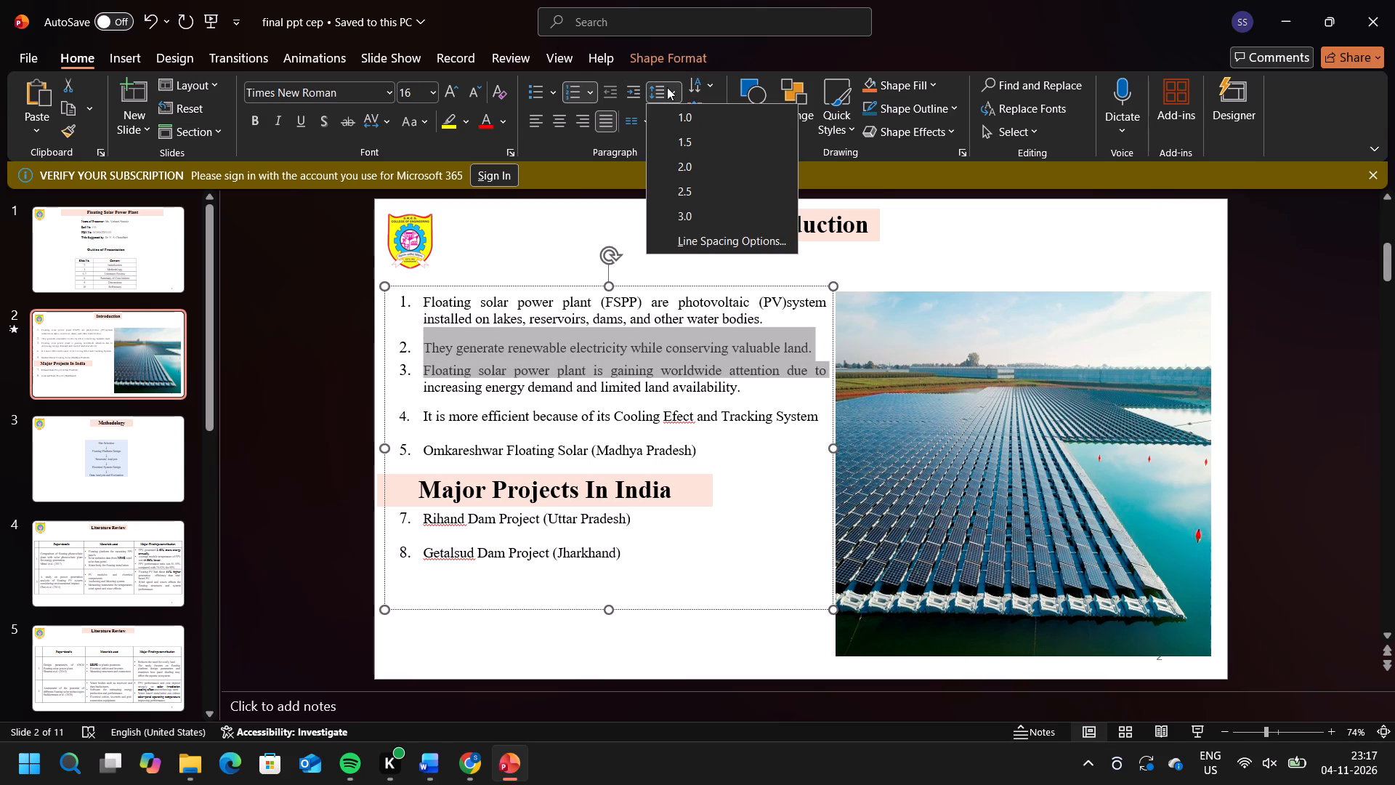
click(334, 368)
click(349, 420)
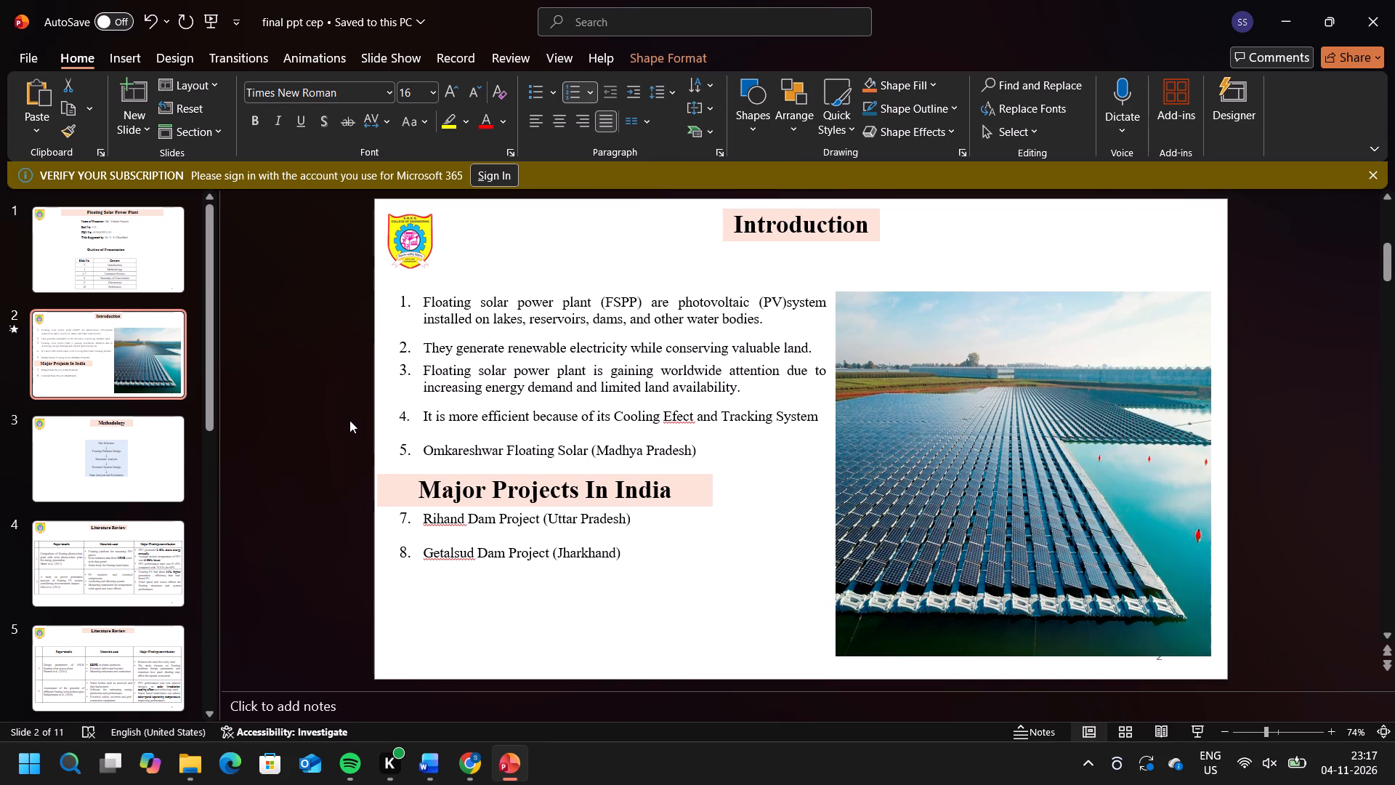
Remove the numbering from the Omkareshwar Floating Solar line and insert a blank line above it.
click(415, 451)
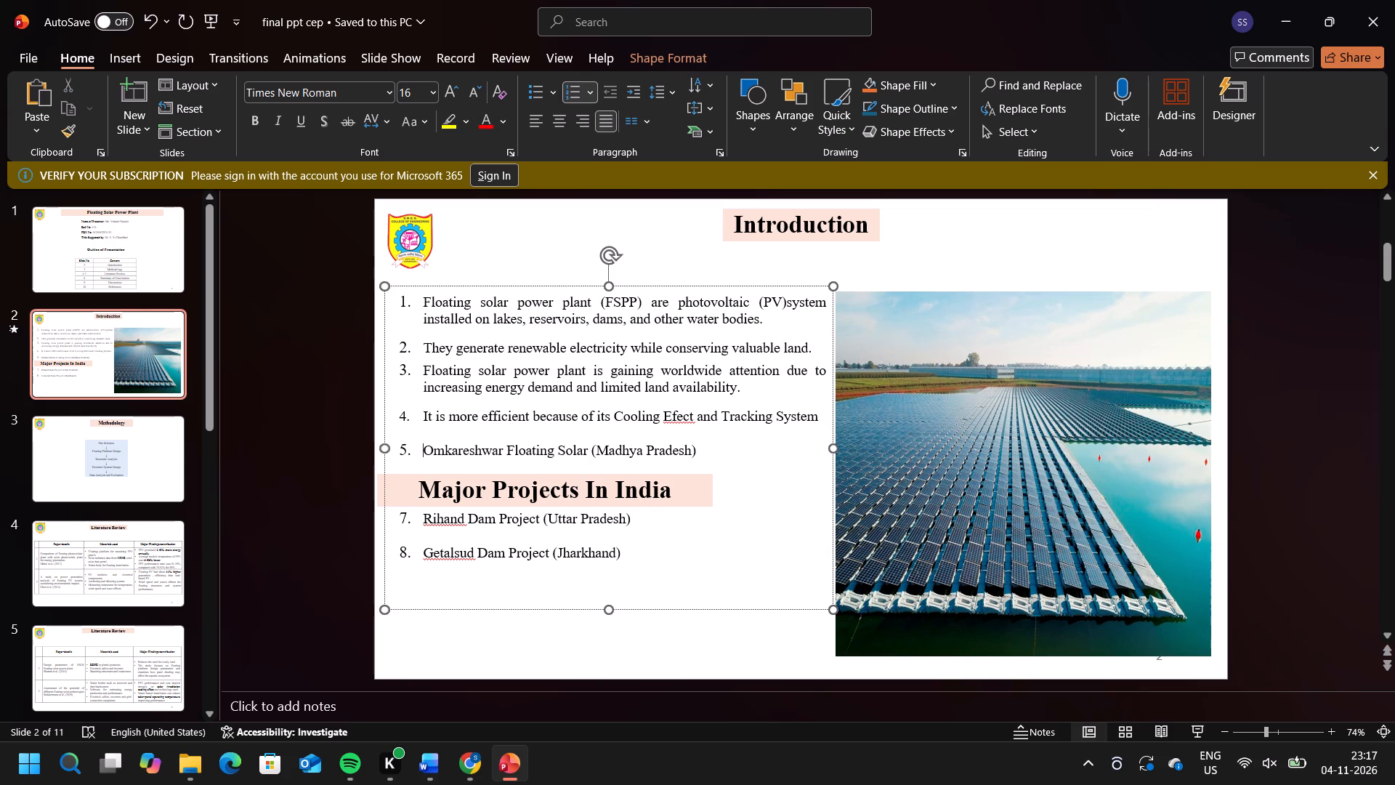
key(BackSpace)
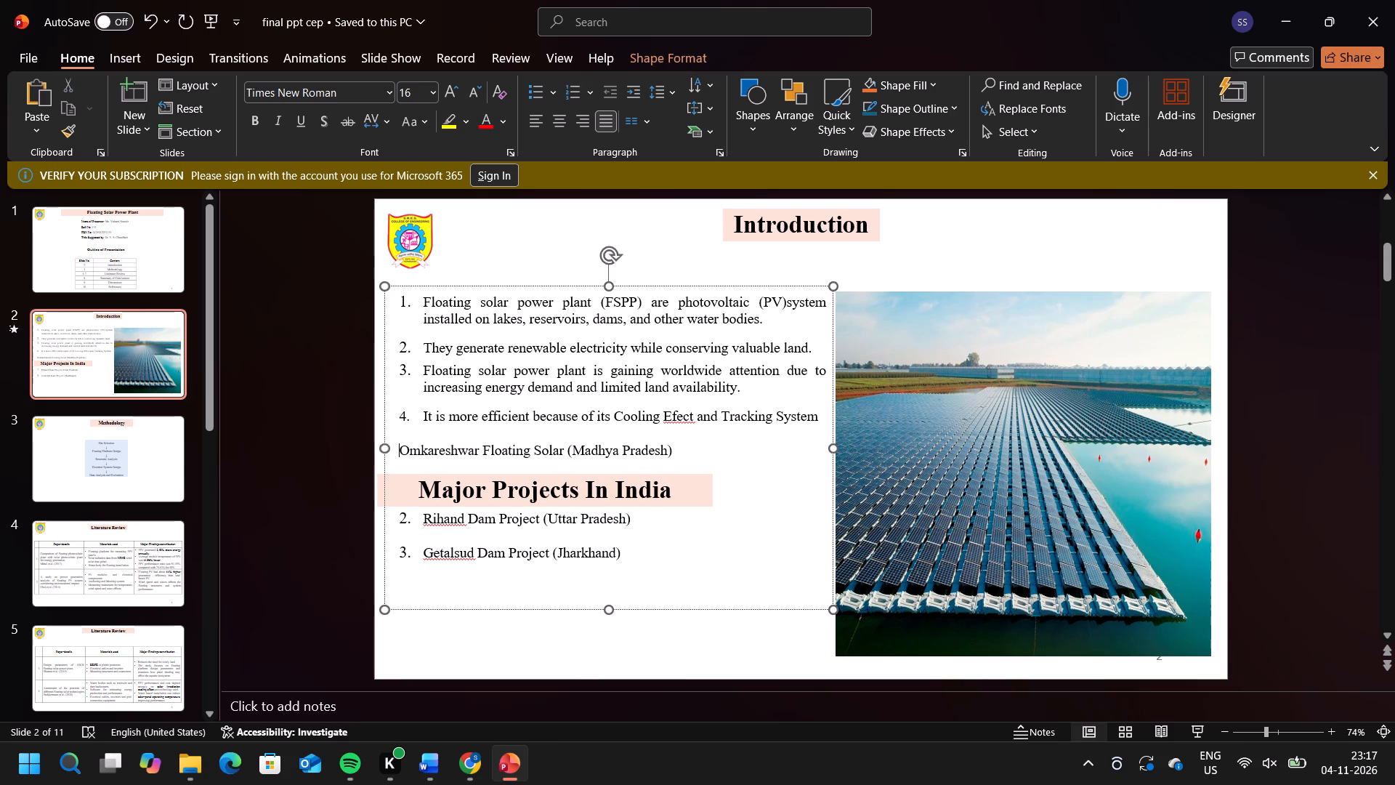
key(Return)
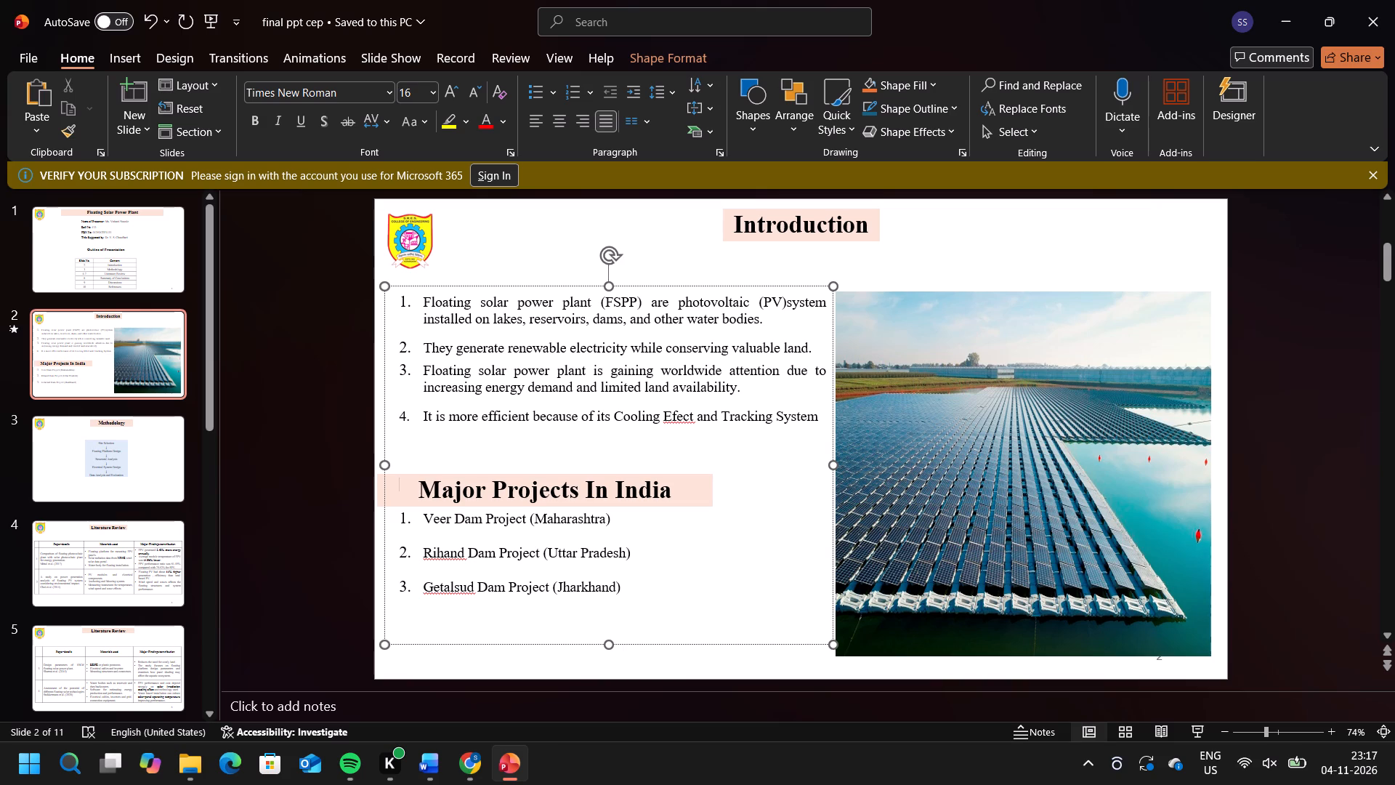
Move the "Major Projects In India" heading up and slightly right, between the efficiency point and the Omkareshwar line.
click(408, 493)
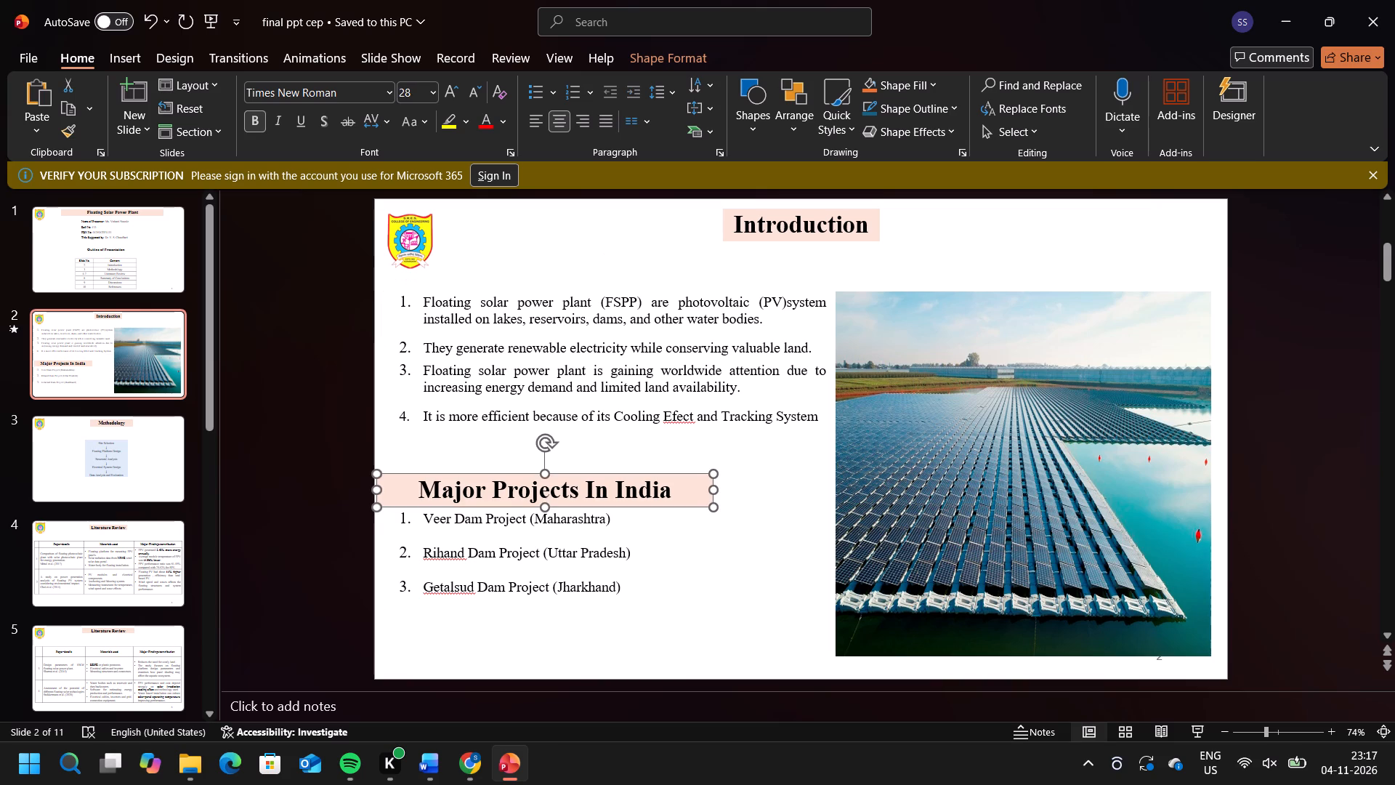
drag(408, 493, 433, 458)
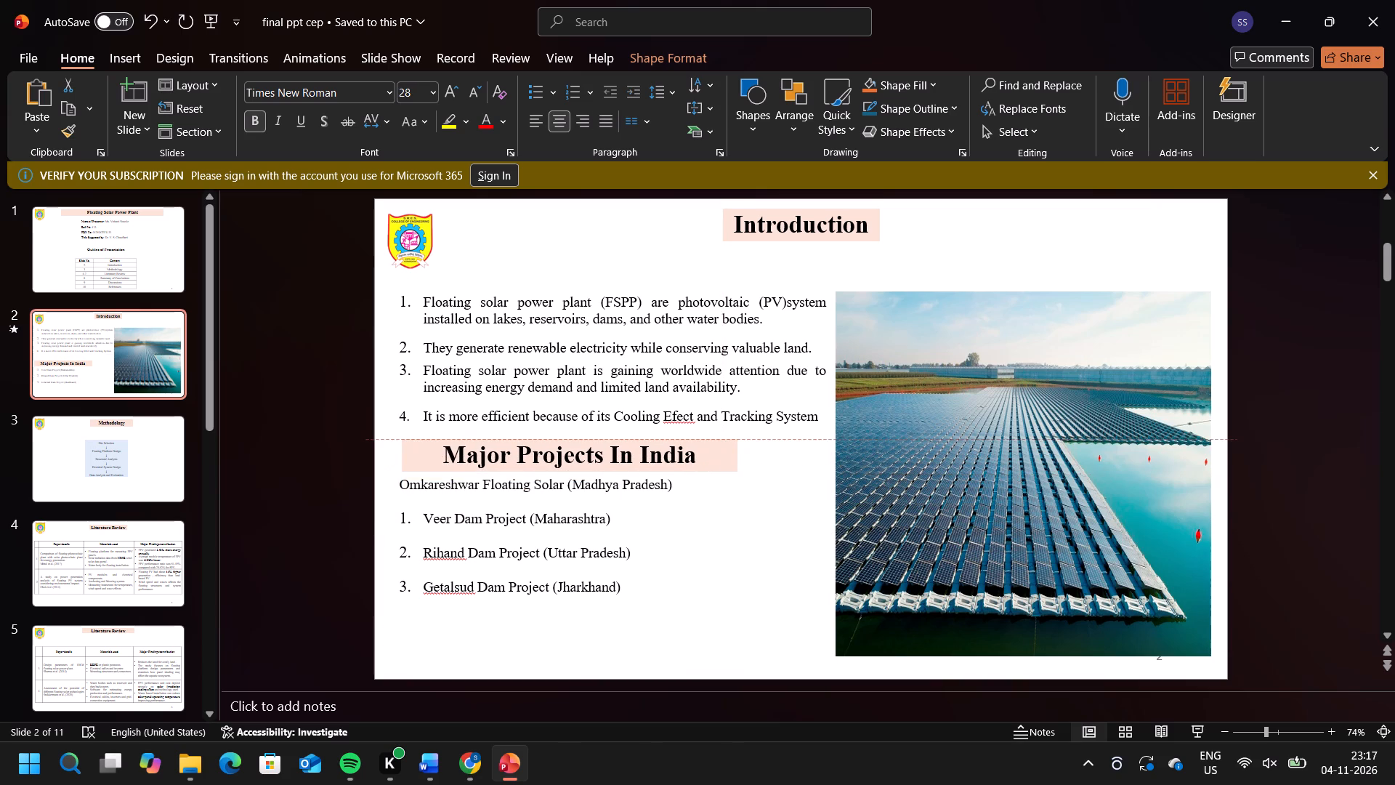
drag(433, 458, 433, 456)
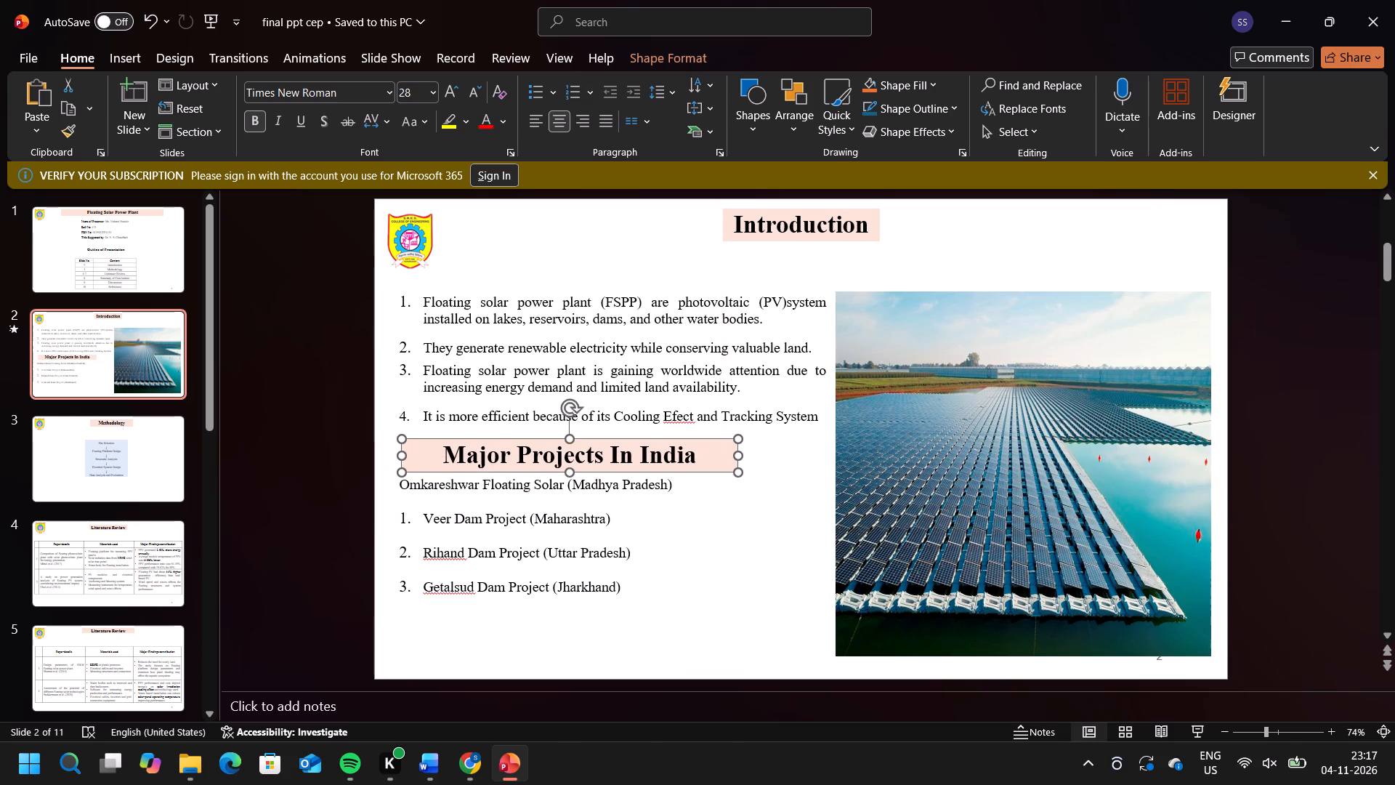
Number the Omkareshwar Floating Solar line as item 1 of the projects list.
click(396, 489)
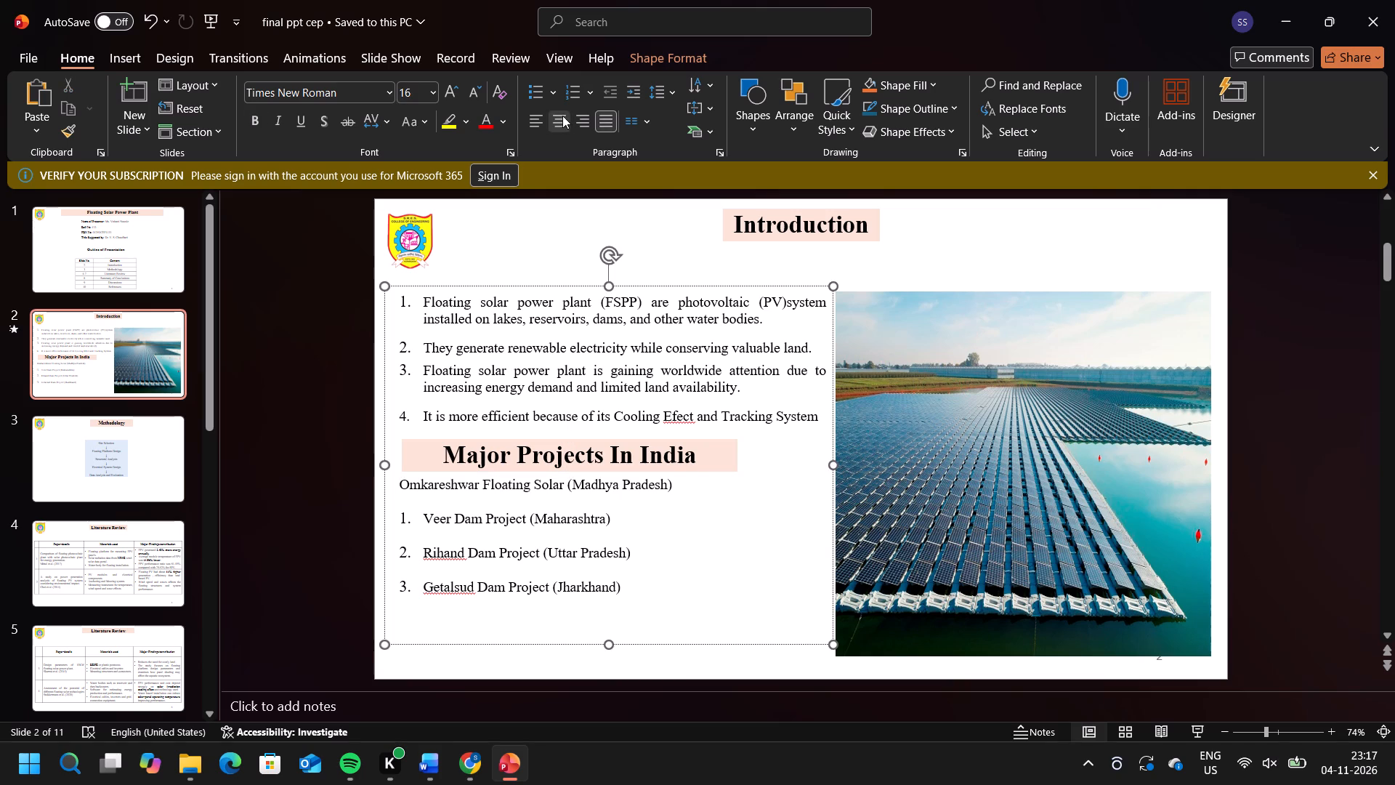
click(573, 92)
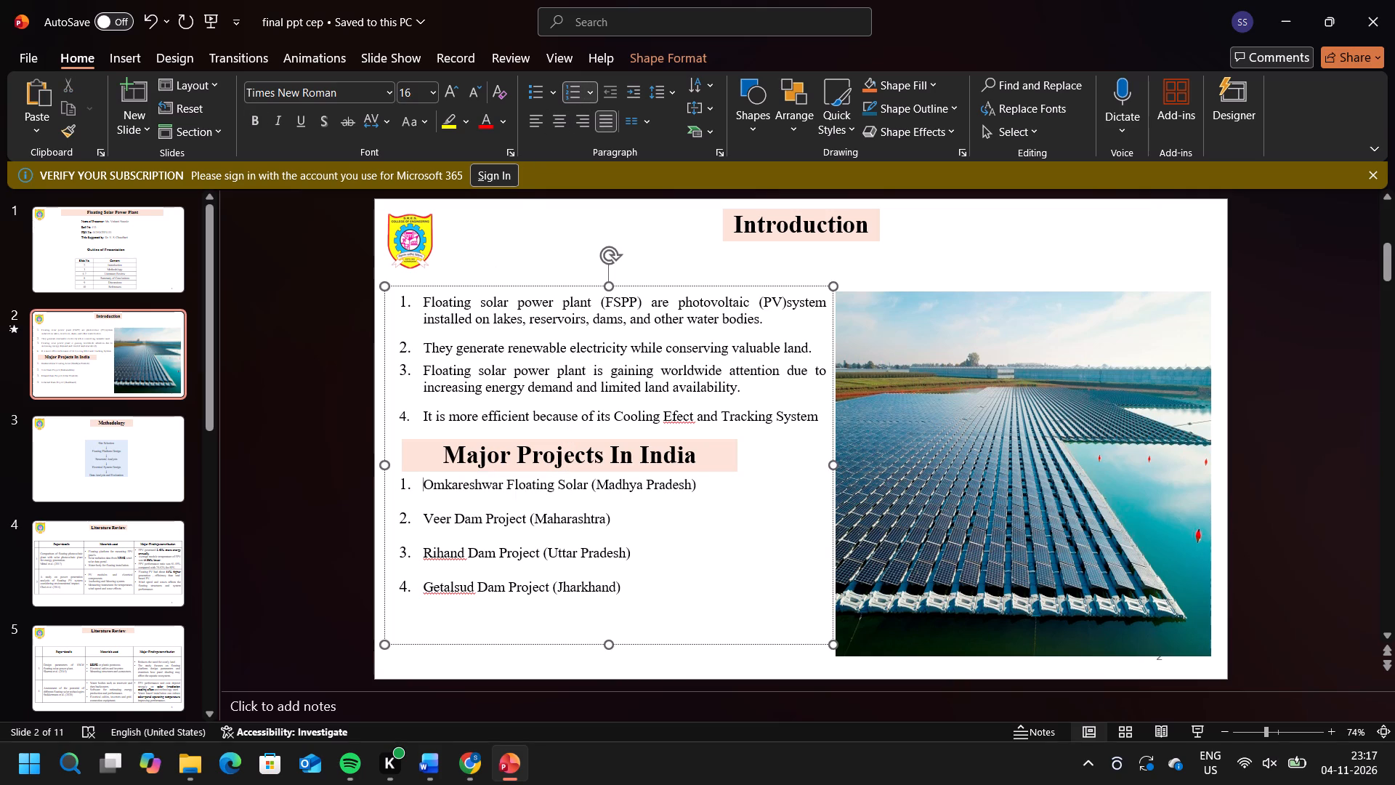
Insert a blank line above the Omkareshwar Floating Solar line in the projects list.
click(397, 486)
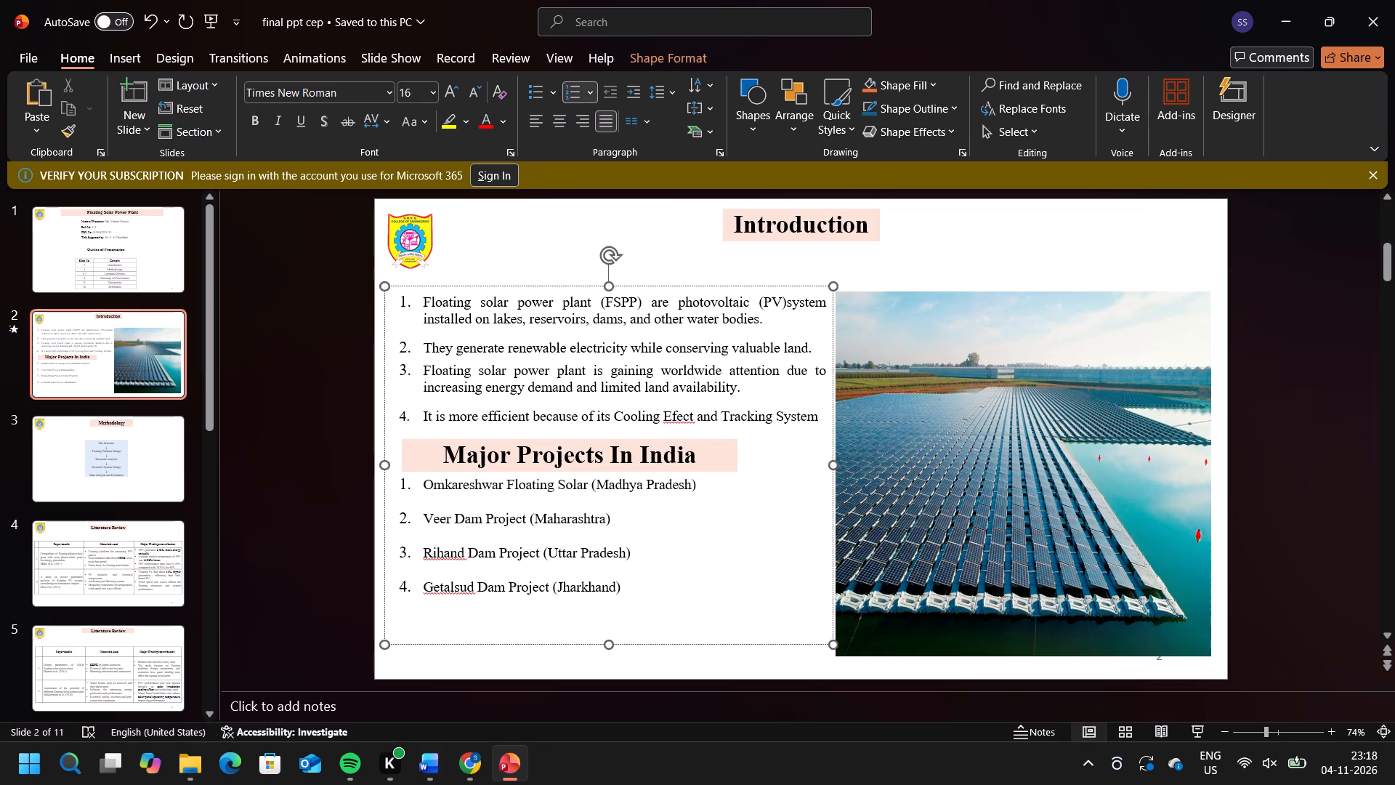
click(397, 486)
key(Return)
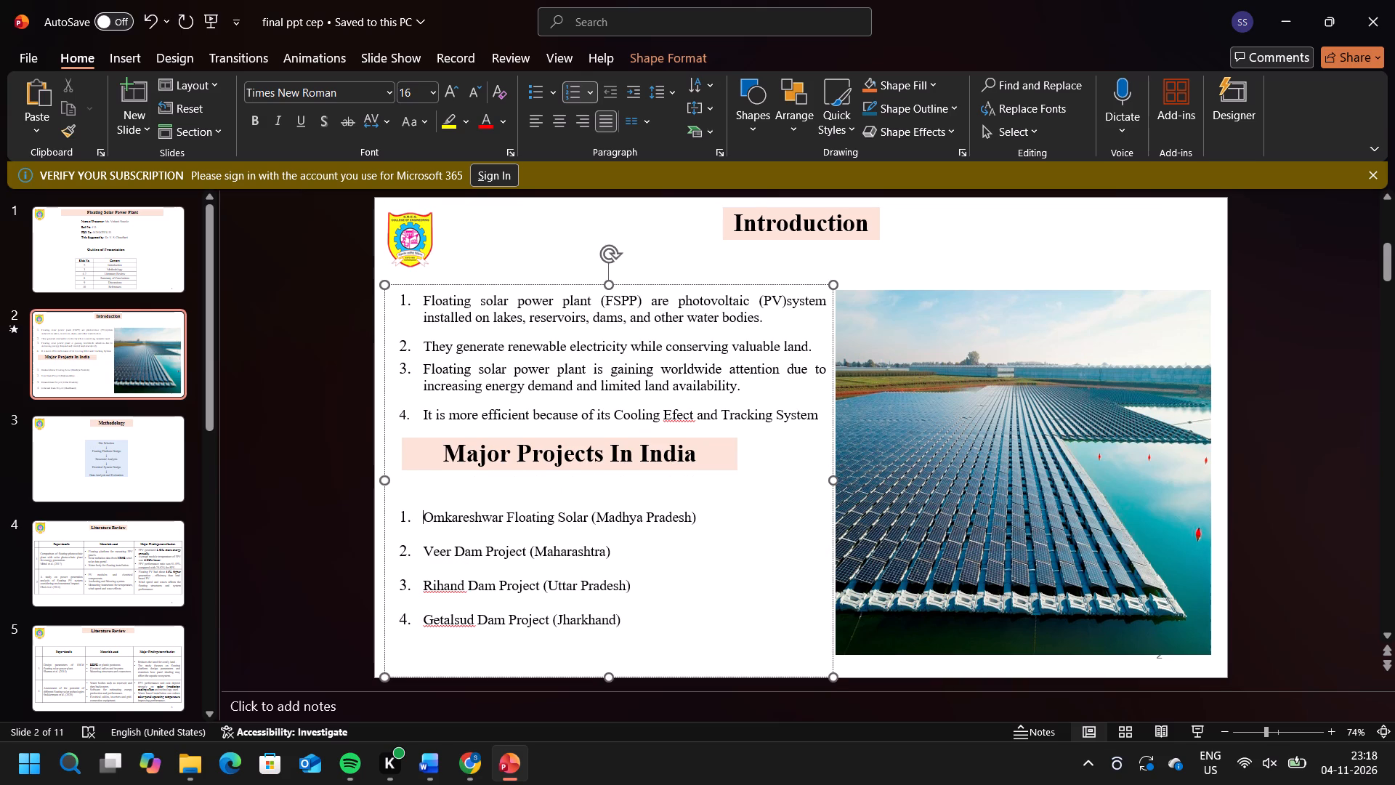
Replace the numbers on the four project lines, from Omkareshwar Floating Solar to Getalsud Dam Project, with round bullets.
key(BackSpace)
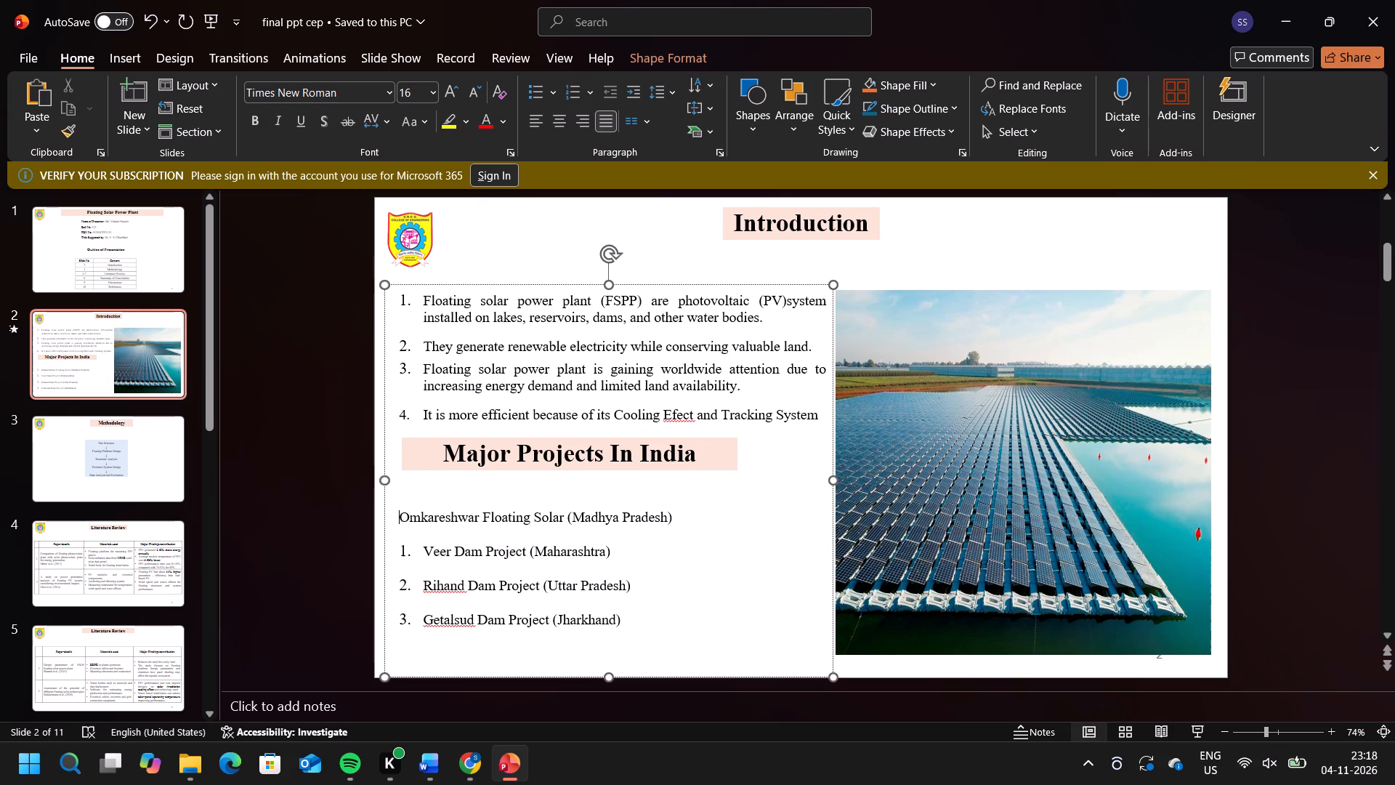
click(536, 97)
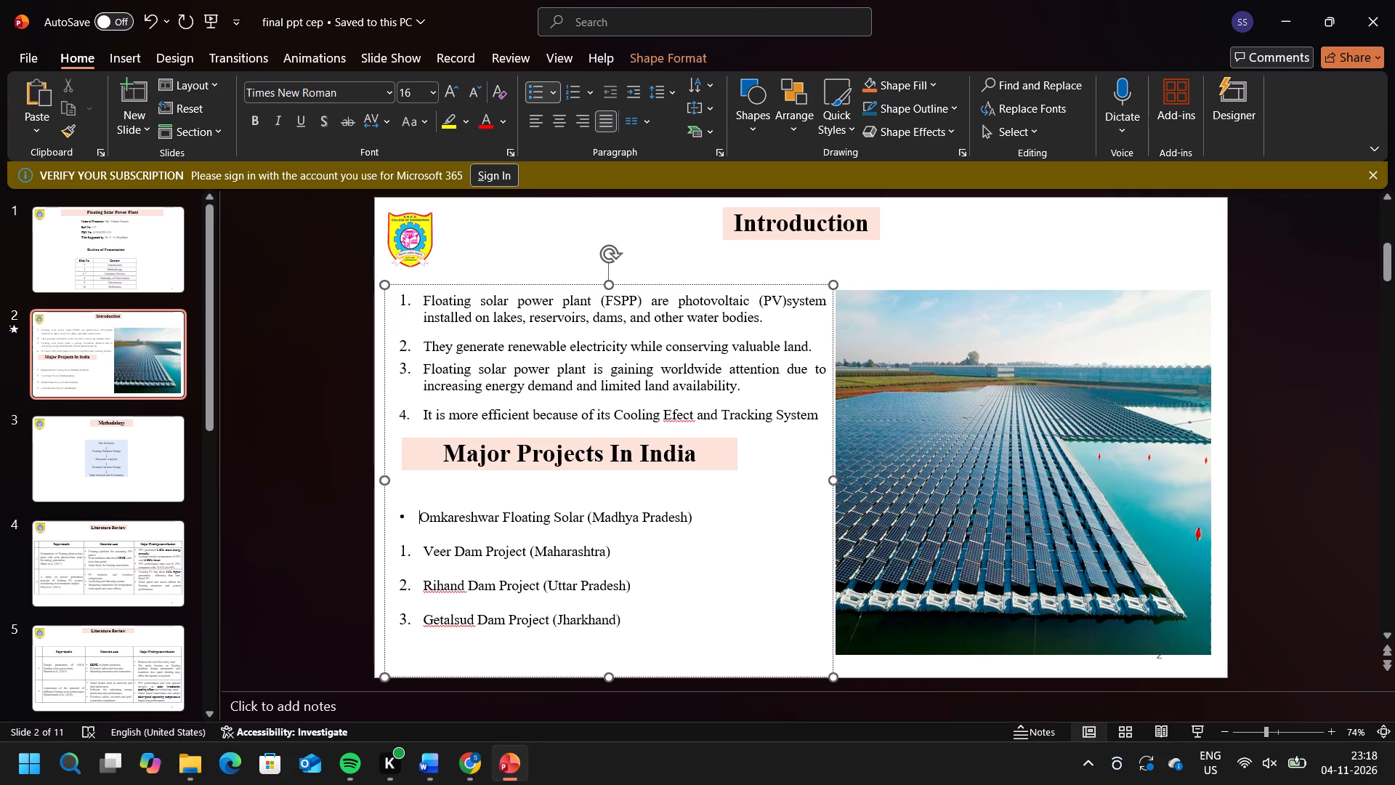
click(415, 552)
key(BackSpace)
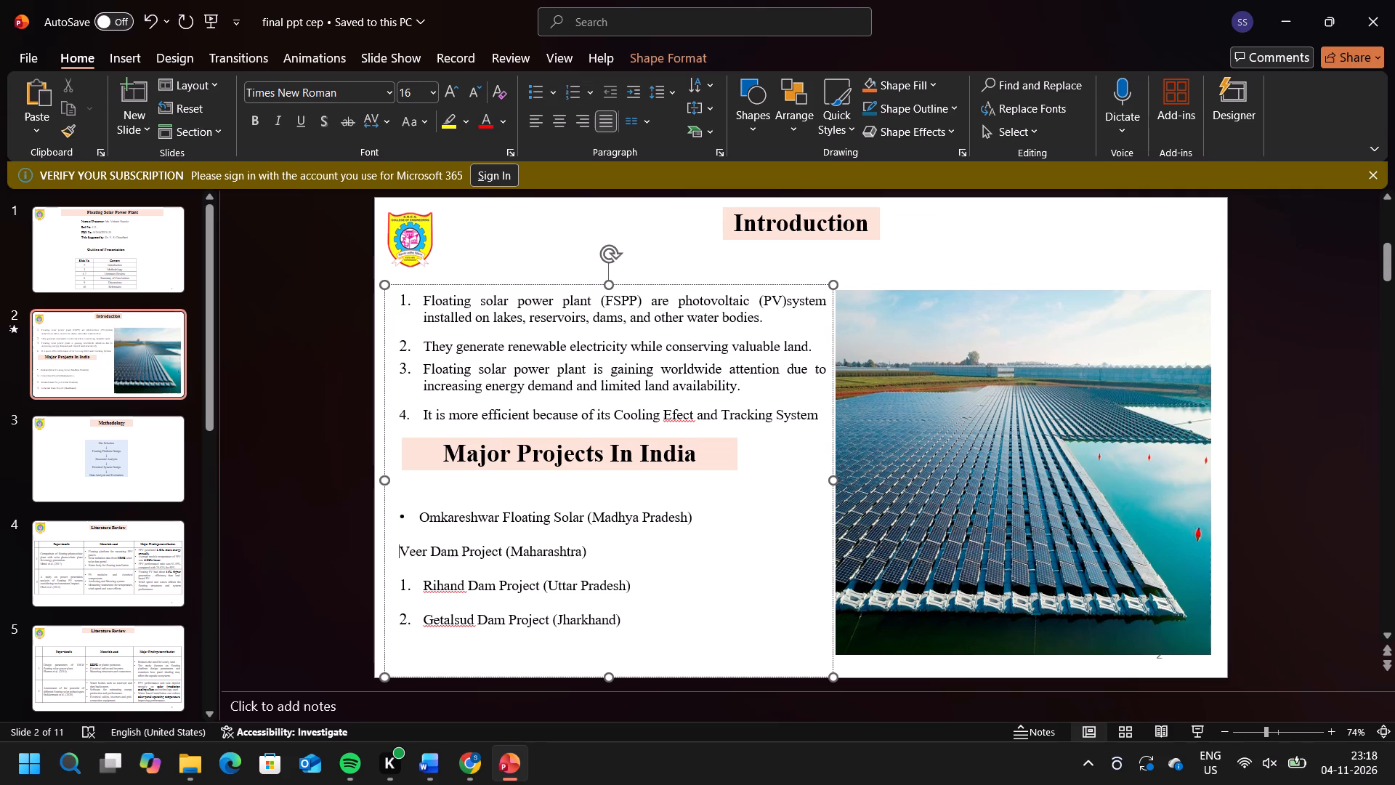
click(538, 86)
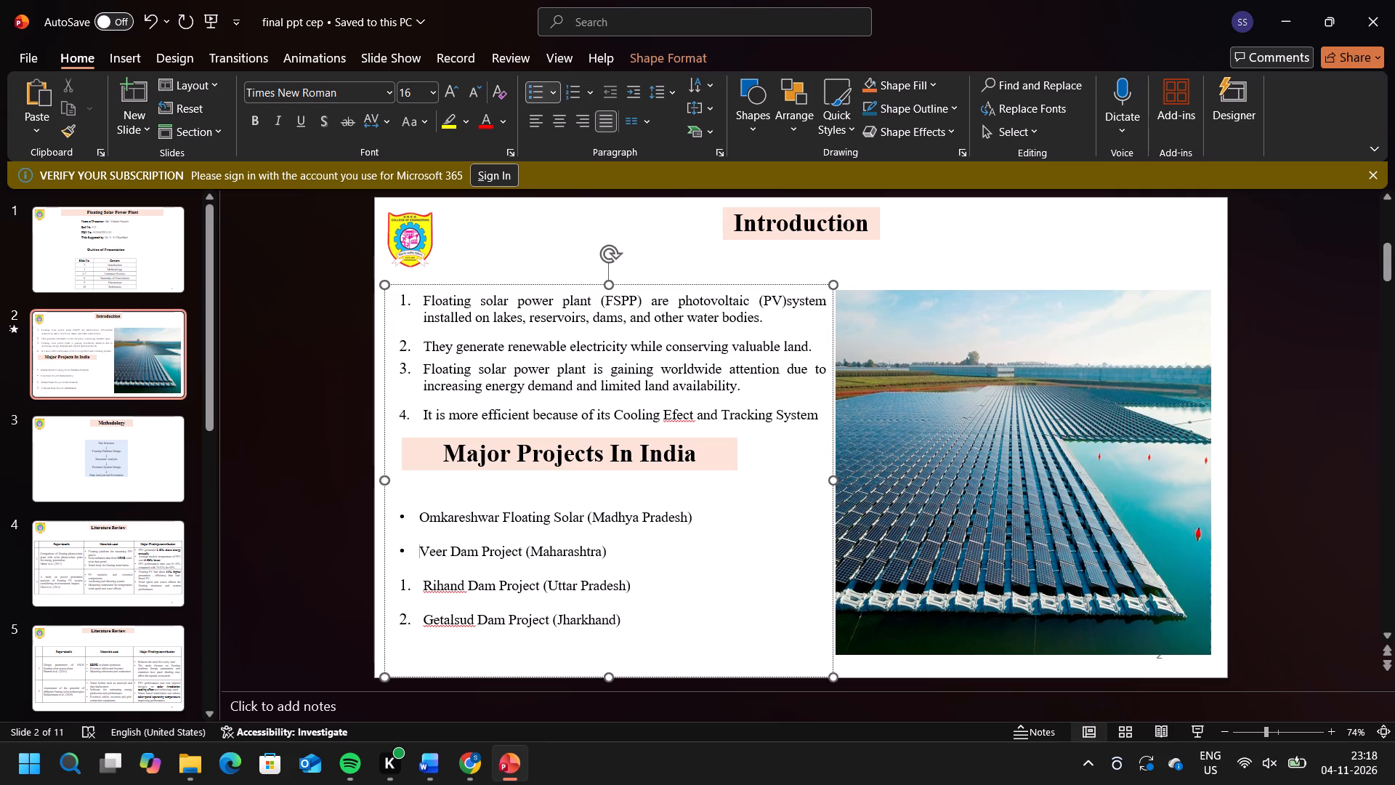
click(416, 589)
key(BackSpace)
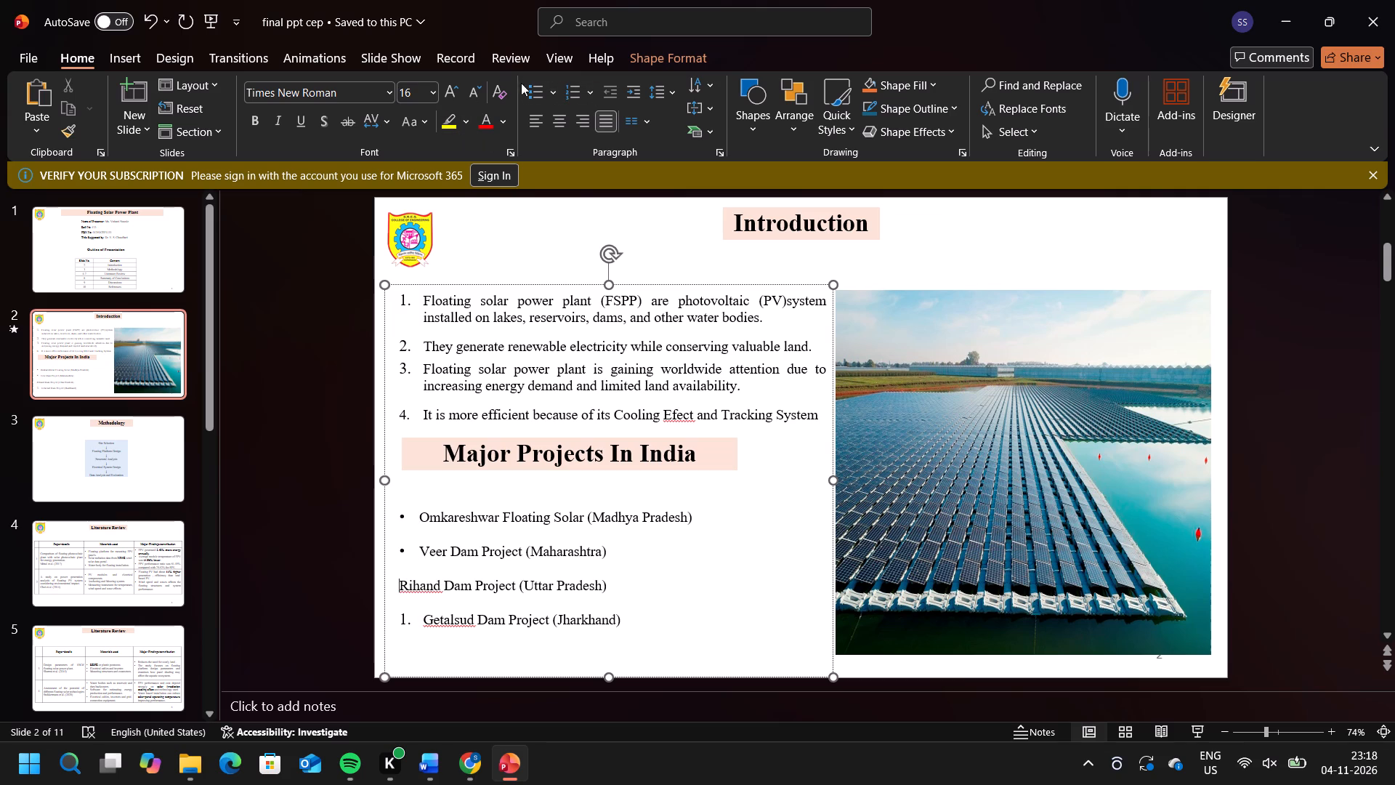
click(529, 91)
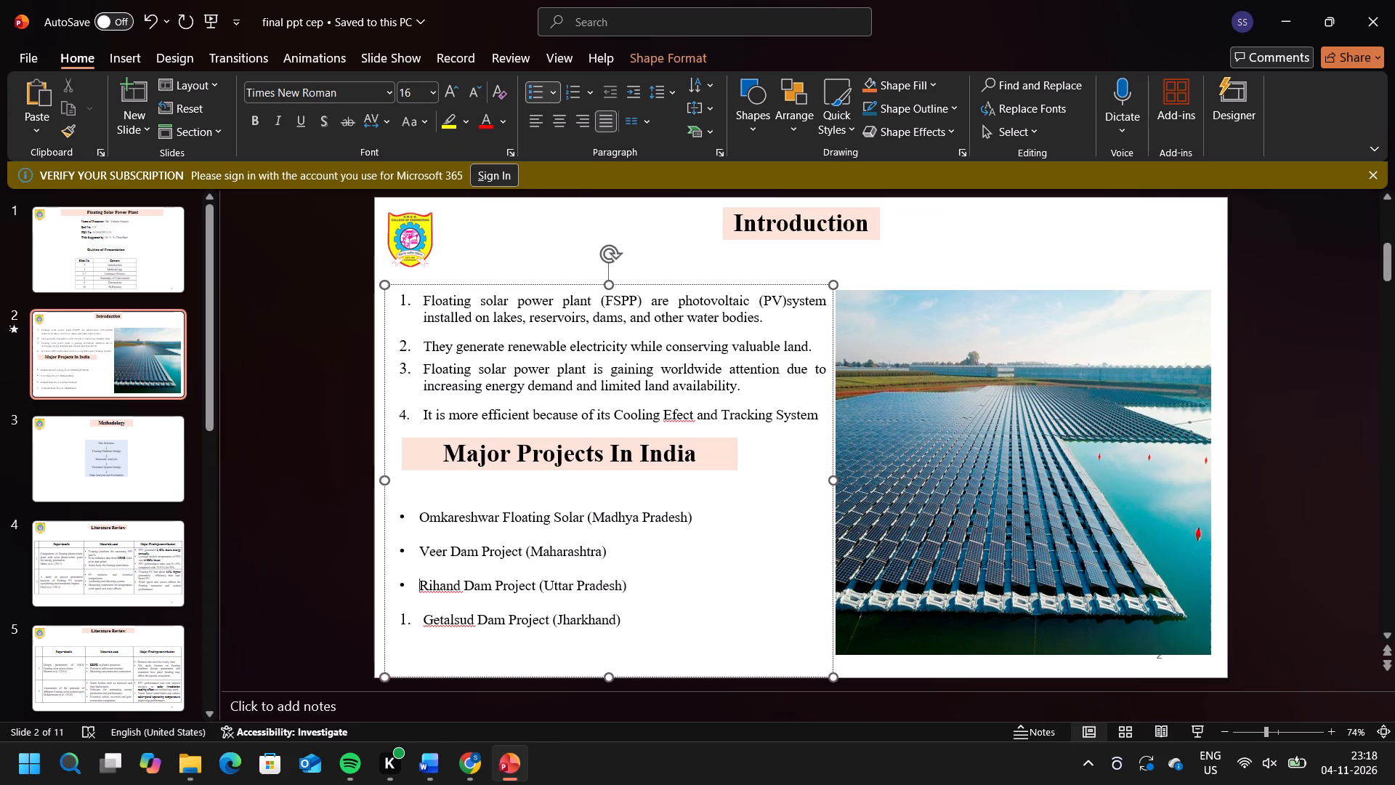
click(416, 624)
key(BackSpace)
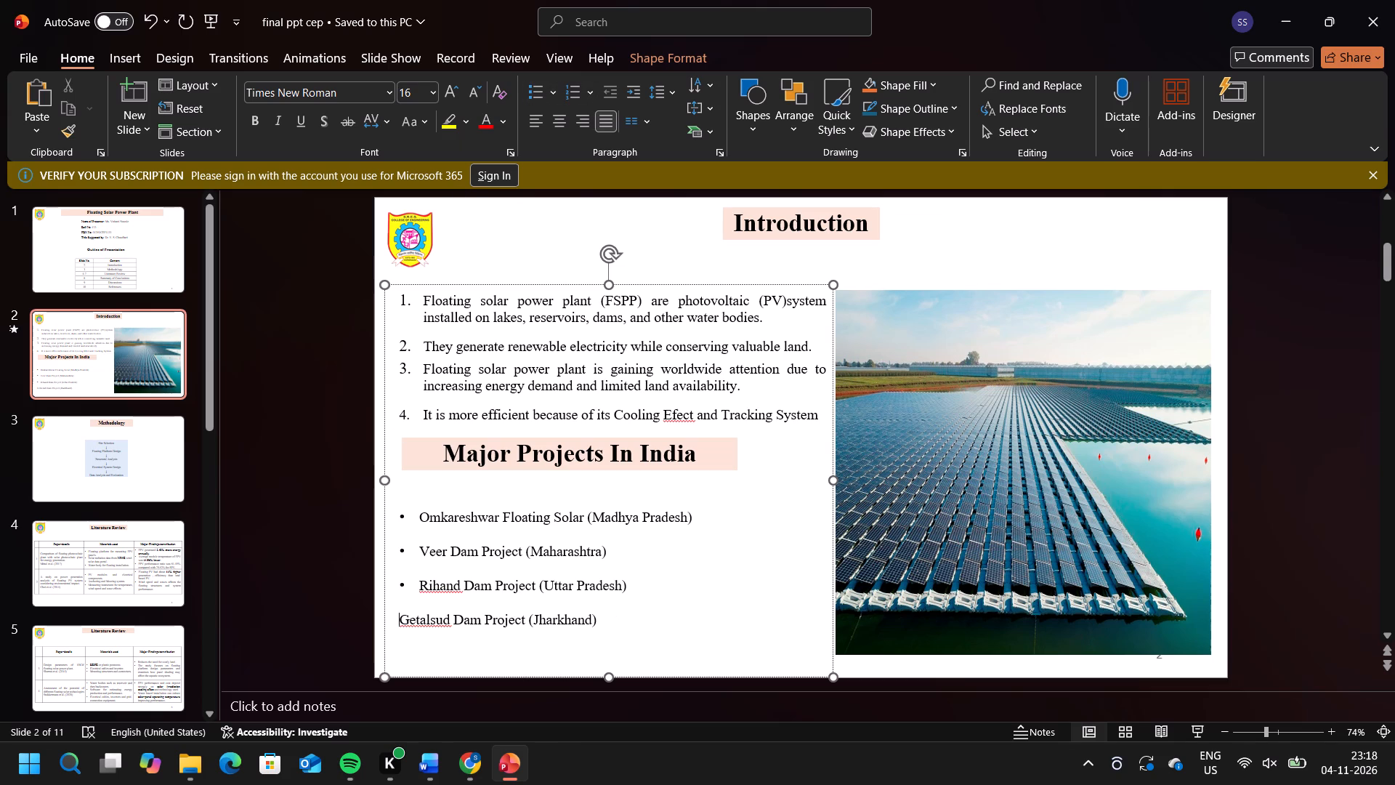
click(543, 97)
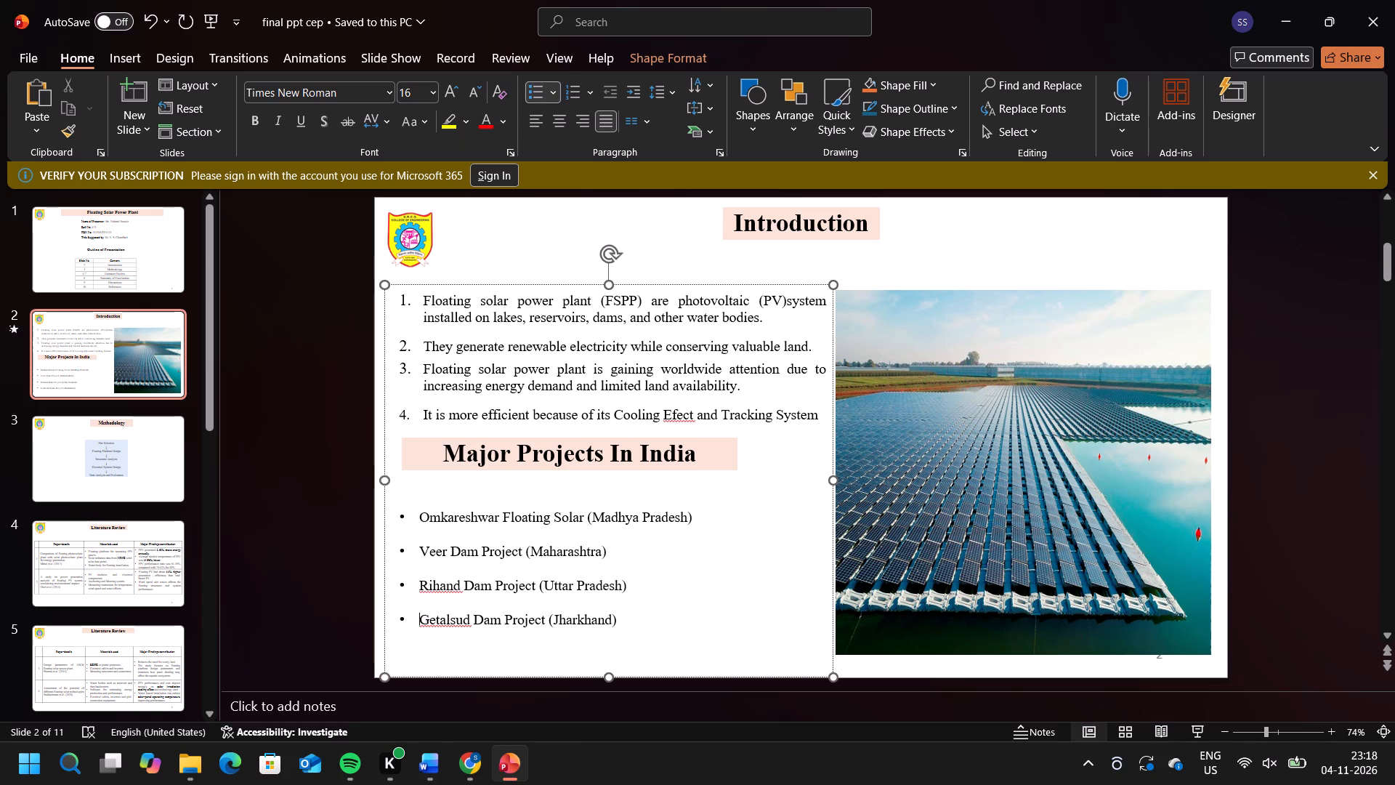
Move the "Major Projects In India" heading down so it sits just above the Omkareshwar Floating Solar line.
drag(417, 456, 412, 479)
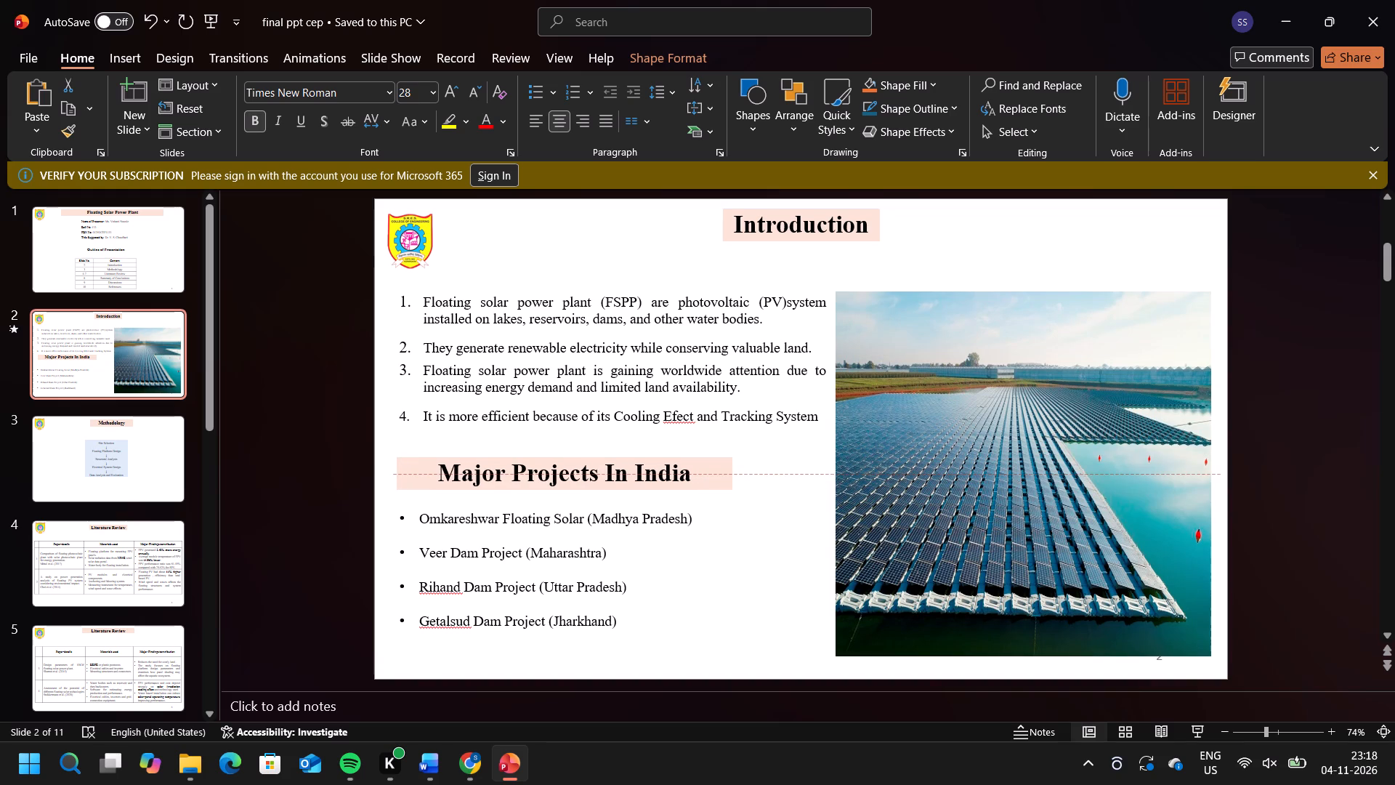
drag(412, 479, 412, 480)
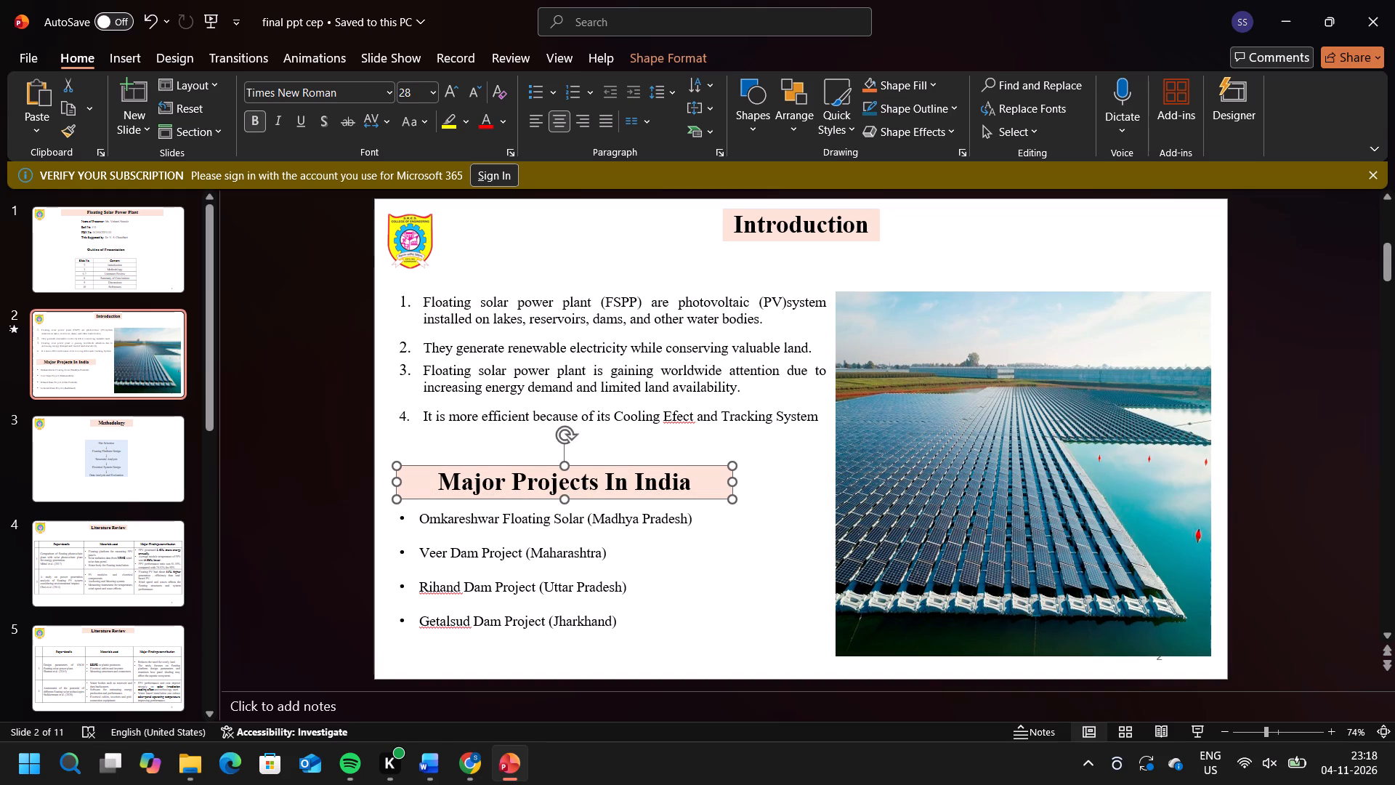
Check the font and size of the introduction points, the project list, and the Introduction and Major Projects In India headings.
drag(818, 416, 610, 403)
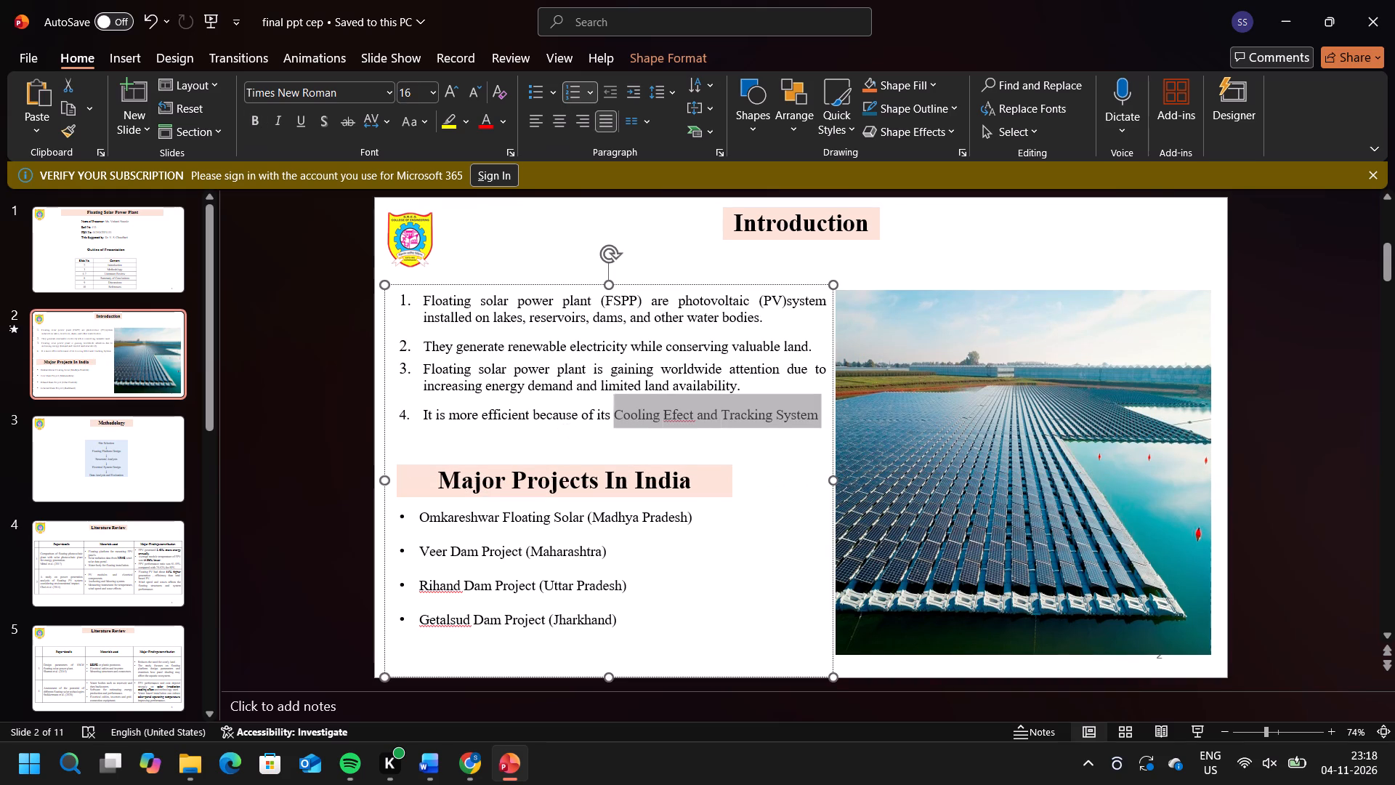
drag(610, 403, 417, 314)
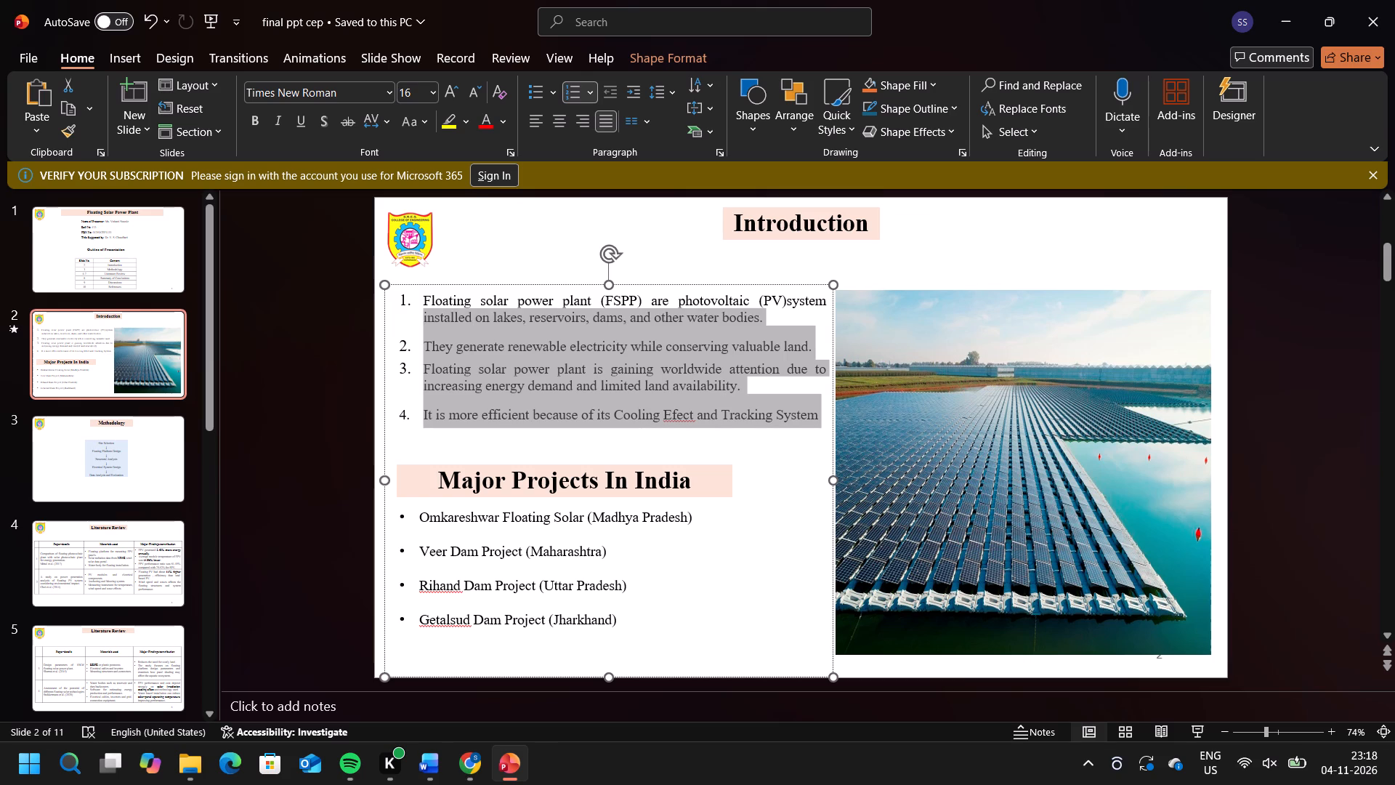
drag(417, 314, 419, 305)
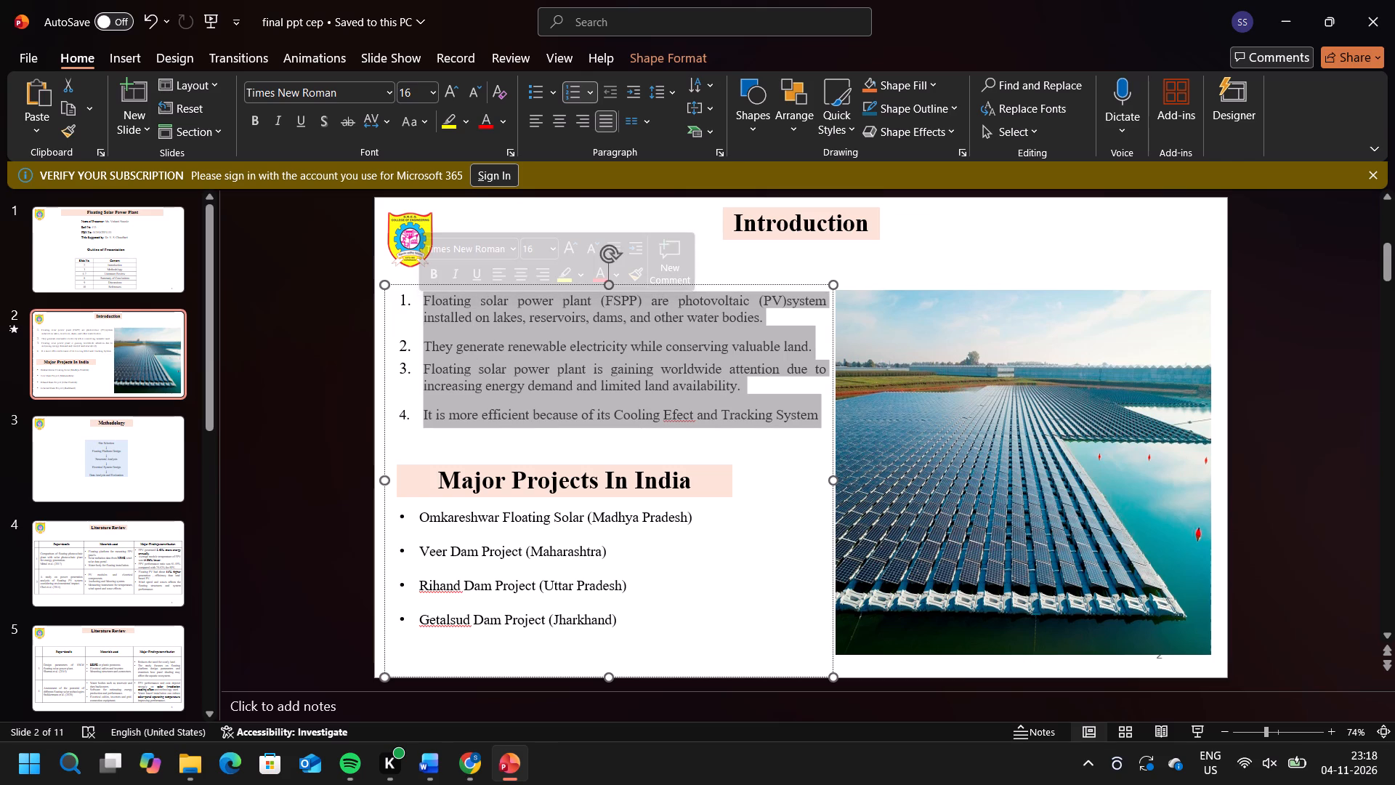
scroll(627, 491, down, 1)
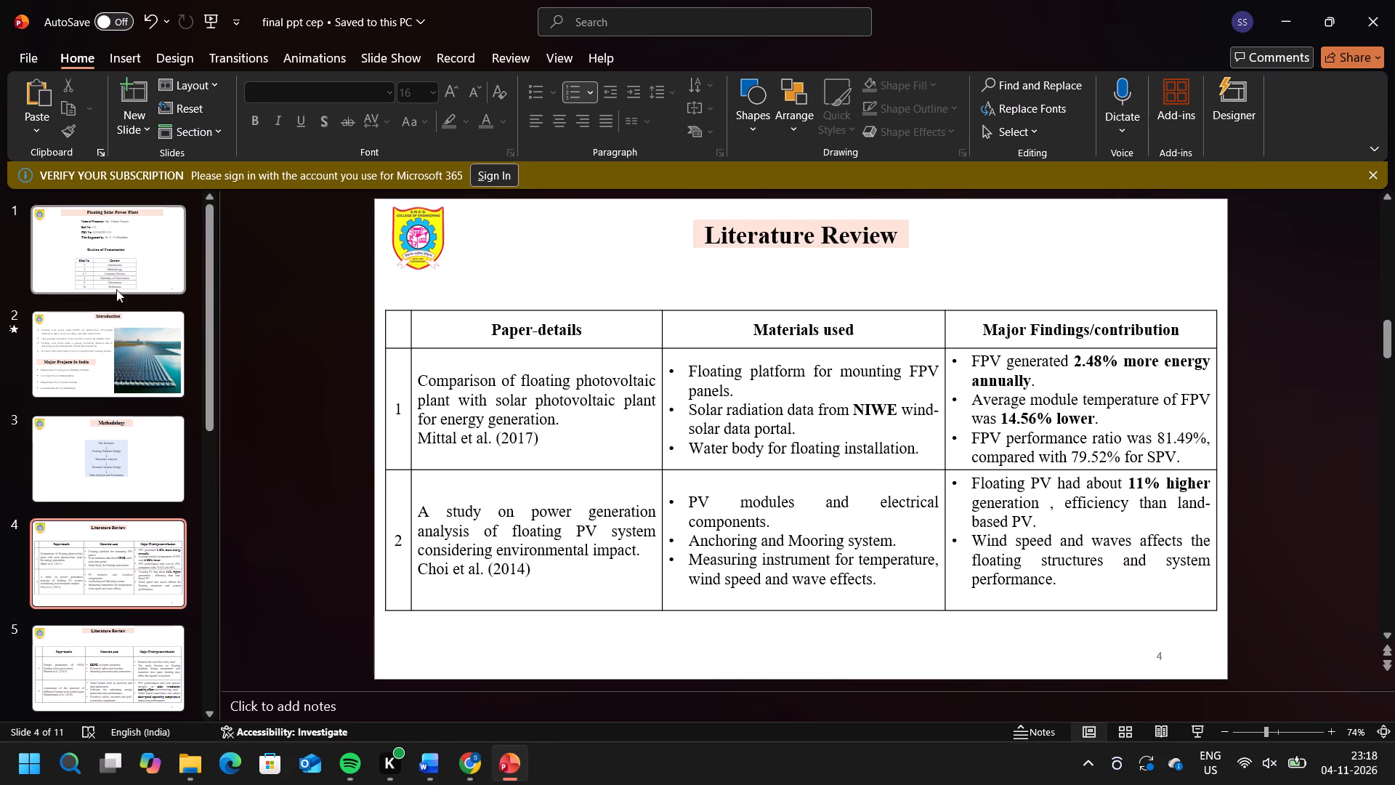
click(68, 362)
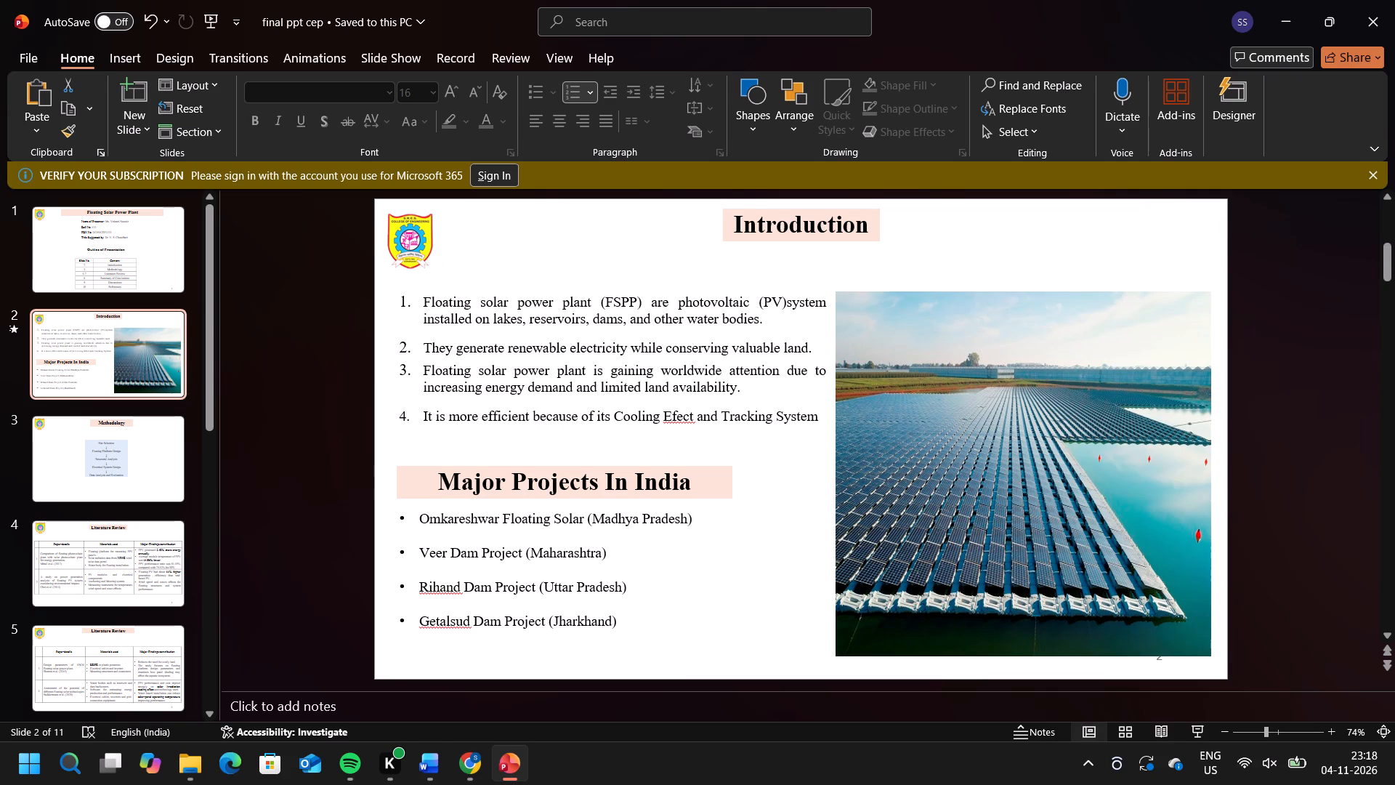
drag(619, 627, 432, 533)
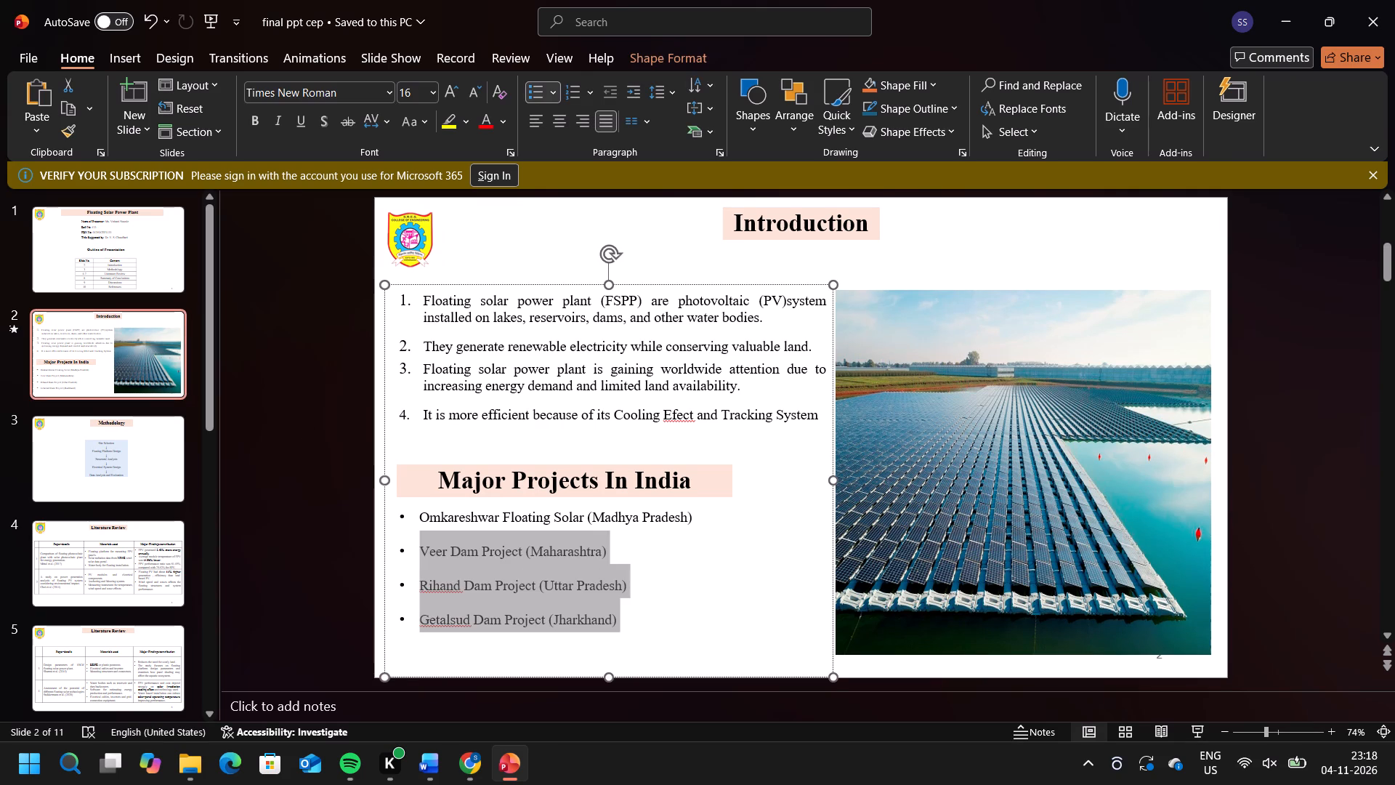
drag(432, 533, 429, 526)
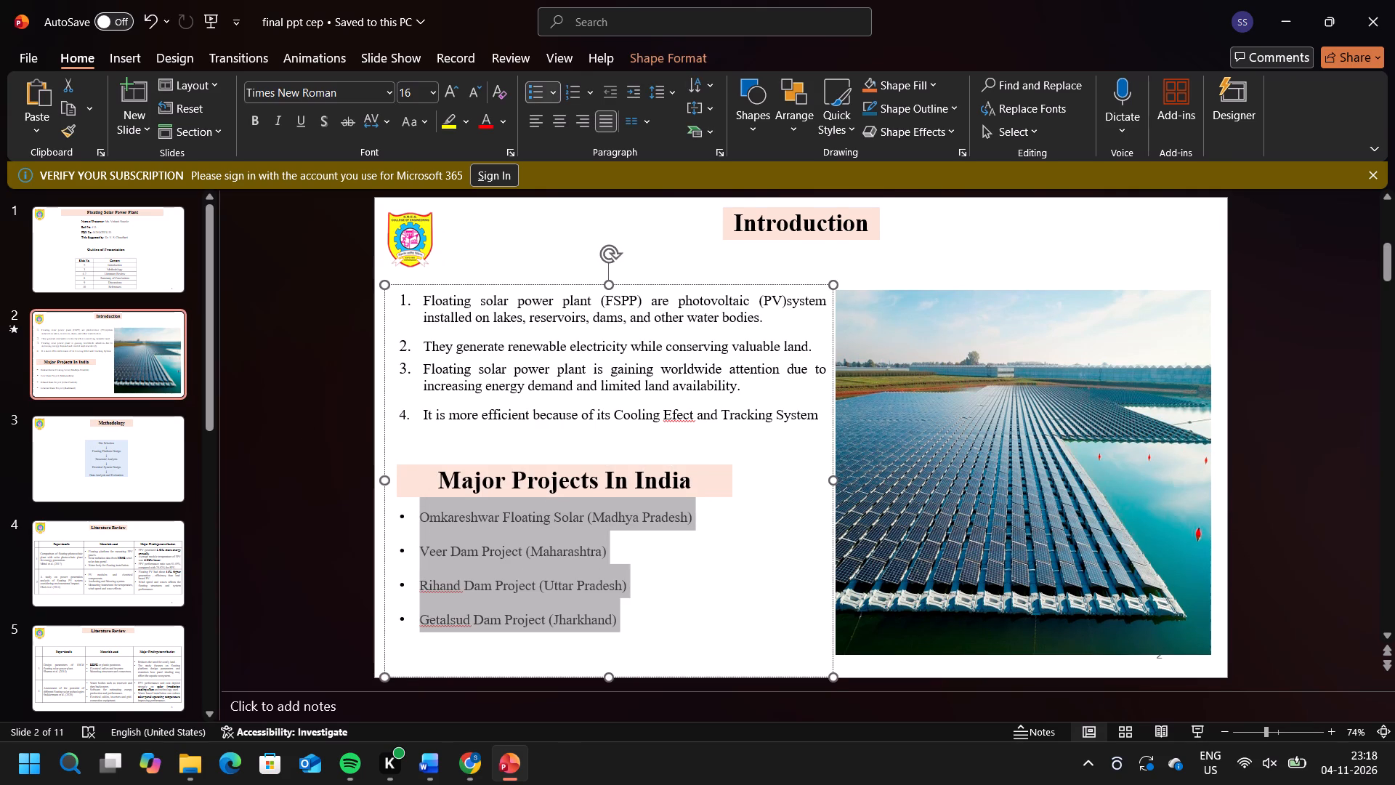
drag(868, 224, 783, 230)
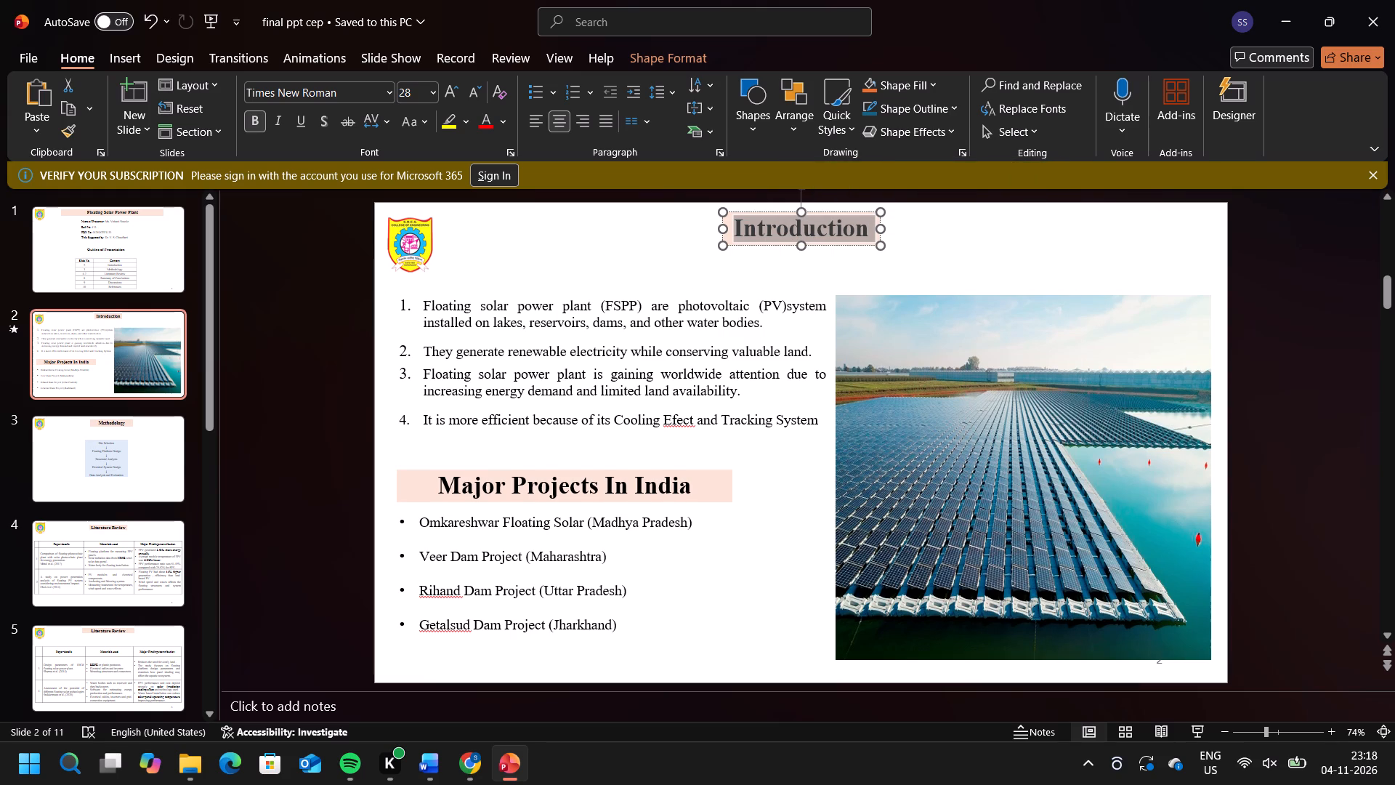
drag(691, 486, 499, 480)
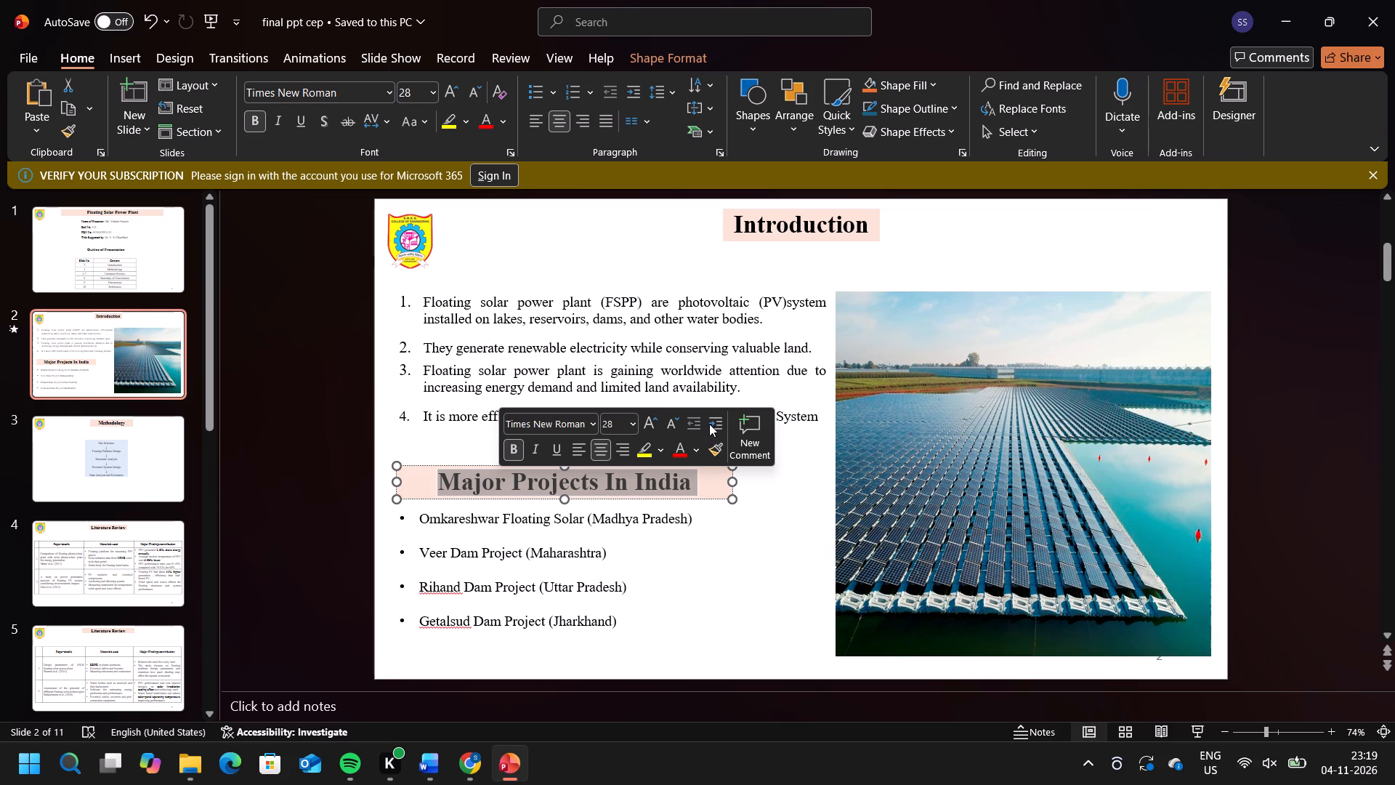
click(713, 520)
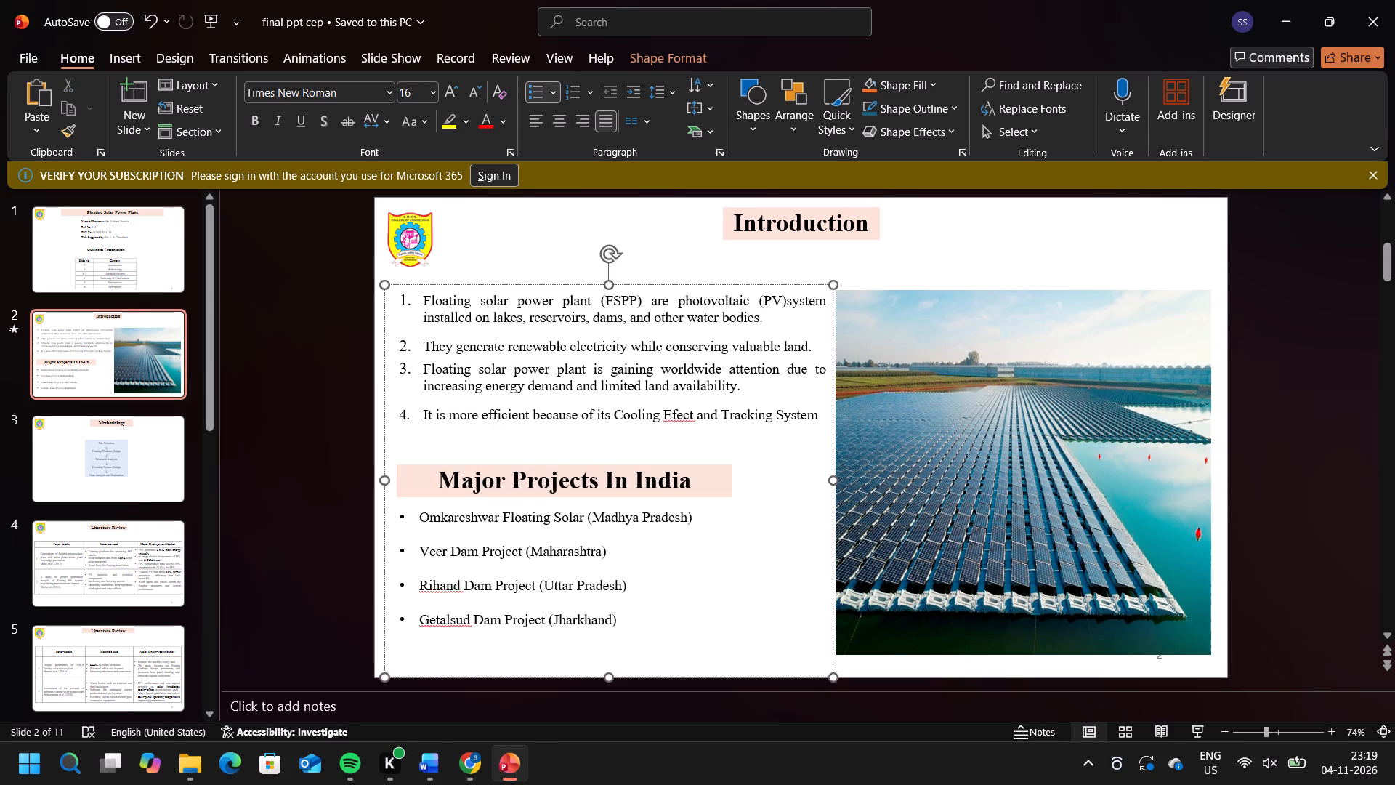
Correct "Efect" to "Effect" in introduction point 4 and end the sentence with a period.
click(672, 414)
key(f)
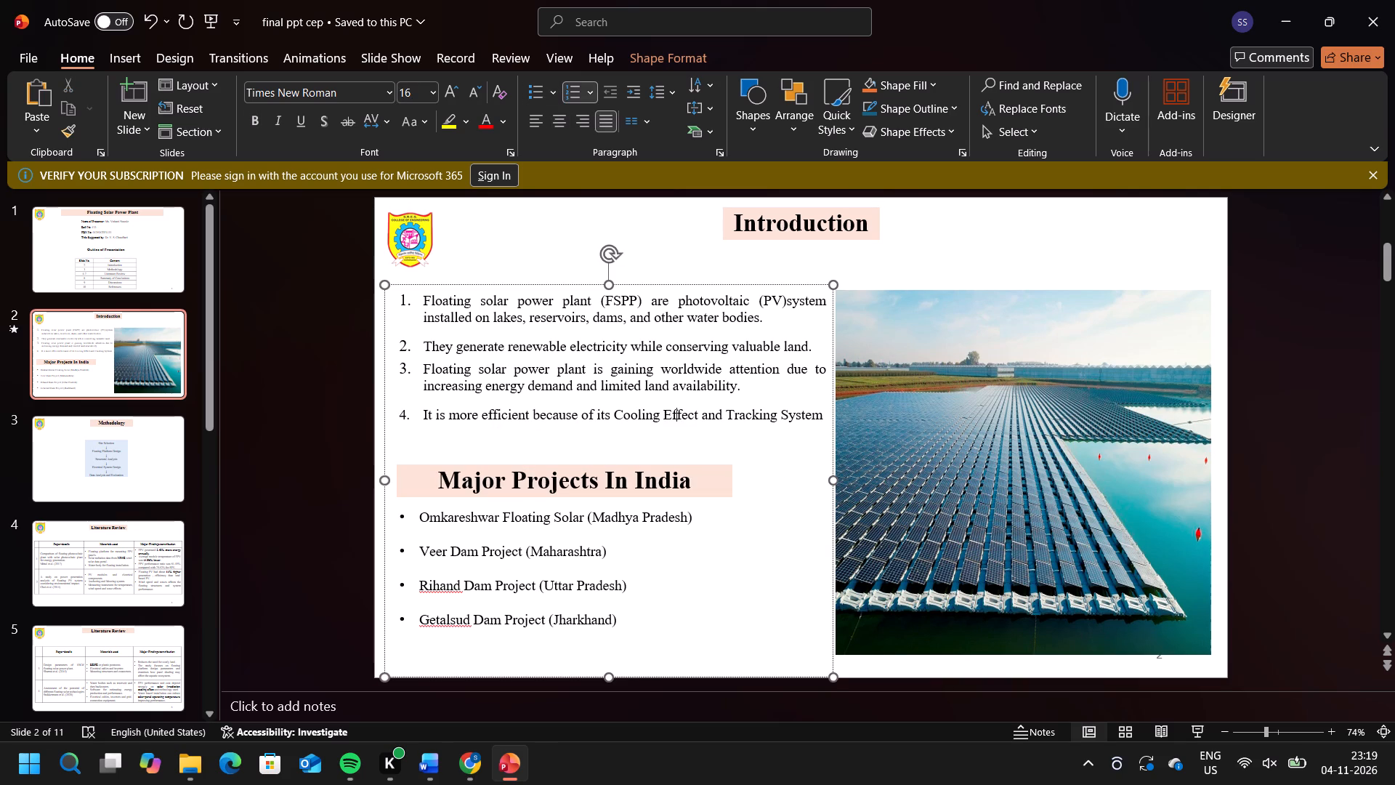
click(826, 419)
click(822, 416)
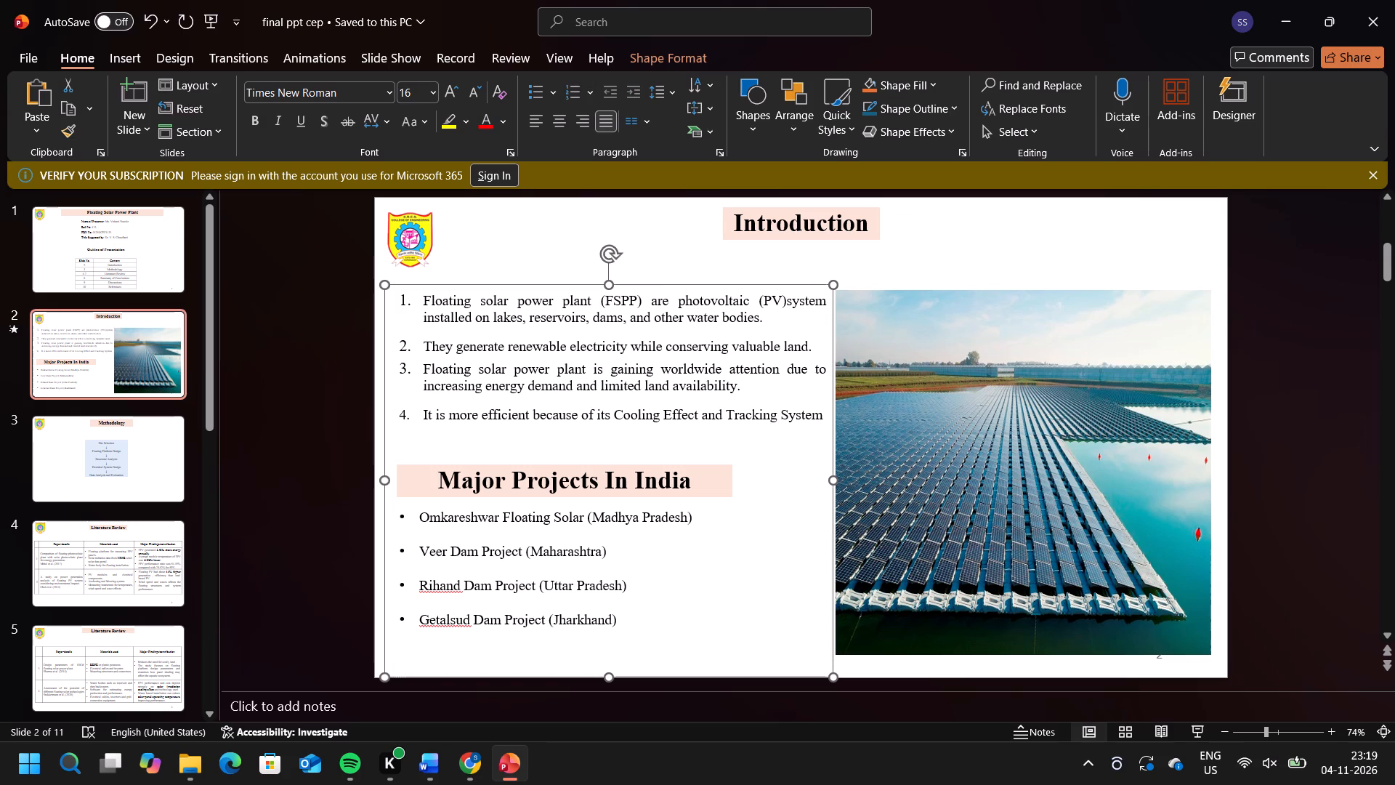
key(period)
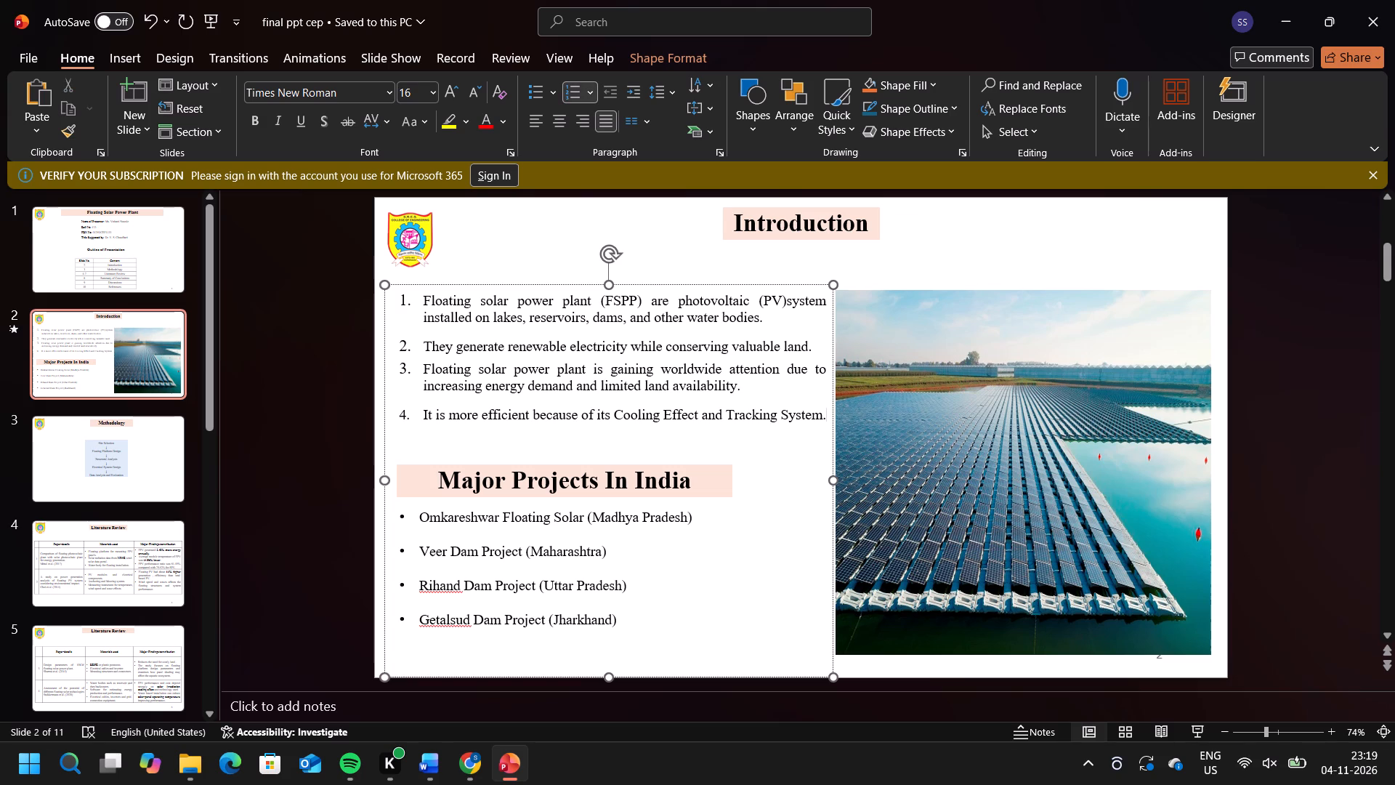
Add a new slide with the BLANK layout directly after the Introduction slide.
scroll(828, 479, down, 2)
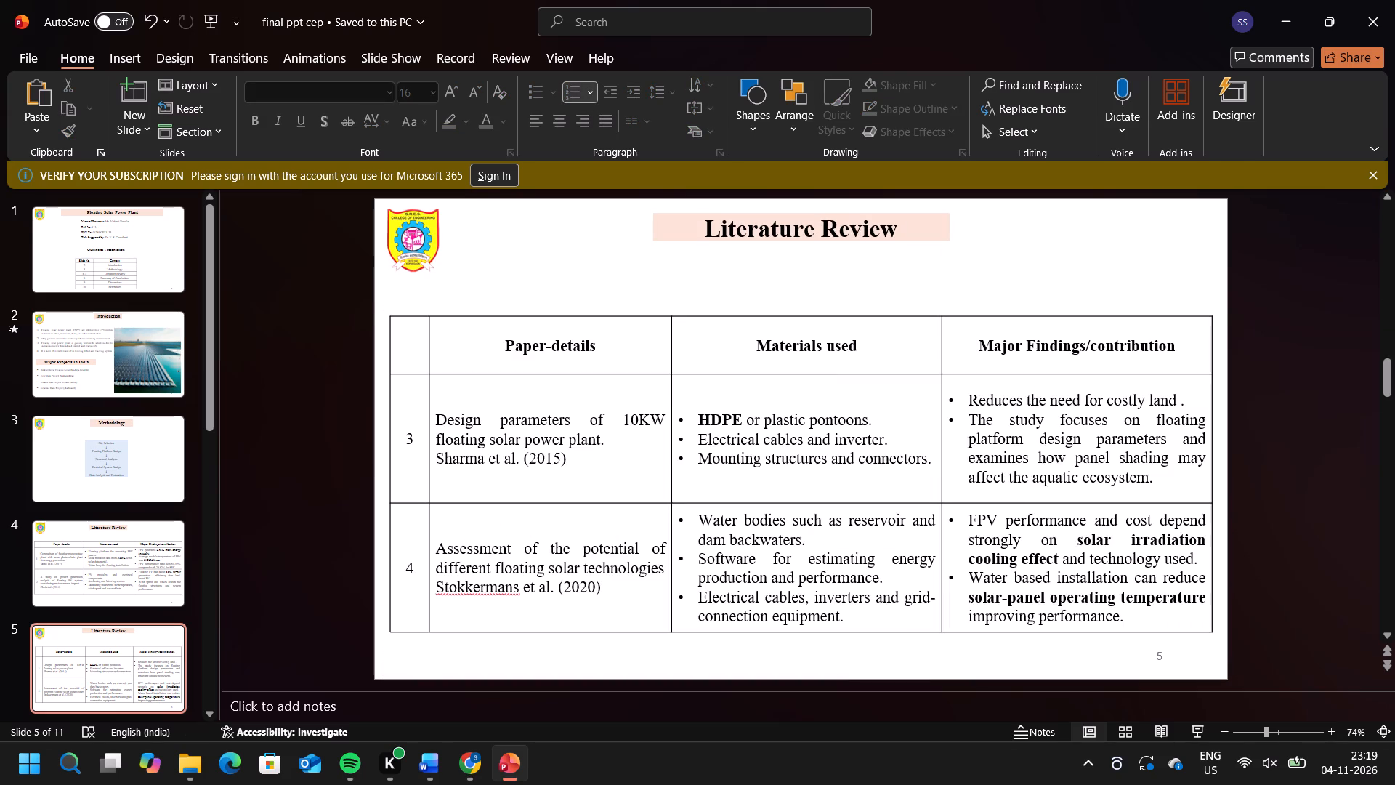
click(138, 470)
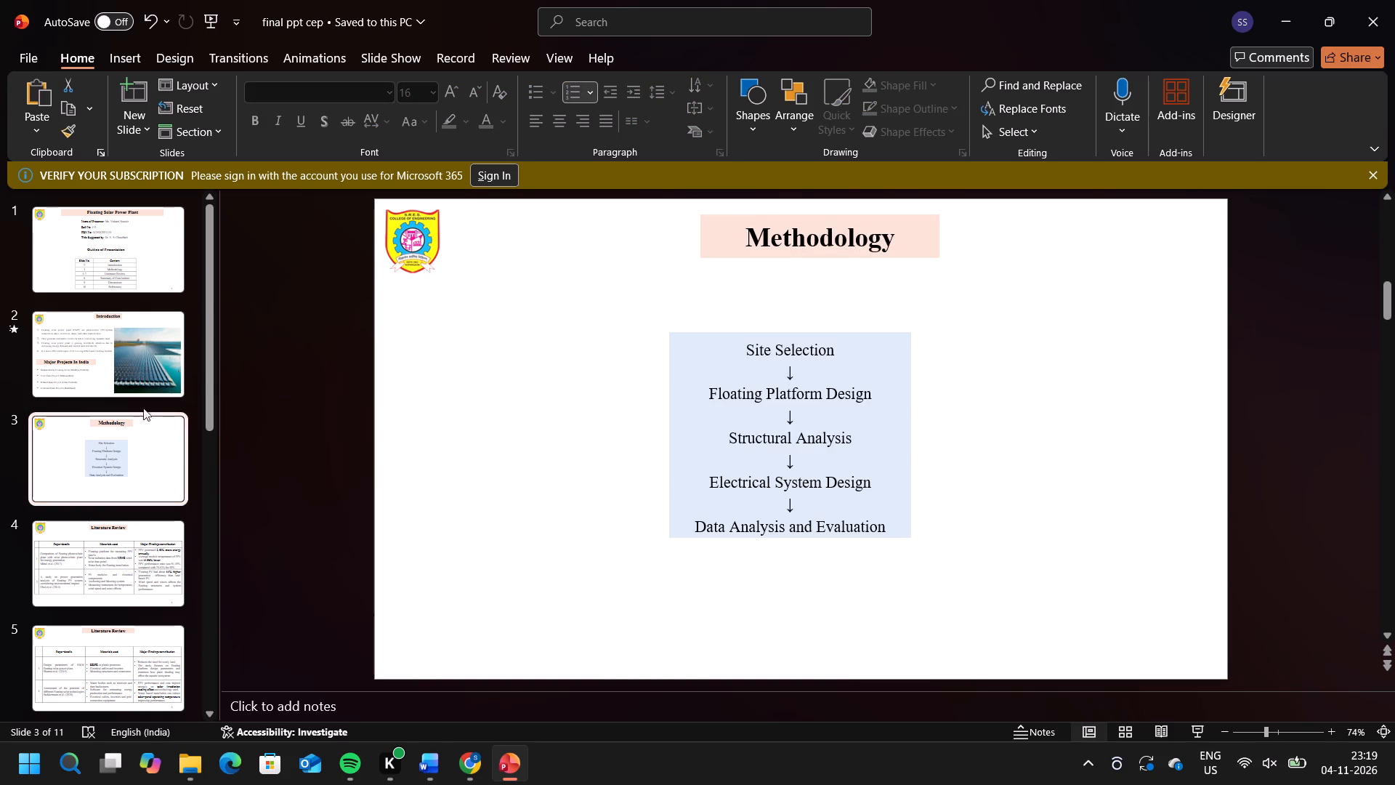
click(92, 385)
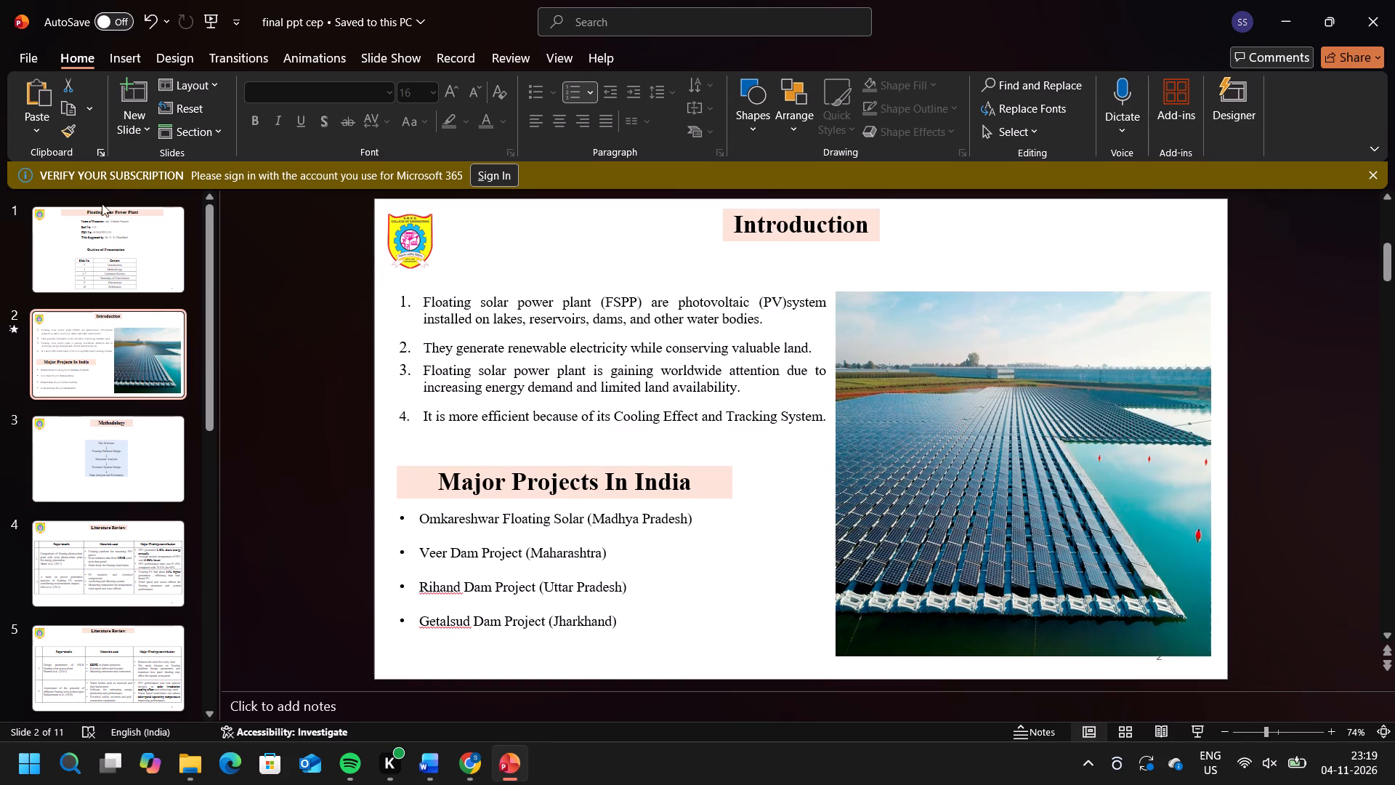
click(130, 130)
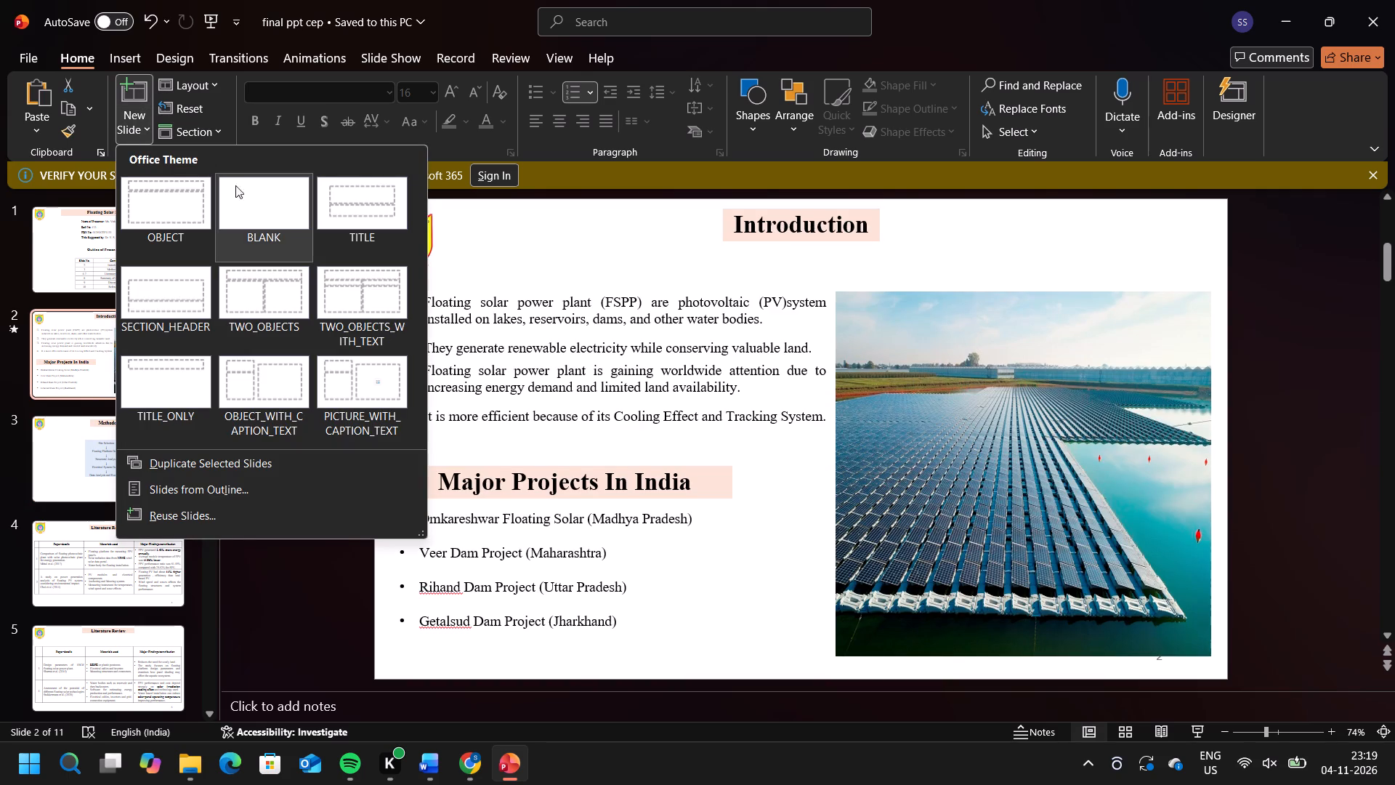
click(260, 212)
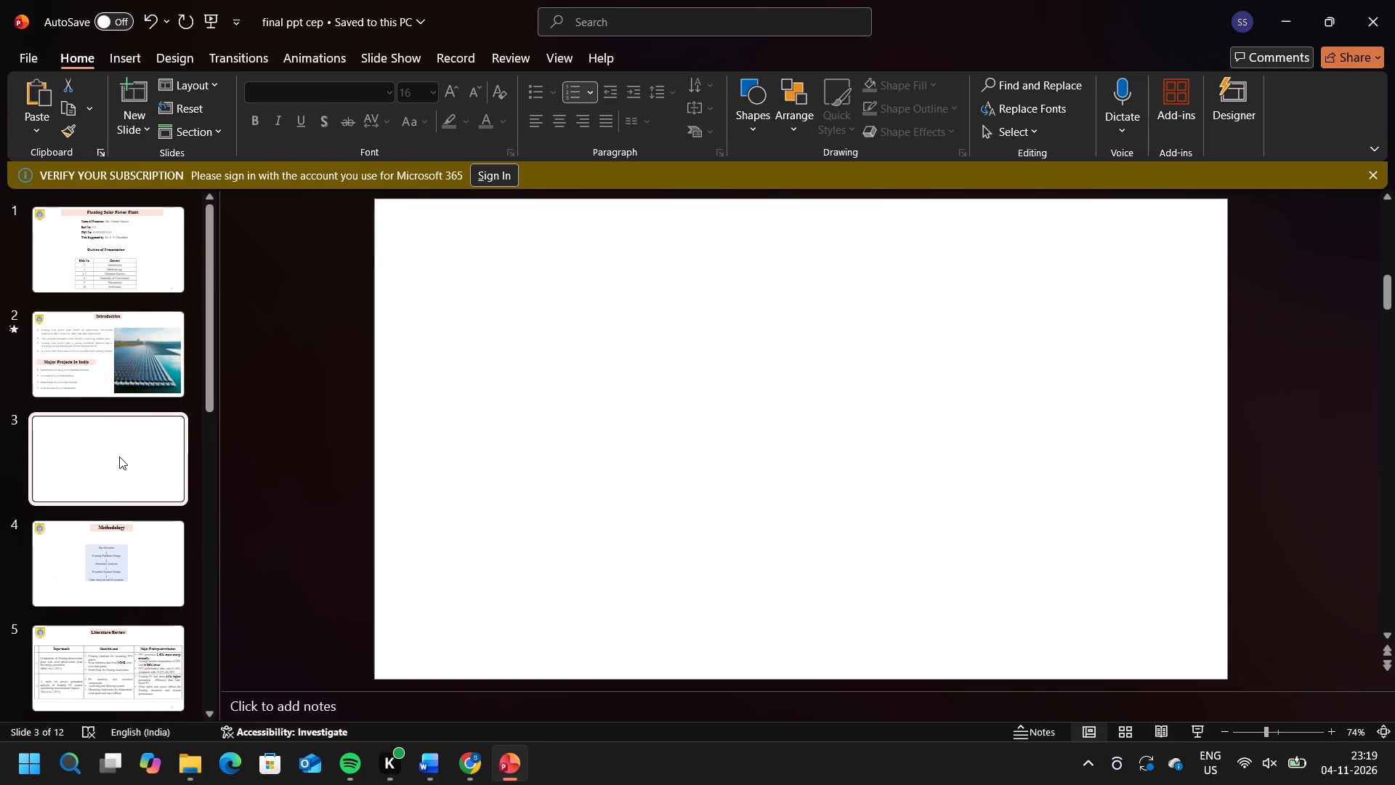
Copy the "Introduction" title box from slide 2 onto the new blank slide 3.
click(94, 318)
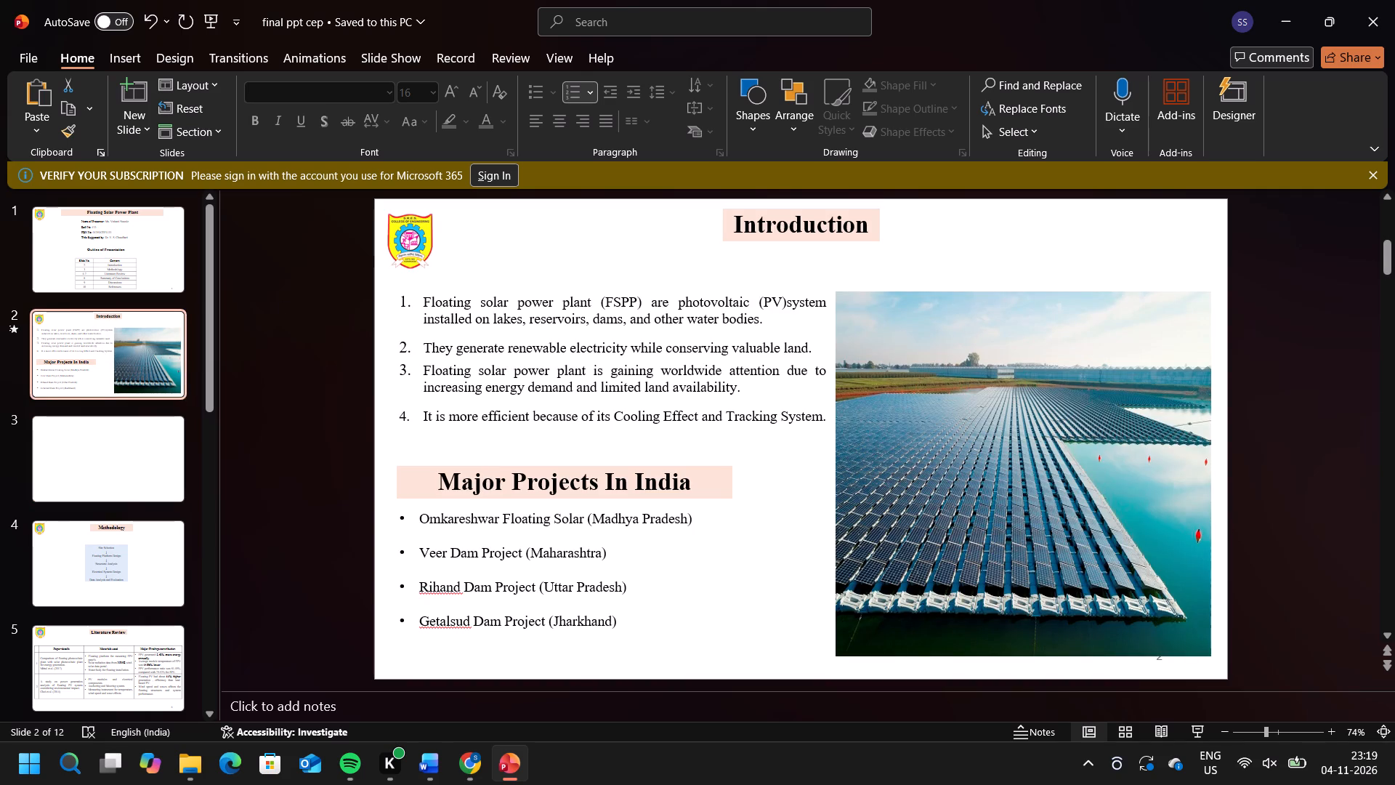
click(775, 241)
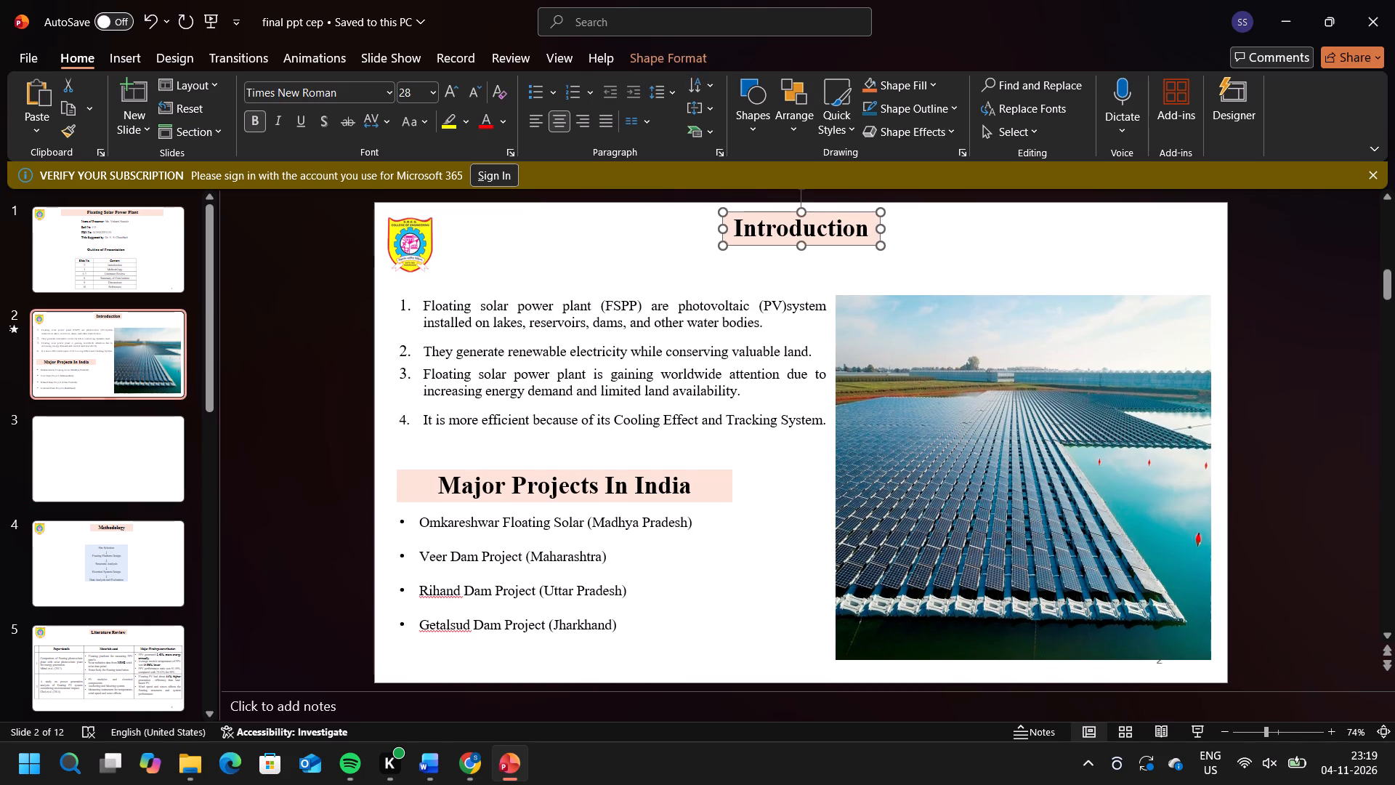
key(ctrl+c)
click(159, 474)
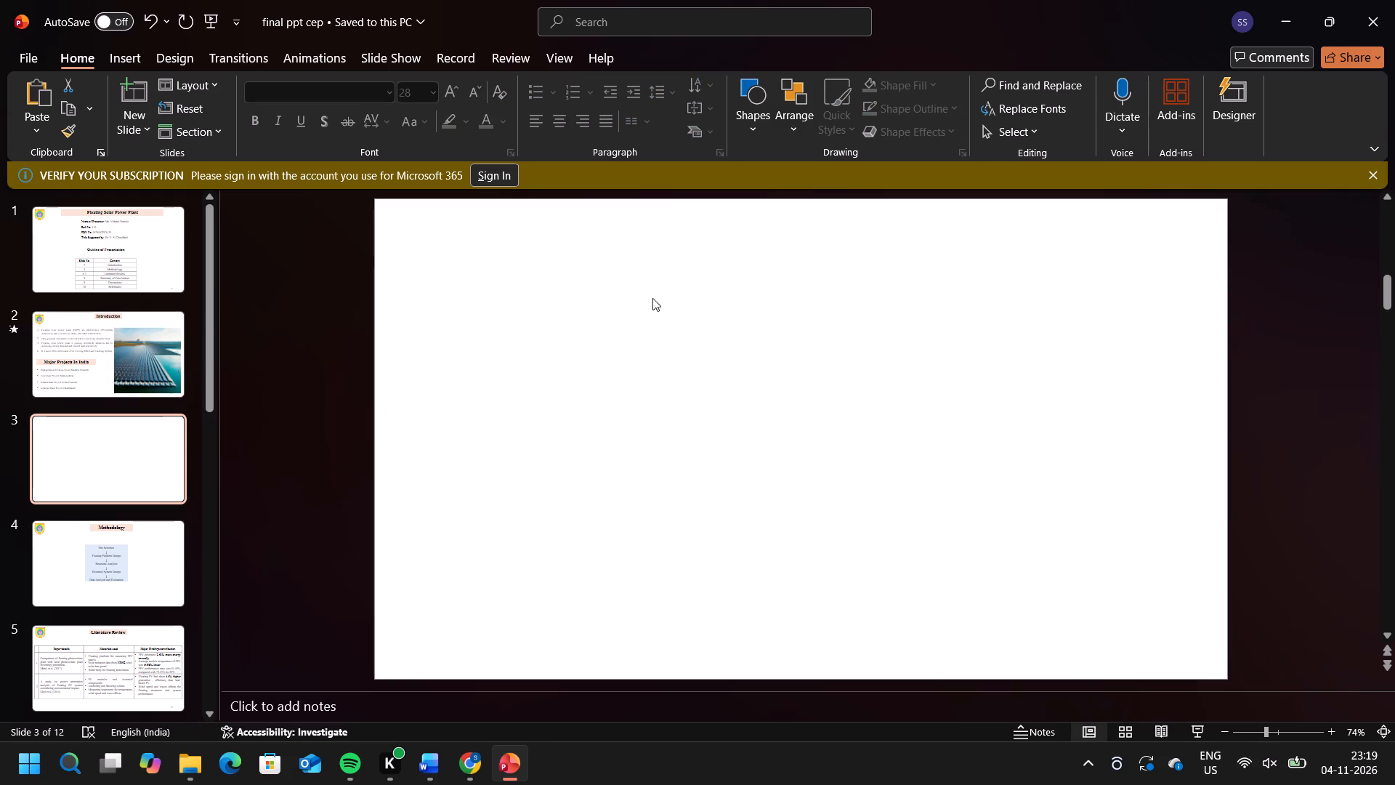
click(795, 227)
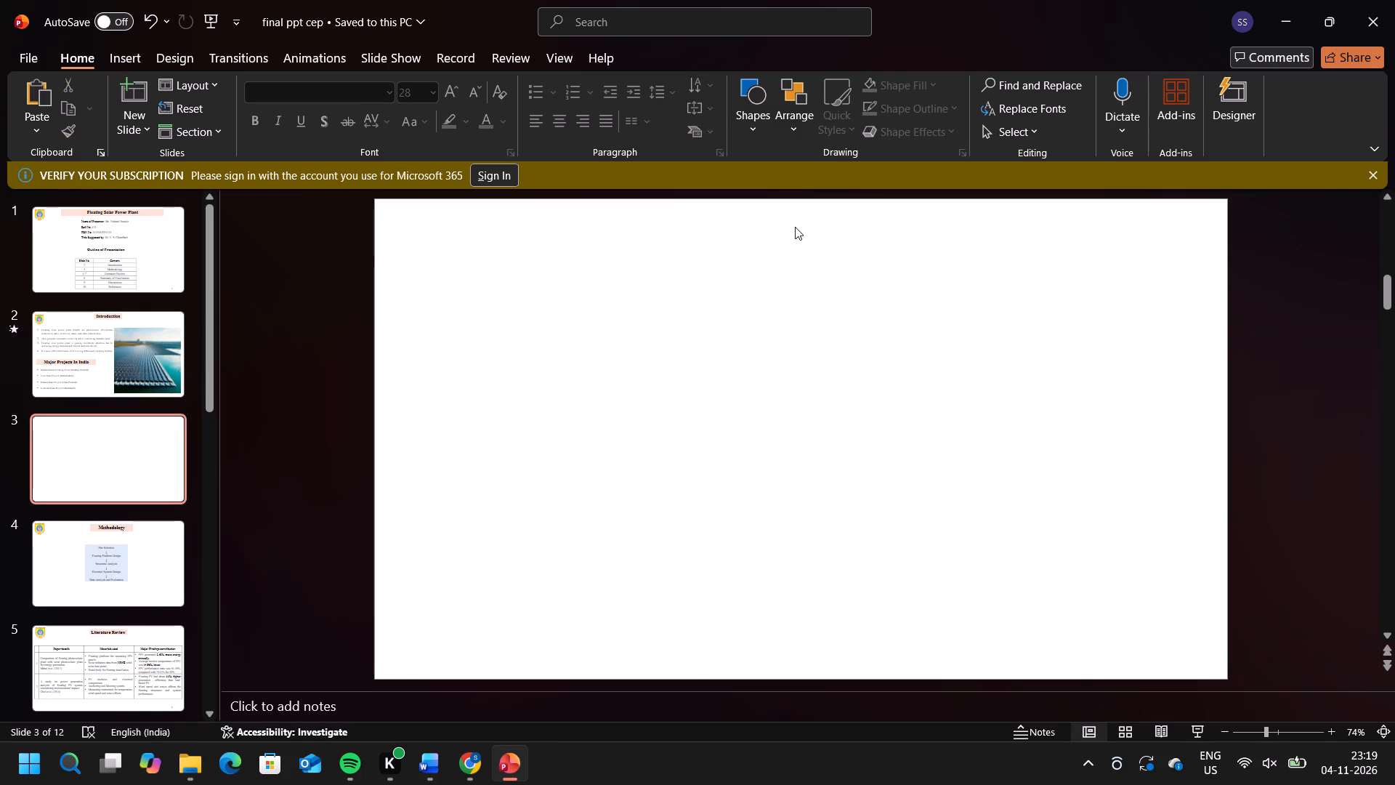
key(ctrl+v)
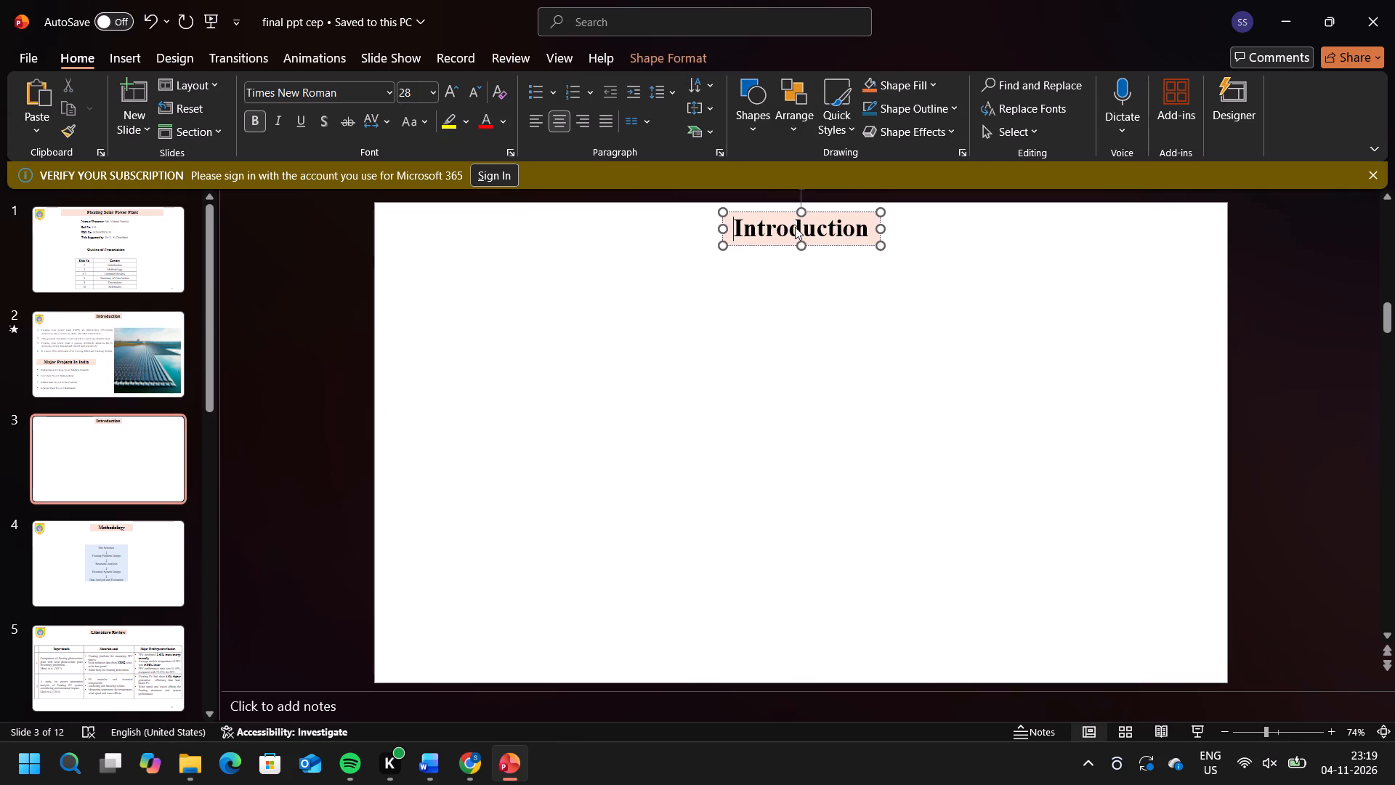
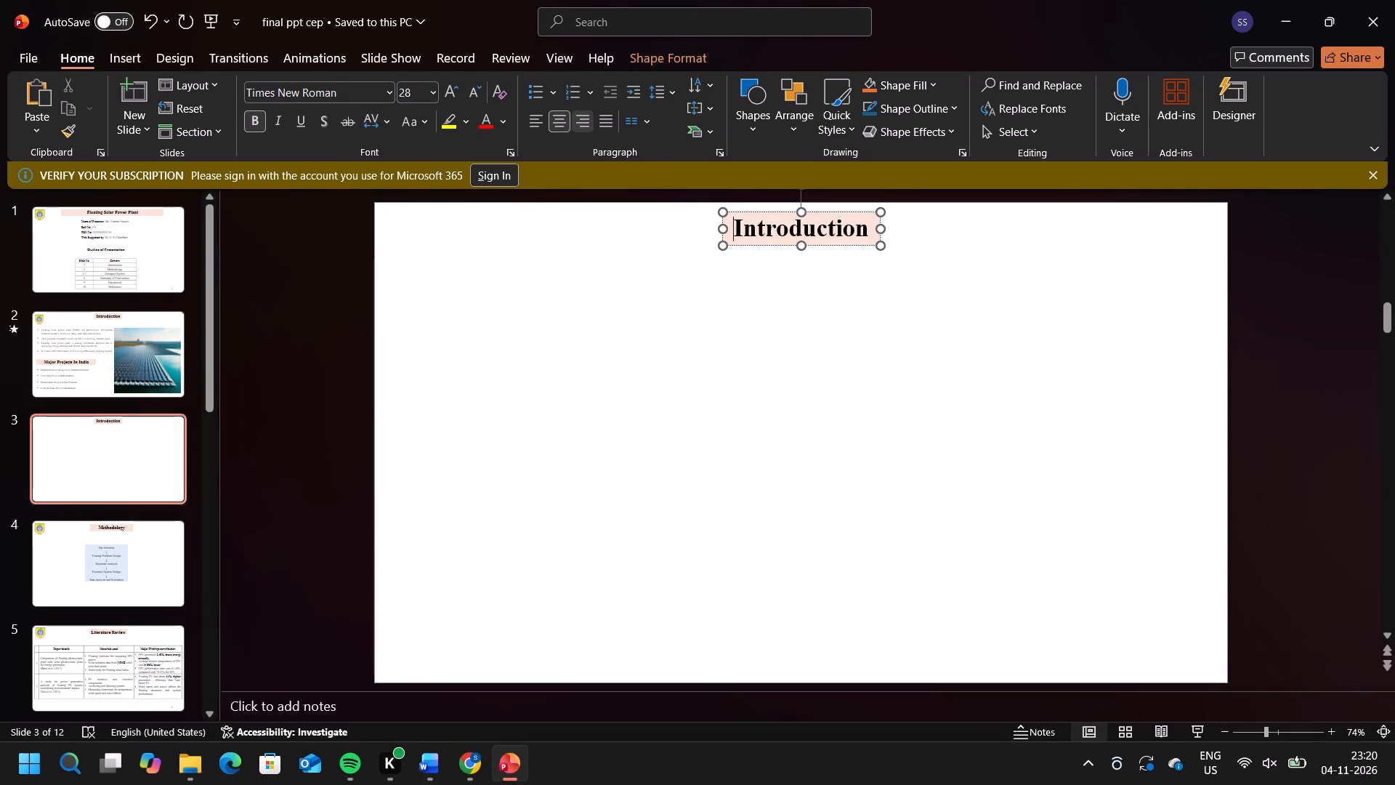
Replace the copied "Introduction" title text on slide 3 with "Objectives".
drag(868, 230, 783, 236)
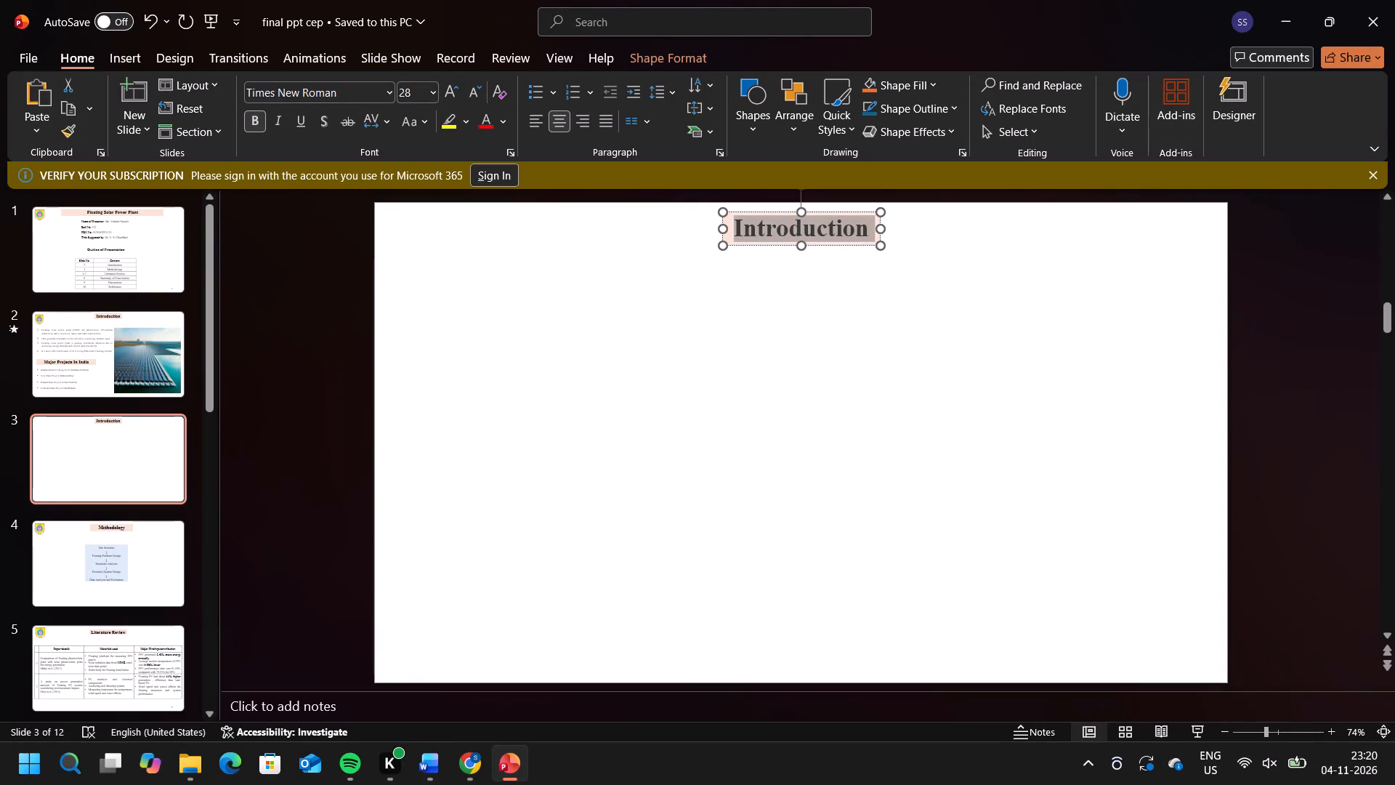
drag(783, 236, 774, 238)
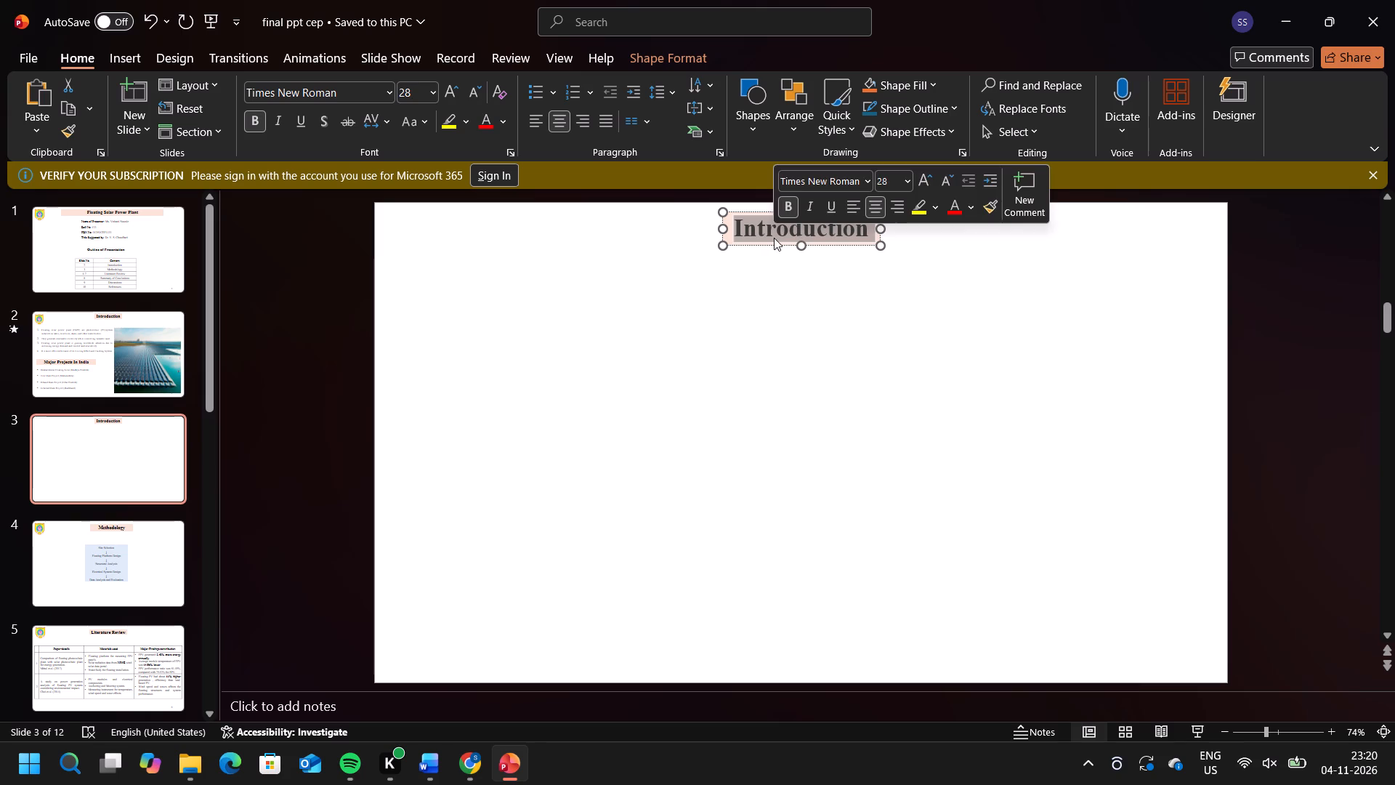
key(shift+o)
text(bjectives)
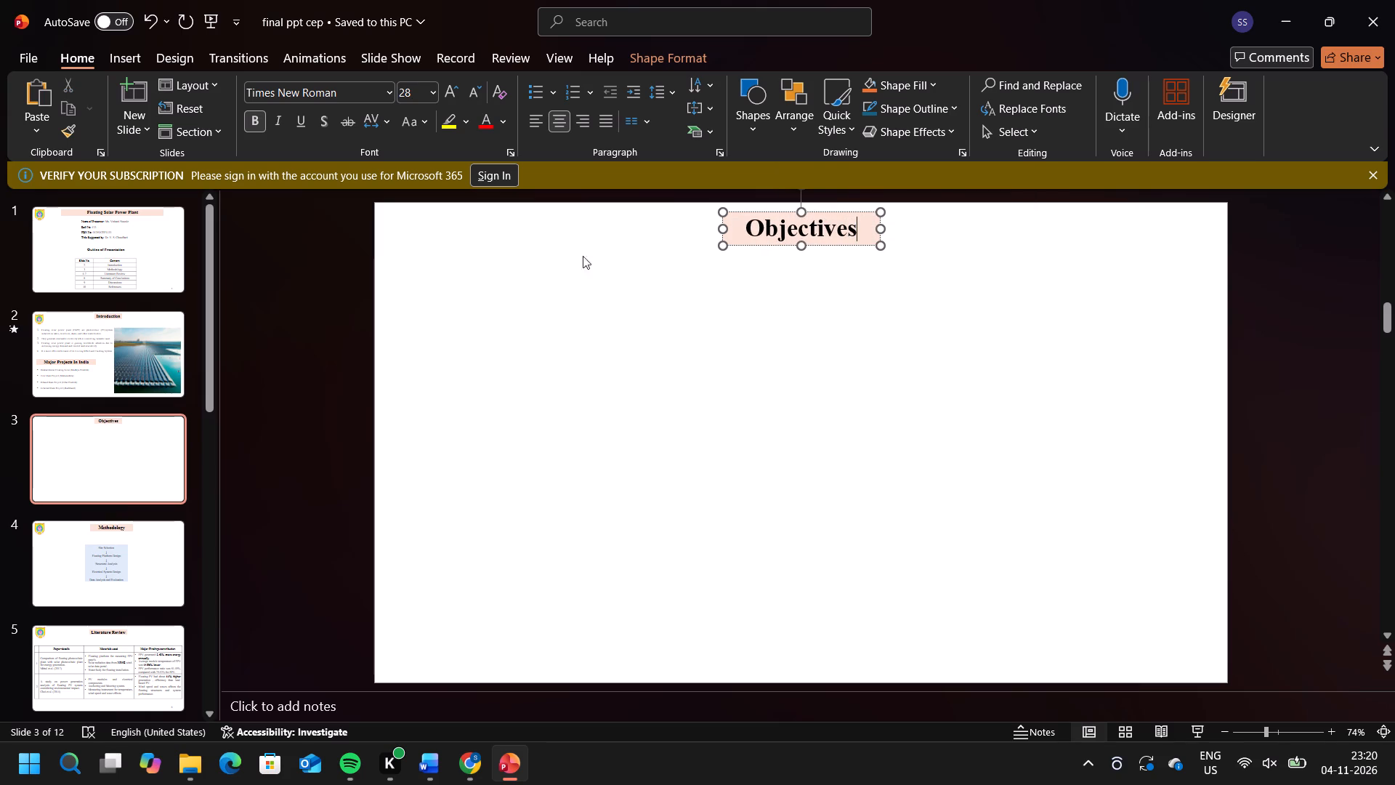
Add a large text box below the Objectives title, spanning nearly the full slide width and reaching close to the bottom edge.
click(130, 55)
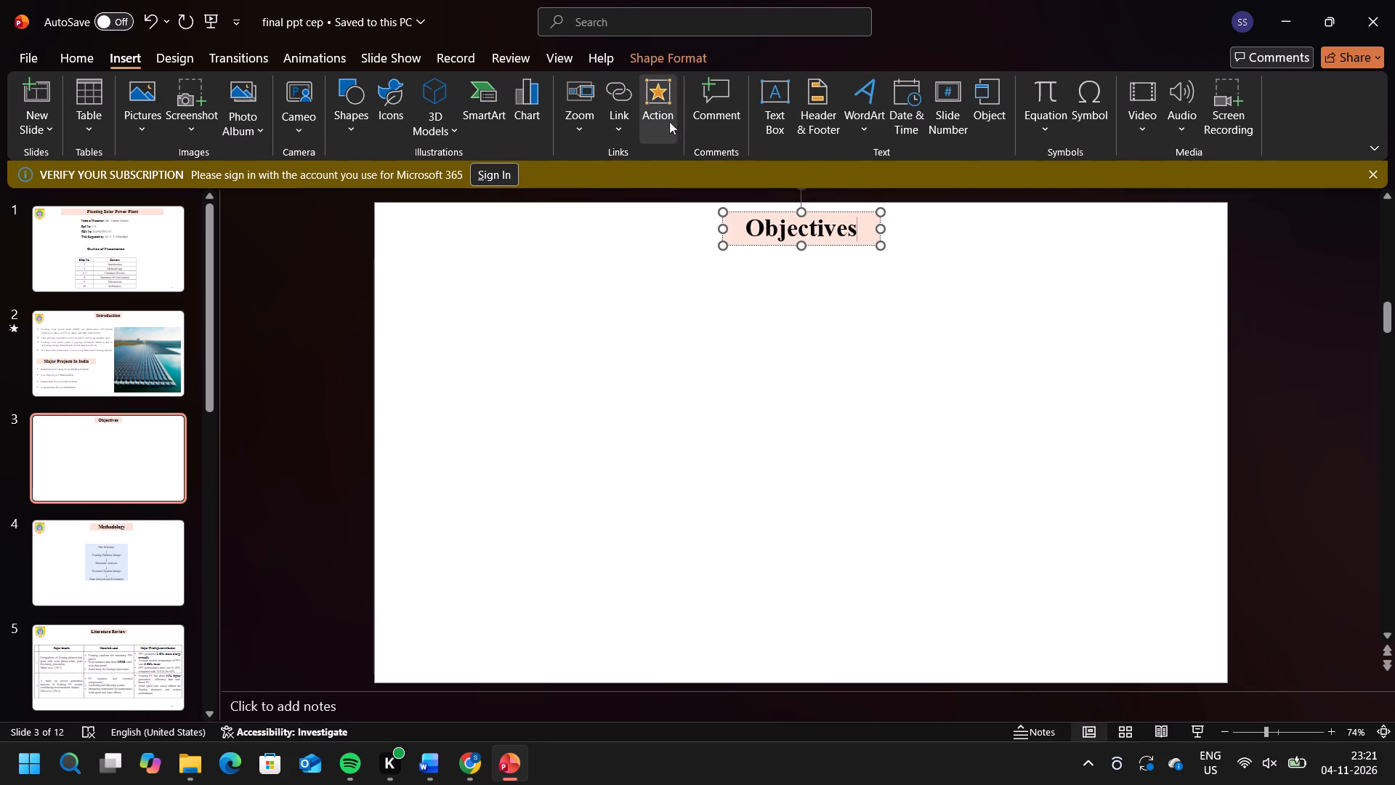
click(771, 124)
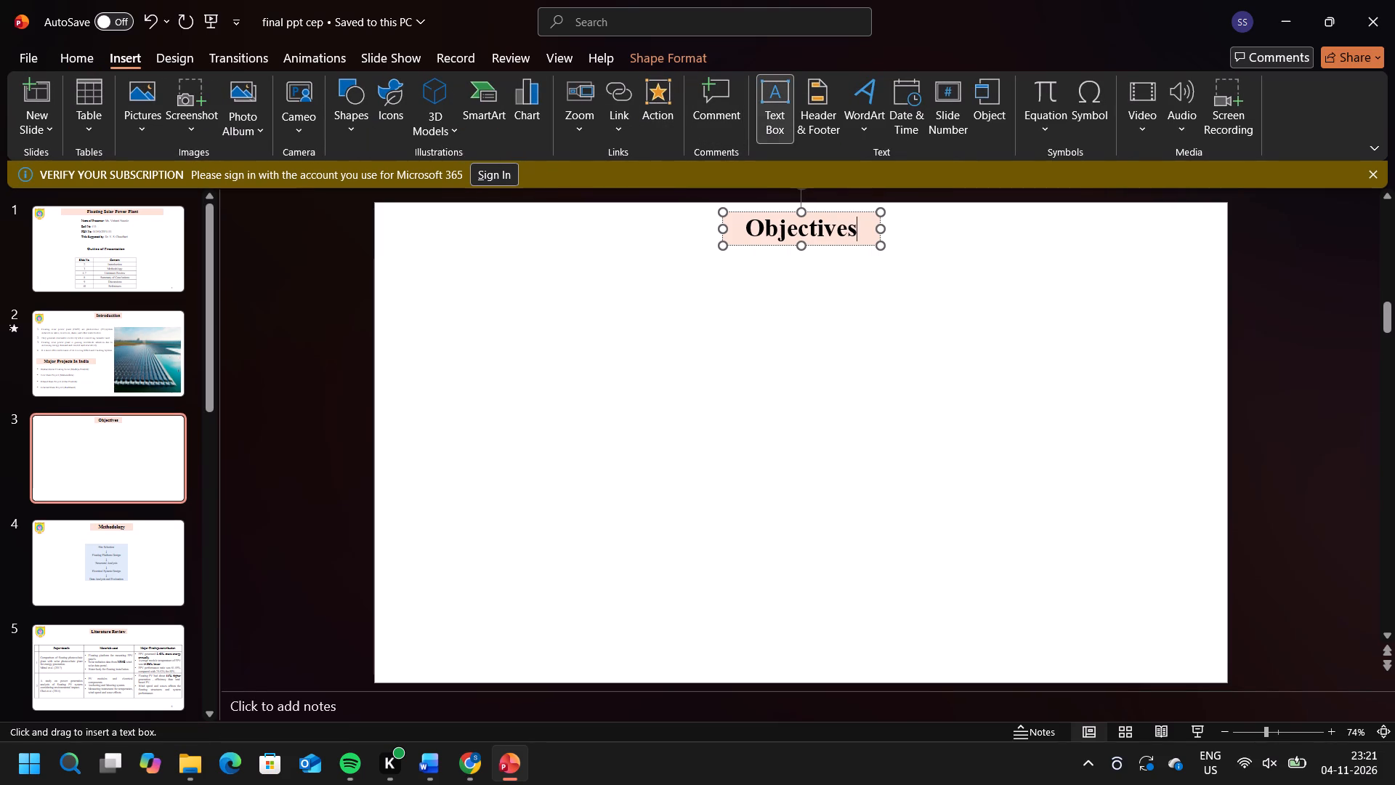
drag(399, 299, 684, 502)
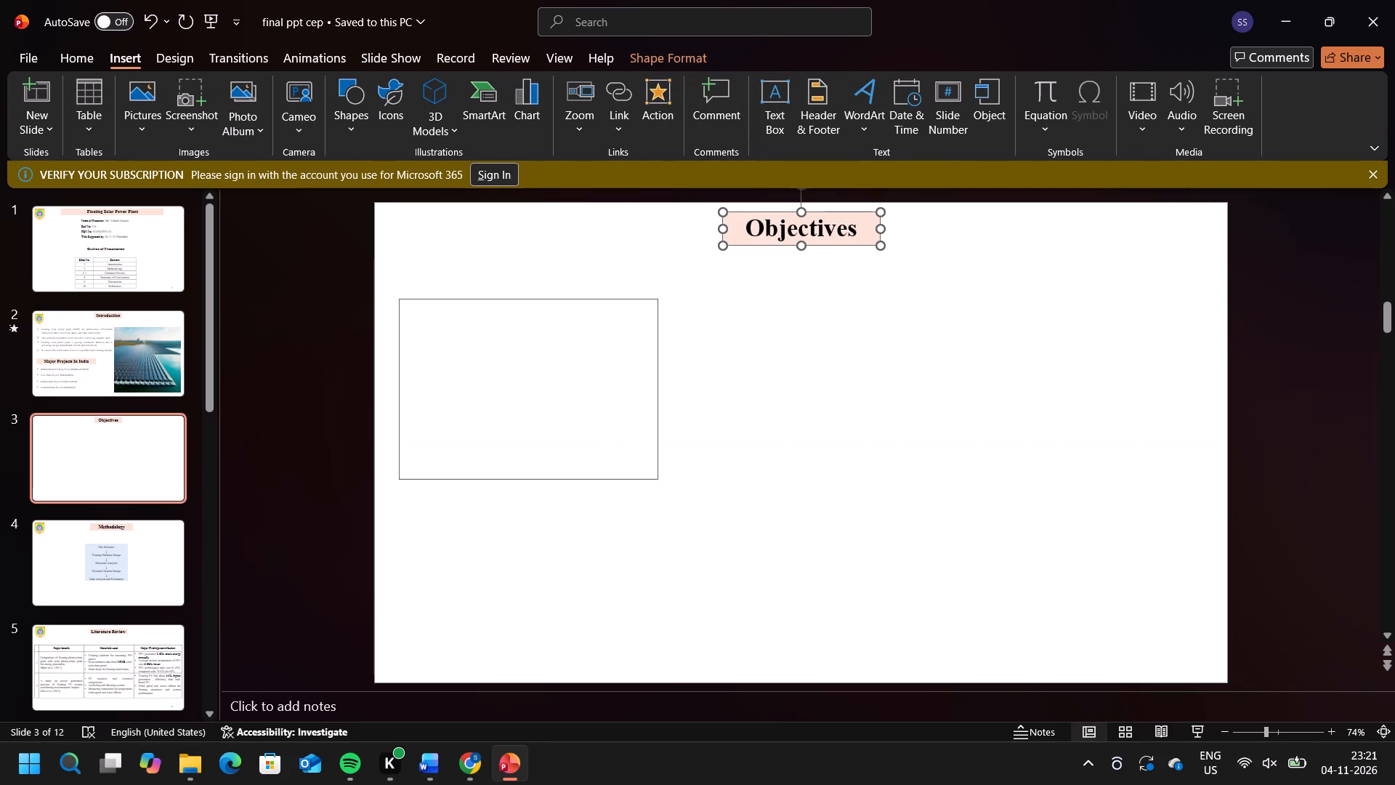
drag(684, 502, 1250, 651)
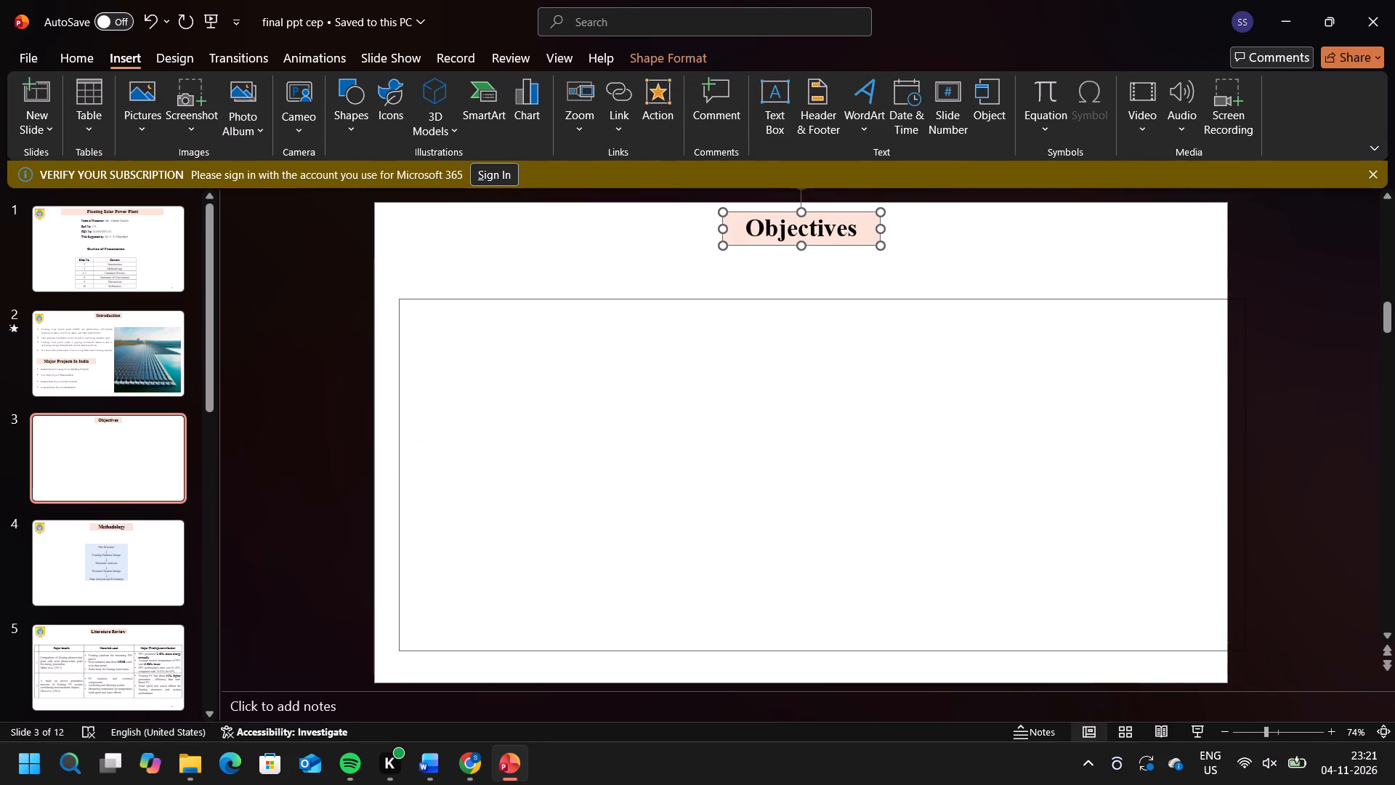
drag(1250, 651, 1199, 654)
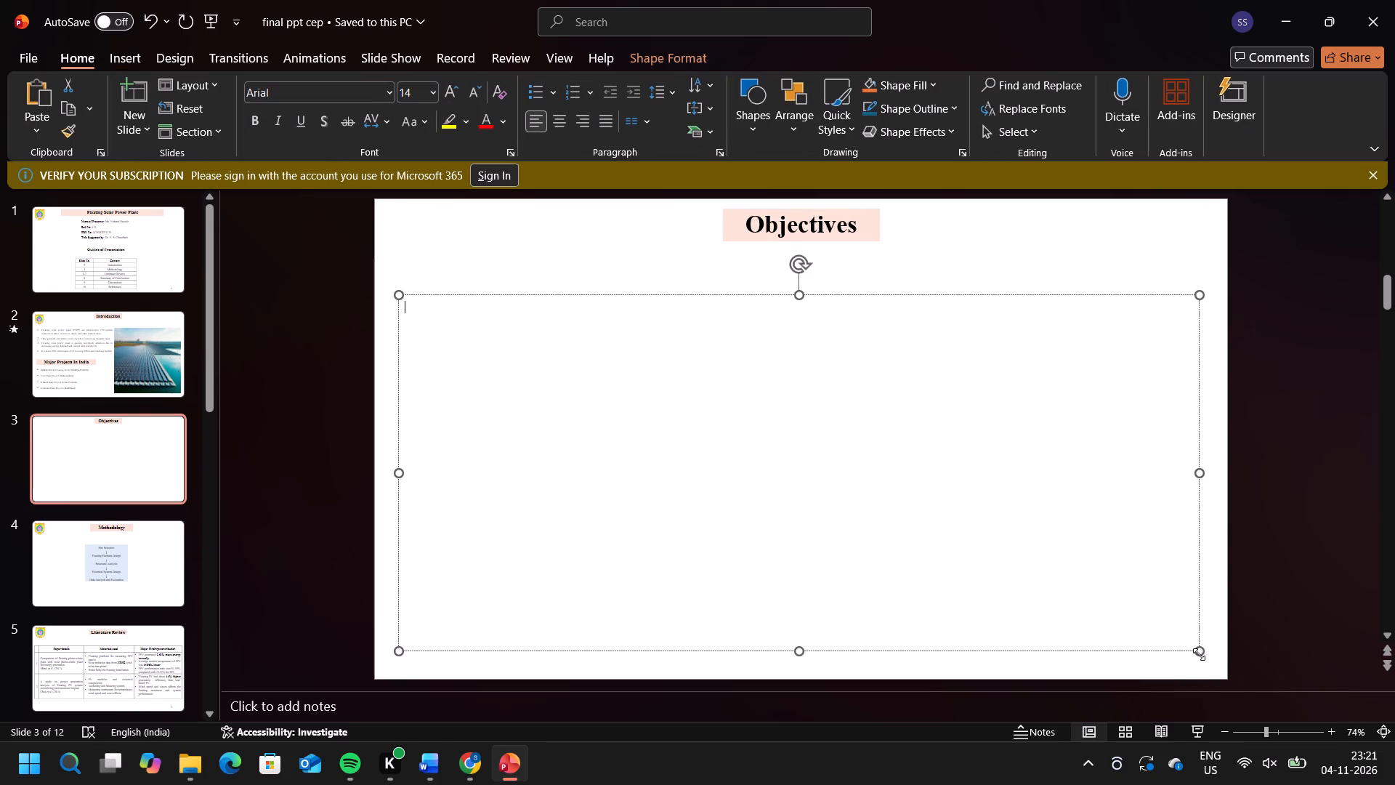
drag(1199, 654, 497, 342)
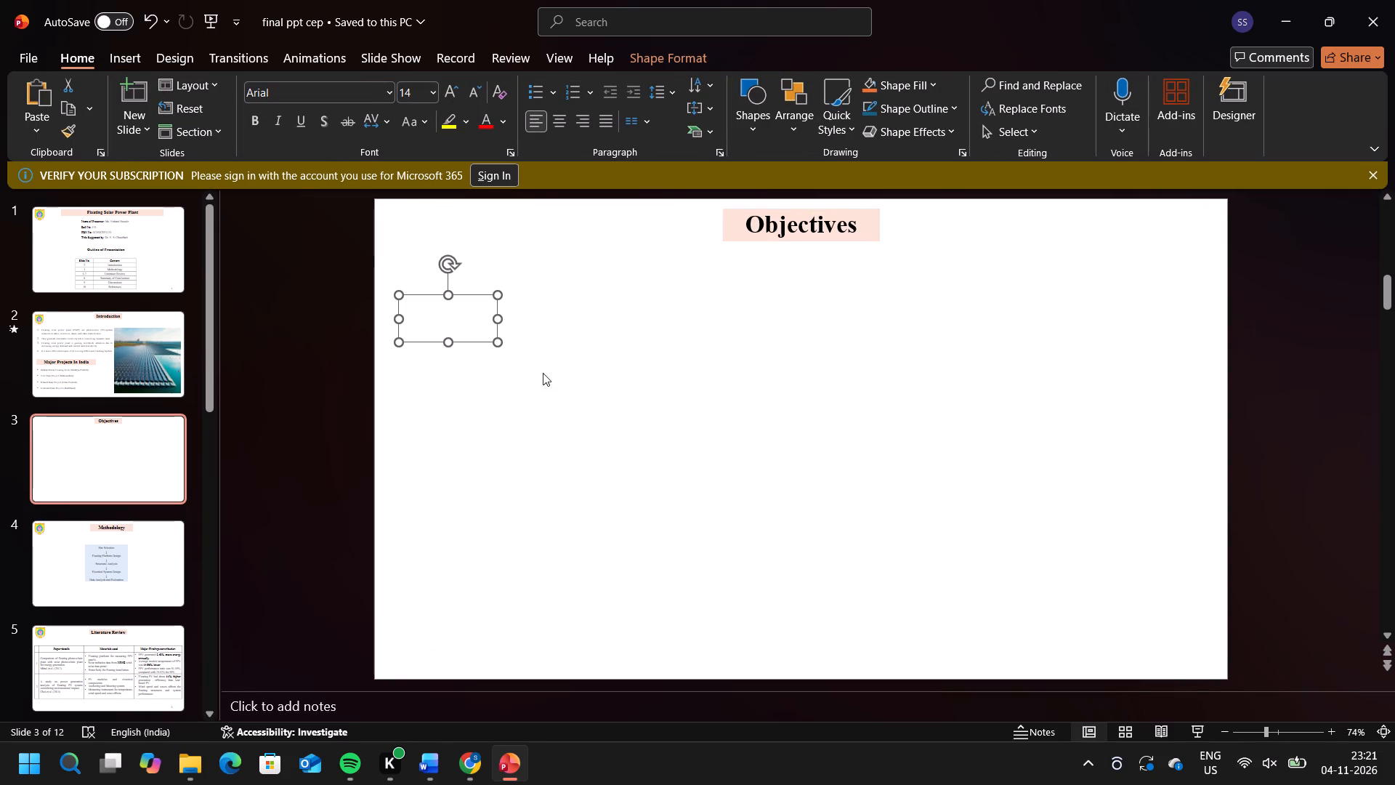
drag(498, 342, 1052, 622)
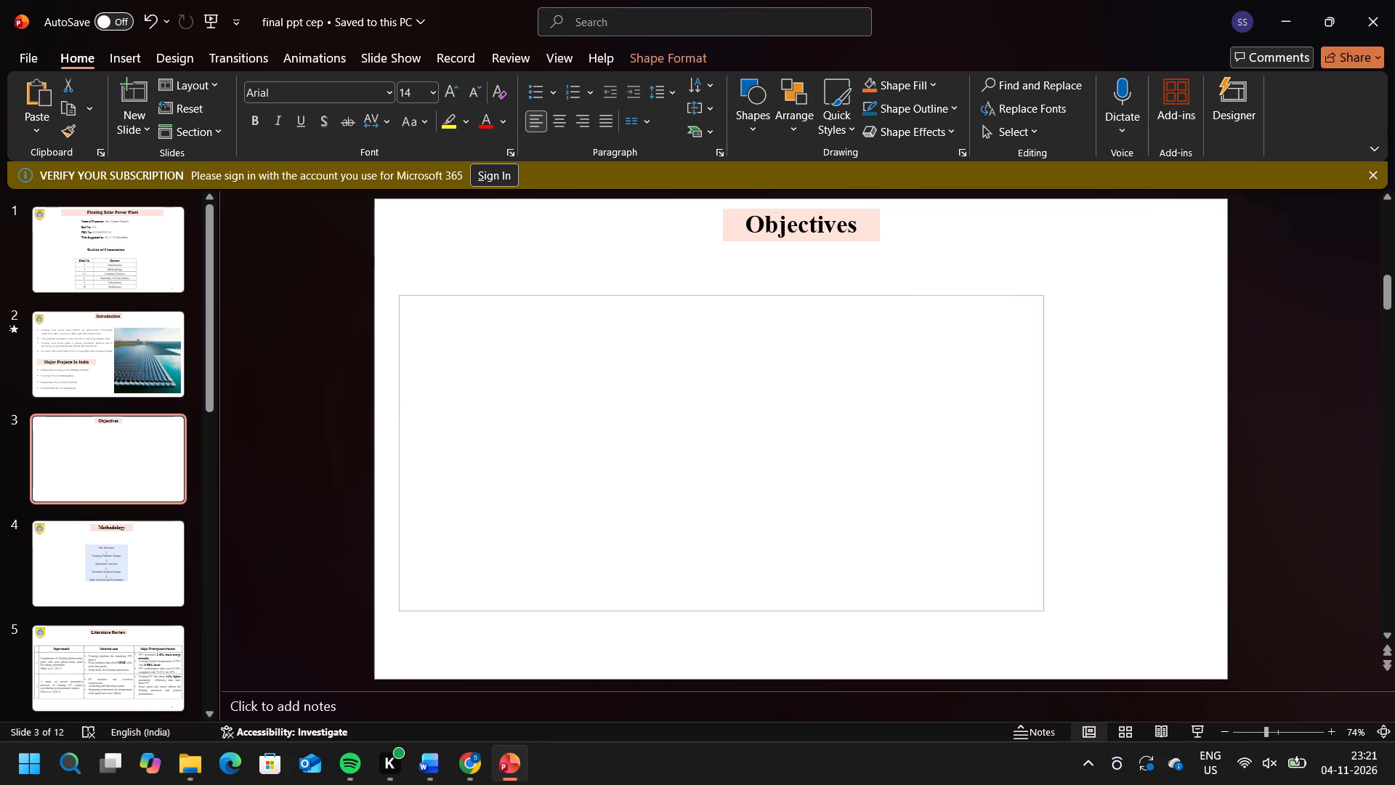
drag(1052, 622, 1277, 664)
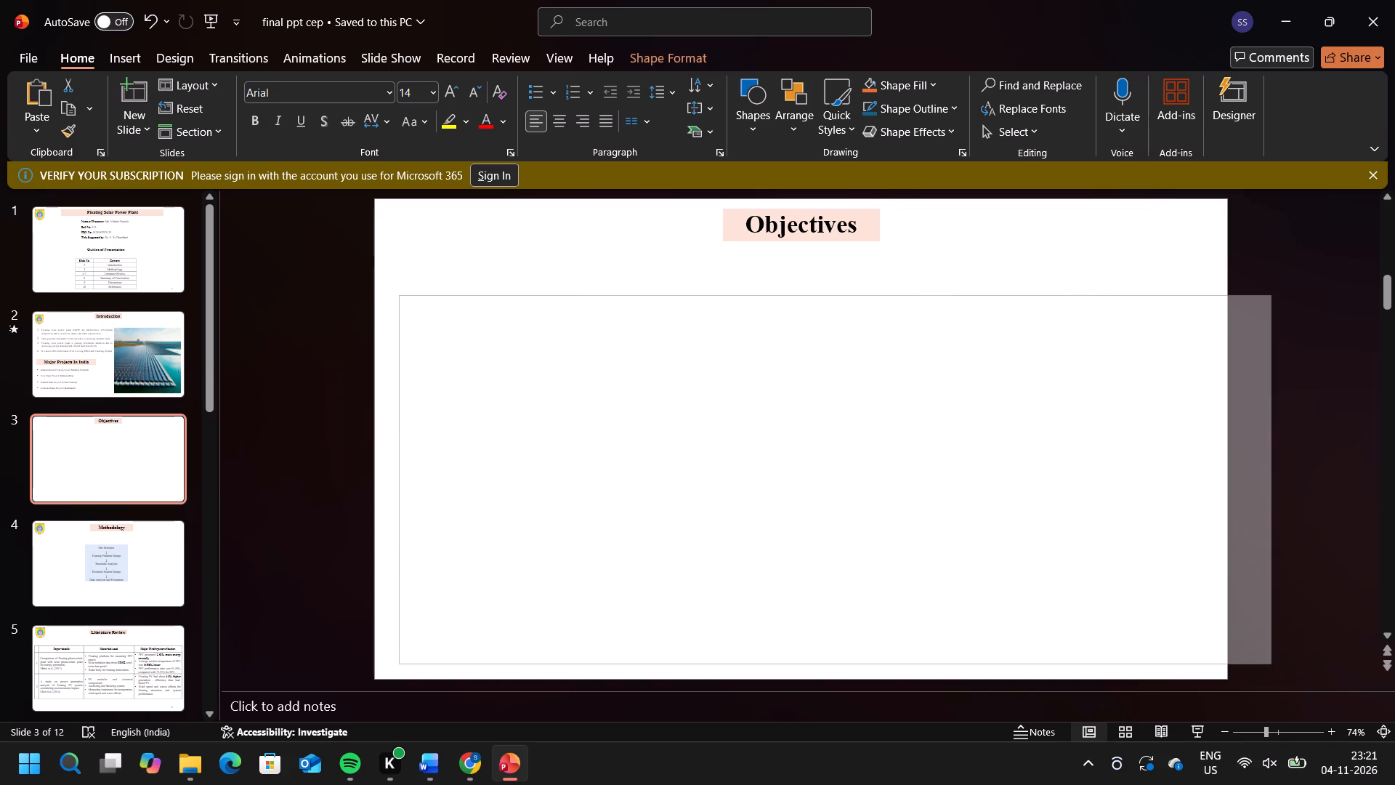
drag(1277, 664, 1208, 664)
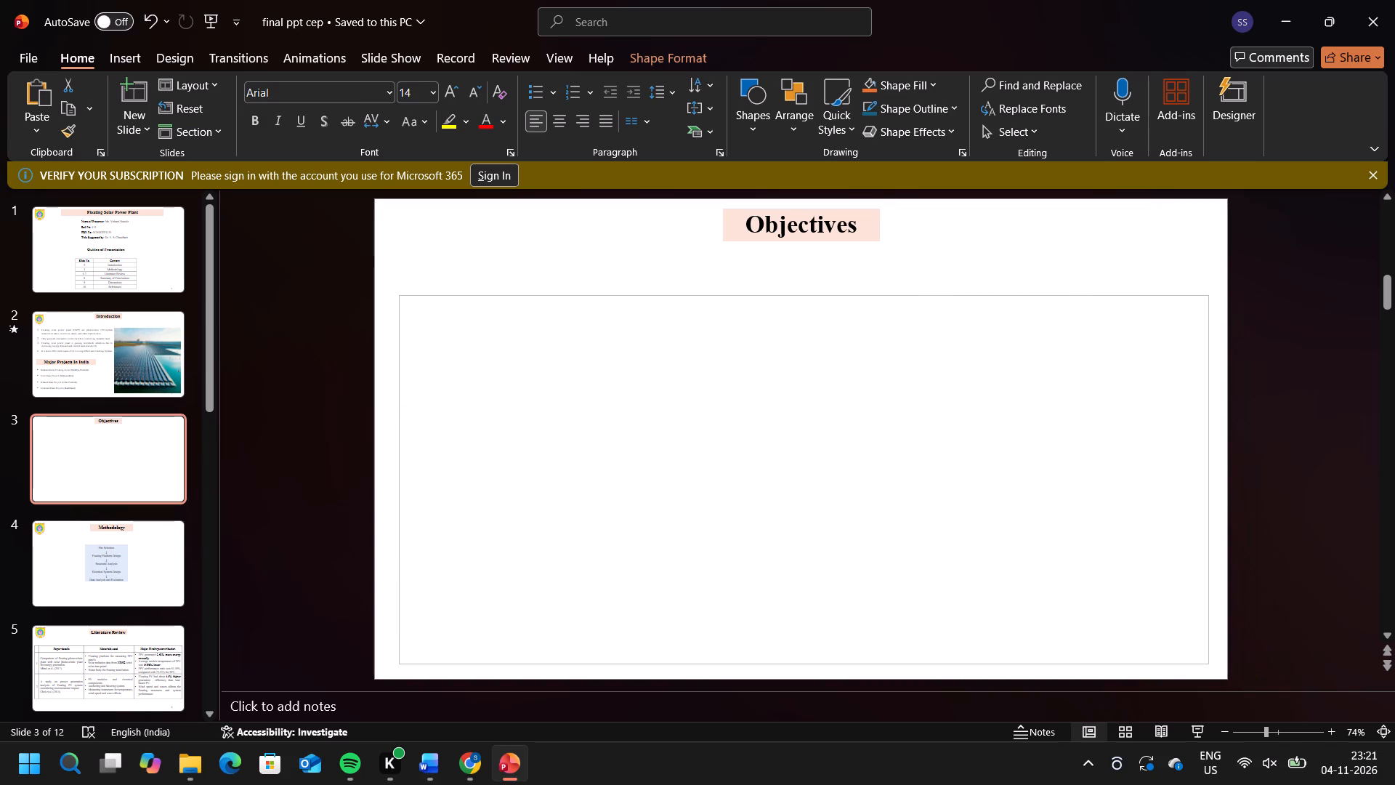
drag(1208, 664, 1207, 664)
drag(1207, 664, 1202, 664)
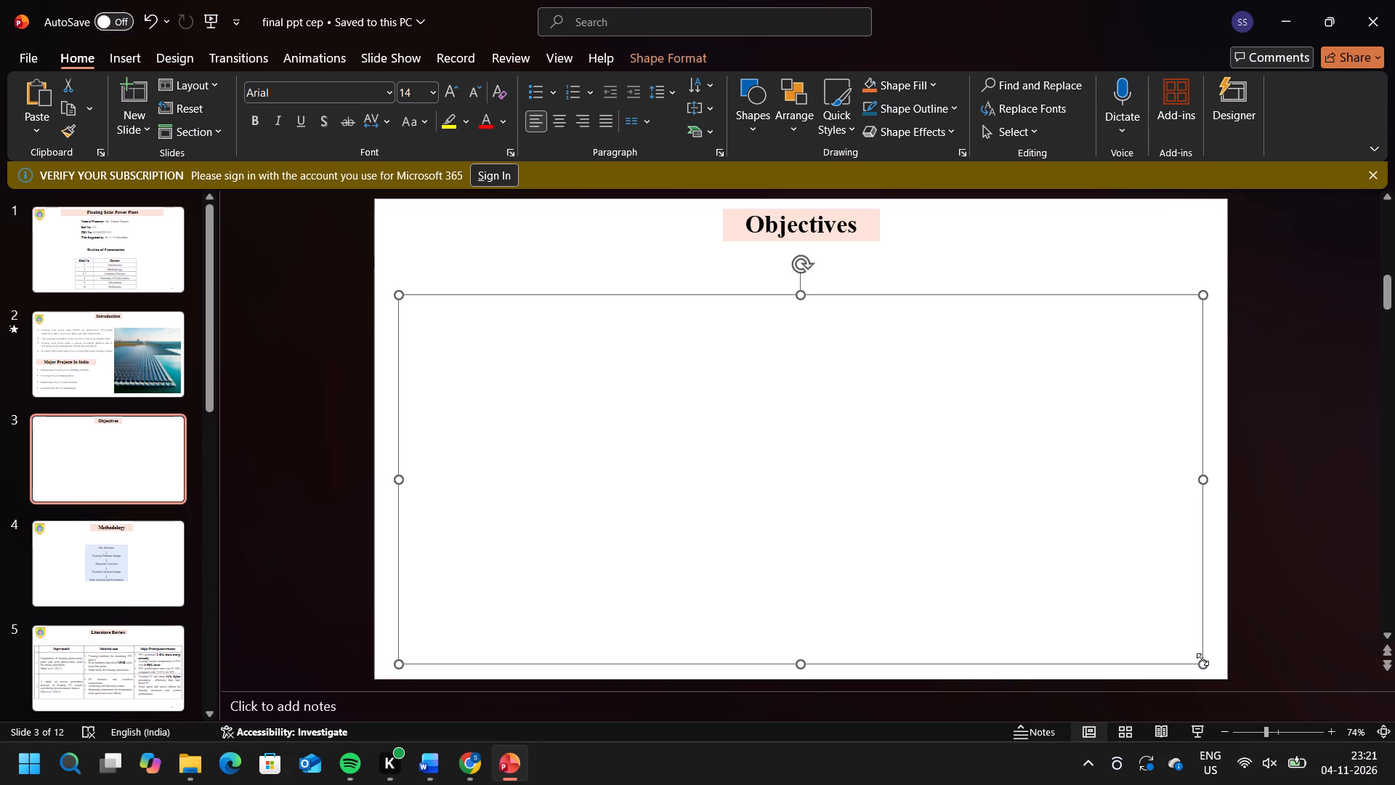
Set the empty text box's text to size 16 in Times New Roman.
click(432, 323)
double_click(422, 314)
click(430, 96)
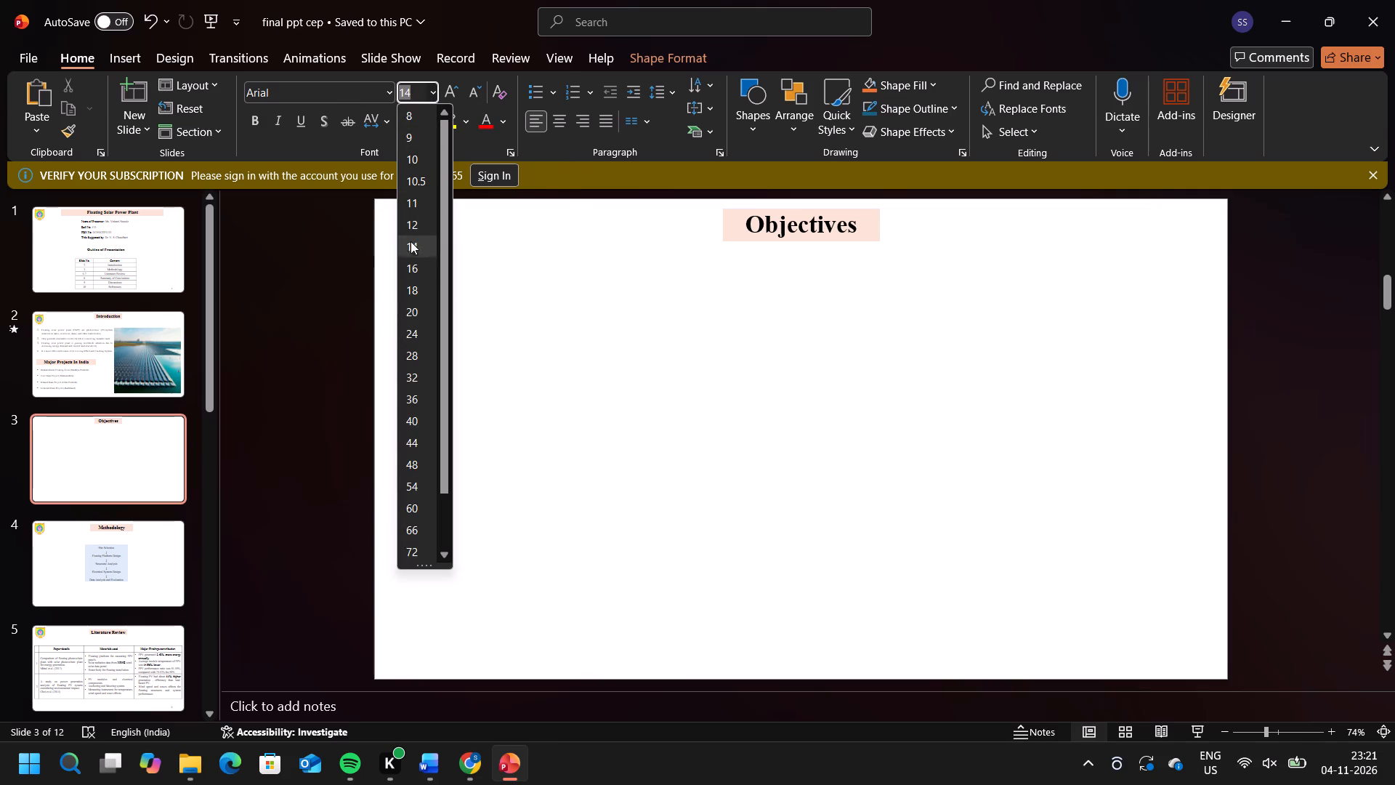
click(415, 263)
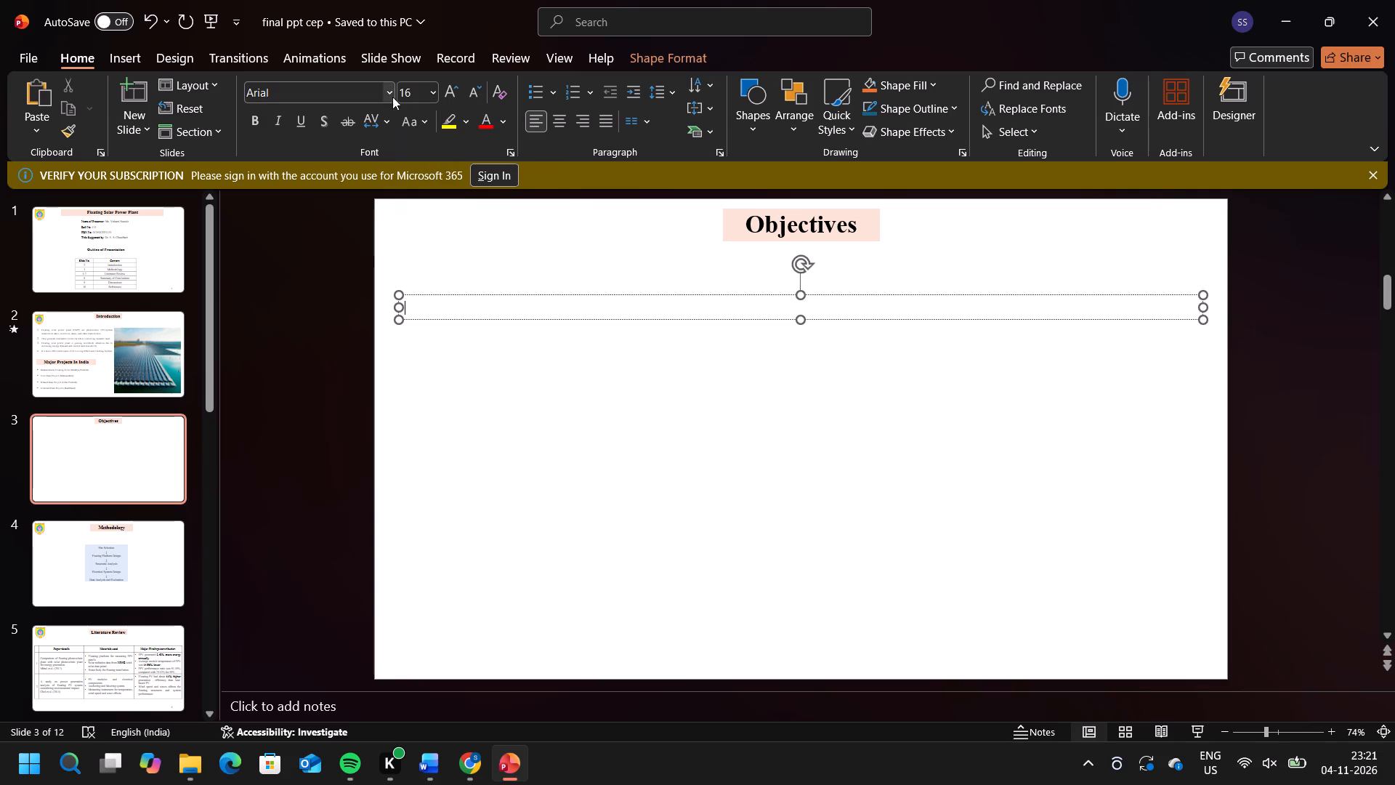
click(389, 90)
scroll(332, 190, up, 11)
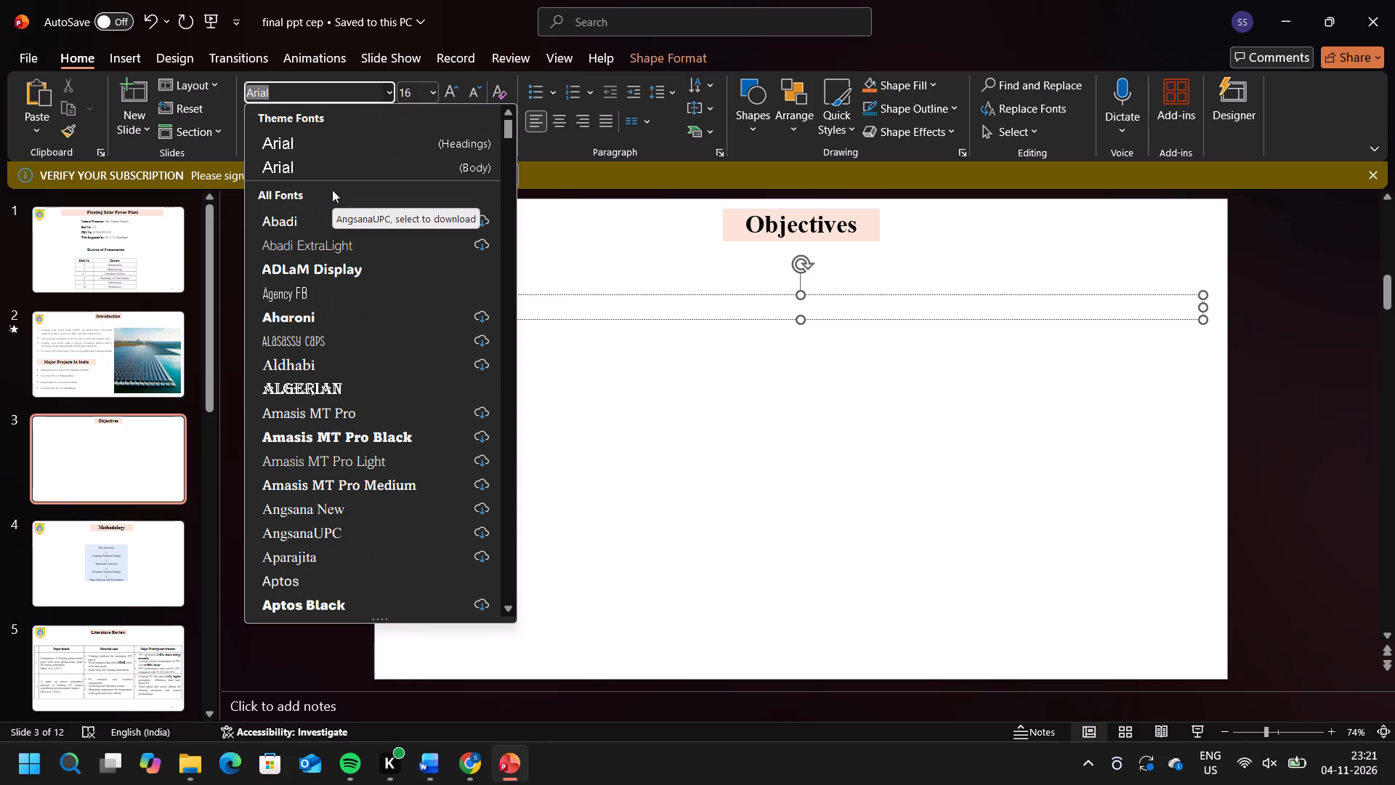
scroll(332, 190, down, 4)
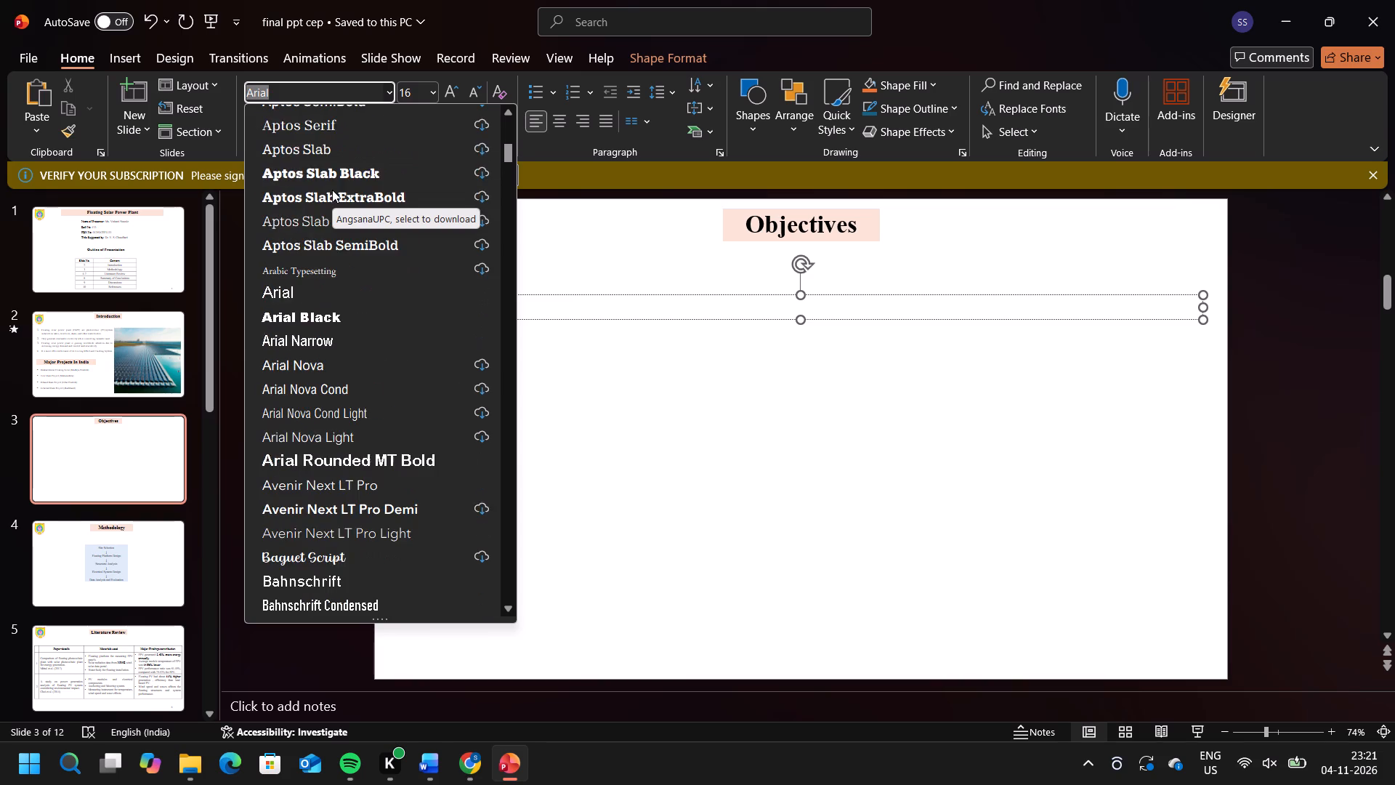
scroll(332, 190, down, 9)
scroll(332, 190, down, 20)
scroll(332, 190, down, 20)
scroll(332, 190, down, 20)
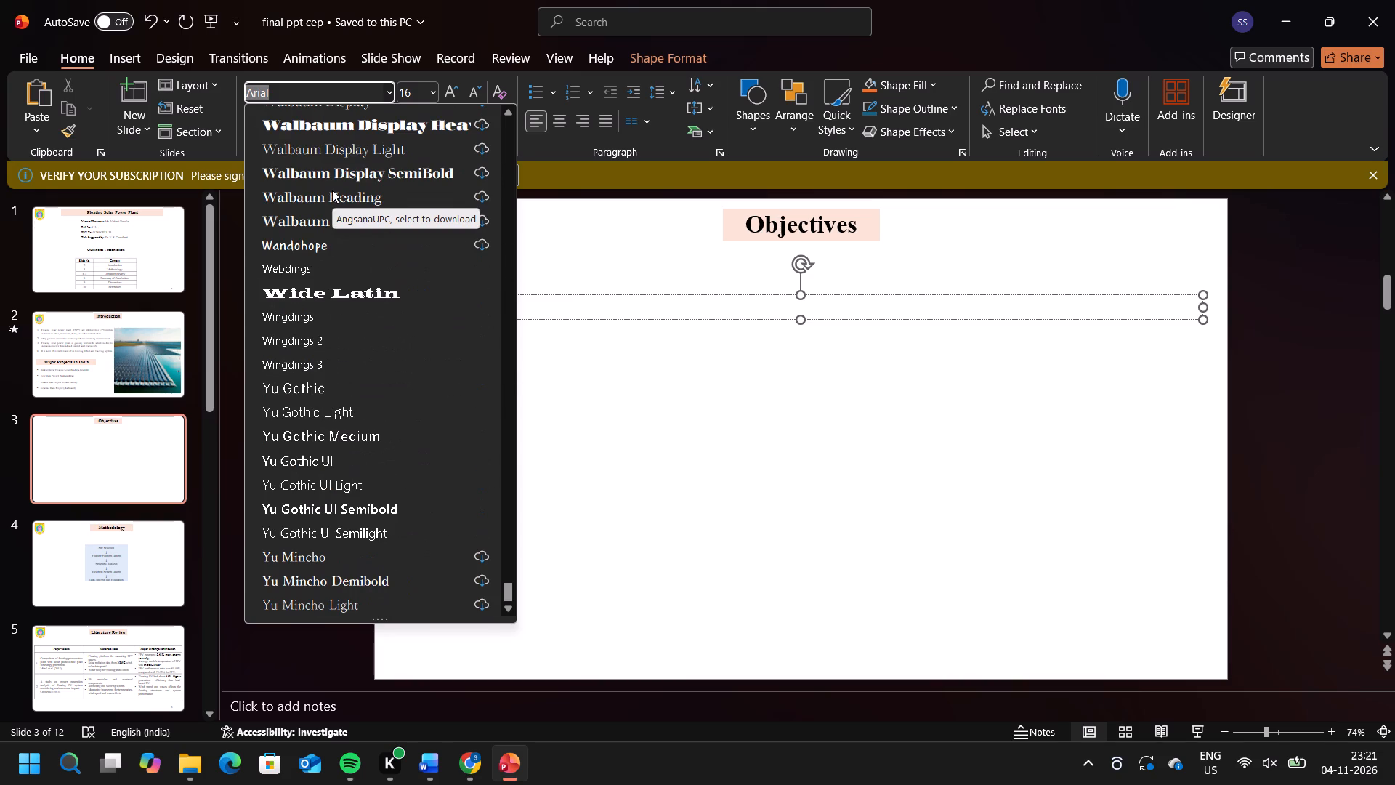
scroll(332, 190, down, 3)
scroll(332, 190, up, 4)
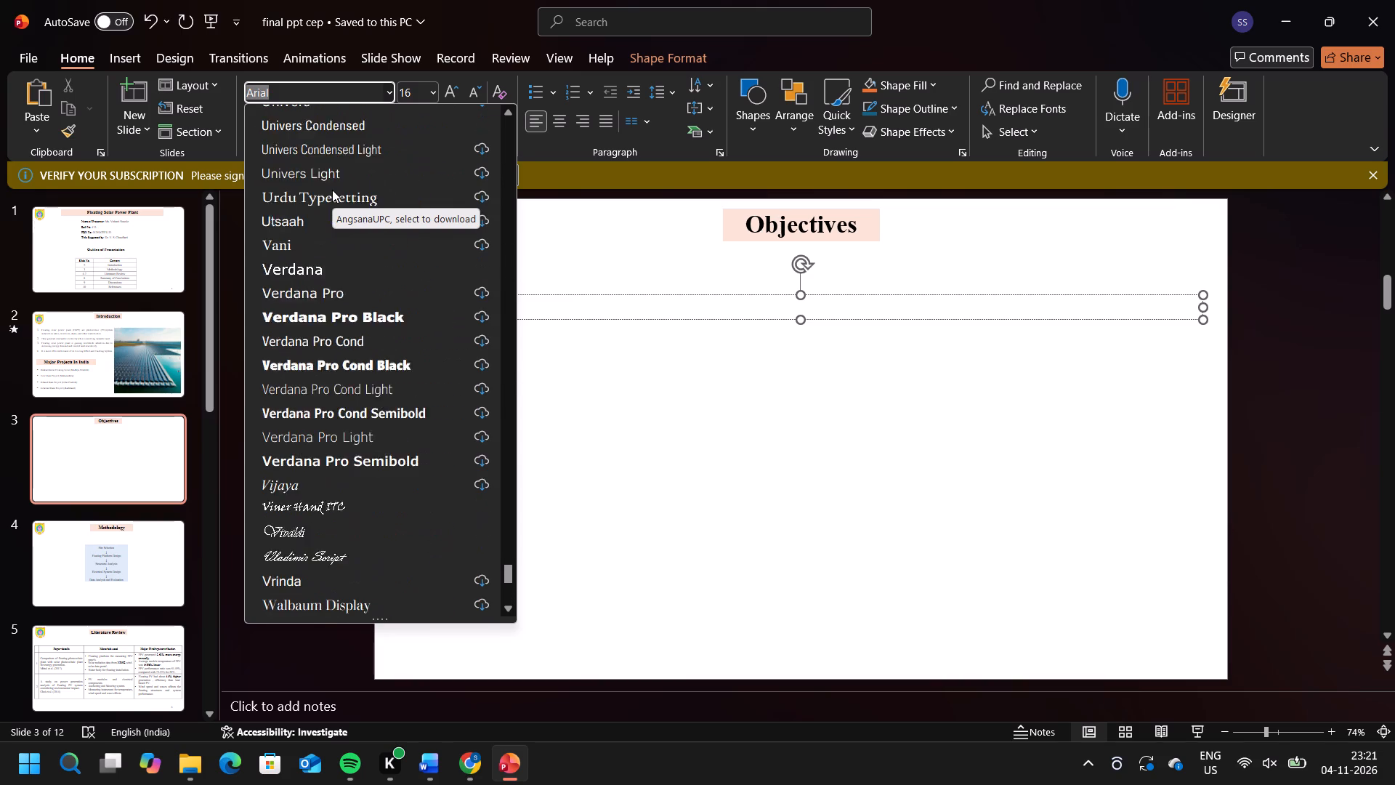
scroll(332, 190, up, 3)
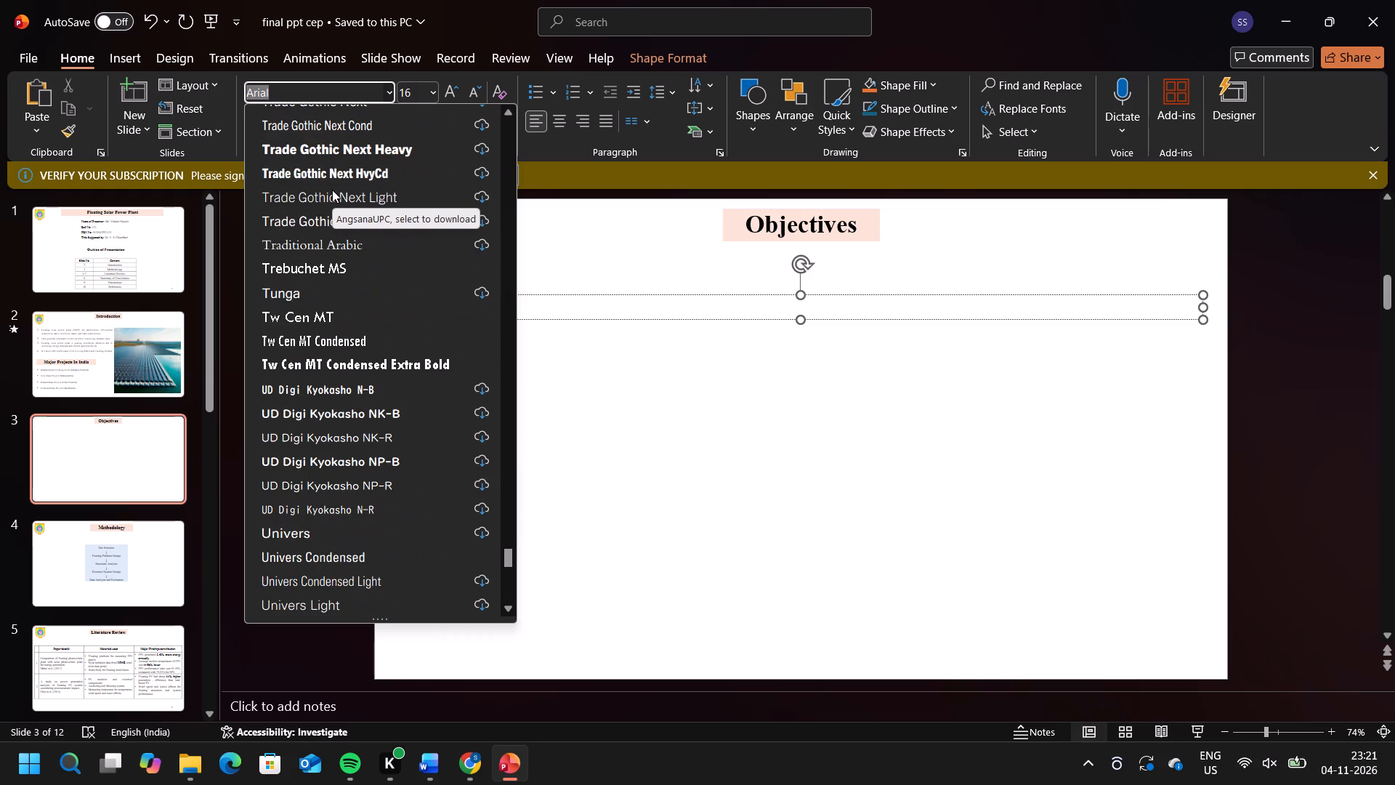
scroll(332, 190, up, 2)
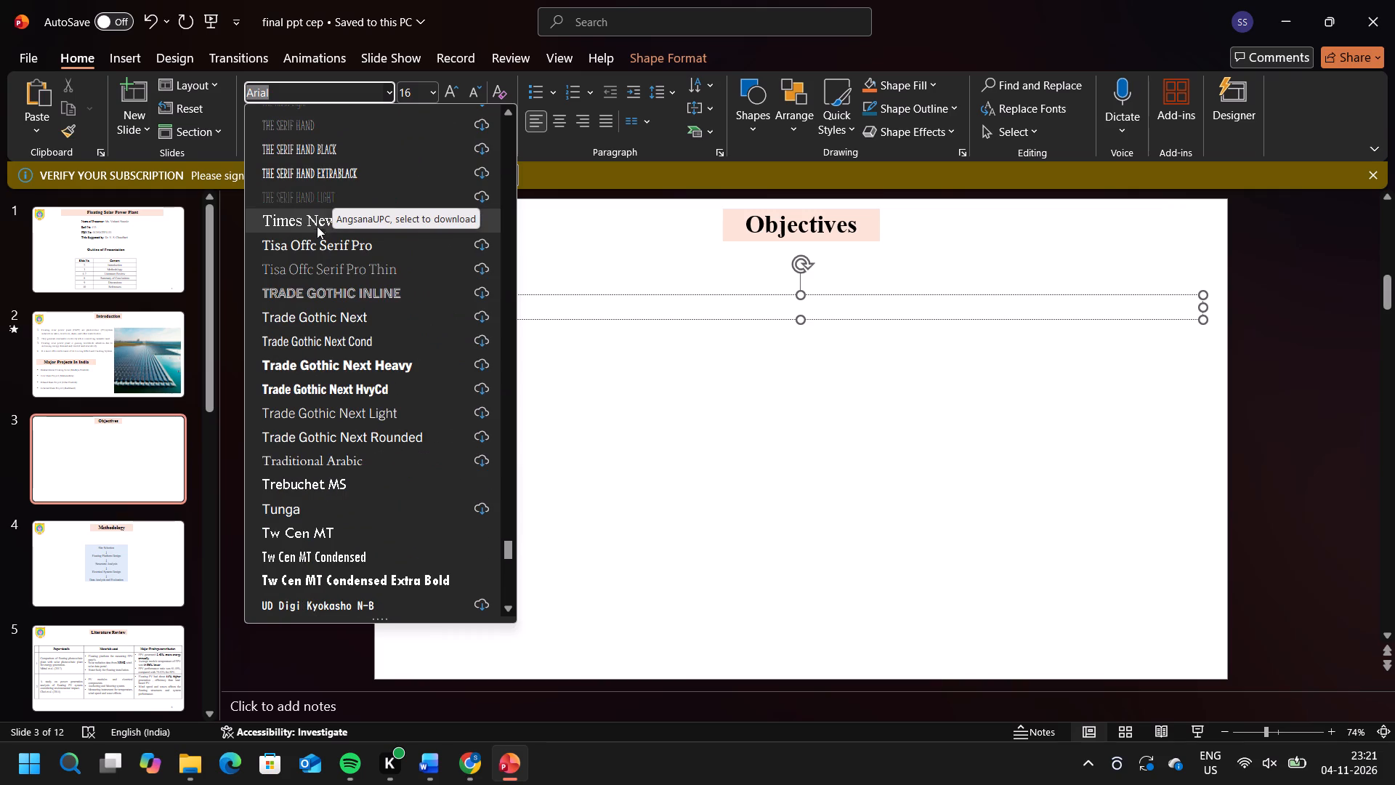
click(310, 225)
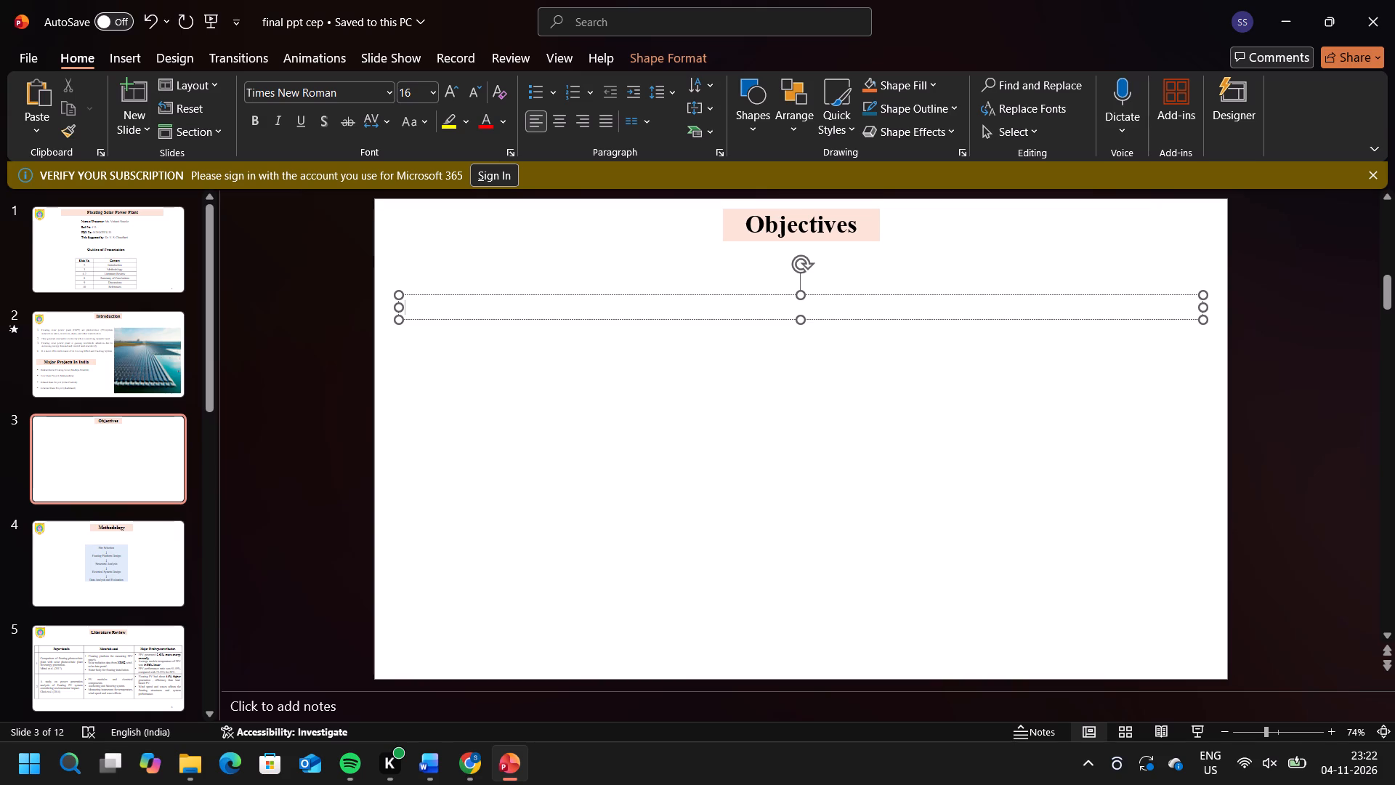
Write the first objective in the text box: "To understand the basic concept and working principle of a floating solar power plant".
text(to)
key(space)
text(unders)
text(tand)
key(space)
text(the)
key(space)
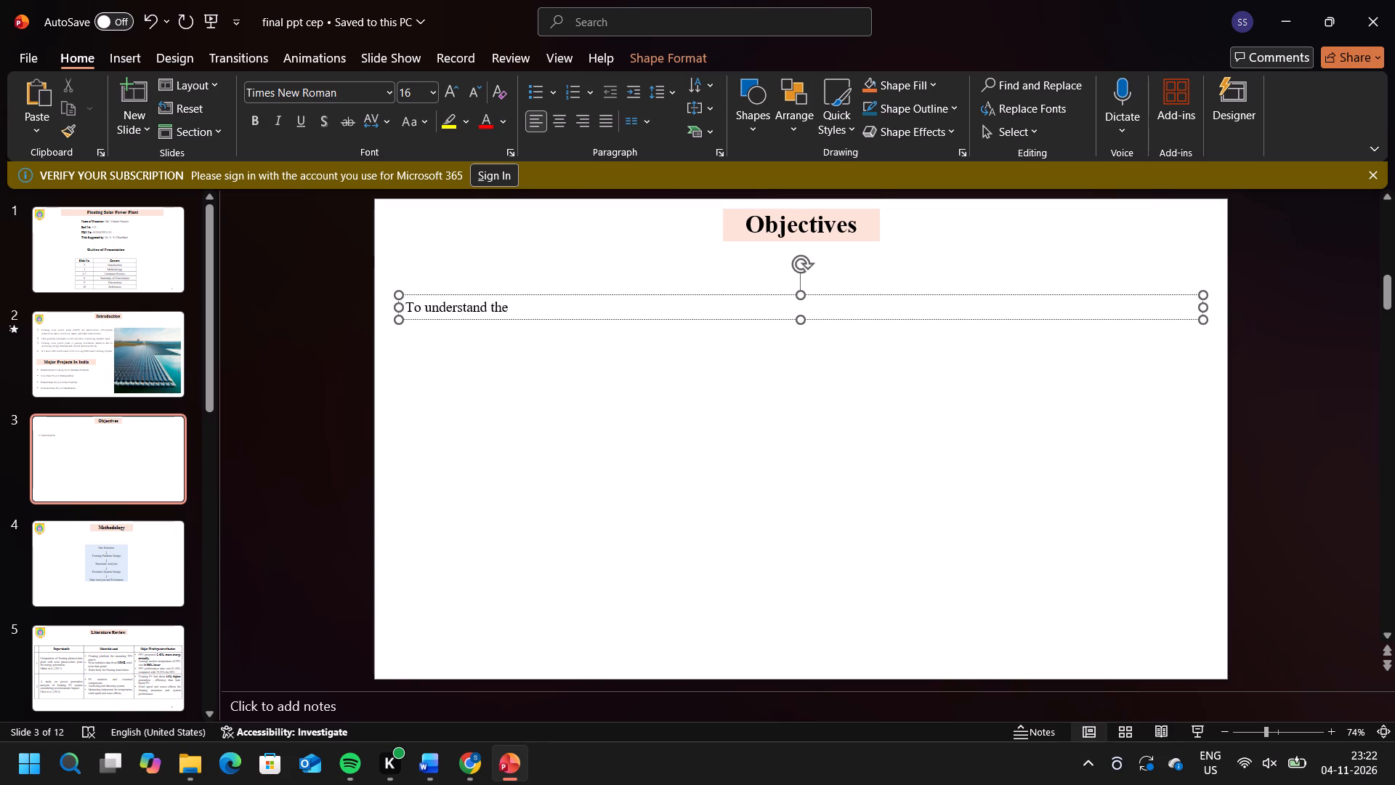
text(basi)
text(c)
key(space)
text(co)
text(nc)
text(ept)
key(space)
text(and)
key(space)
text(working)
key(space)
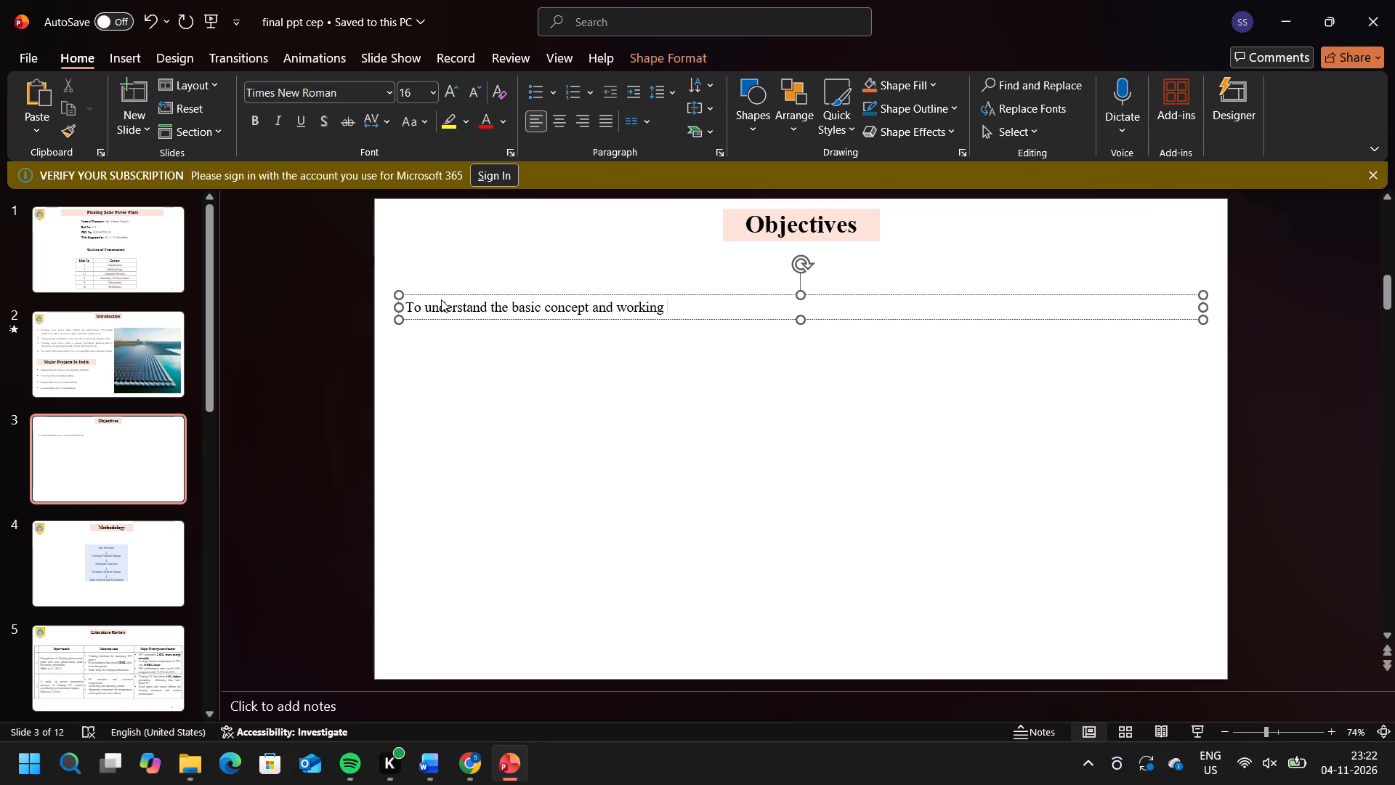
key(p)
text(rinciple)
key(space)
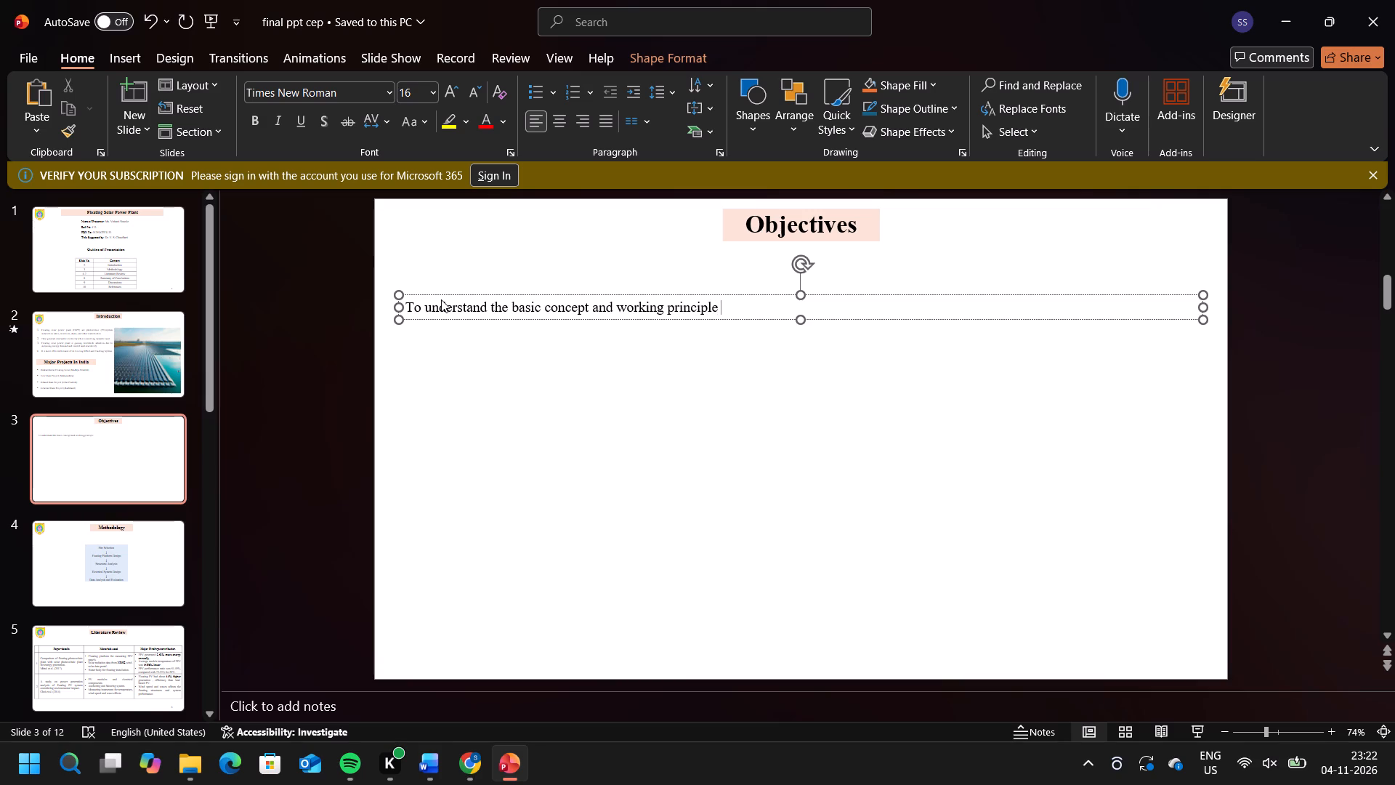
text(of)
key(space)
text(a)
key(space)
text(float)
text(ing)
key(space)
text(ssolar)
key(space)
text(power plant)
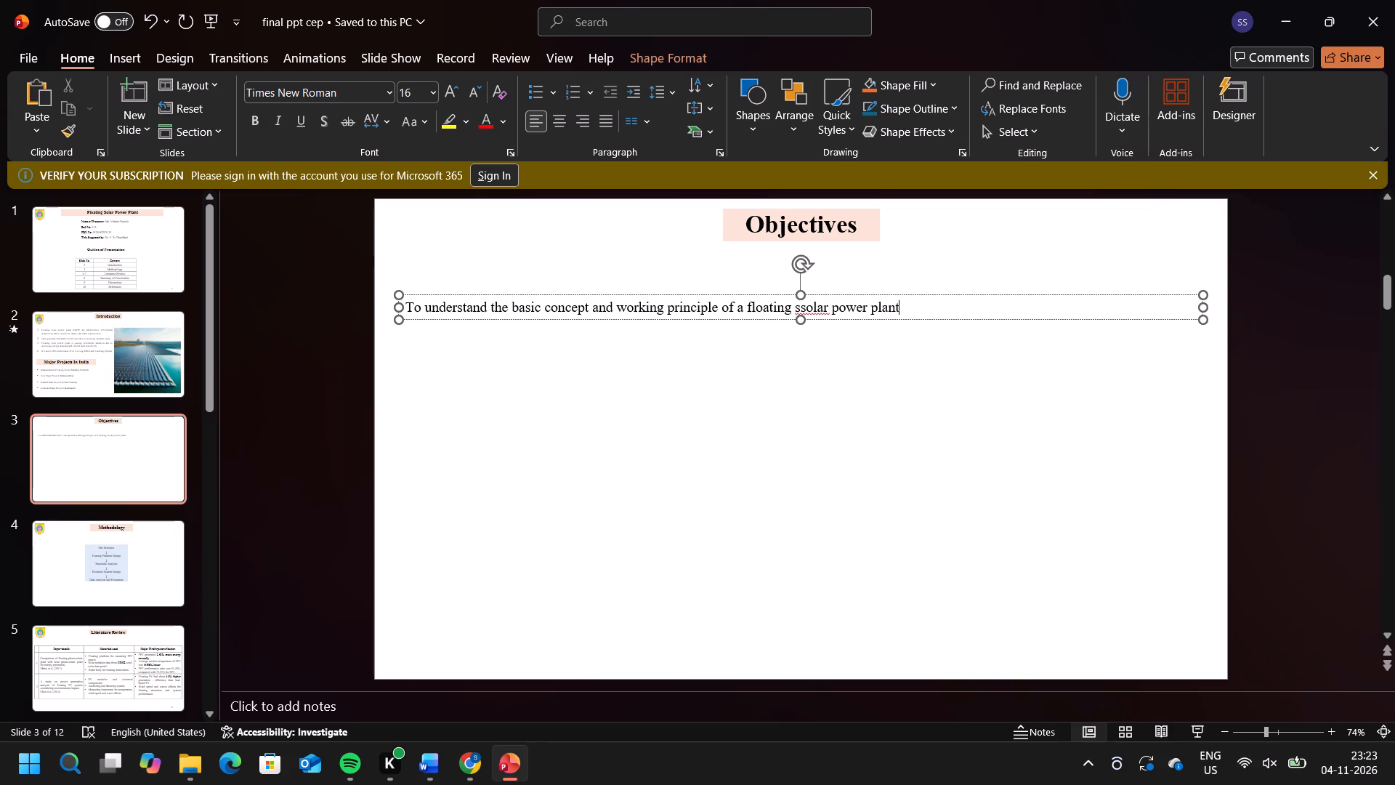
Correct the misspelled "ssolar" to "solar" in the first objective and end the sentence with a full stop.
click(800, 307)
key(BackSpace)
click(894, 305)
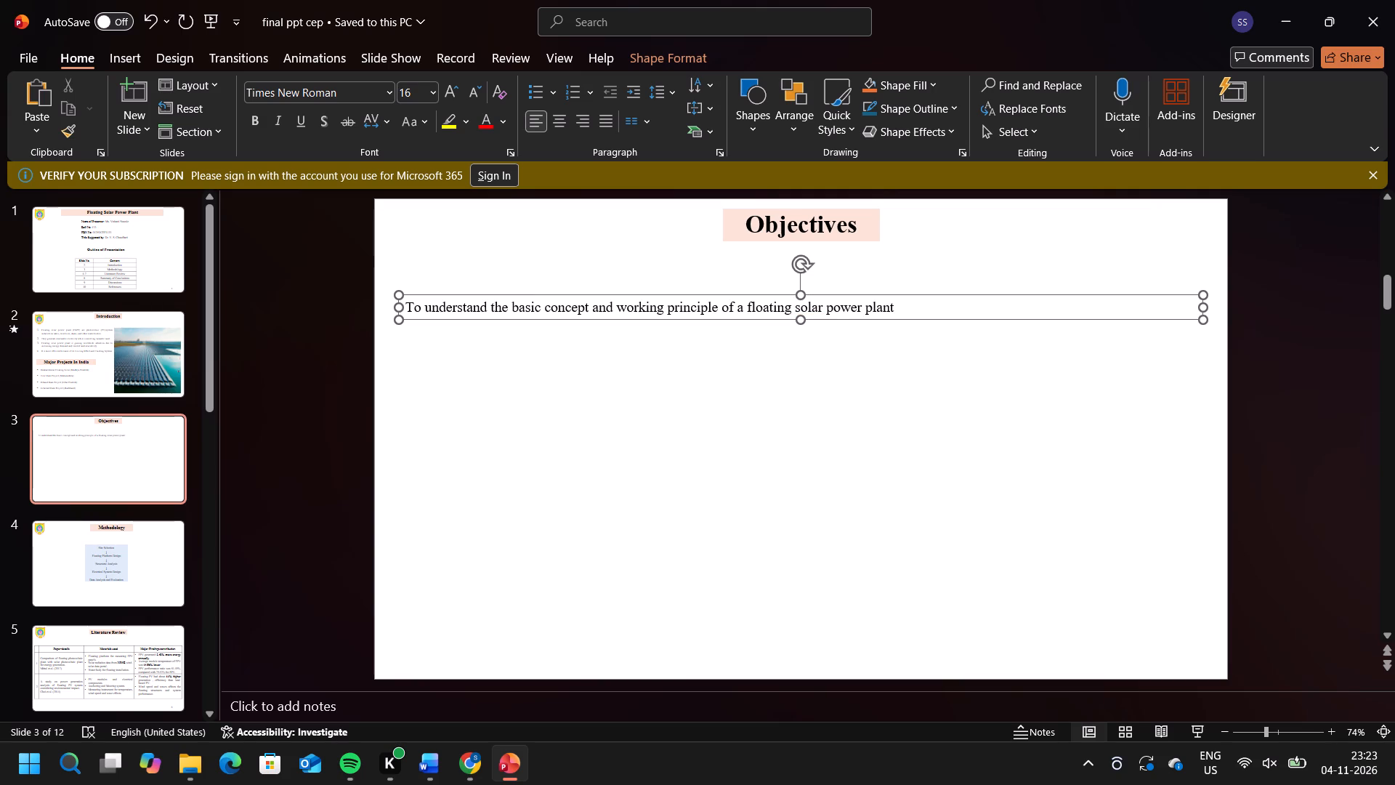
click(893, 308)
key(period)
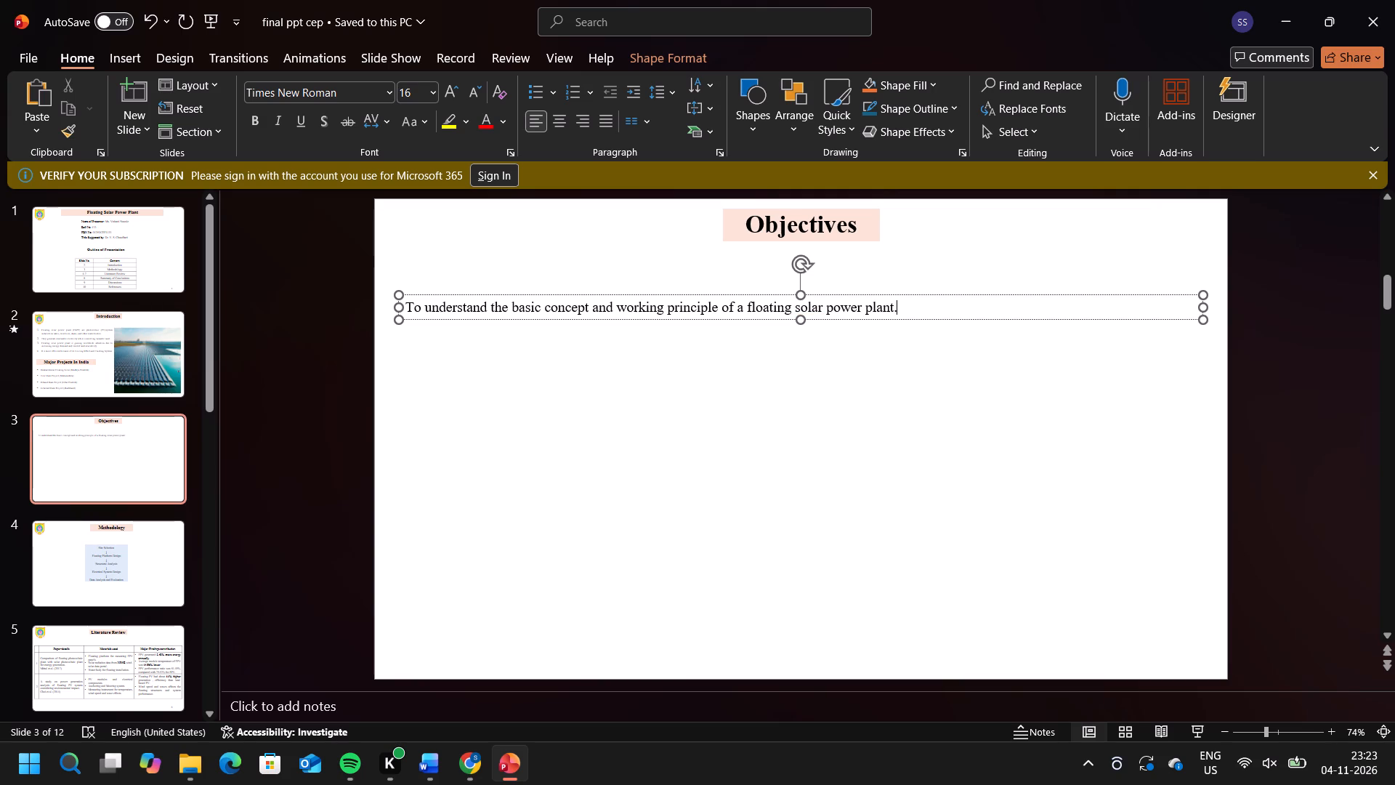
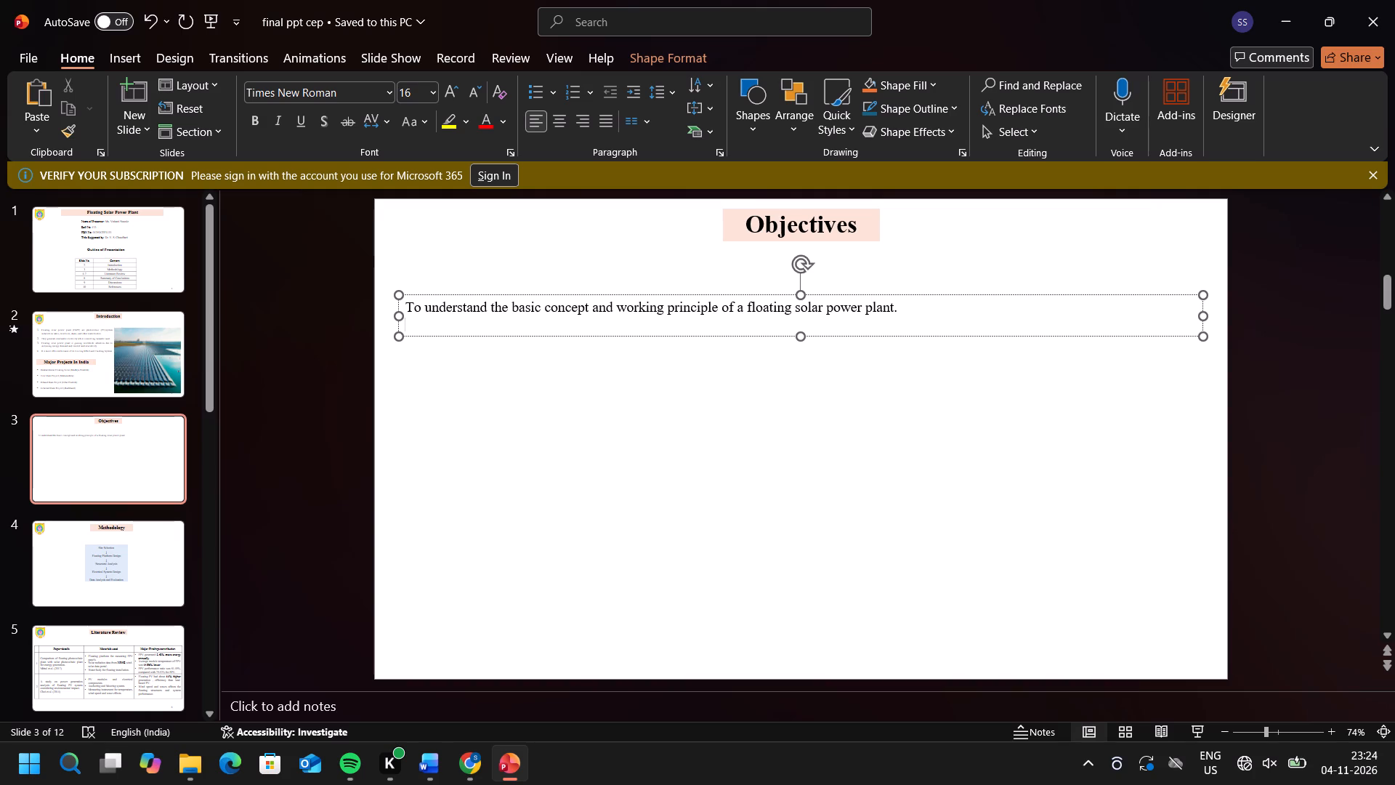
Write the second objective on its own line: "To study the main components and different types of floating PV system.".
text(To)
key(space)
text(study)
key(space)
text(the)
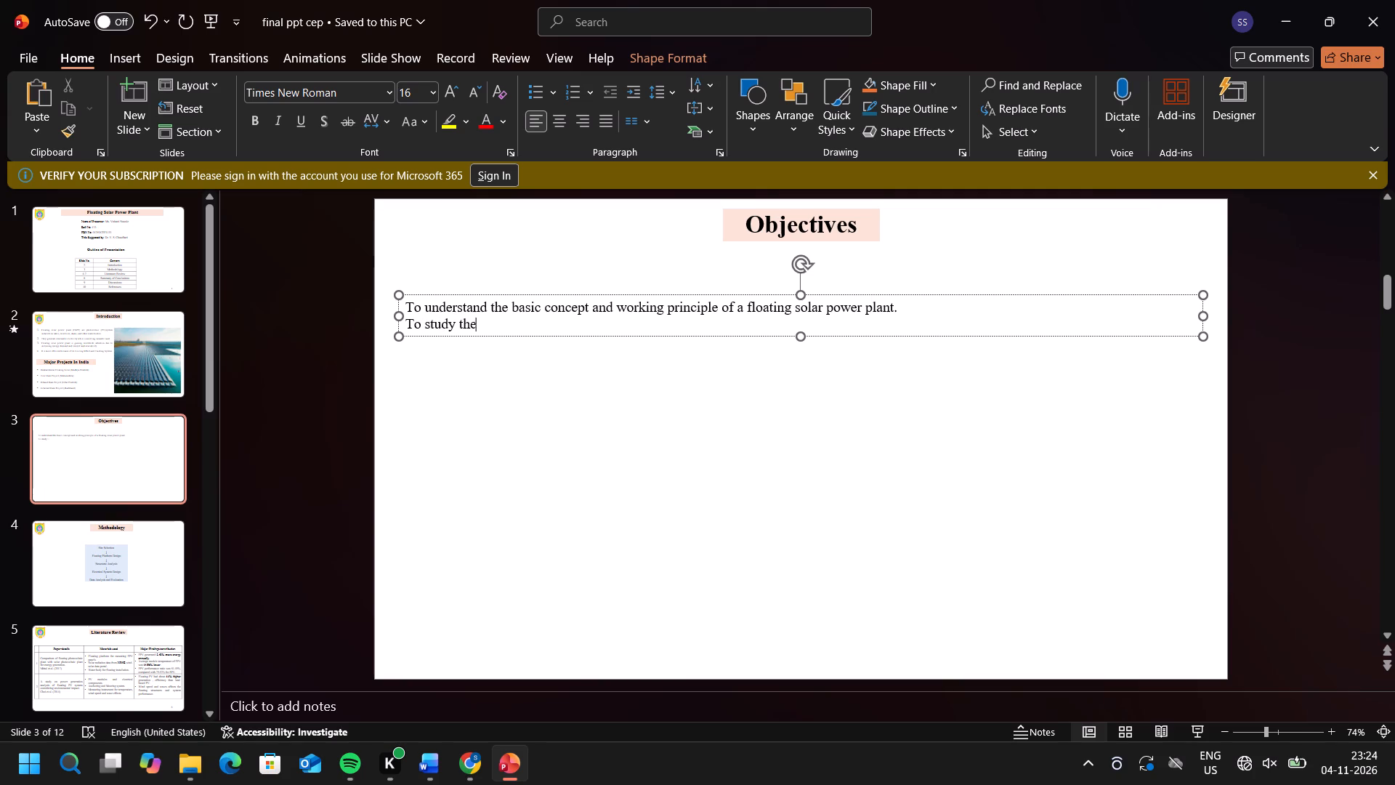
key(space)
text(main components)
key(space)
text(and)
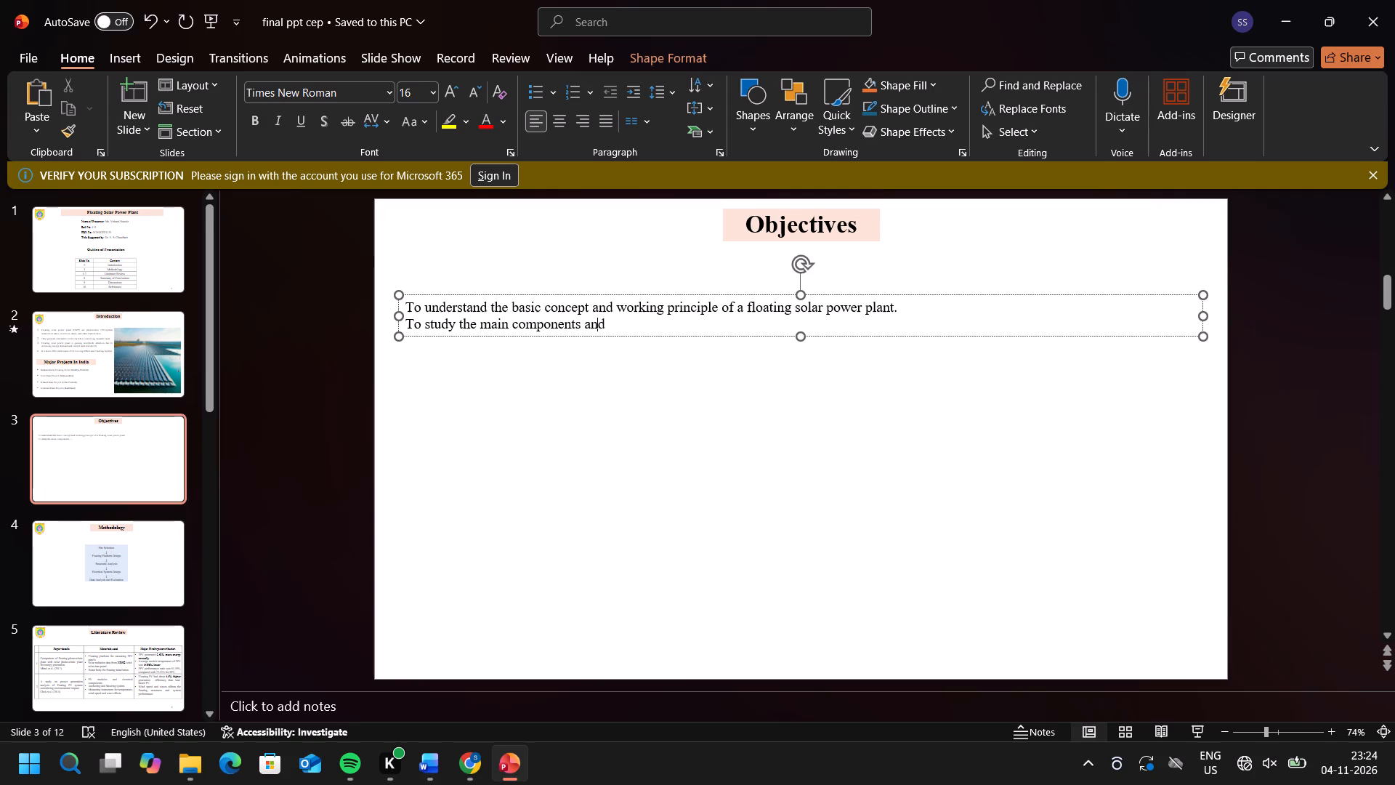
key(space)
text(different)
key(space)
text(types)
key(space)
text(of)
key(space)
text(floating)
key(space)
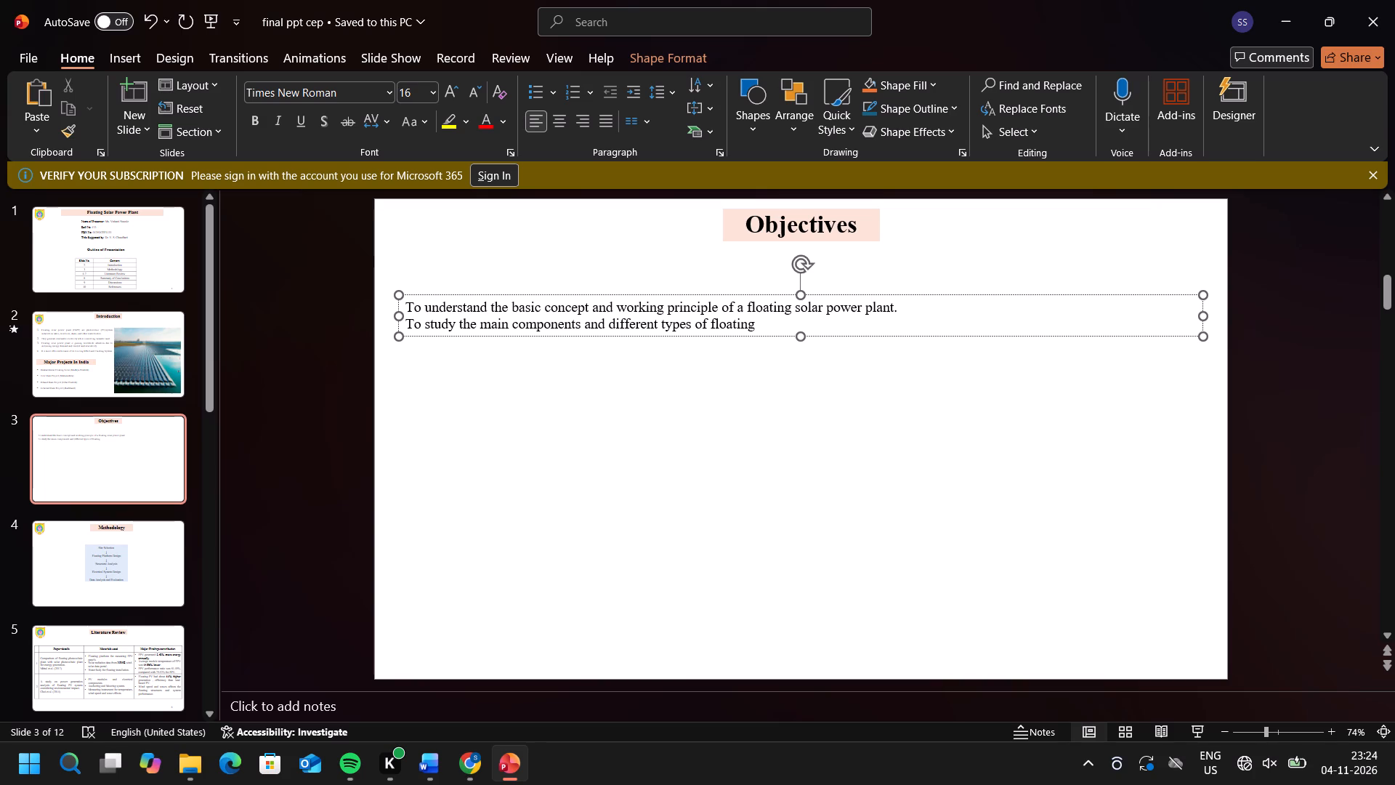
text(PV)
key(space)
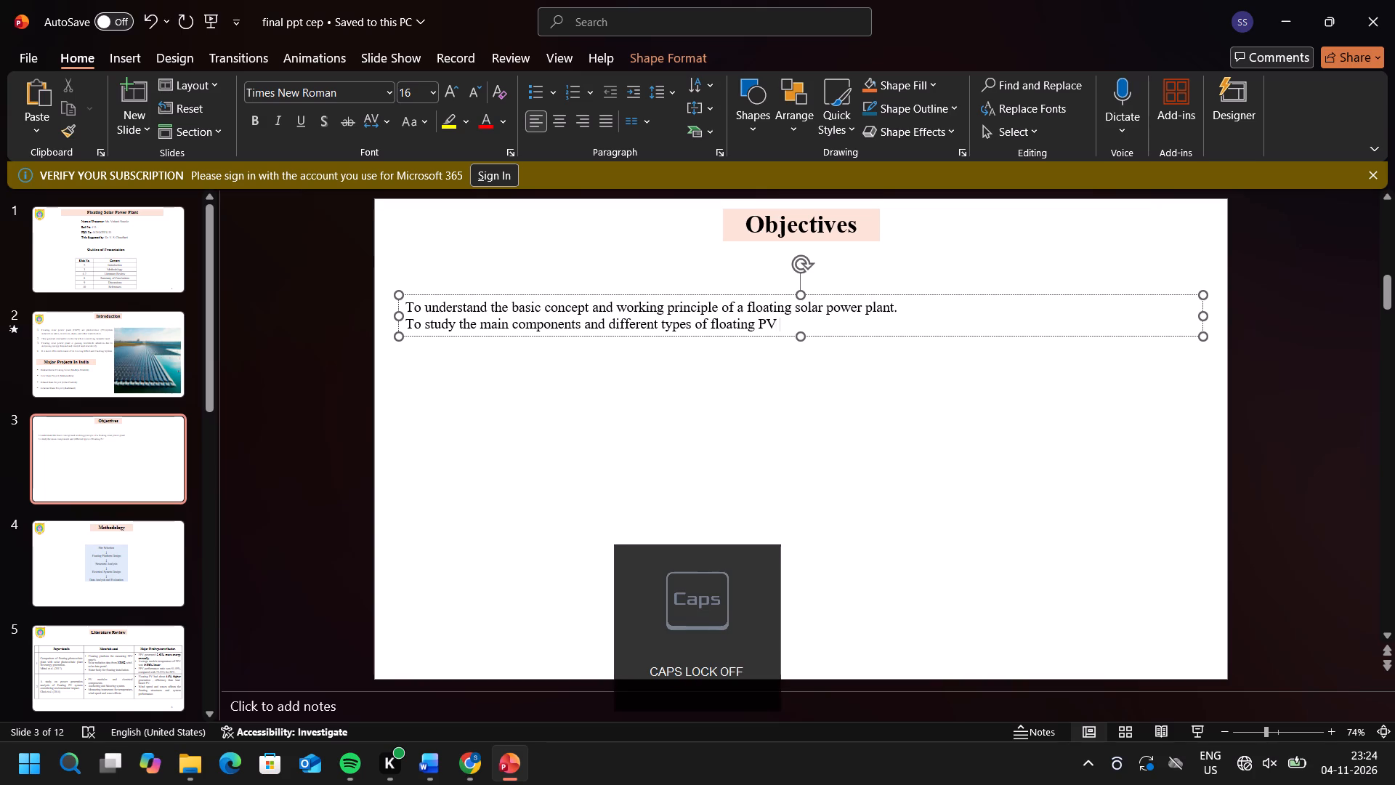
key(s)
text(ystem)
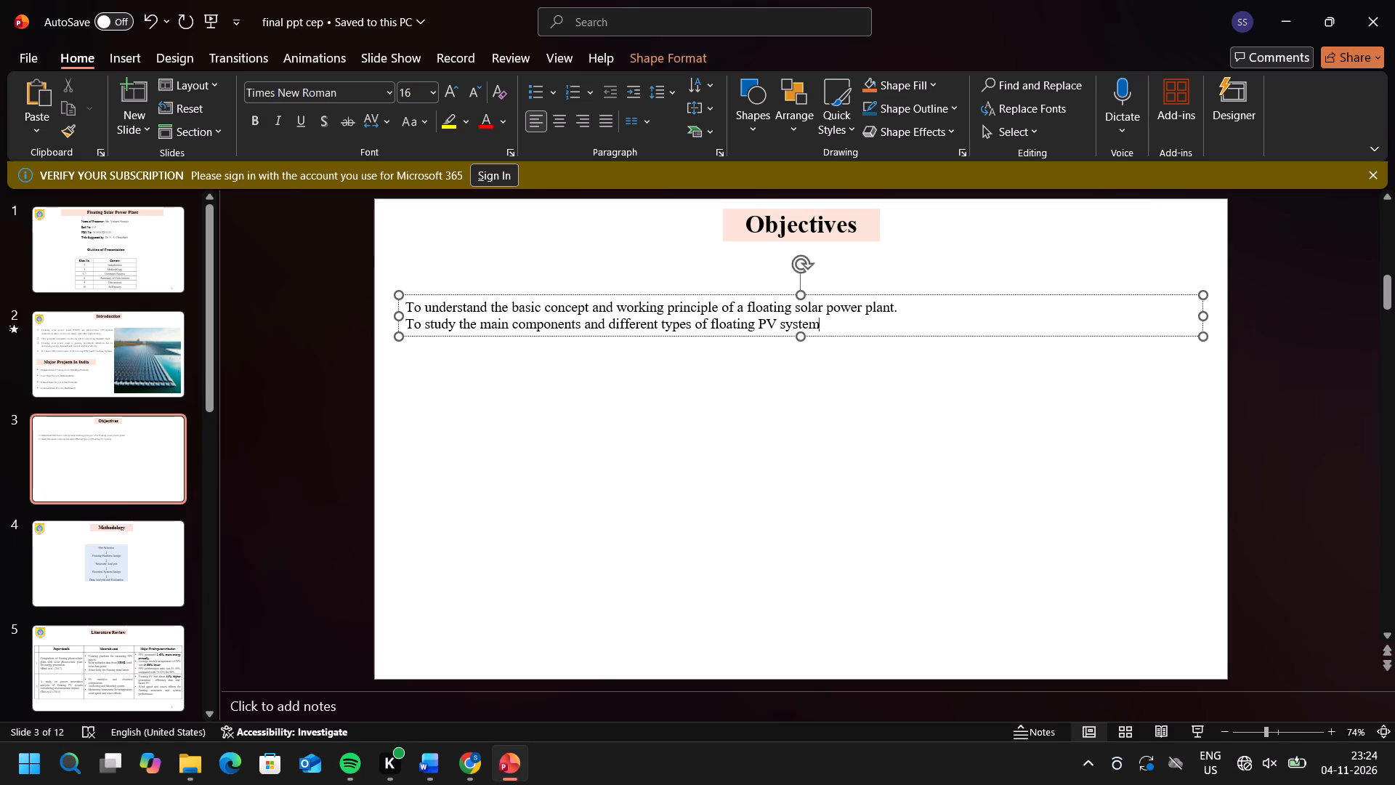
key(period)
key(Return)
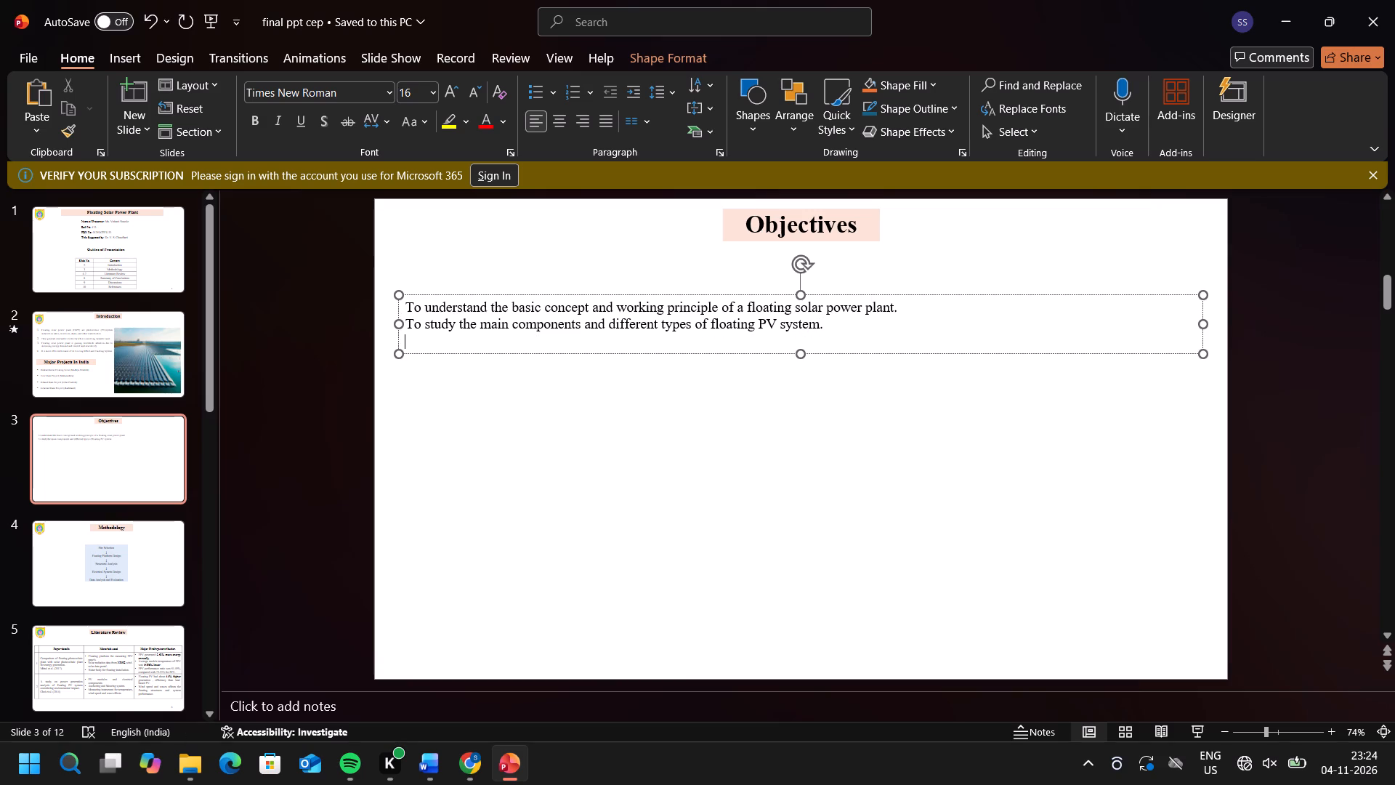
Write the third objective on its own line: "To understand the design requirement for floats, mooring, anchoring and electrical connections.".
text(To)
key(space)
text(understant)
key(BackSpace)
key(d)
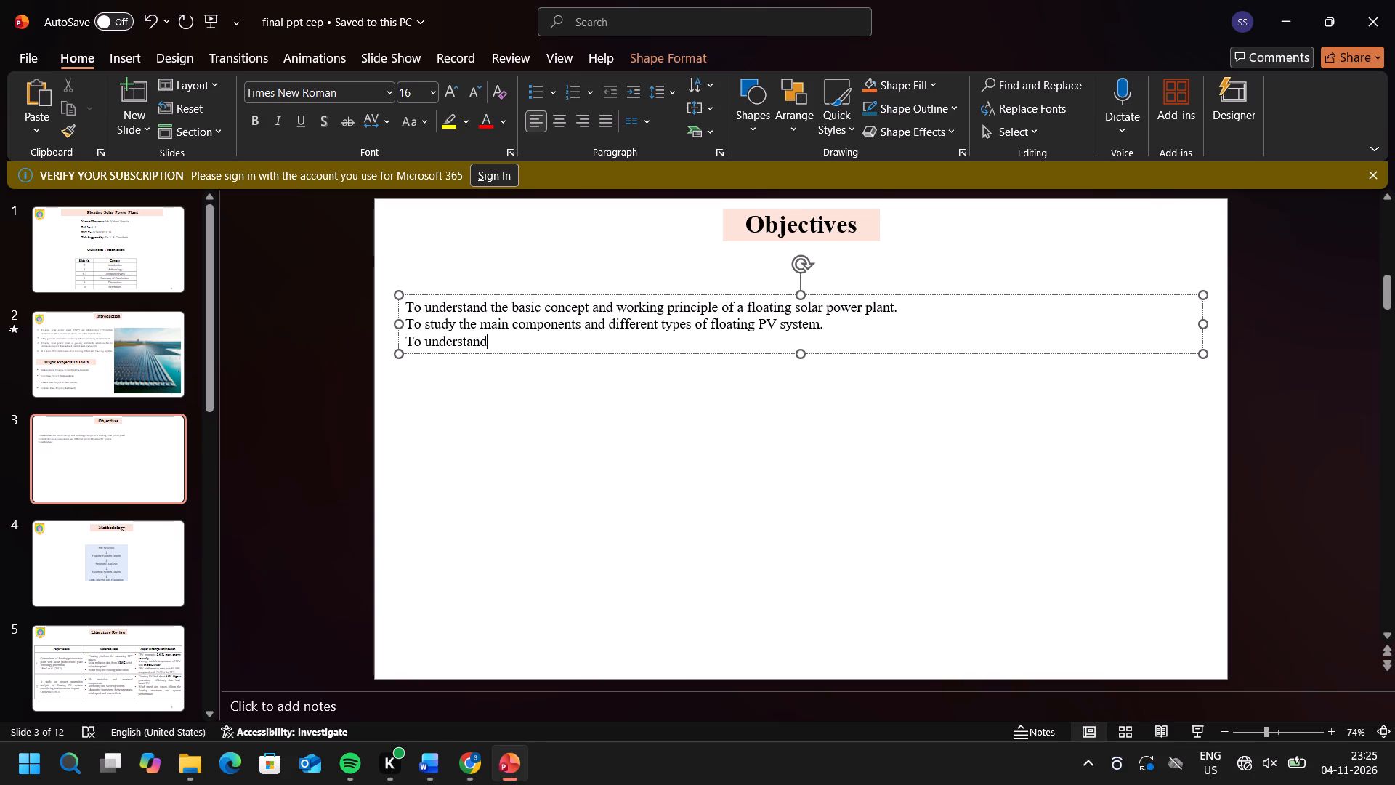
key(space)
text(the)
key(space)
text(desi)
text(gn)
key(space)
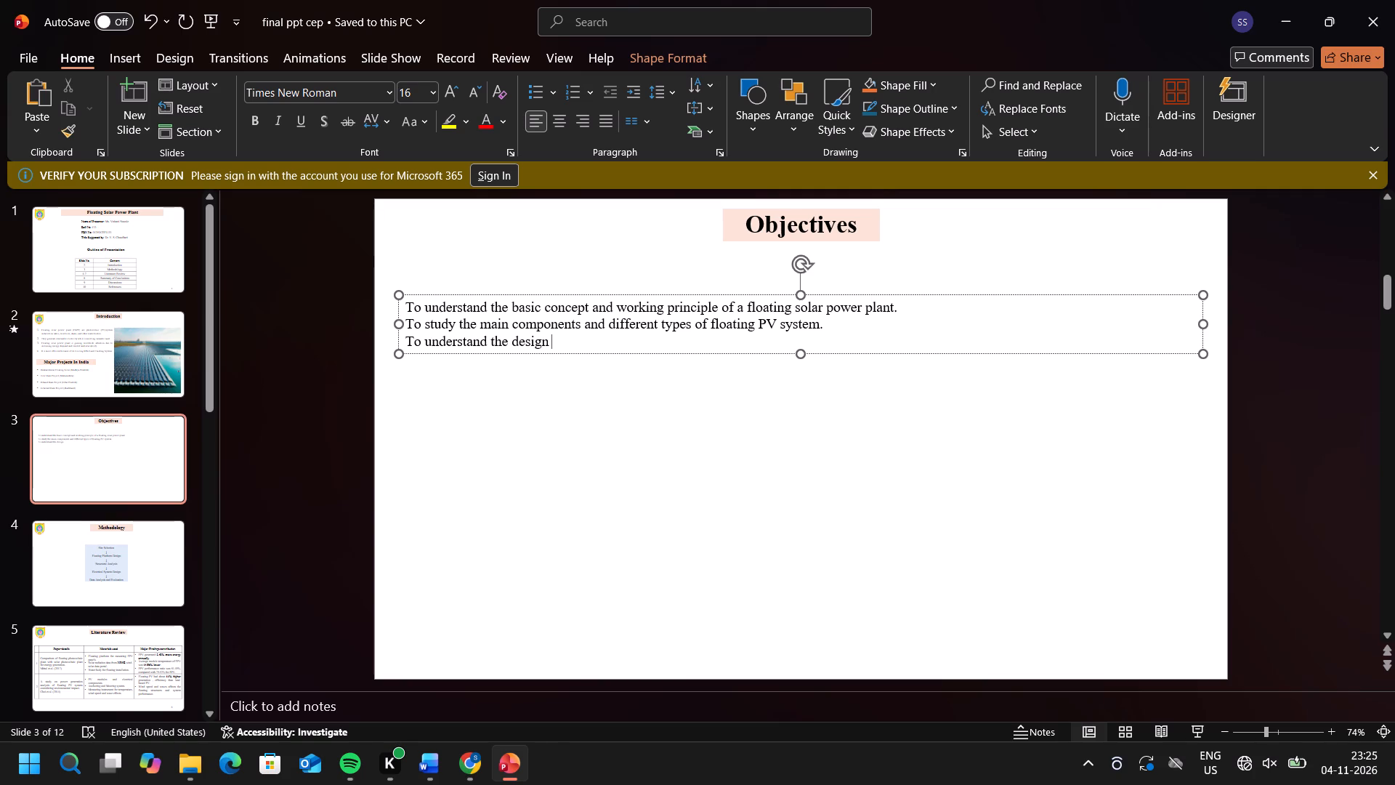
text(requi)
text(rement)
key(space)
text(for)
key(space)
text(float)
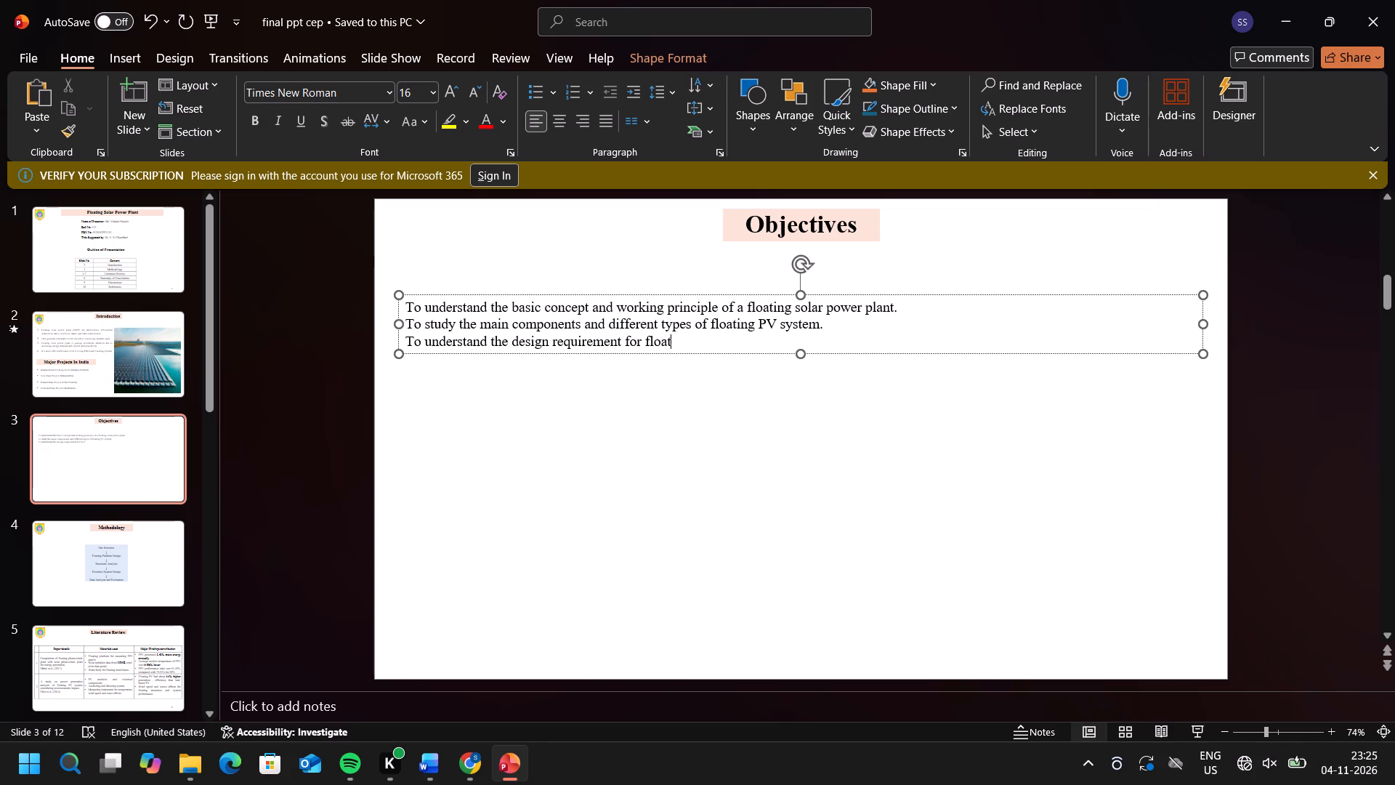
key(s)
text(, mooring)
text(, an)
text(choring)
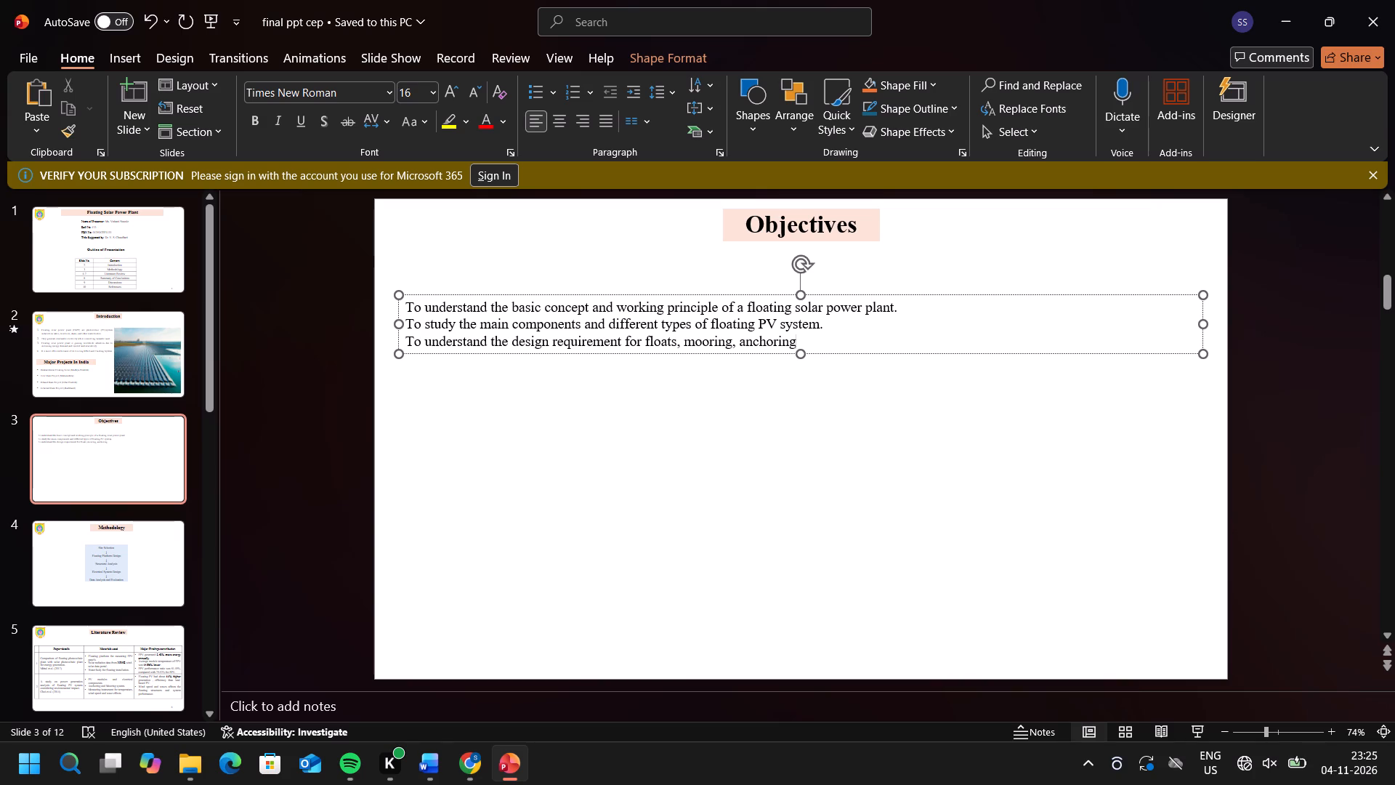
key(space)
text(and)
key(space)
text(elect)
text(rical)
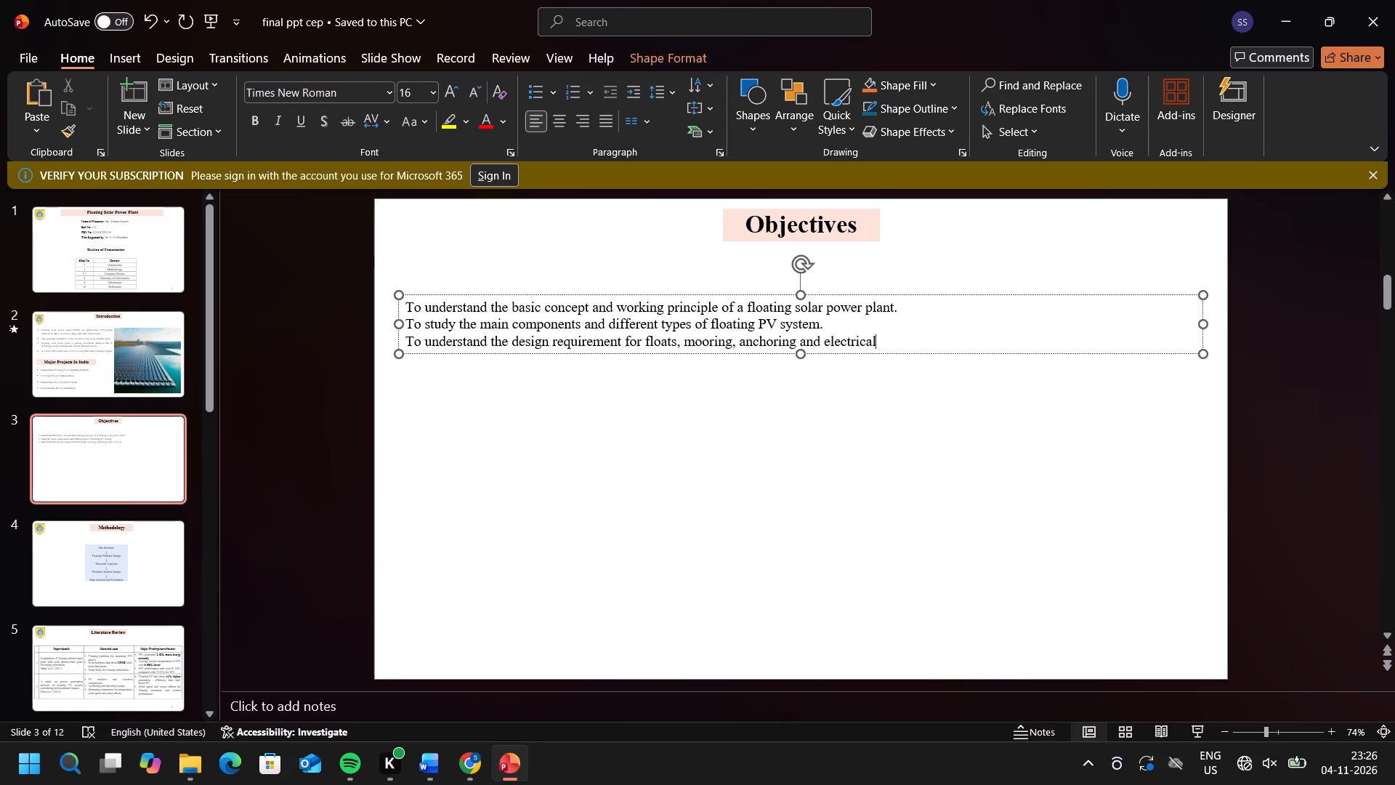
key(space)
text(con)
text(nectio)
text(ns.)
key(Return)
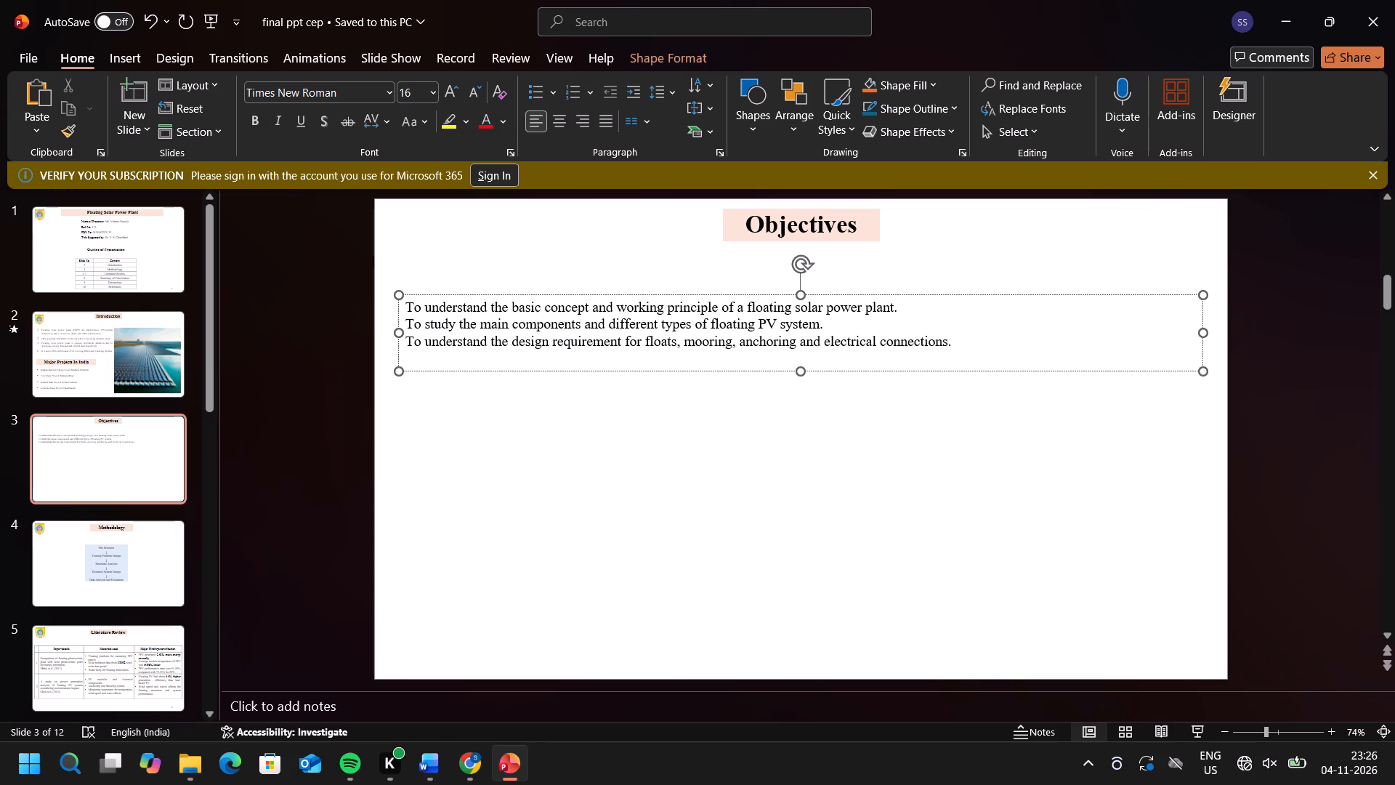
Write the fourth objective on its own line: "To review the advantages, limitations, environmental consideration and future solar technology.".
text(To re)
text(view)
key(space)
key(t)
text(he)
key(space)
text(advantages)
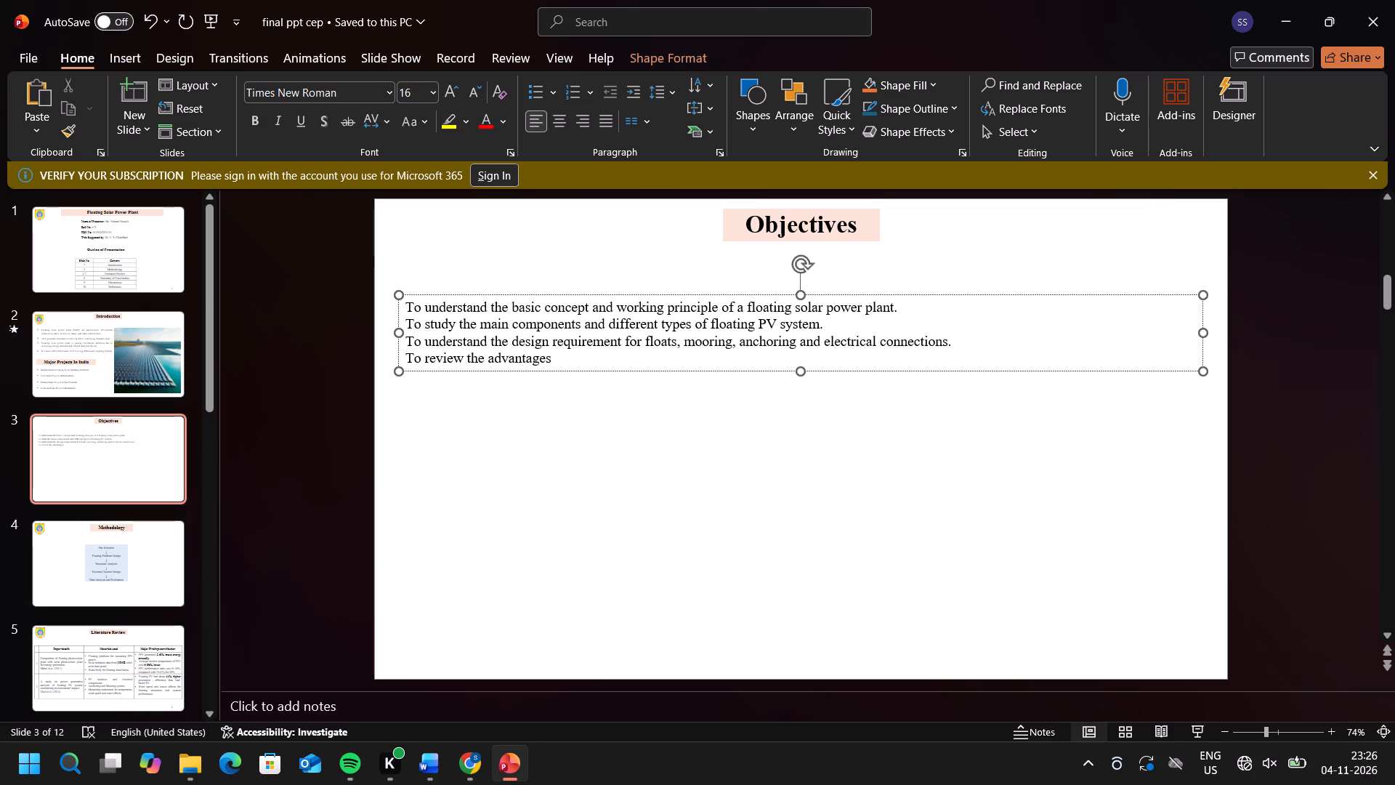
text(, limit)
text(ation)
key(s)
text(, e)
key(n)
text(viro)
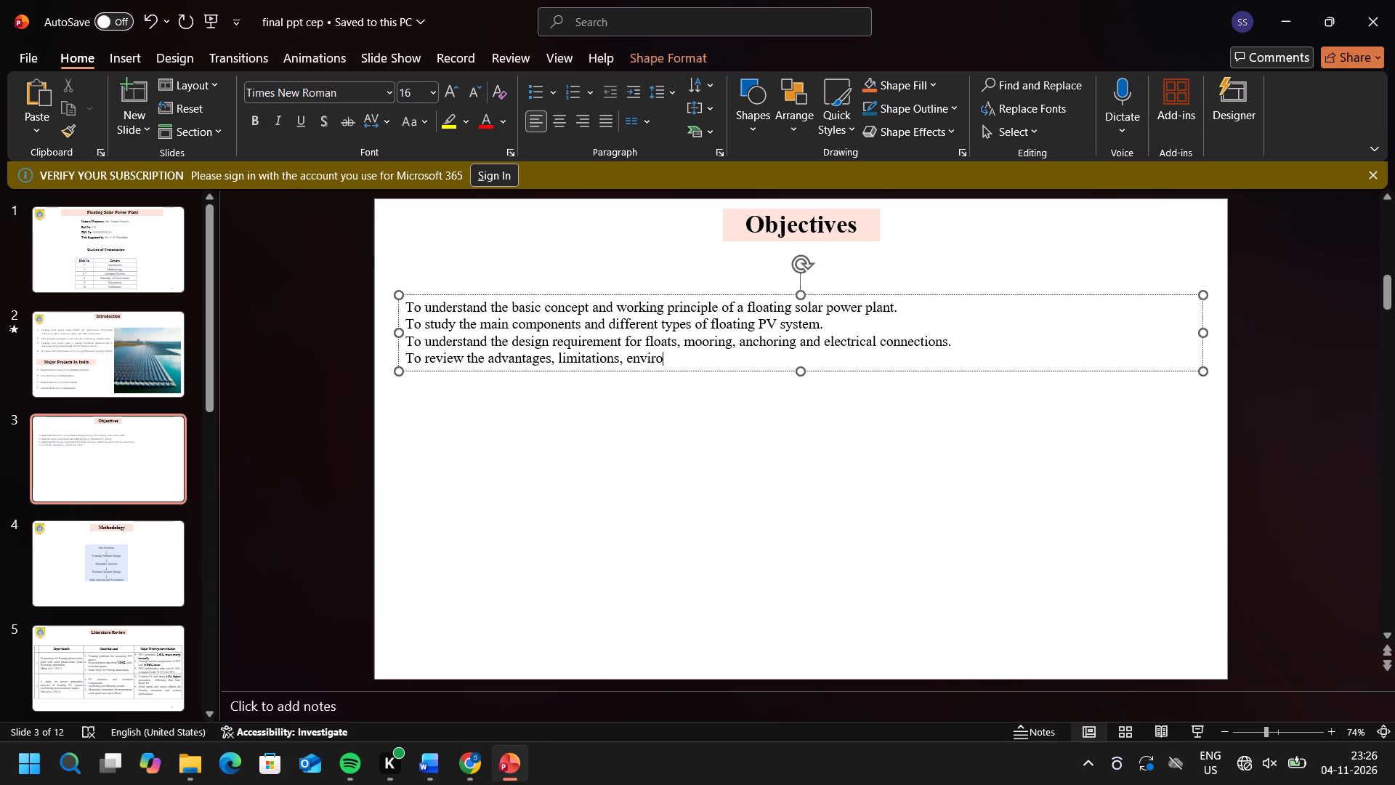
text(nmentak)
key(BackSpace)
key(l)
key(space)
text(consi)
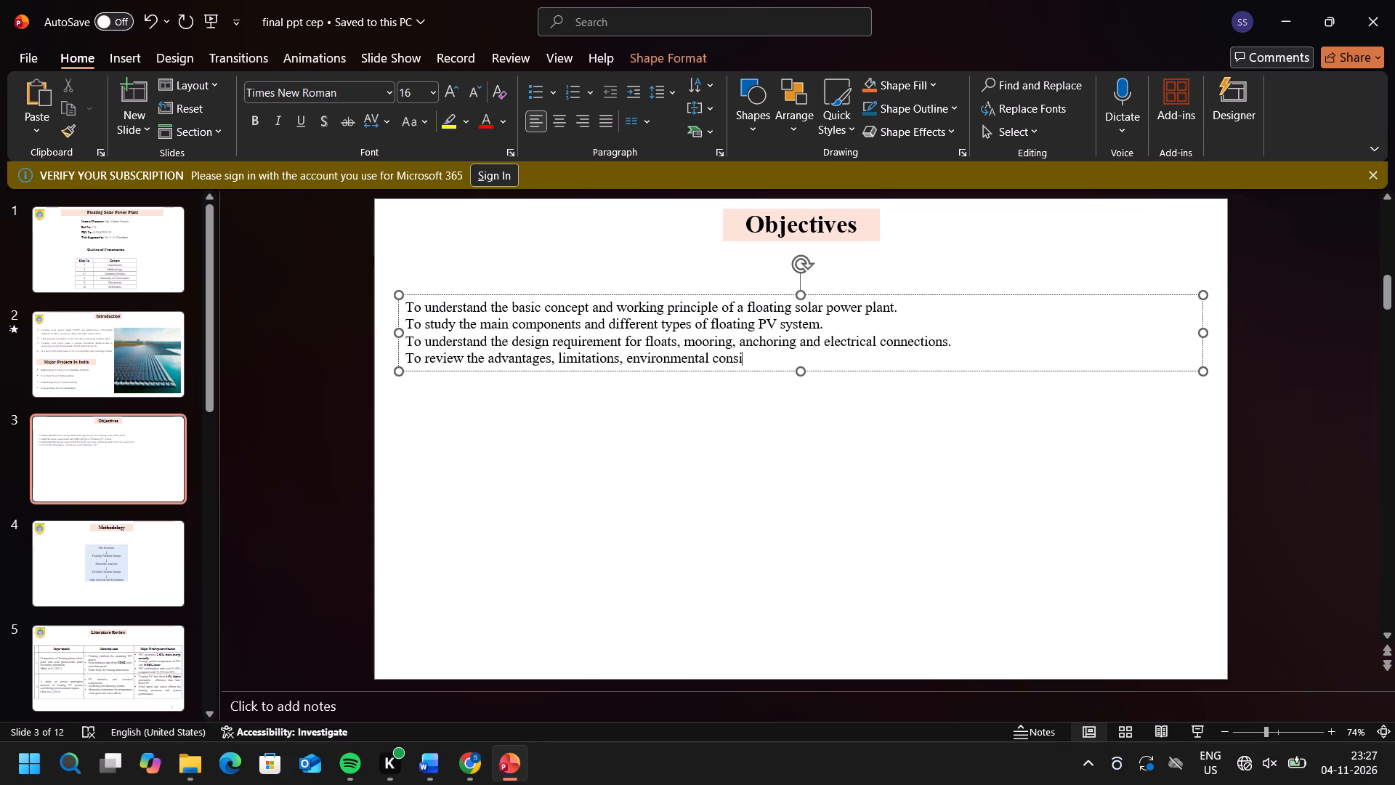
text(deration)
key(space)
text(and)
key(space)
text(future)
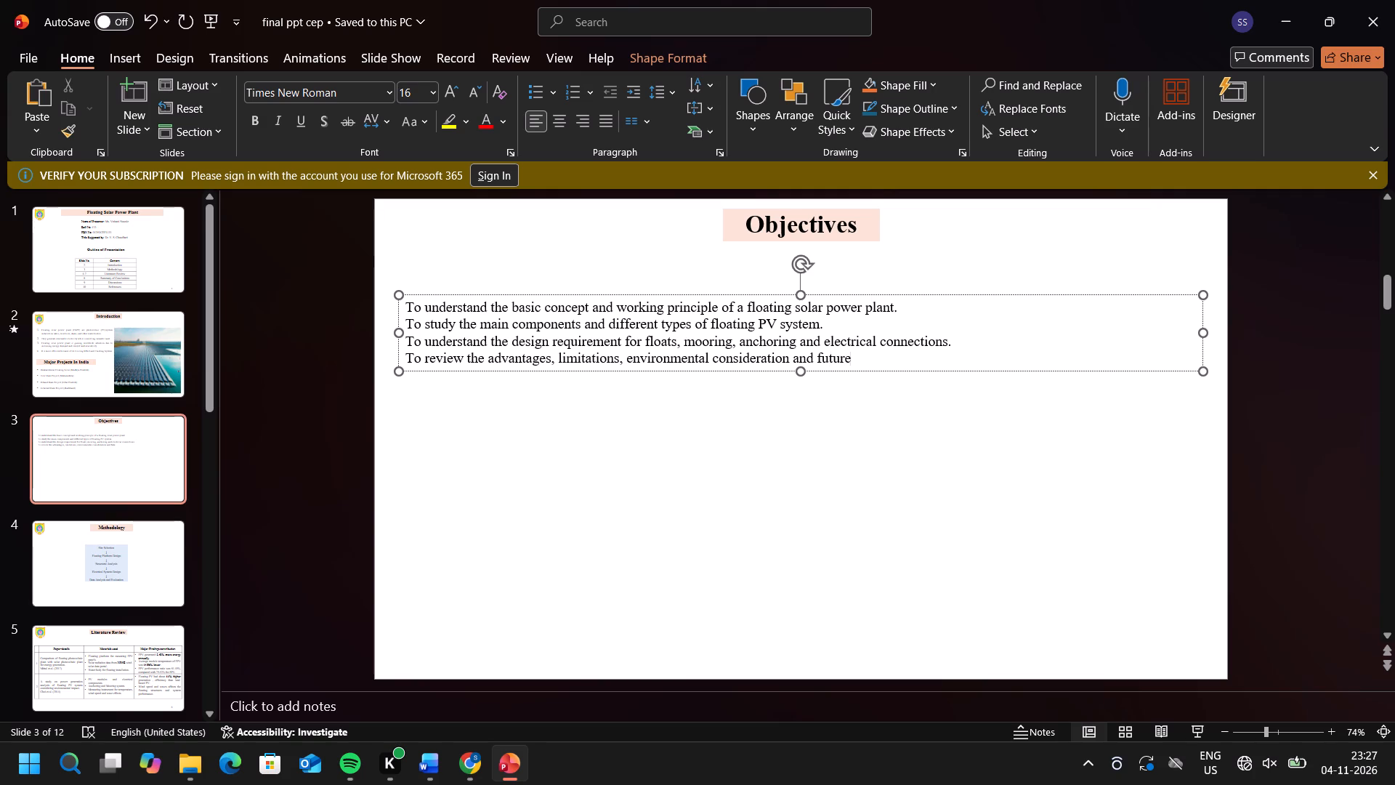
key(space)
key(s)
text(olar)
key(space)
text(tech)
text(nology)
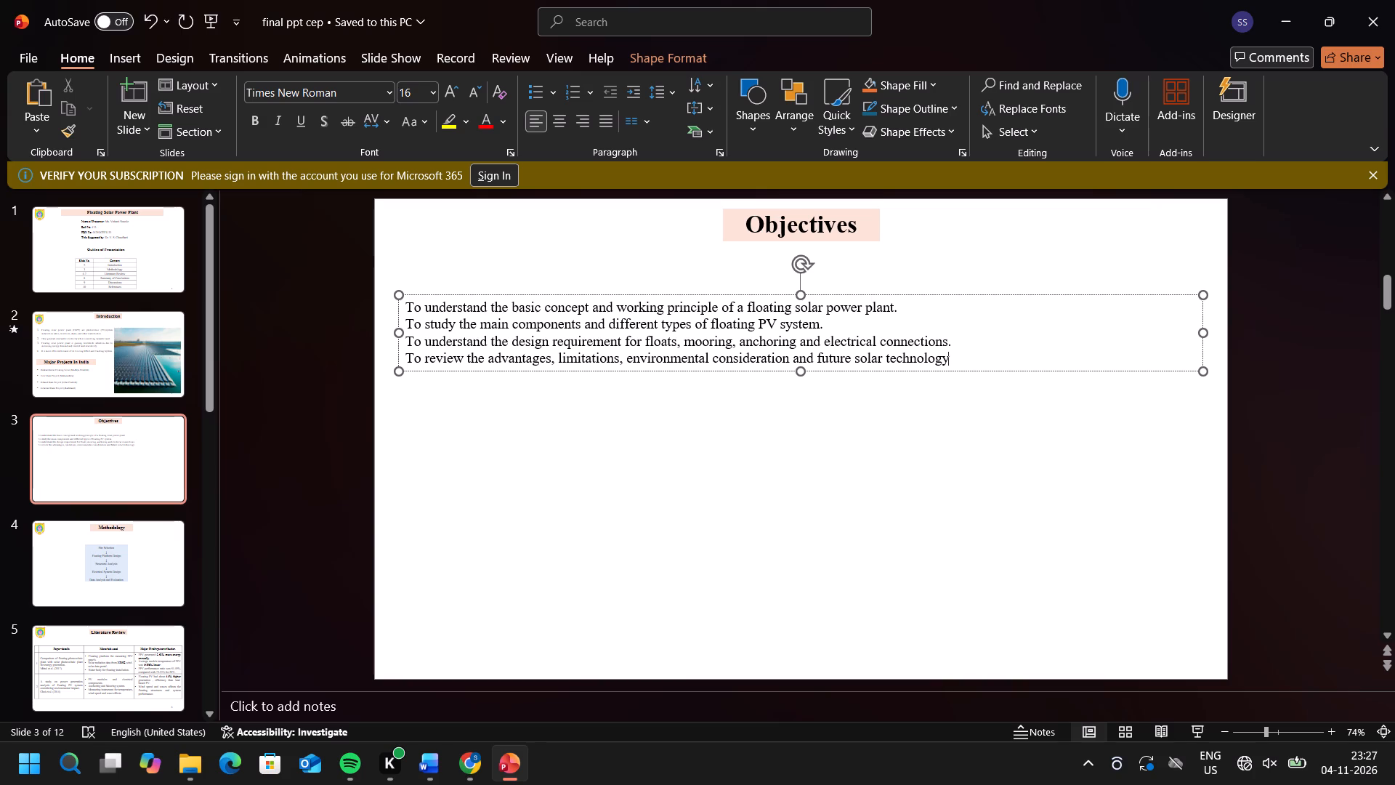
key(period)
key(Return)
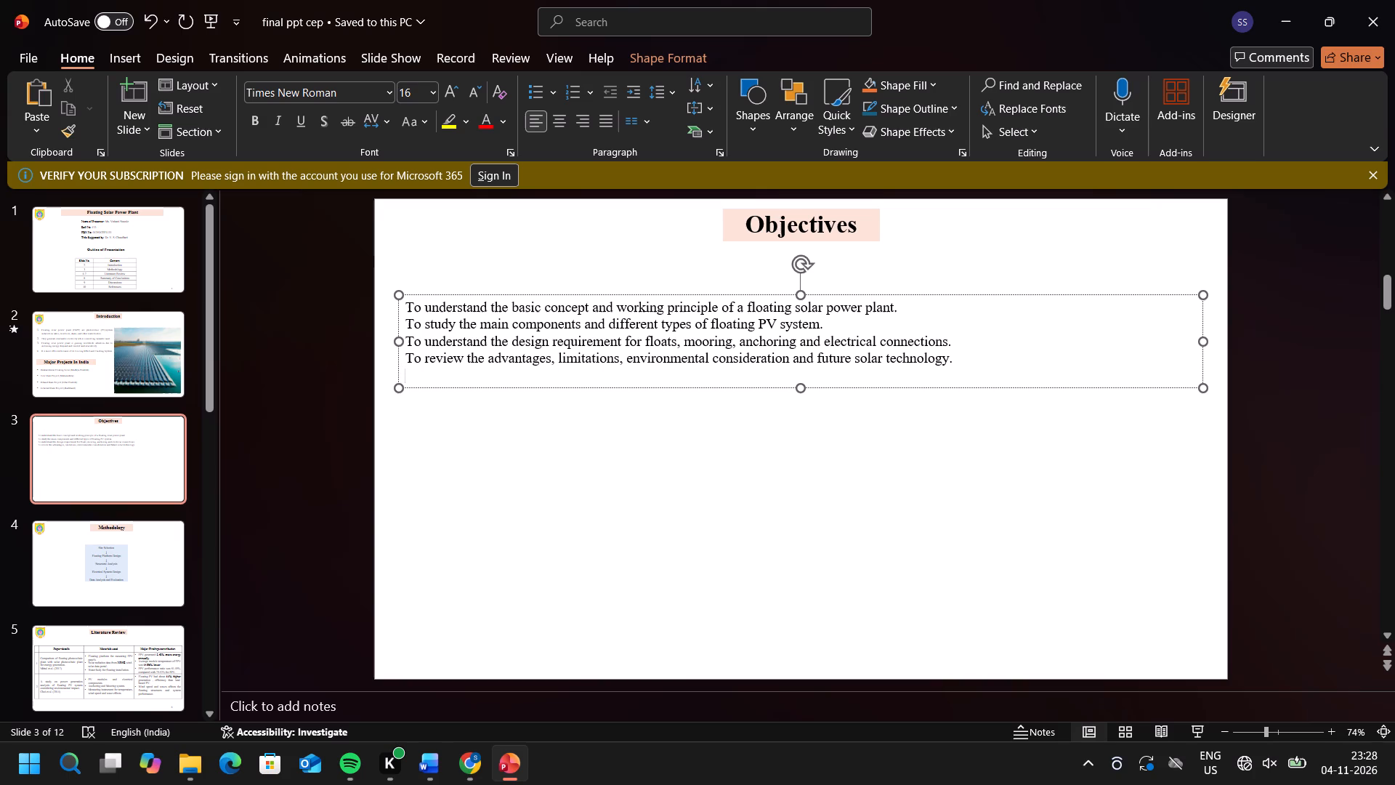
Replace "solar technology" at the end of the fourth objective with "scope of FPV", keeping the full stop.
click(948, 359)
key(BackSpace)
key(BackSpace)
key(BackSpace)
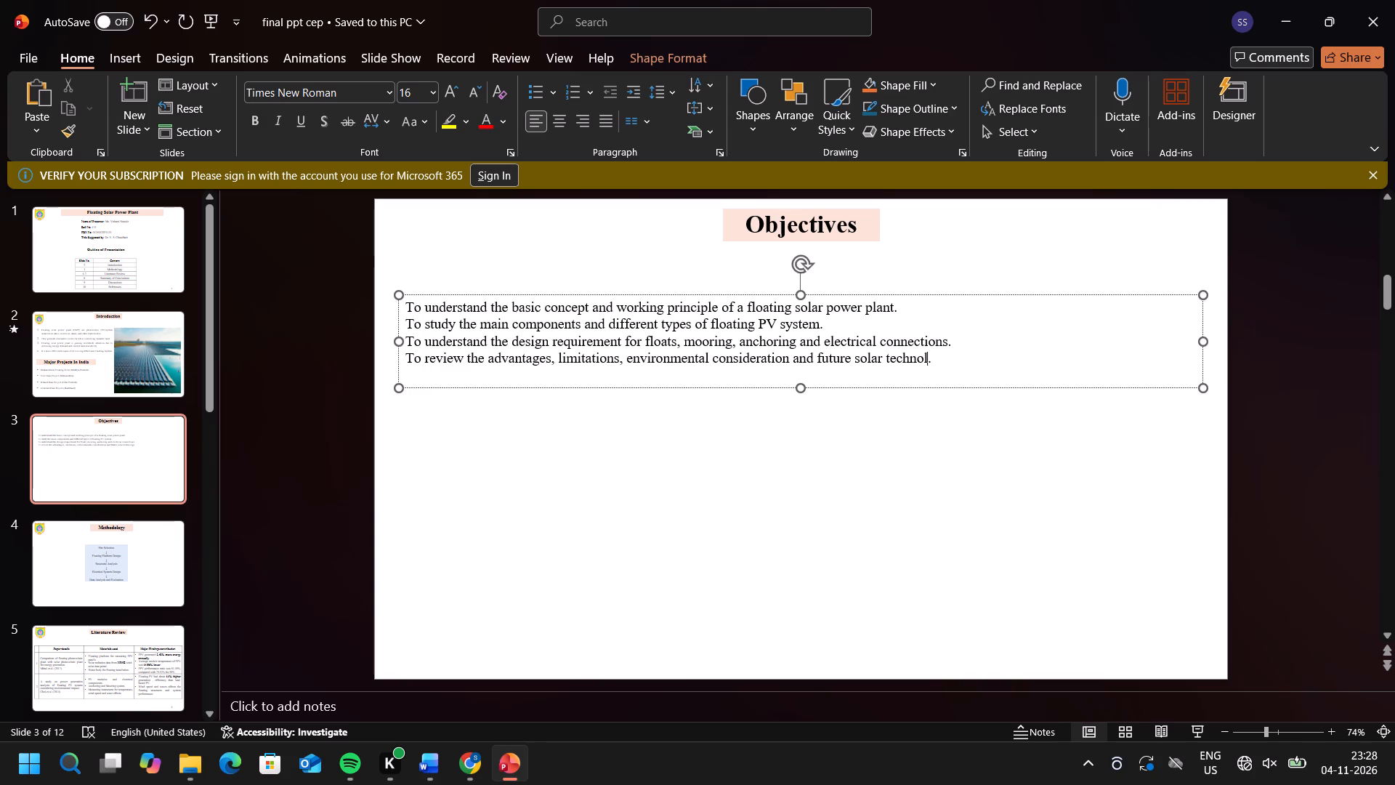
key(BackSpace)
key(BackSpace)
key(BackSpace)
key(BackSpace)
key(BackSpace)
key(BackSpace)
key(BackSpace)
key(BackSpace)
key(BackSpace)
key(BackSpace)
key(BackSpace)
key(BackSpace)
text(cope)
key(space)
text(of)
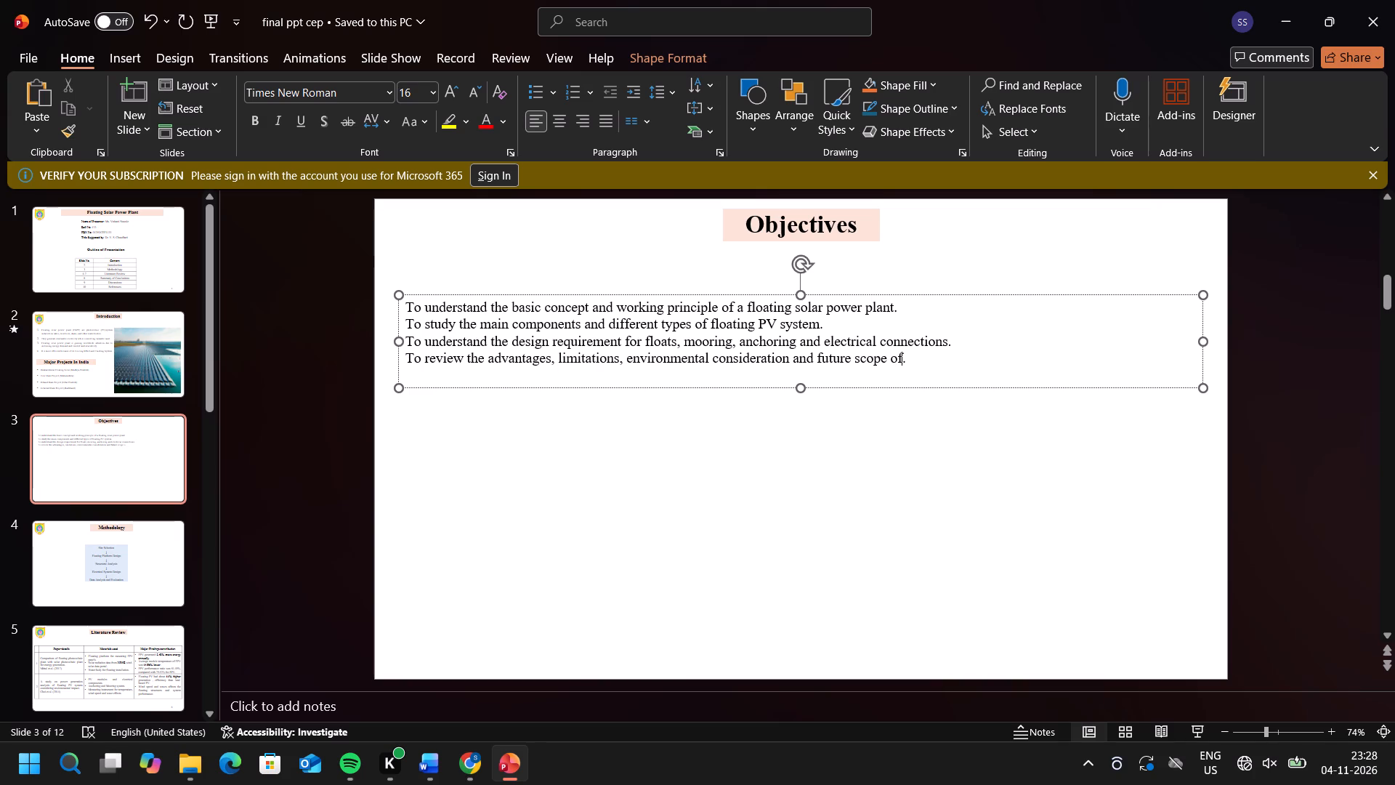
key(space)
key(f)
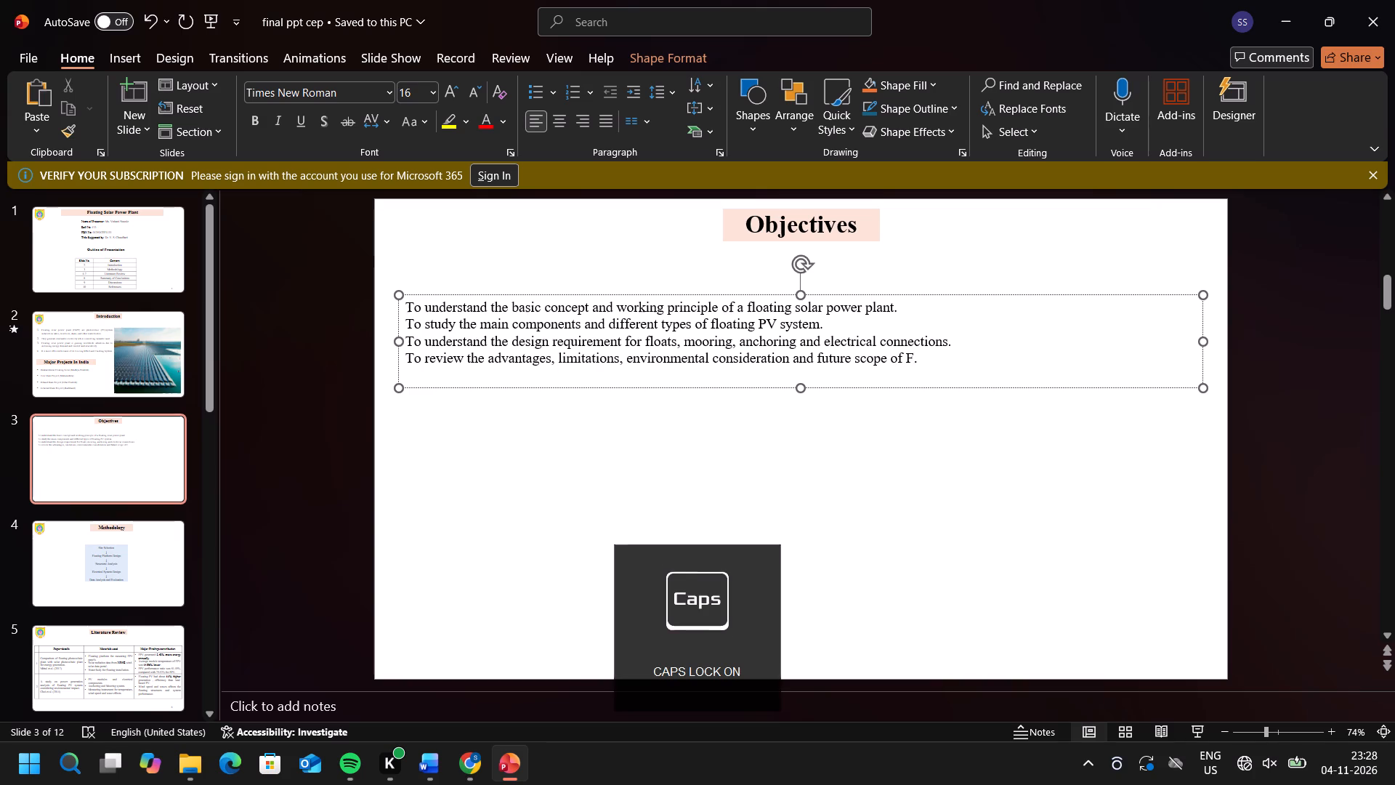
text(PV)
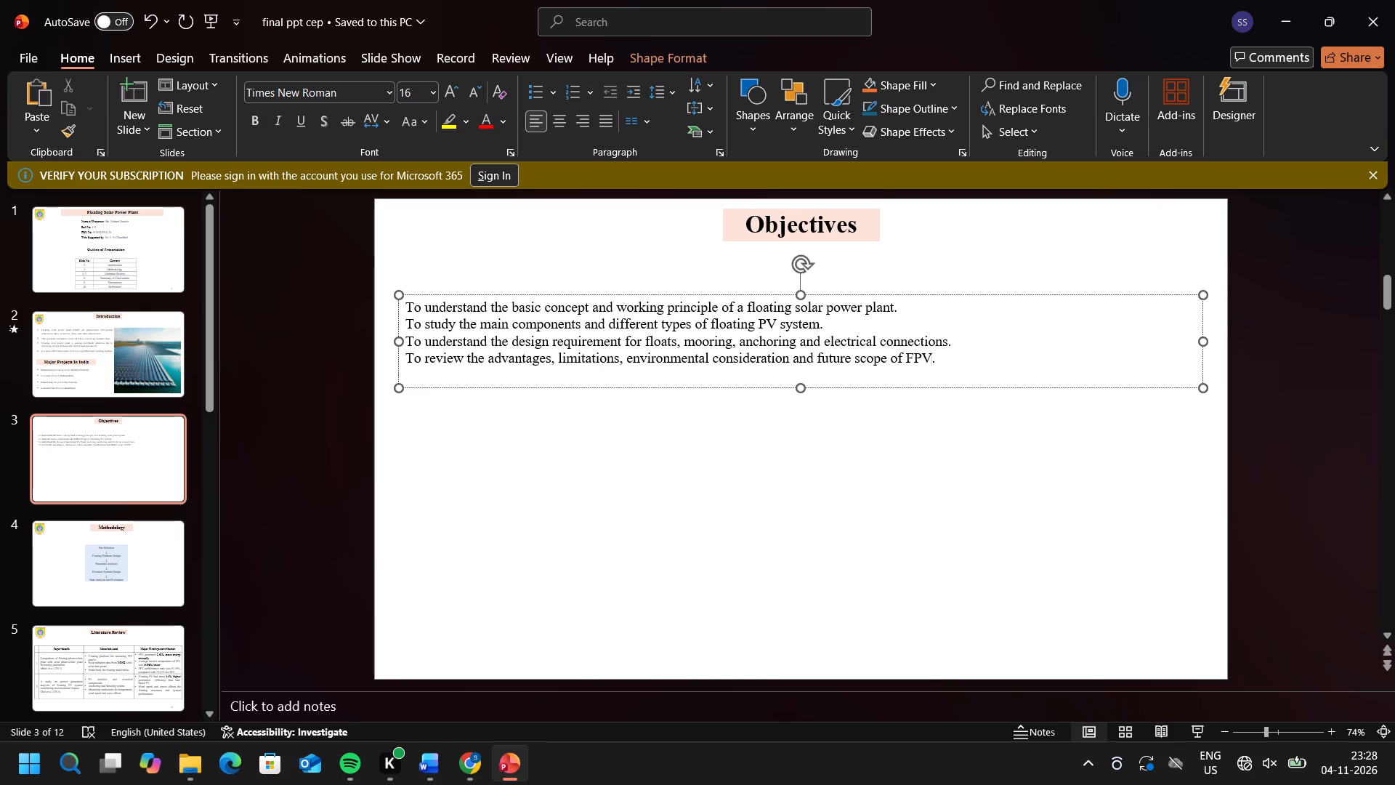
Replace the word "review" in the fourth objective with lowercase "study".
click(462, 355)
key(BackSpace)
key(BackSpace)
key(BackSpace)
key(BackSpace)
key(BackSpace)
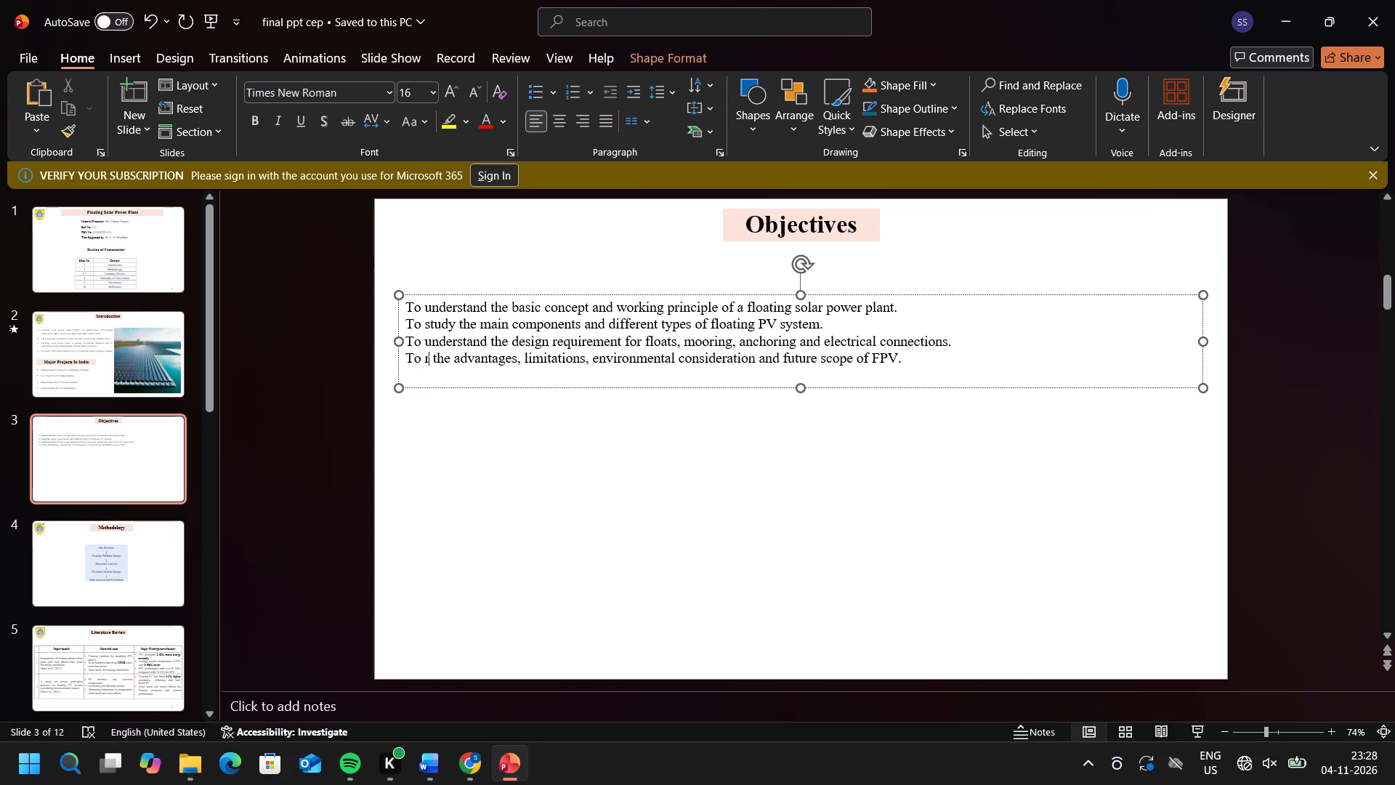
key(BackSpace)
text(STUDY)
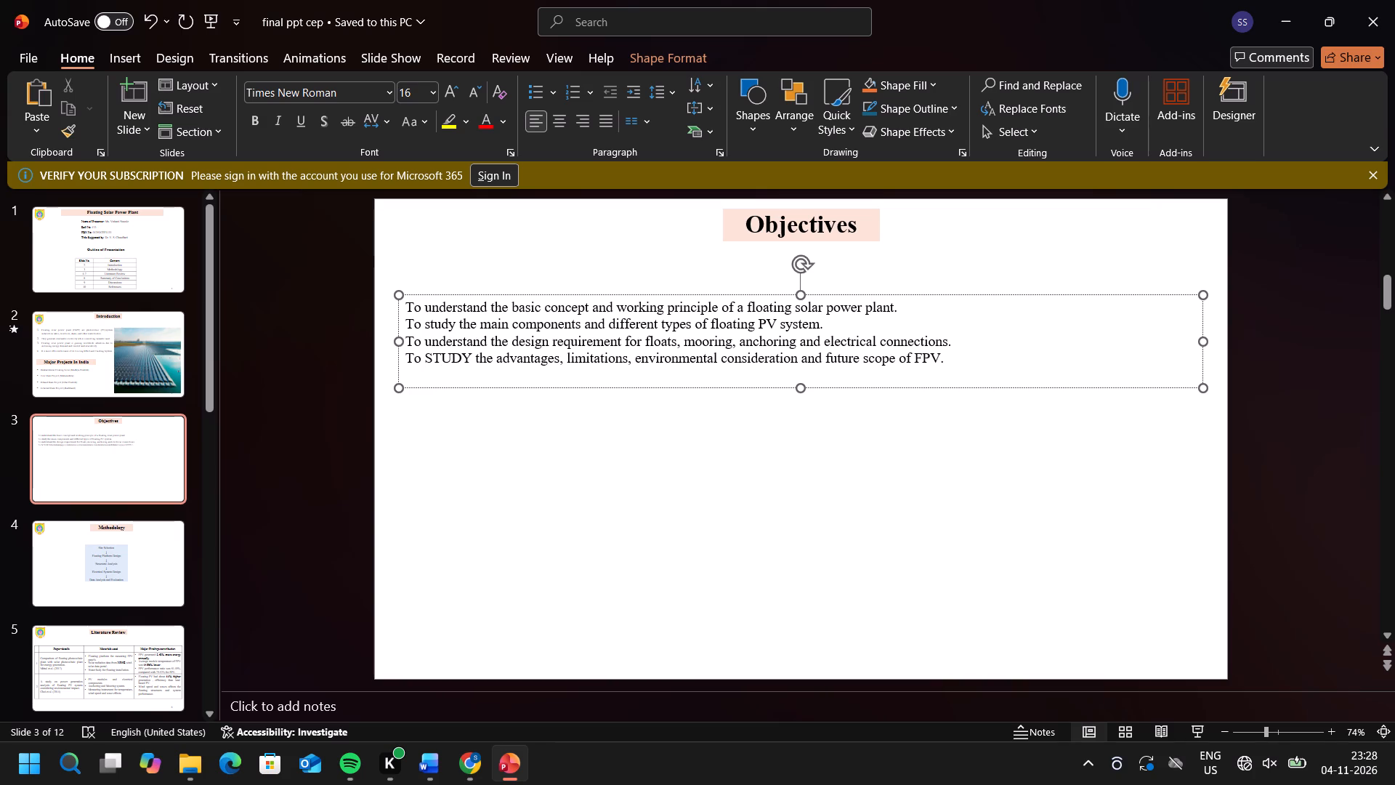
key(BackSpace)
key(BackSpace)
key(BackSpace)
key(BackSpace)
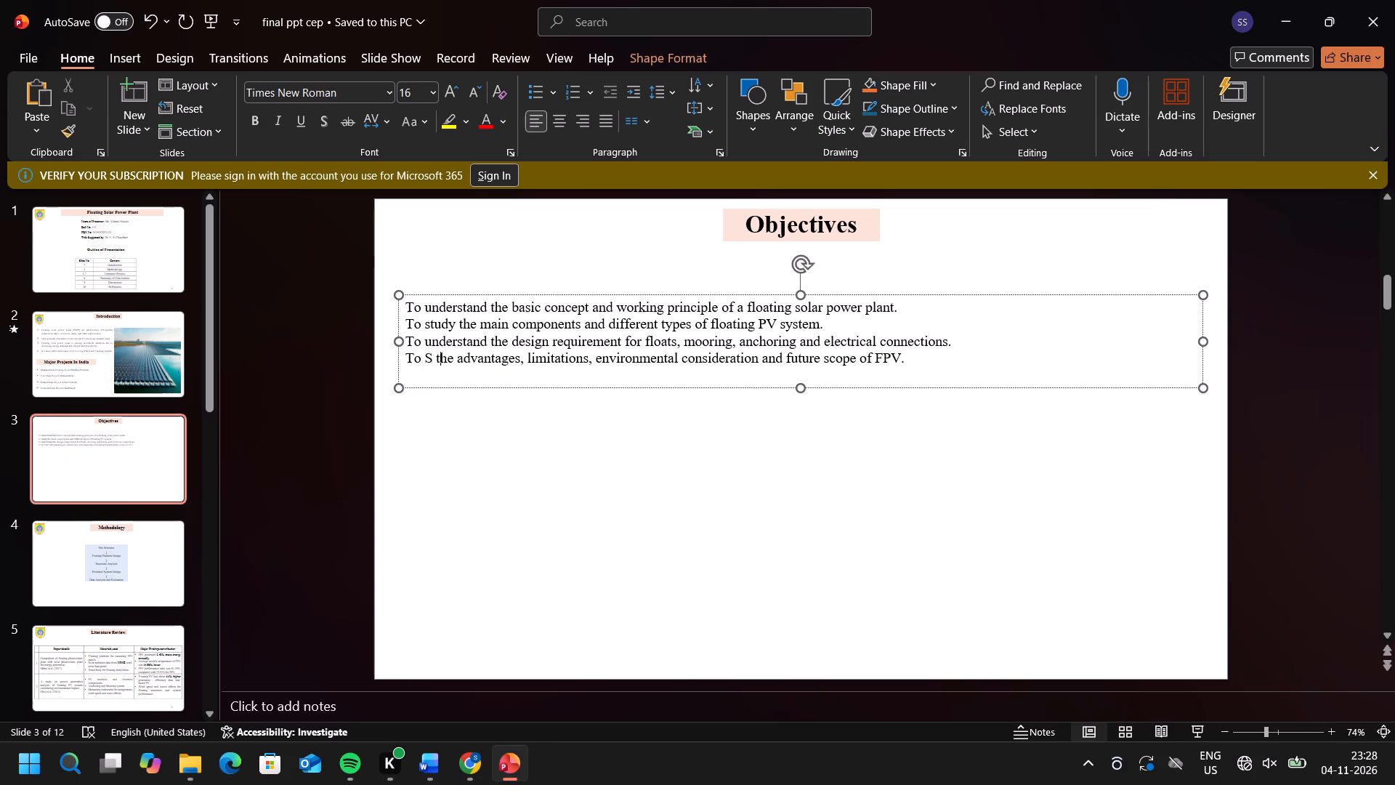
key(BackSpace)
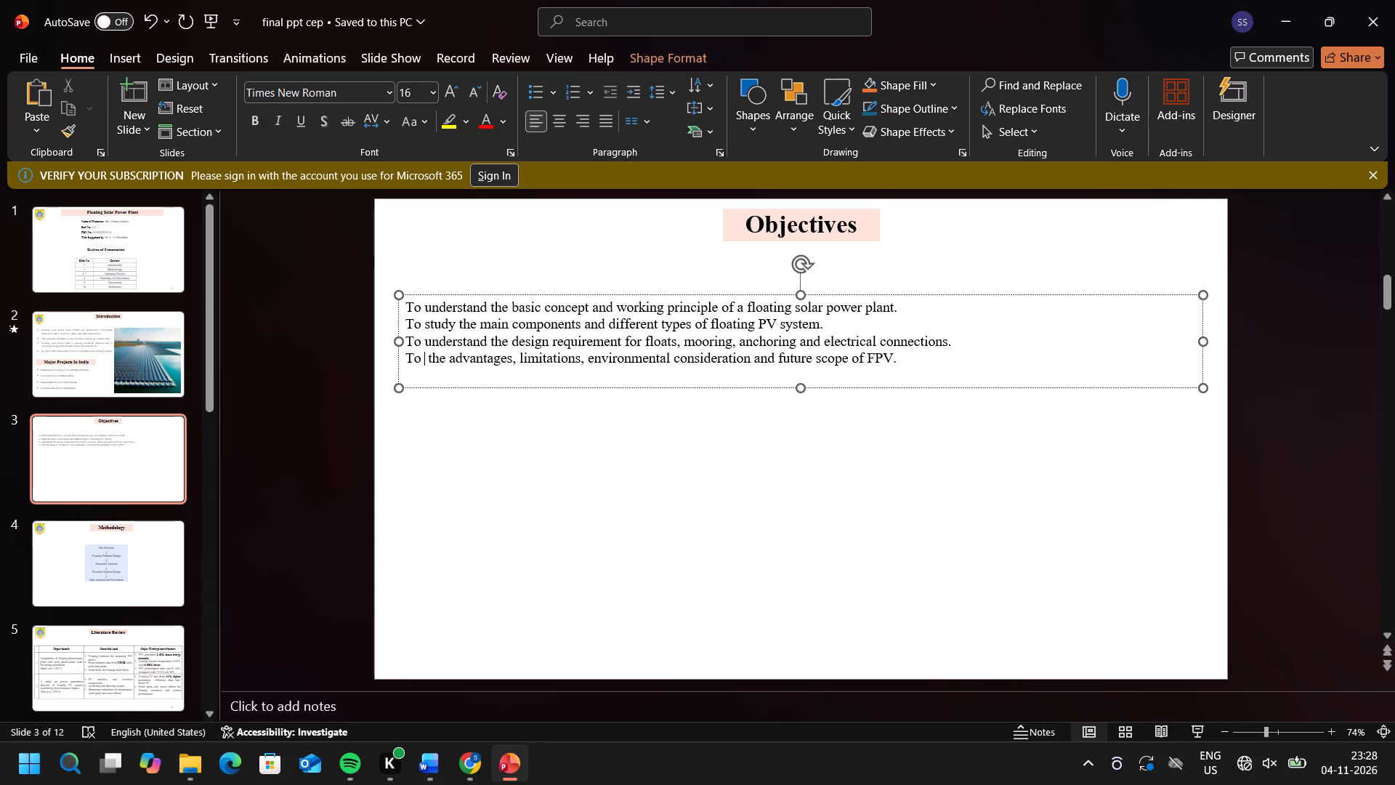
text(study)
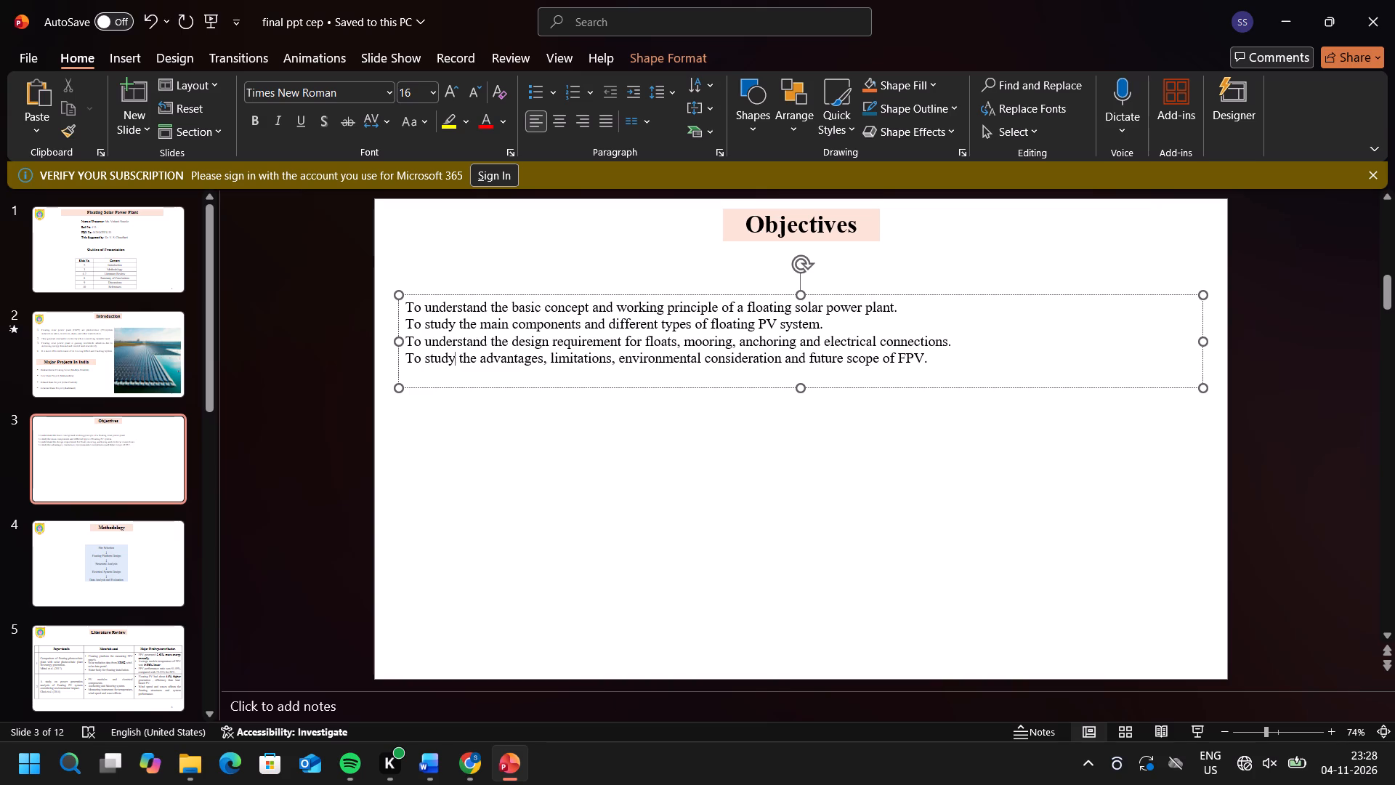
Write the fifth objective on its own line: "To review the research papers and technical publications related to floating solar technology.".
click(928, 362)
key(Return)
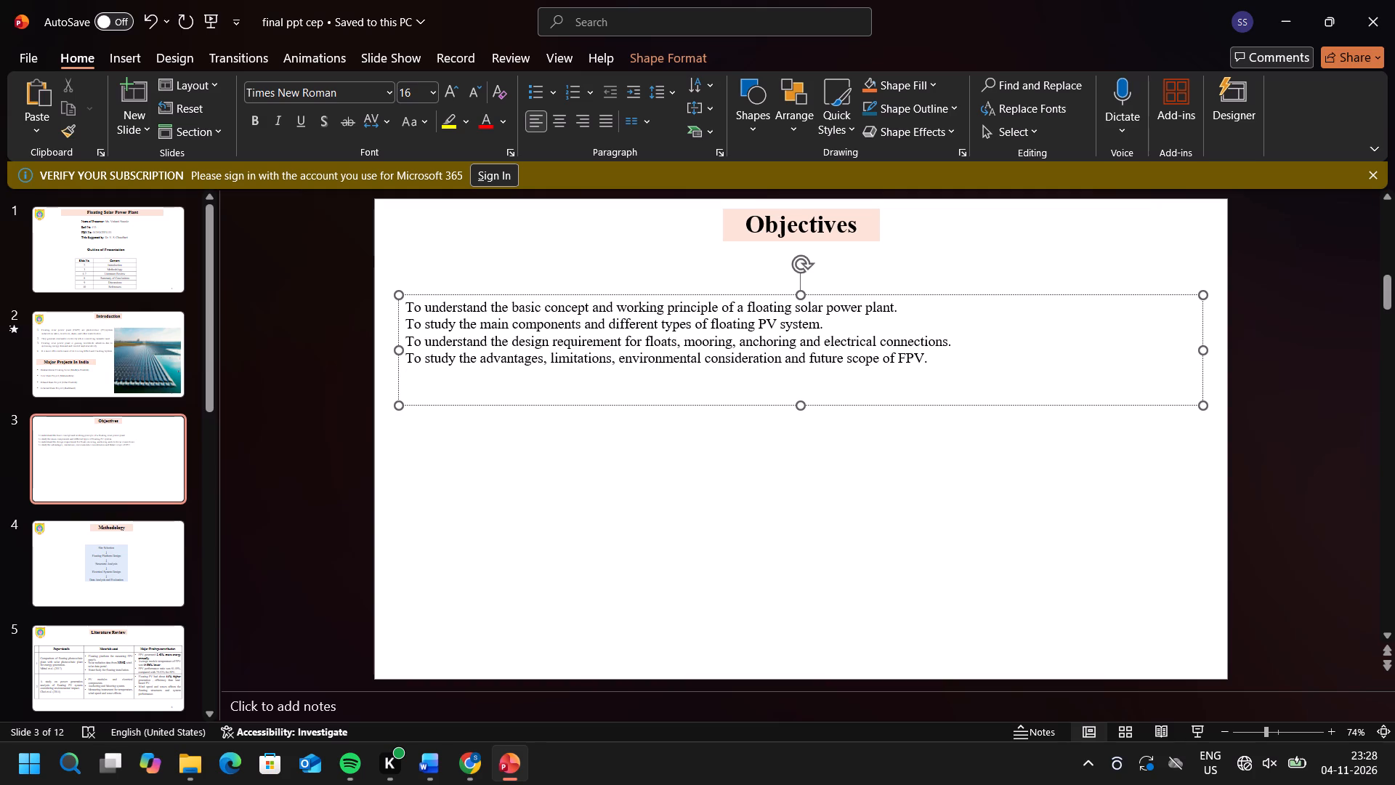
key(shift+t)
text(o revi)
text(ew)
key(space)
text(the)
key(space)
text(re)
key(s)
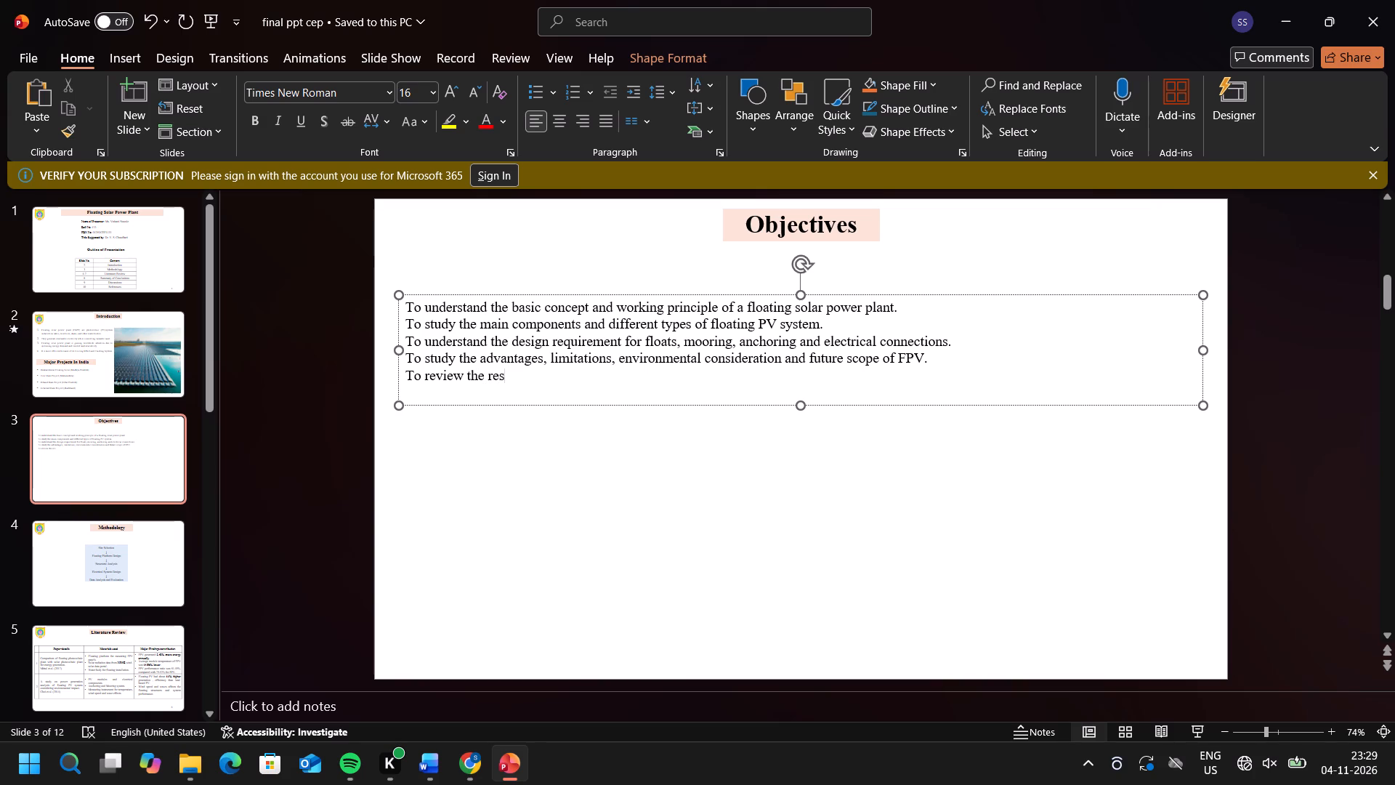
text(earch)
key(space)
text(pap)
text(ers)
key(space)
text(and)
key(space)
text(technical)
key(space)
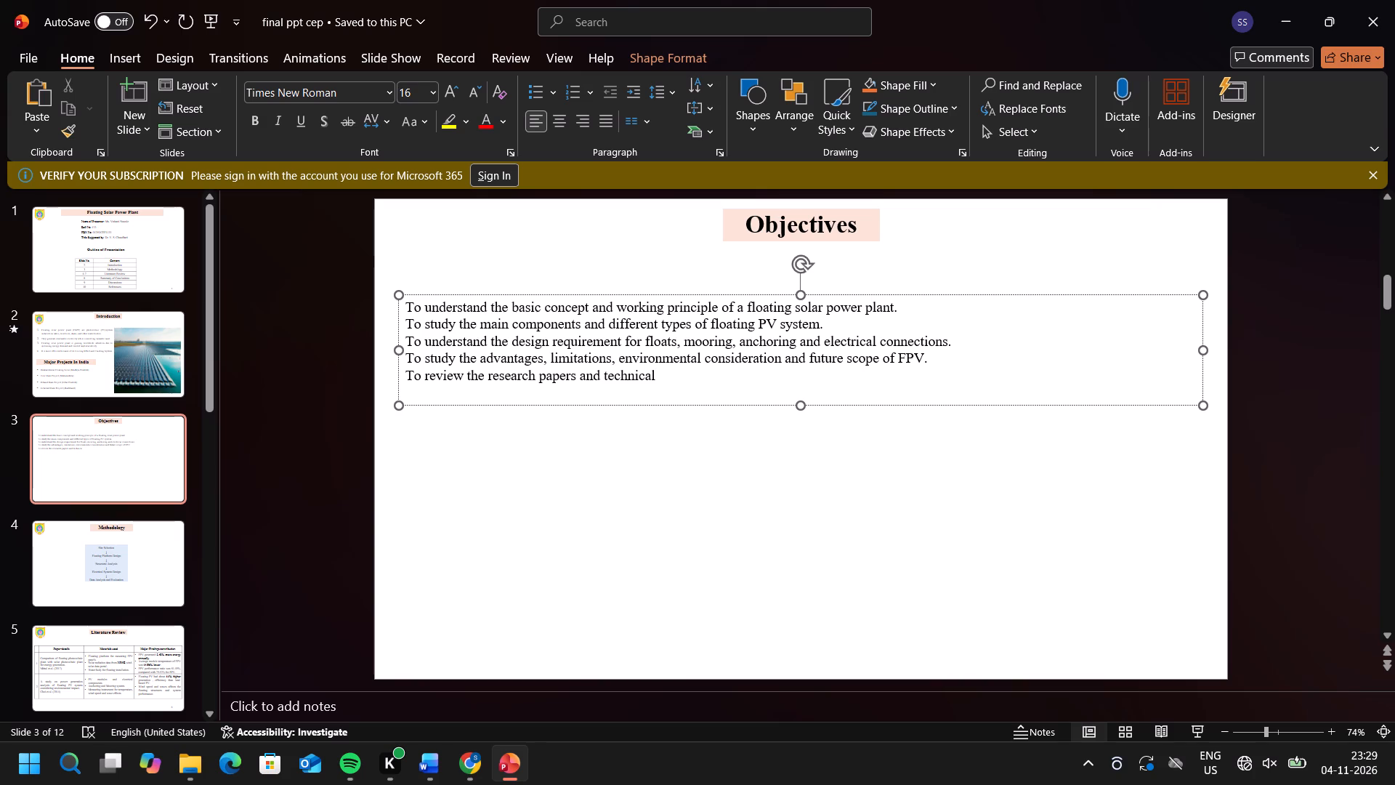
text(pub)
text(lication)
text(s)
key(space)
text(related)
key(space)
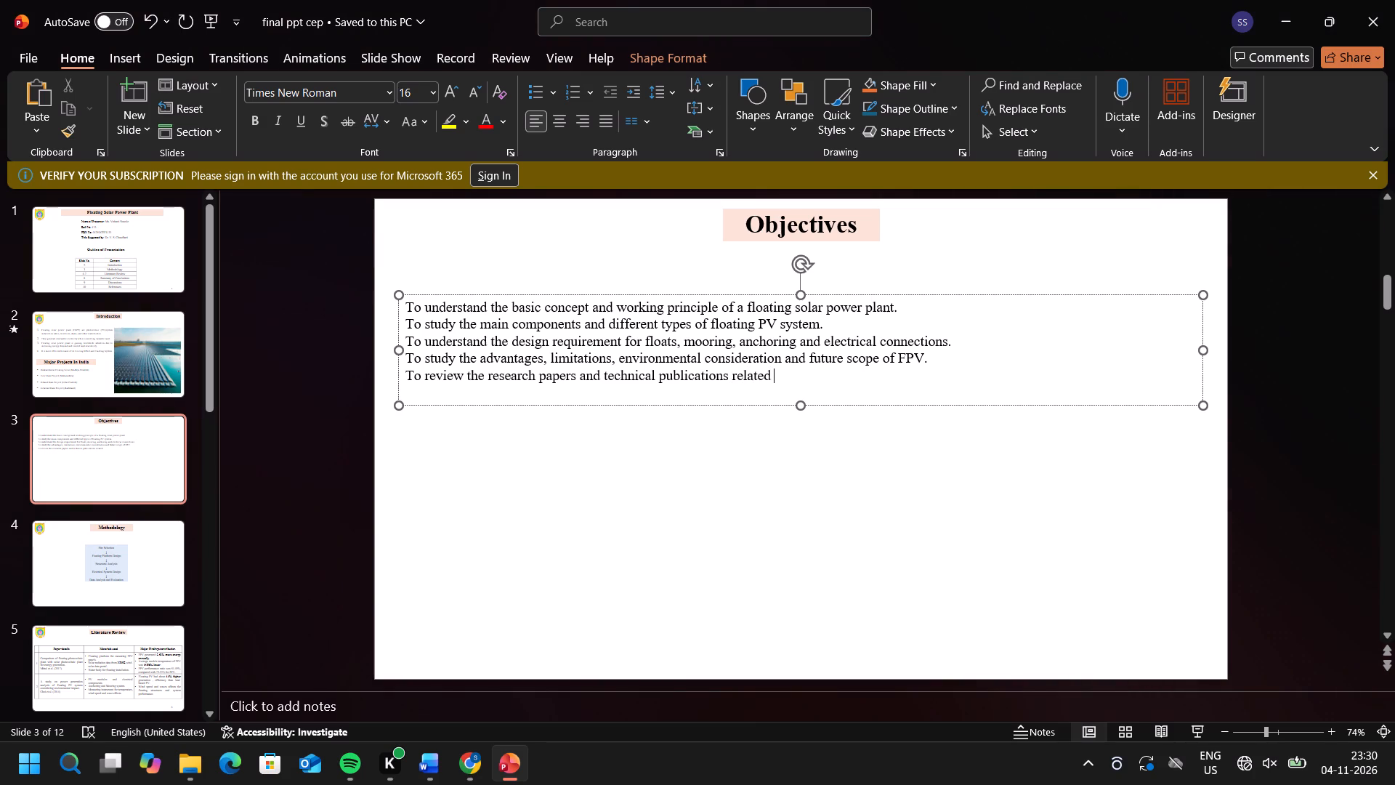
text(to)
key(space)
text(floating)
key(space)
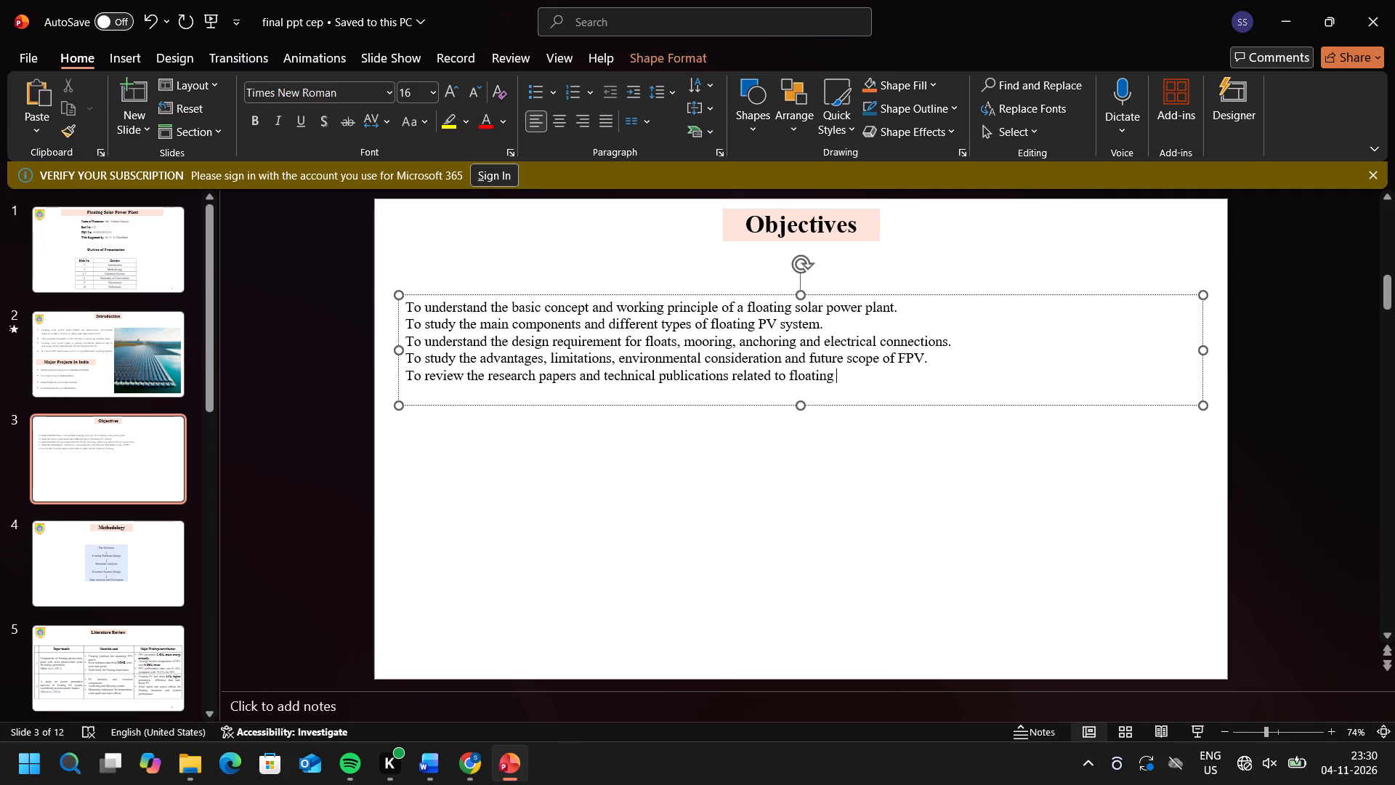
text(solar)
key(space)
text(tech)
text(nology.)
key(Return)
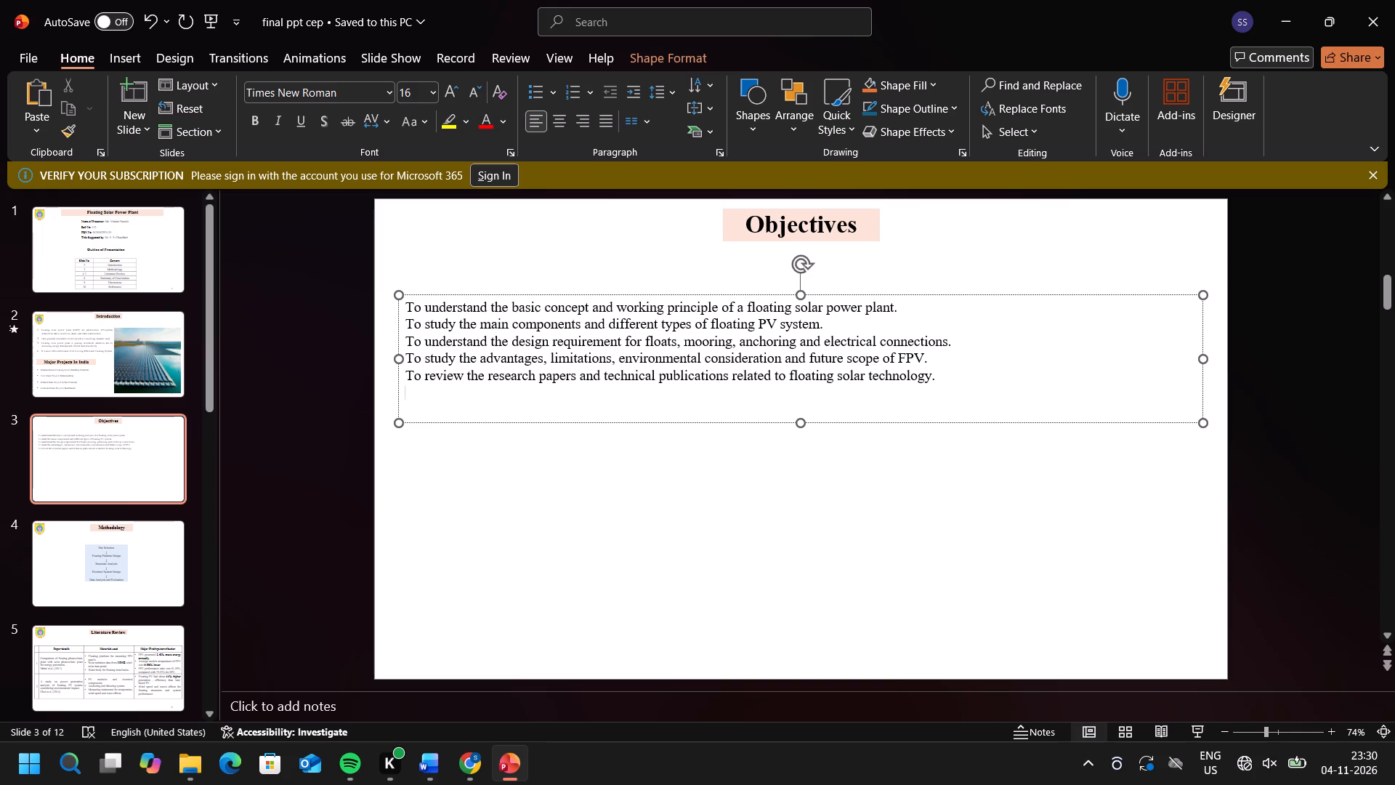
Add the word "system" after "FPV" at the end of the fourth objective, before the full stop.
click(921, 358)
key(space)
key(s)
text(ystem)
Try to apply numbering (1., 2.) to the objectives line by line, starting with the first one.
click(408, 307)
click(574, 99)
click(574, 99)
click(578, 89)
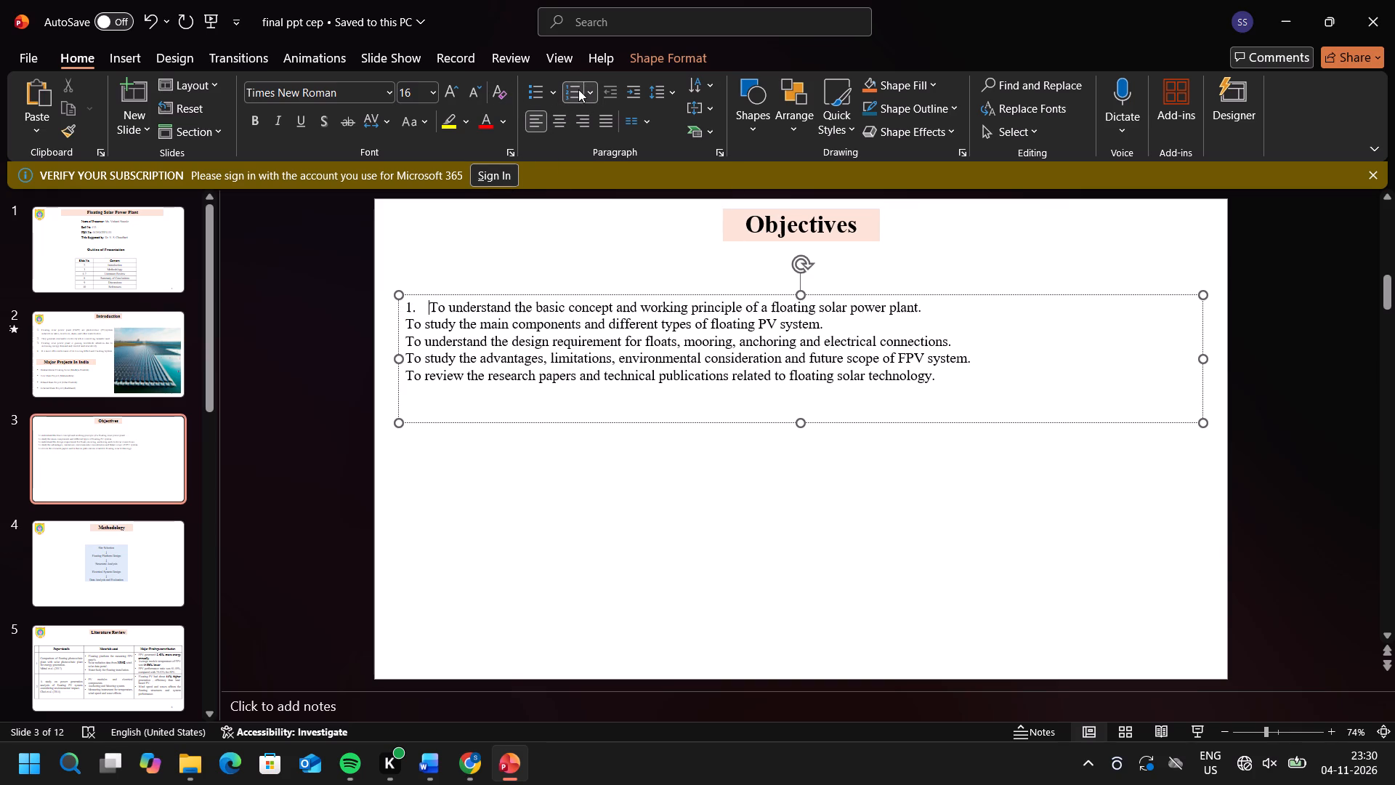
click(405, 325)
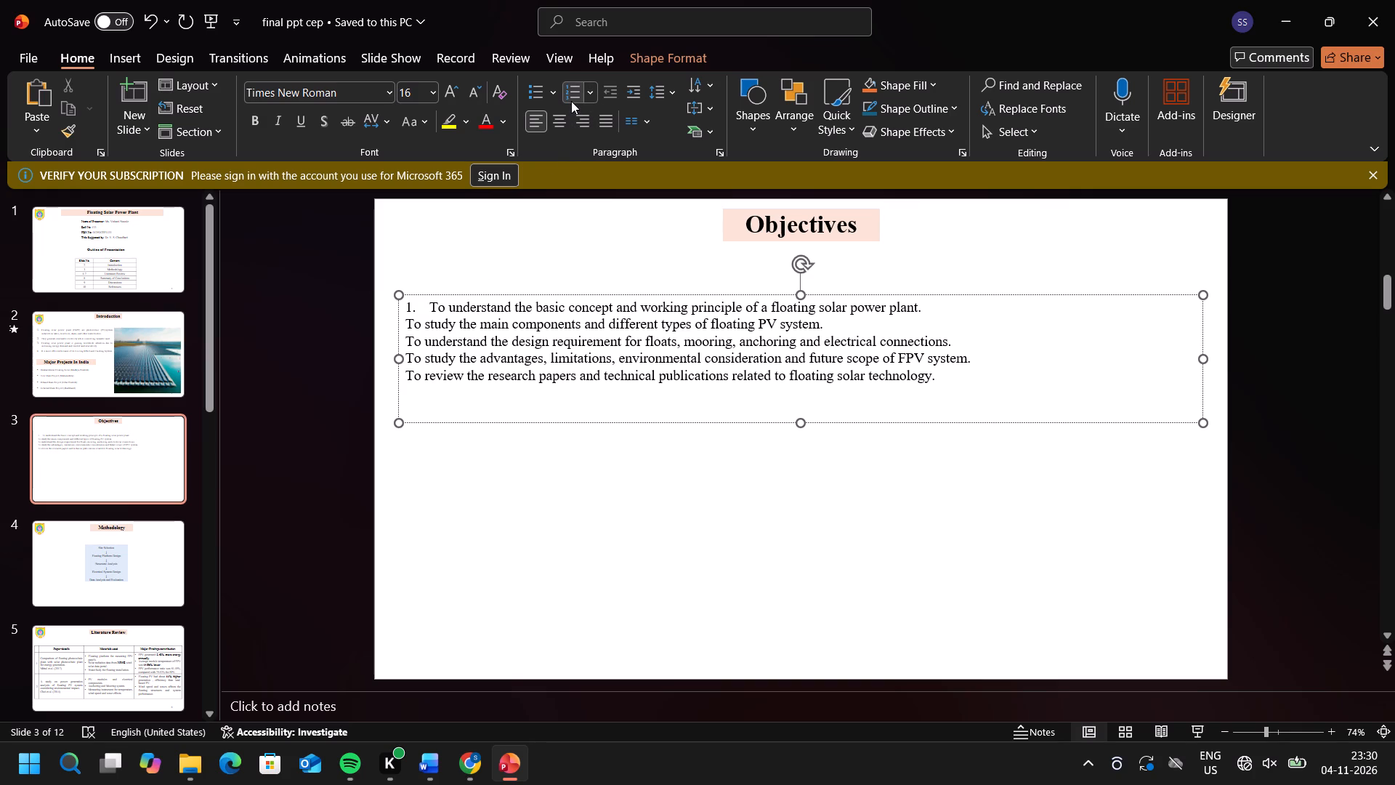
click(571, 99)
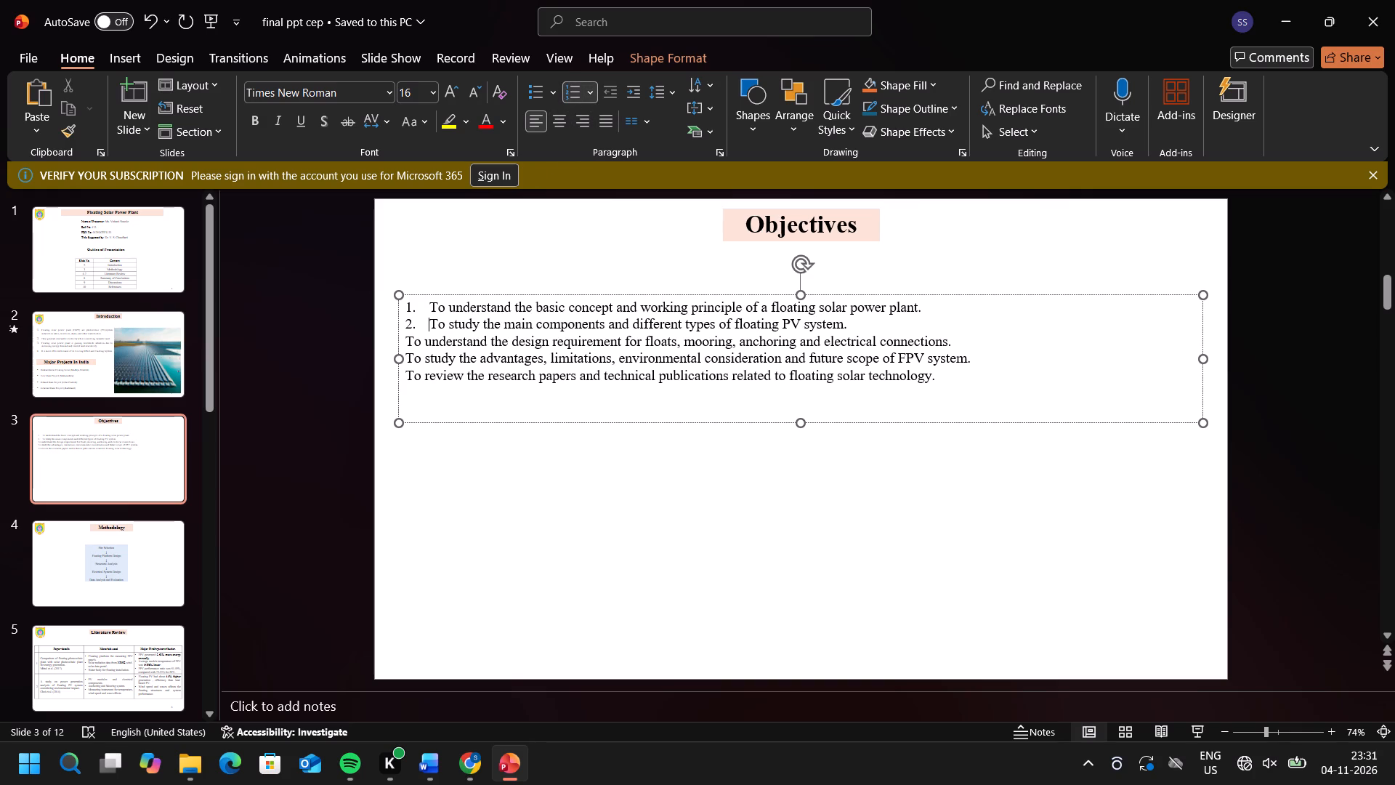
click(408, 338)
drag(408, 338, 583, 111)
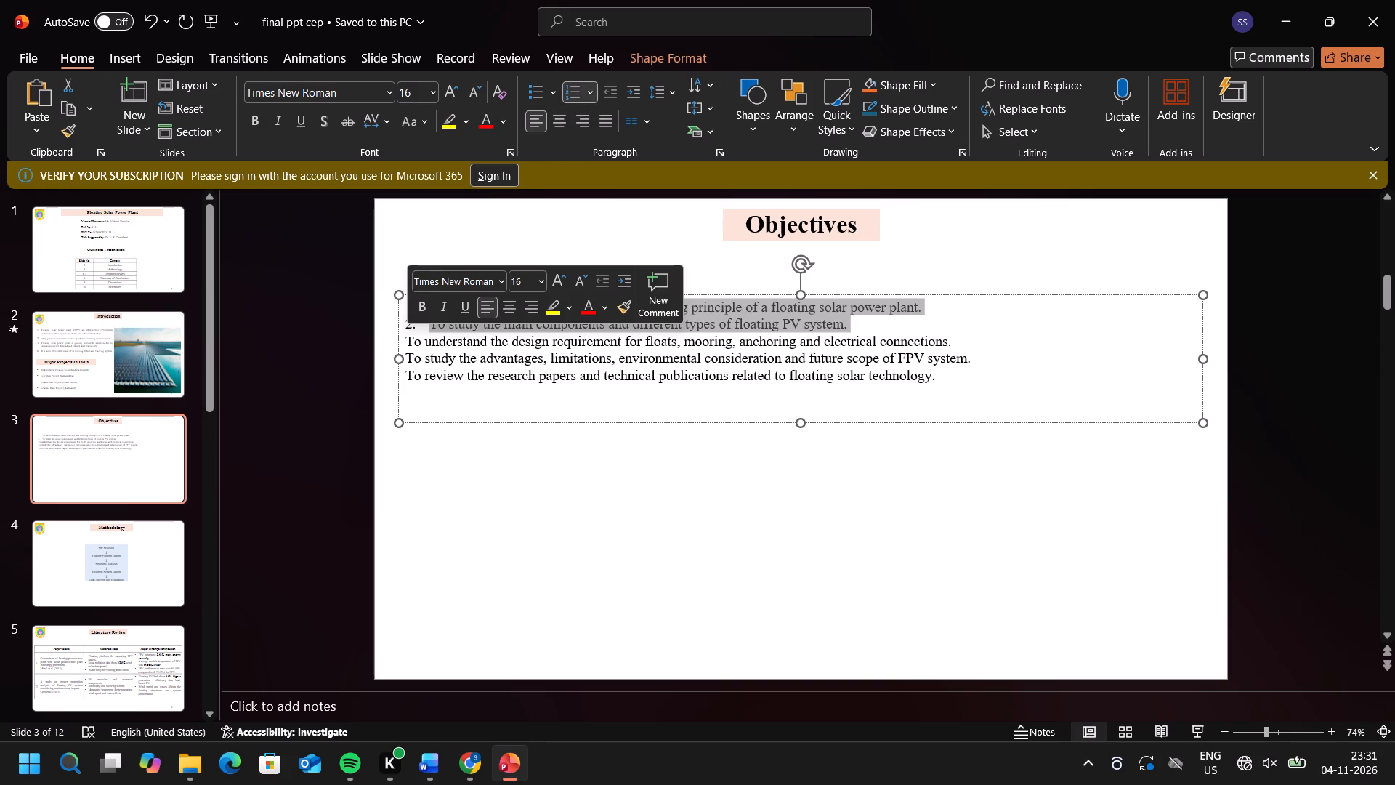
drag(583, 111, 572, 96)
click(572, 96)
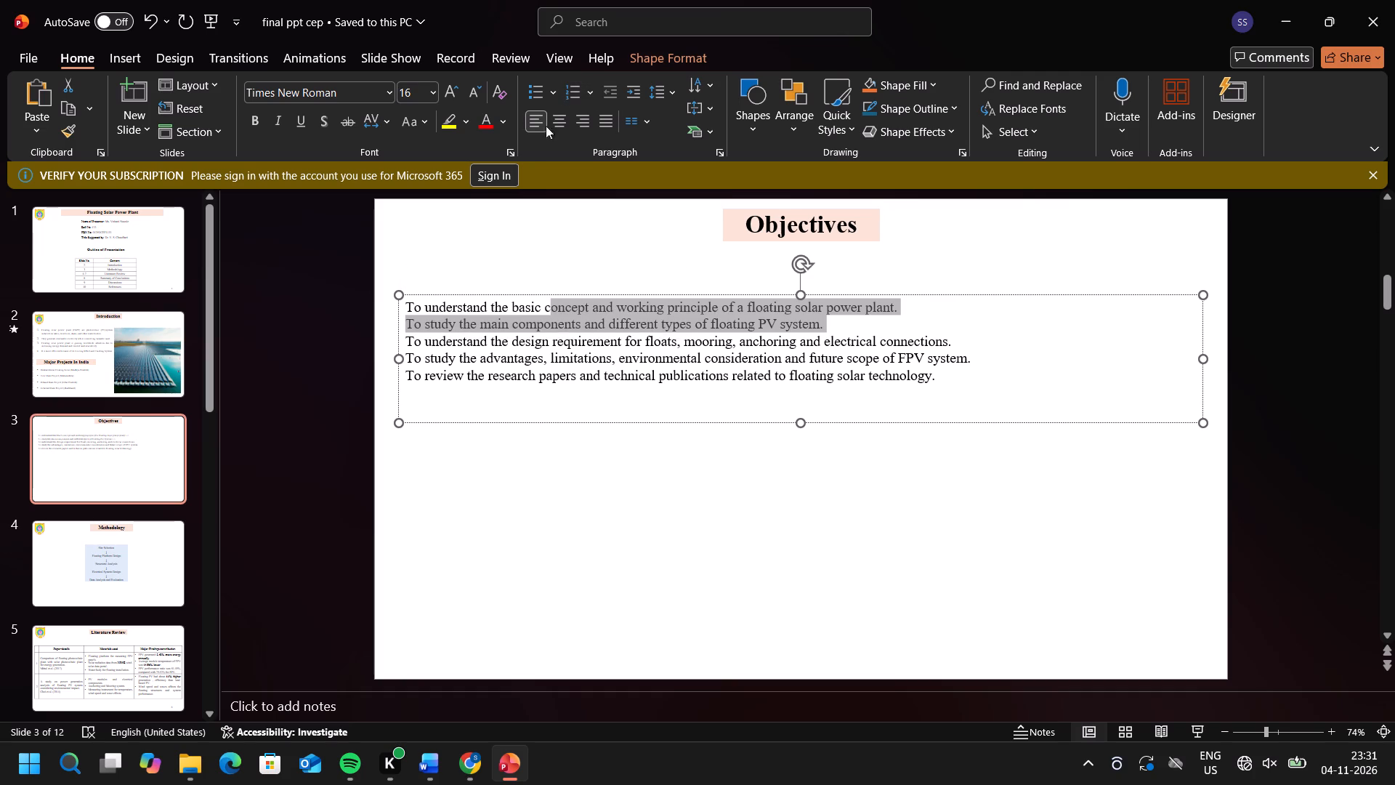
Number the first four objectives 1. to 4., applying the numbering to one line at a time.
click(403, 307)
click(407, 305)
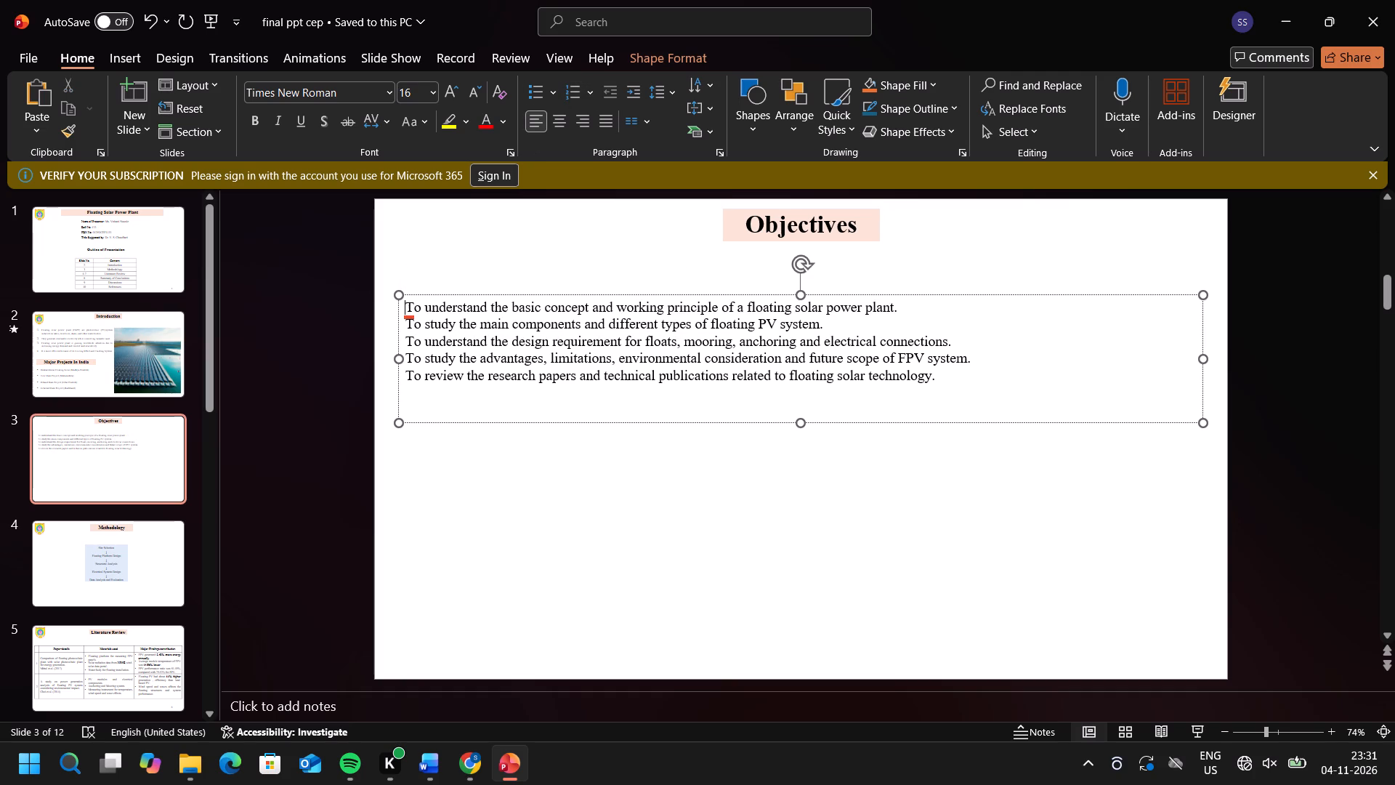
click(570, 94)
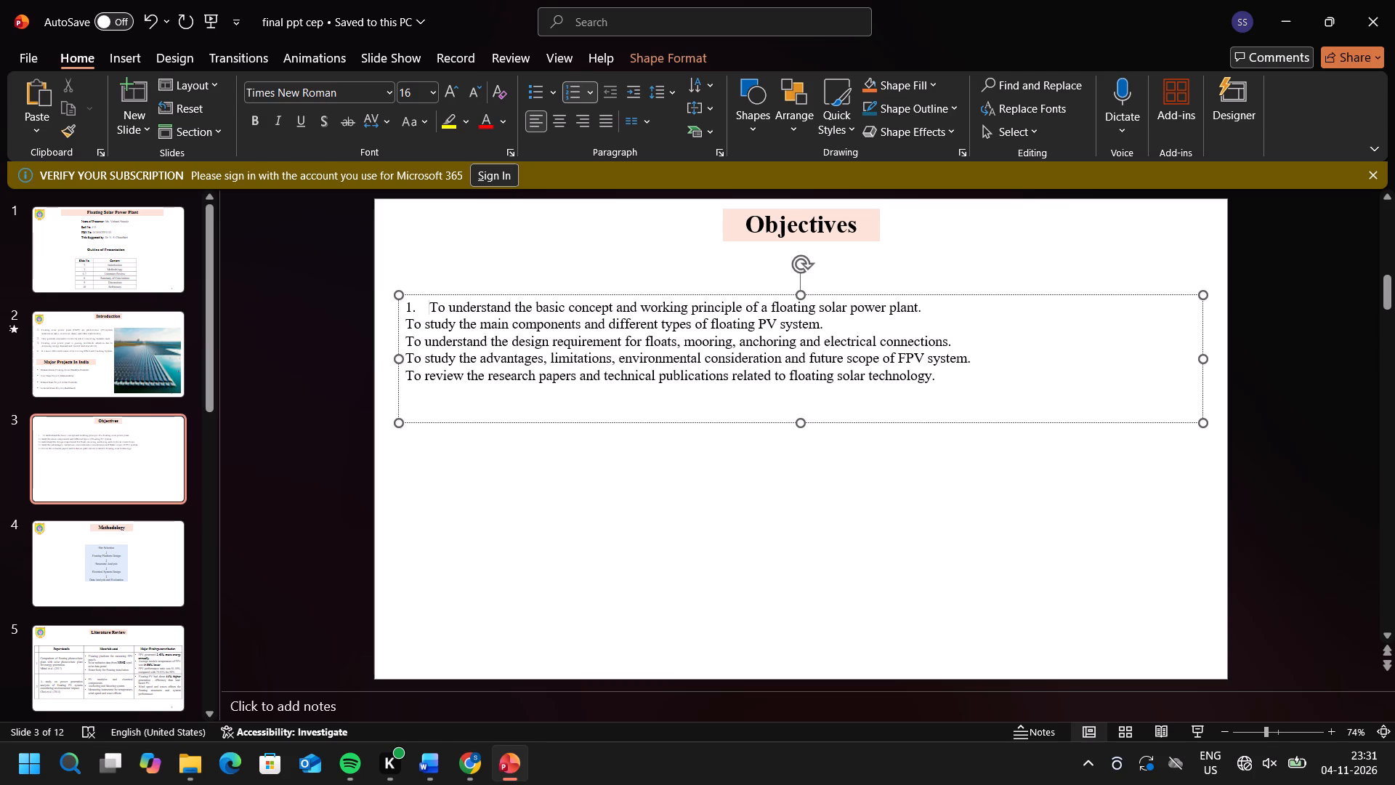
click(408, 324)
click(570, 99)
click(407, 338)
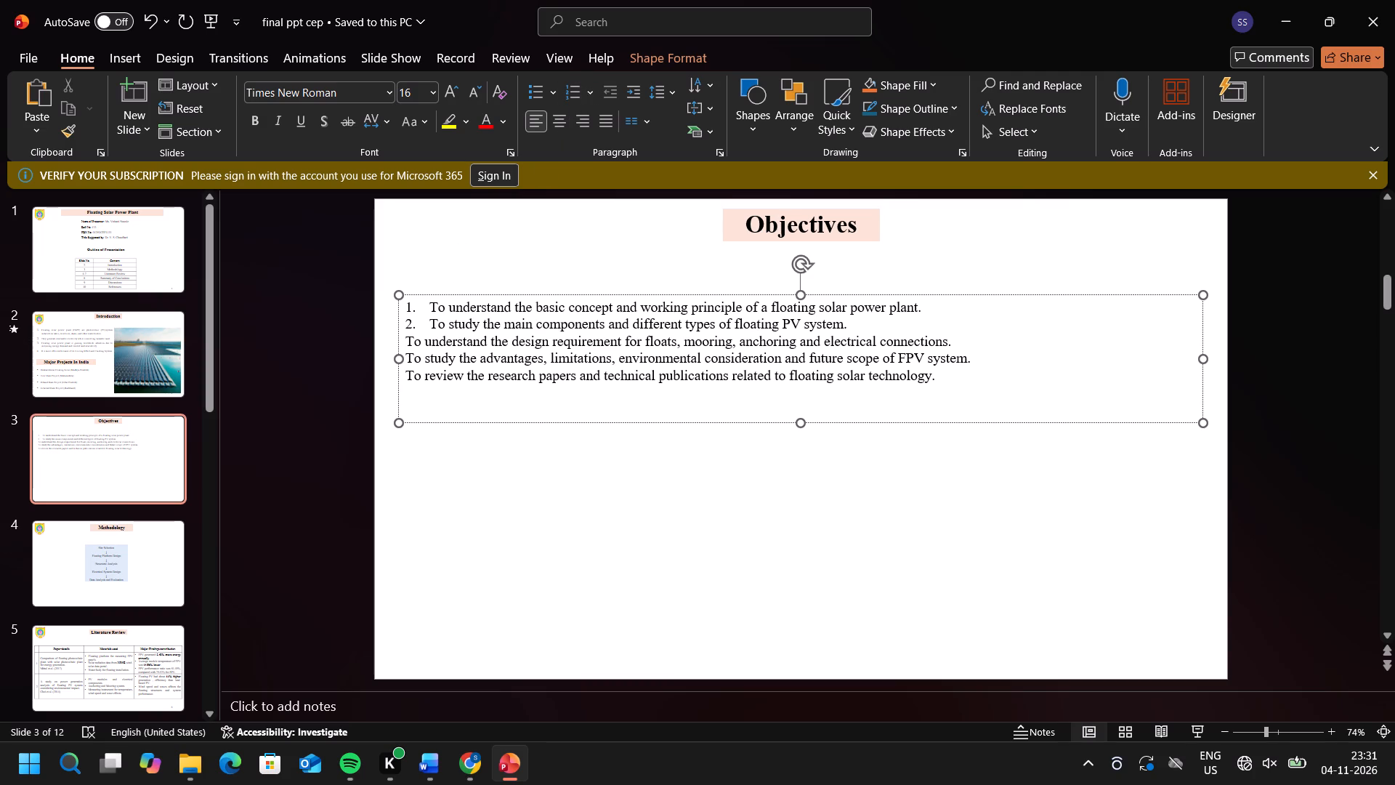
click(565, 93)
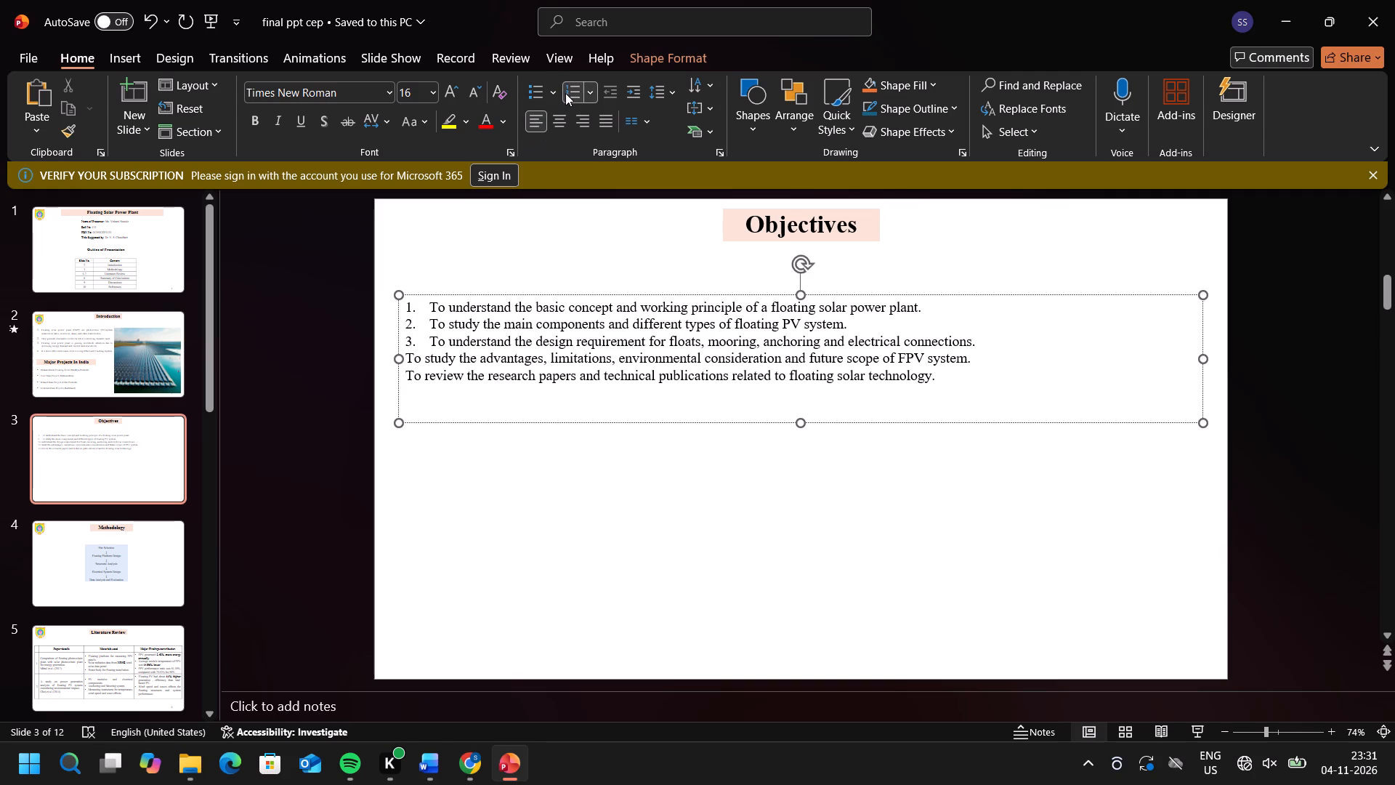
click(407, 358)
click(570, 97)
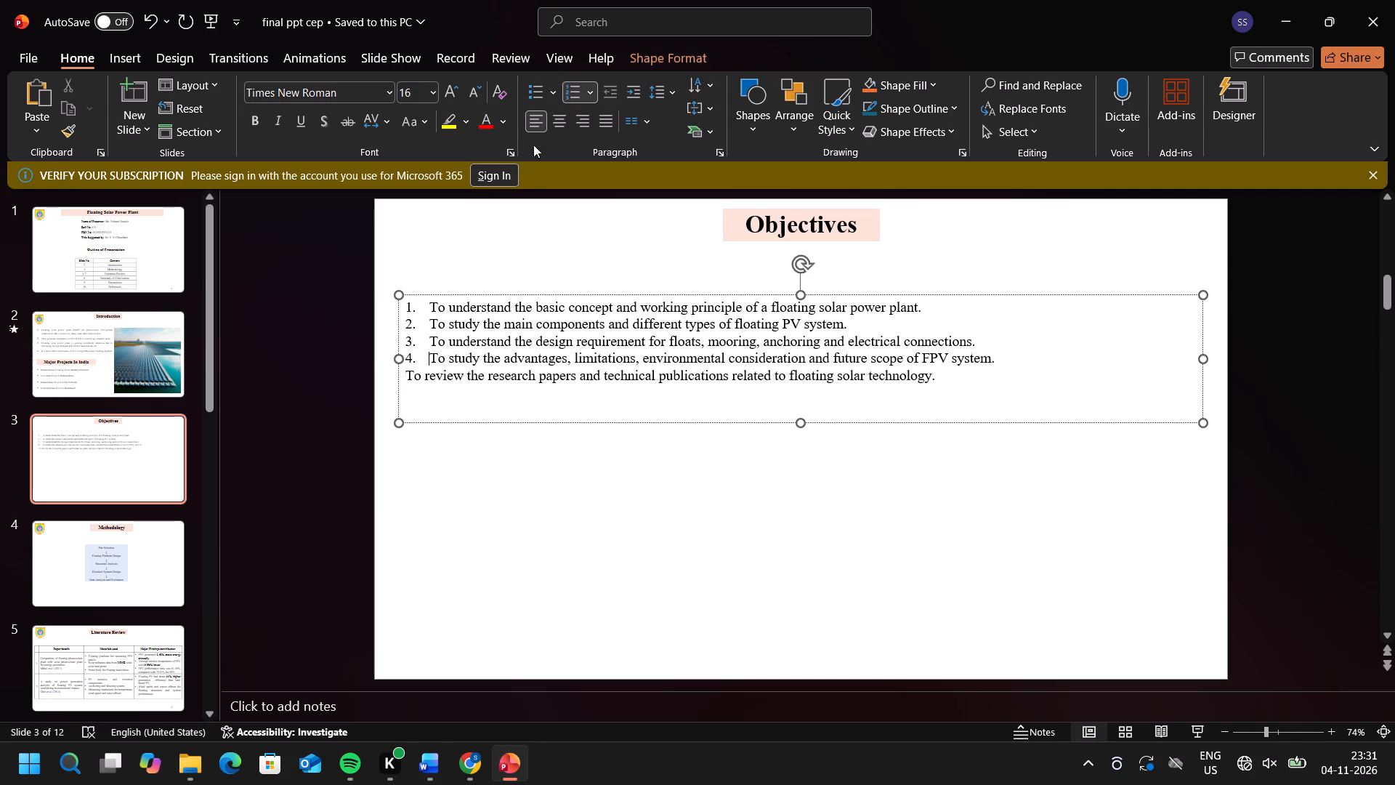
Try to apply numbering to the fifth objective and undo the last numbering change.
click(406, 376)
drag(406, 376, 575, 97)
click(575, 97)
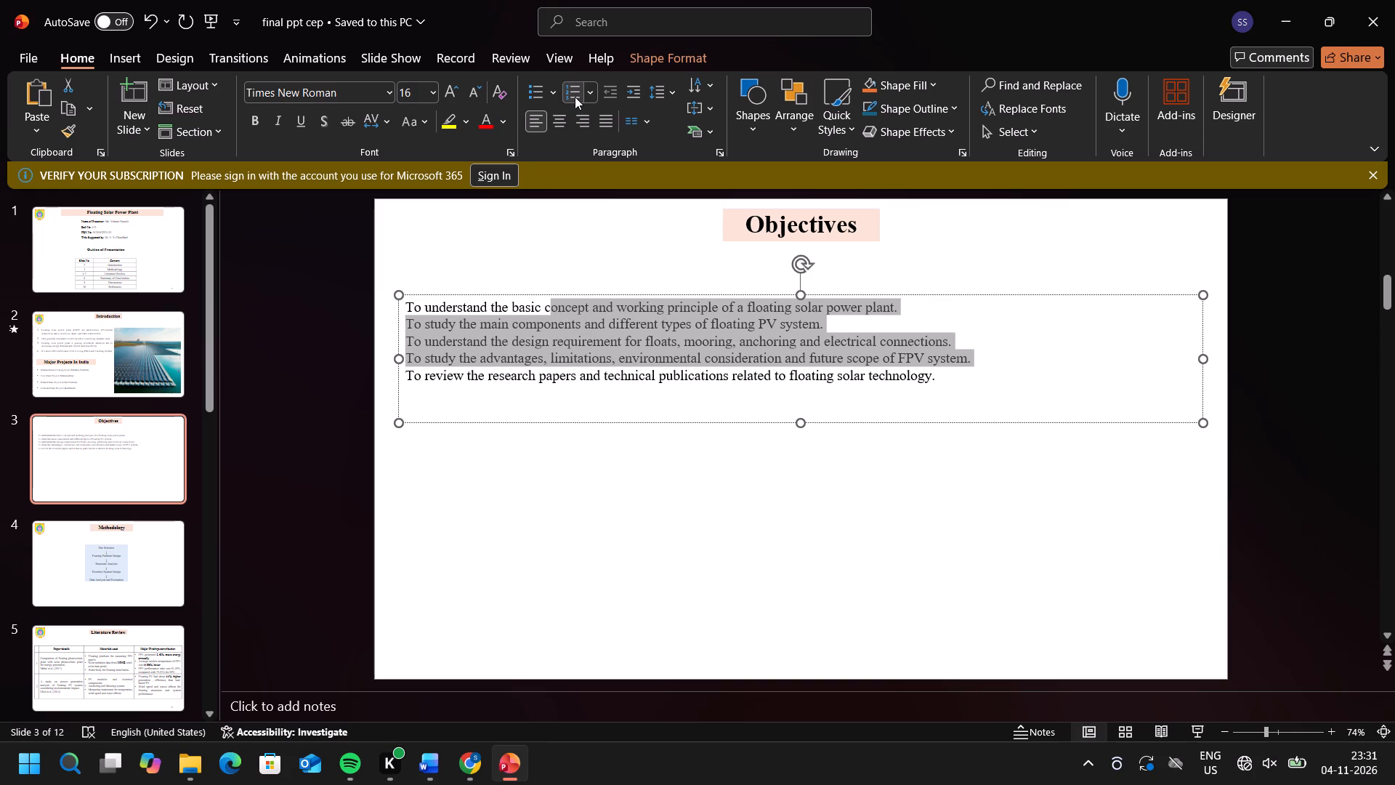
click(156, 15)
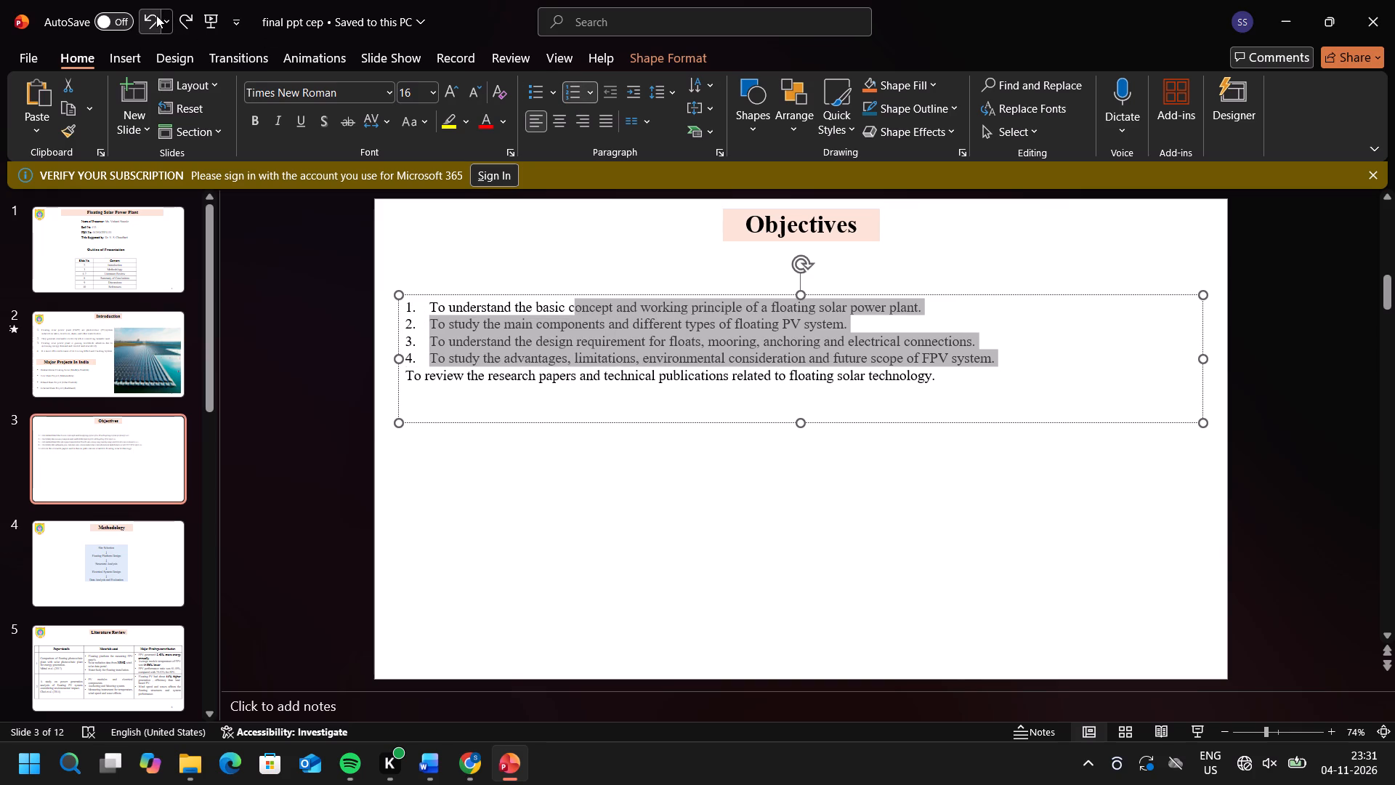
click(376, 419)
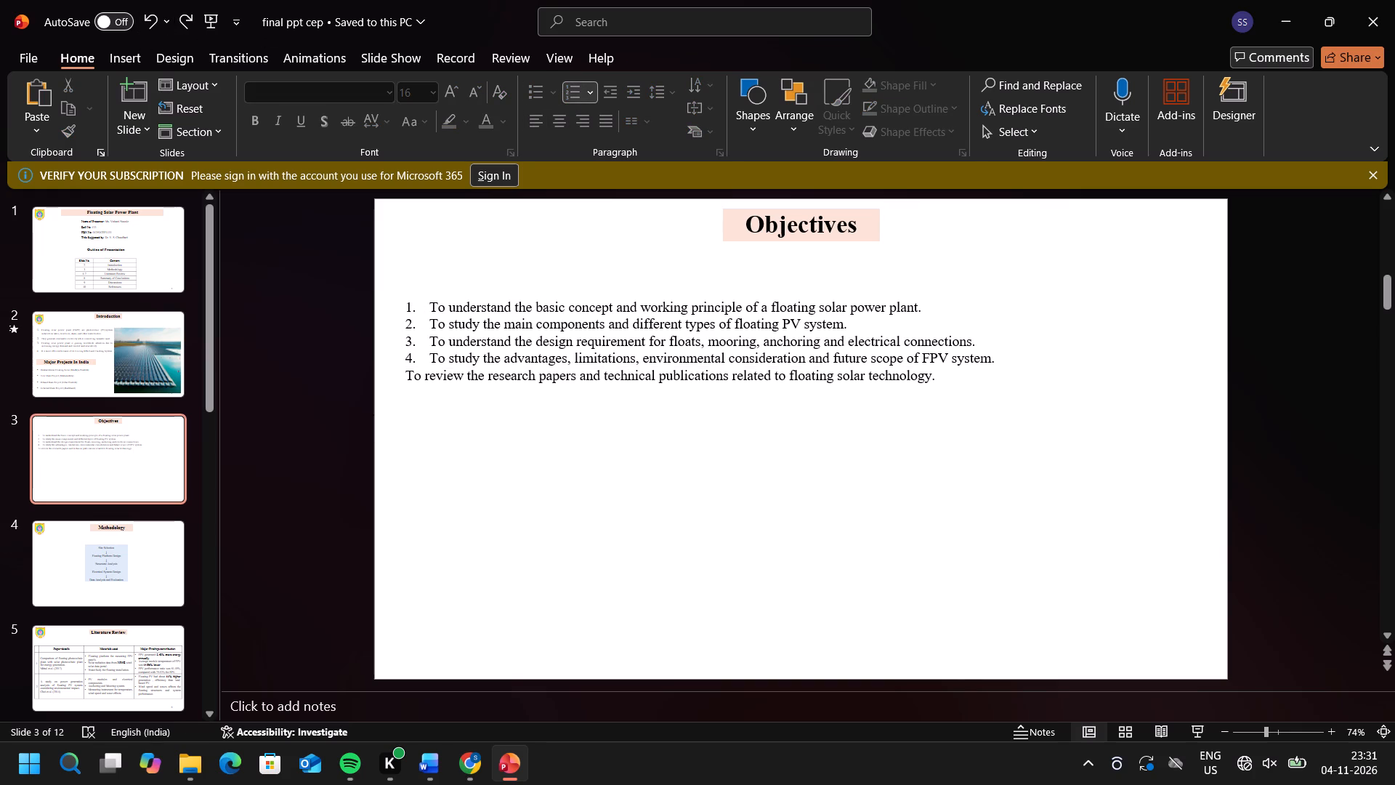
Apply numbering to the fifth objective so it continues the list as 5.
click(409, 376)
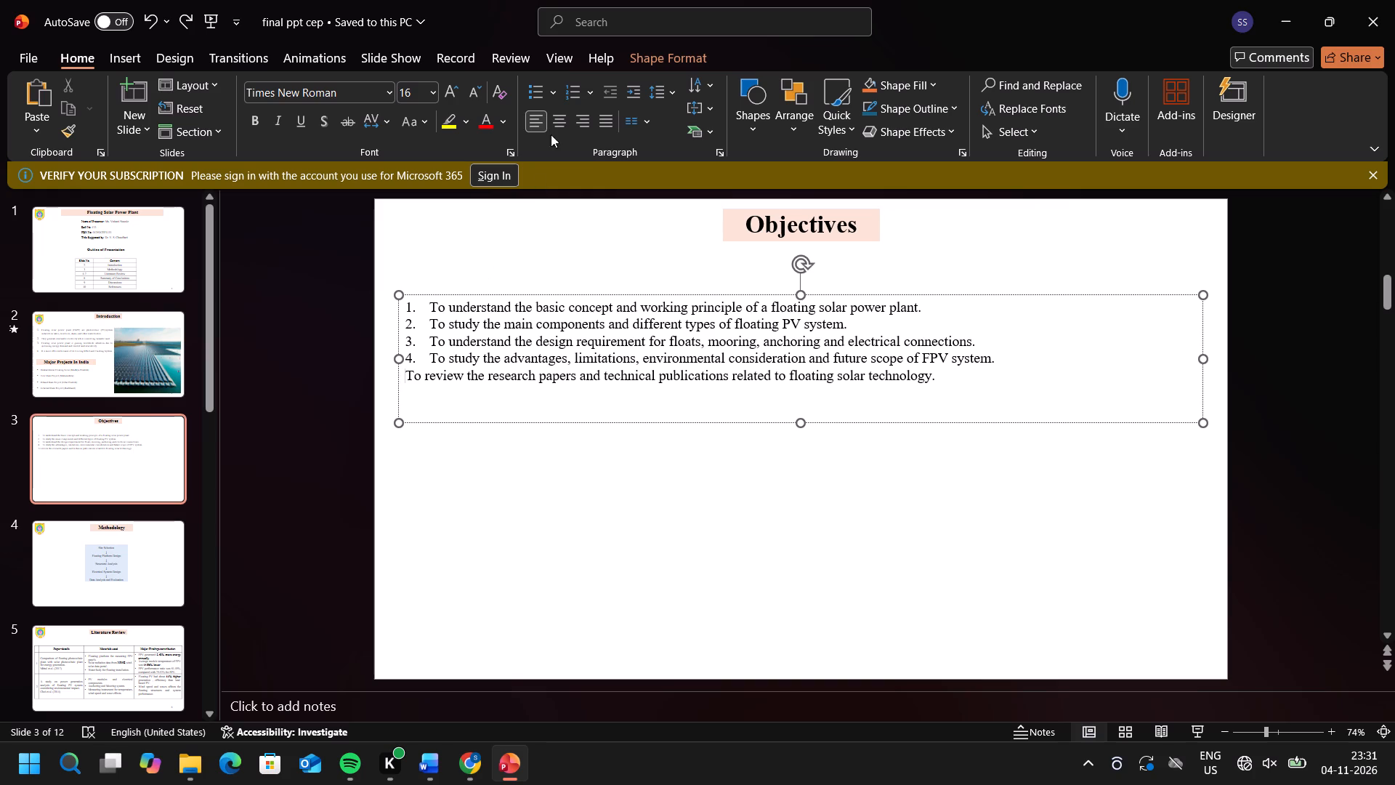
click(570, 92)
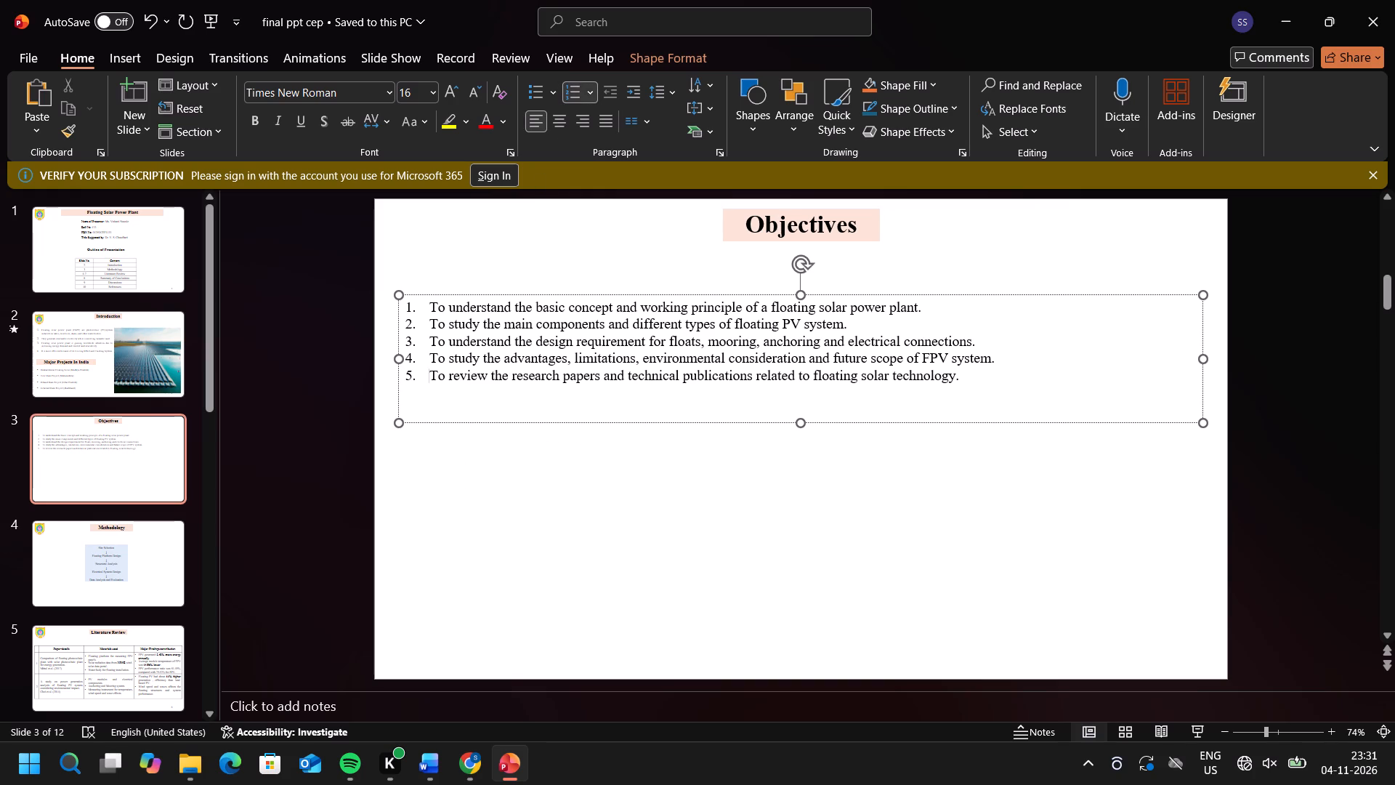
Check the text formatting of the fourth numbered point on the Introduction slide.
click(95, 360)
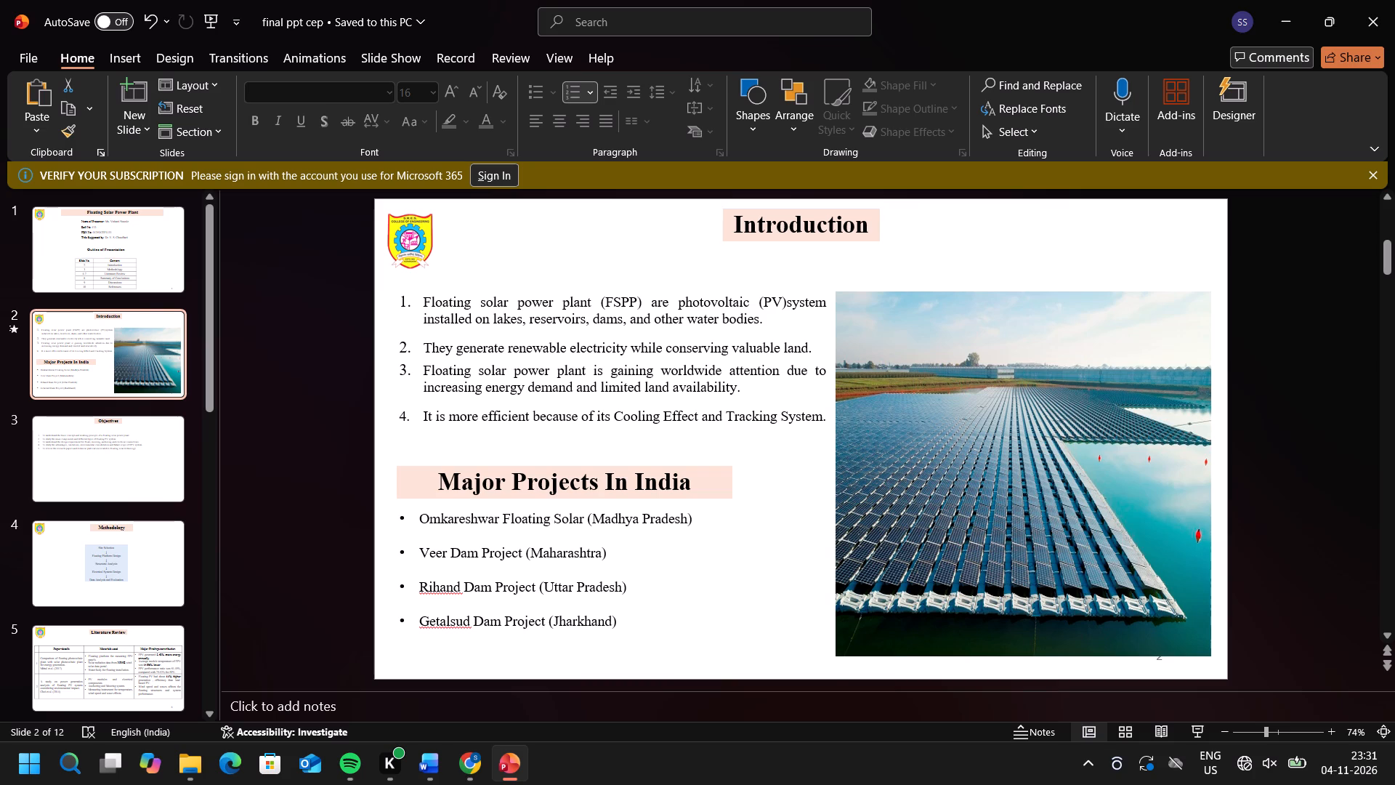
drag(824, 419, 456, 409)
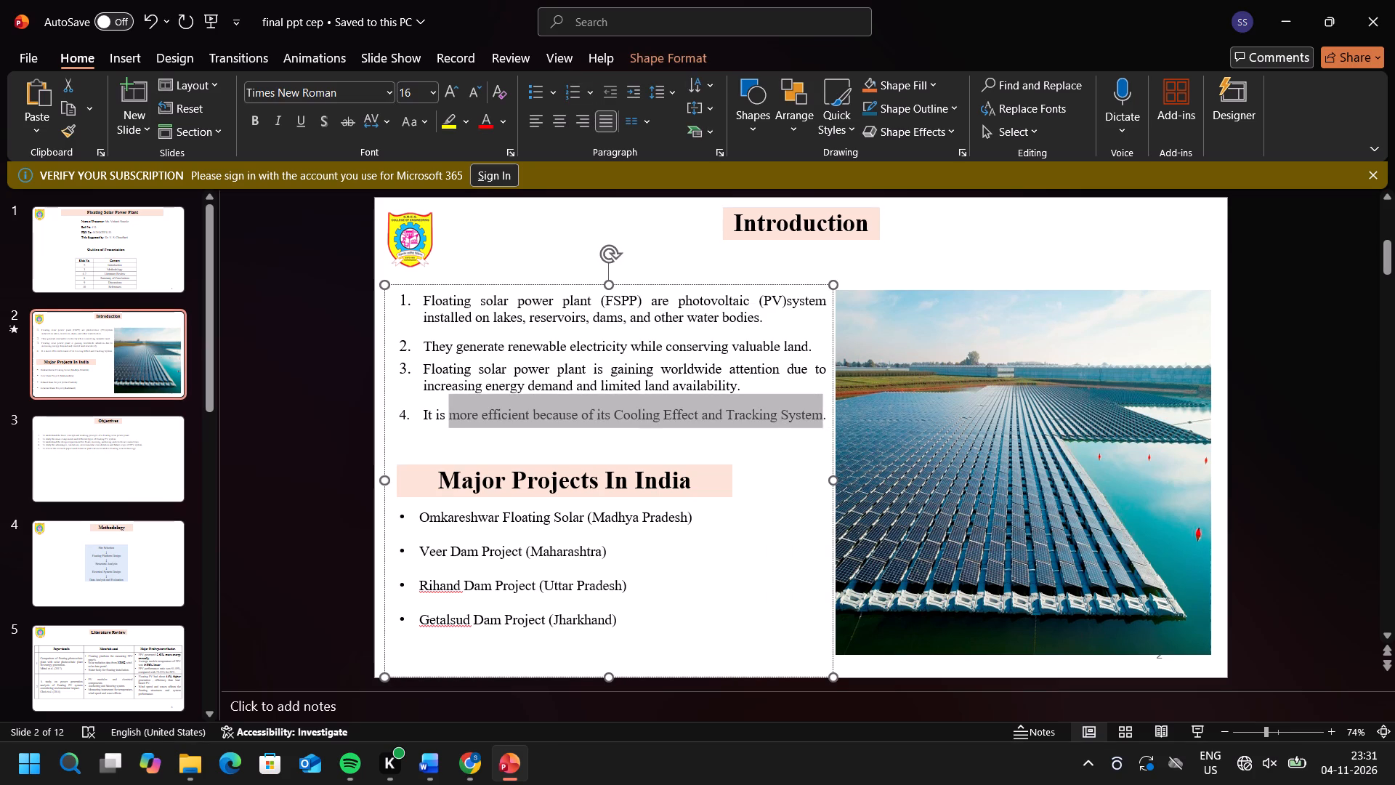
drag(456, 409, 448, 410)
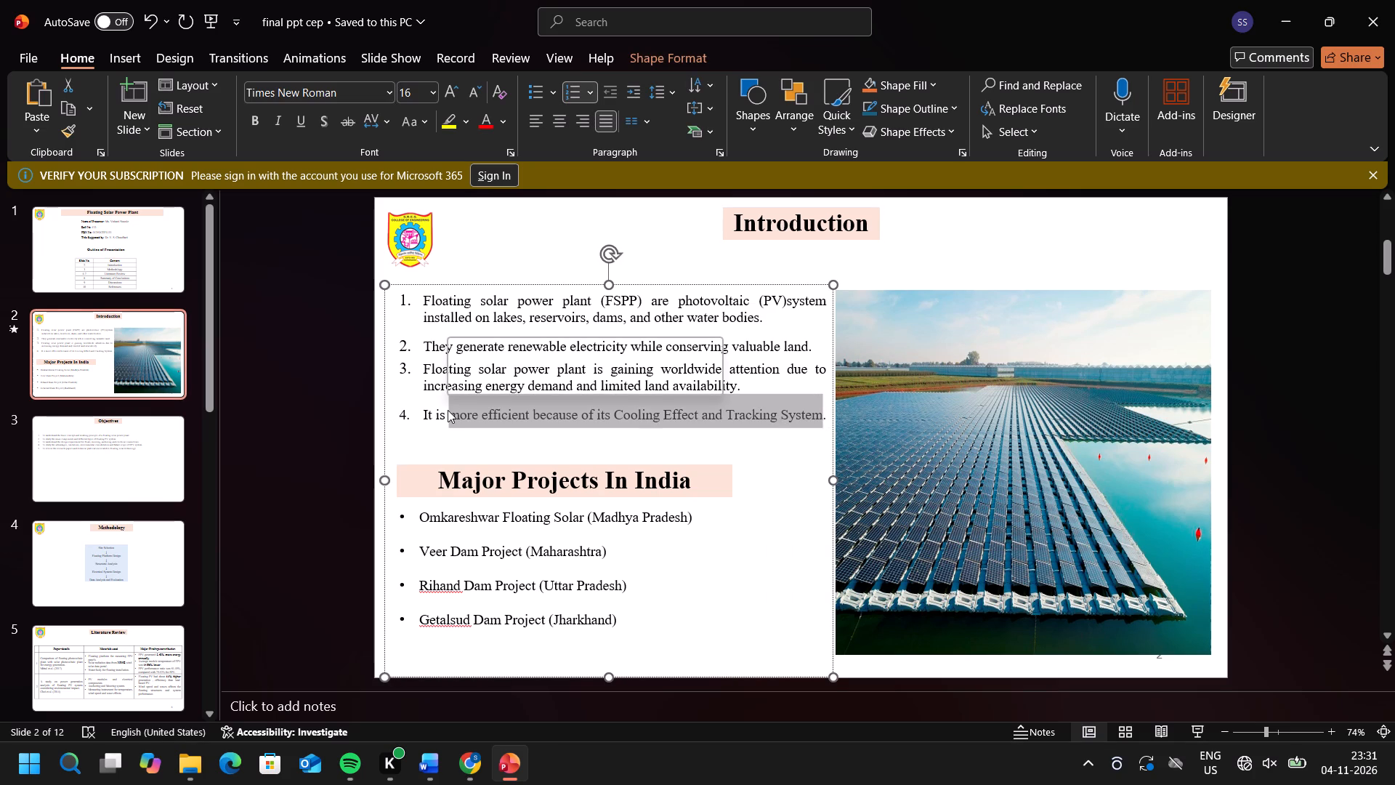
Set the line spacing of all five numbered objectives on the Objectives slide to 1.5.
click(171, 435)
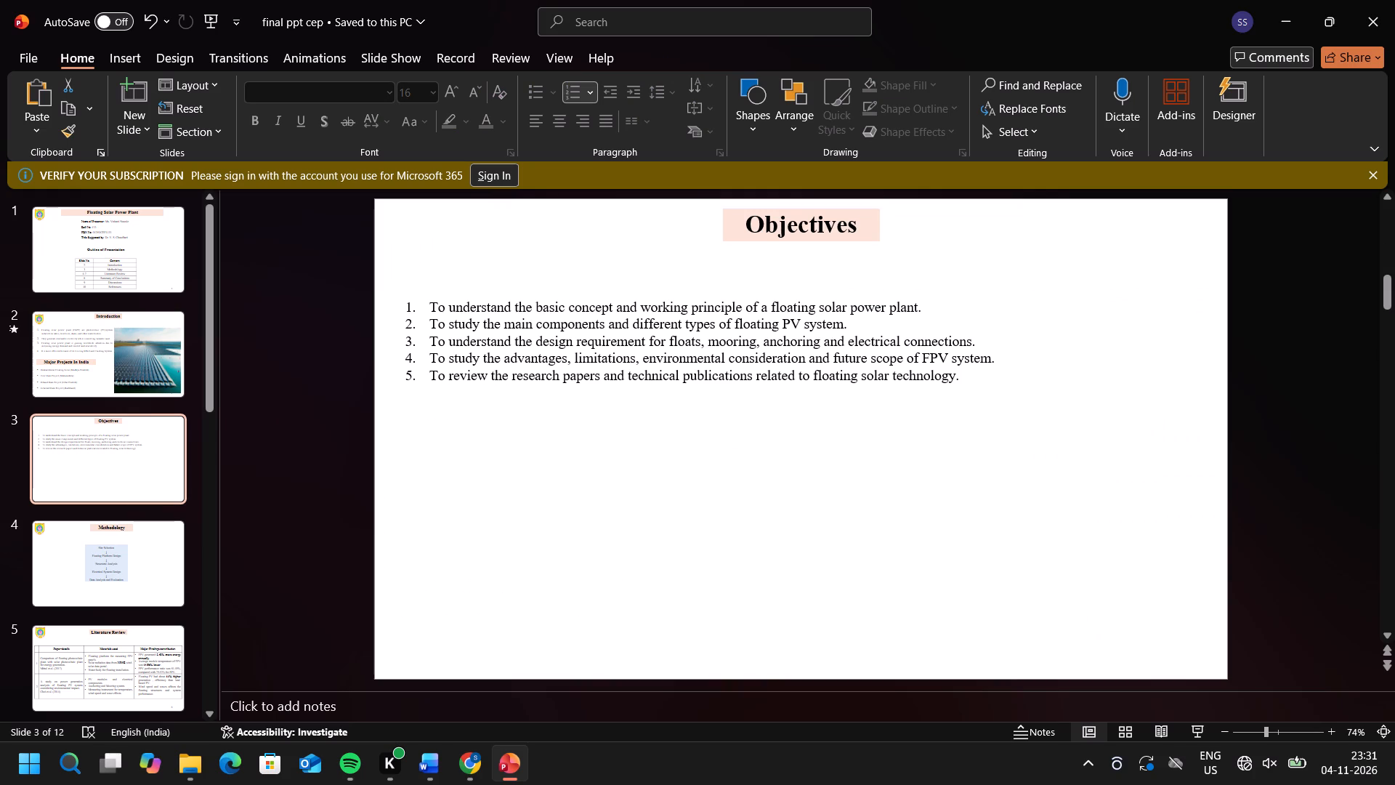
drag(959, 379, 405, 328)
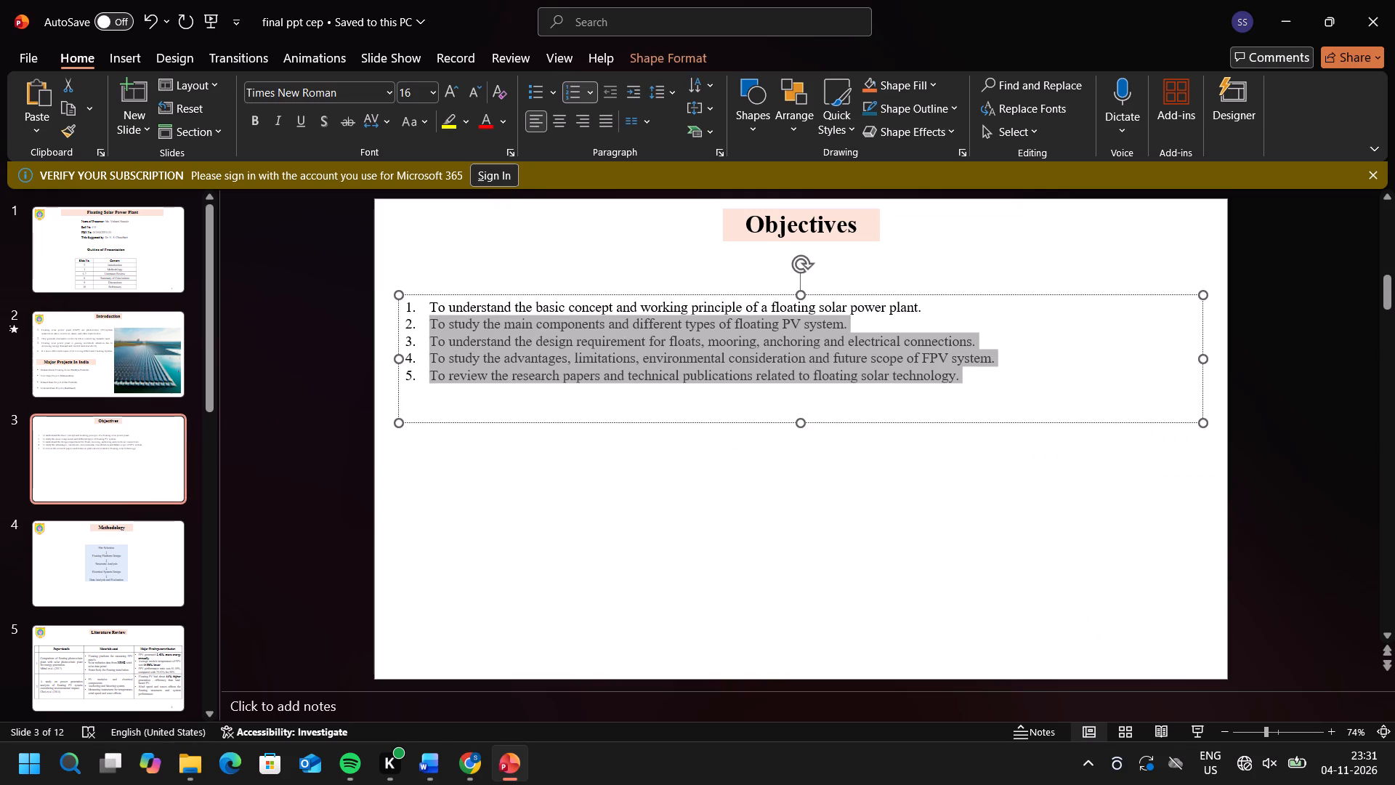
drag(405, 328, 433, 312)
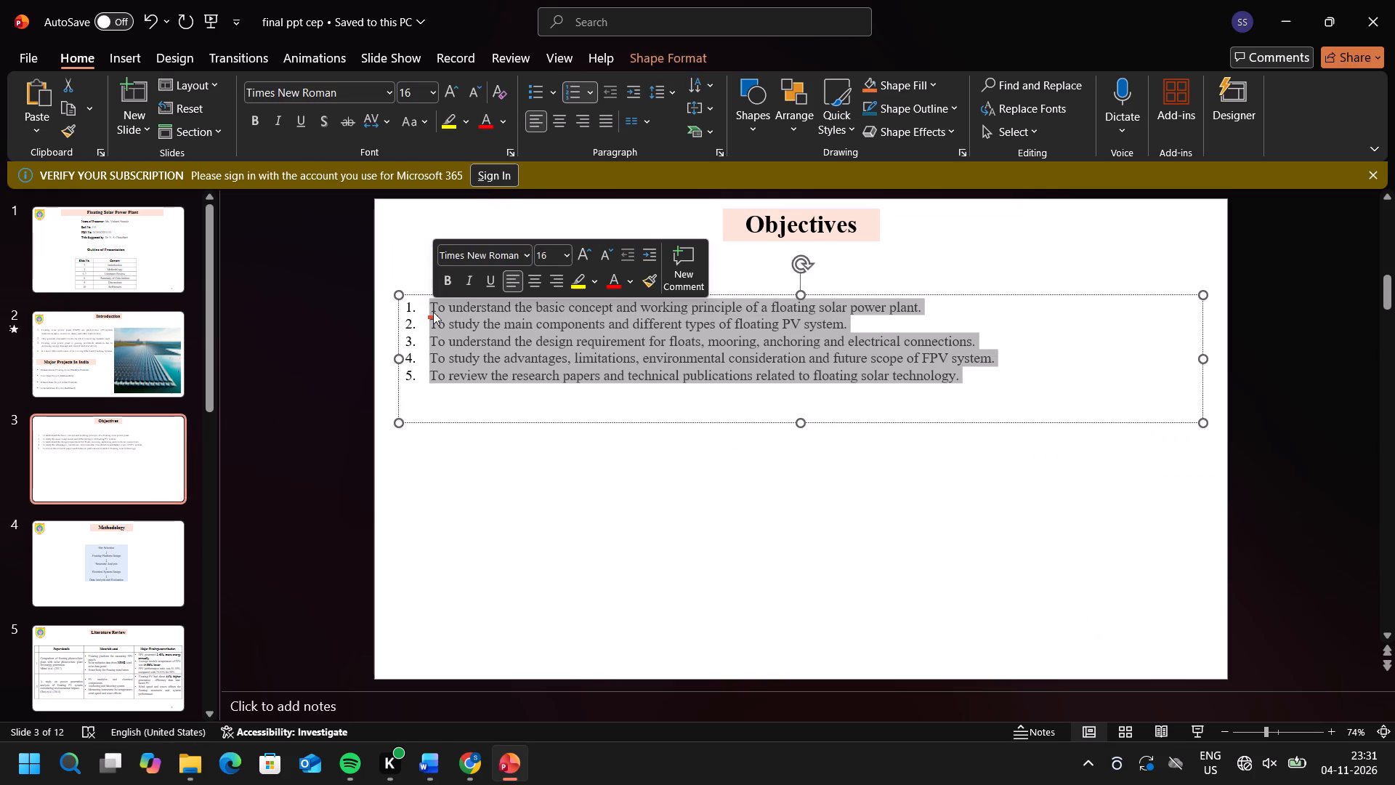
click(673, 96)
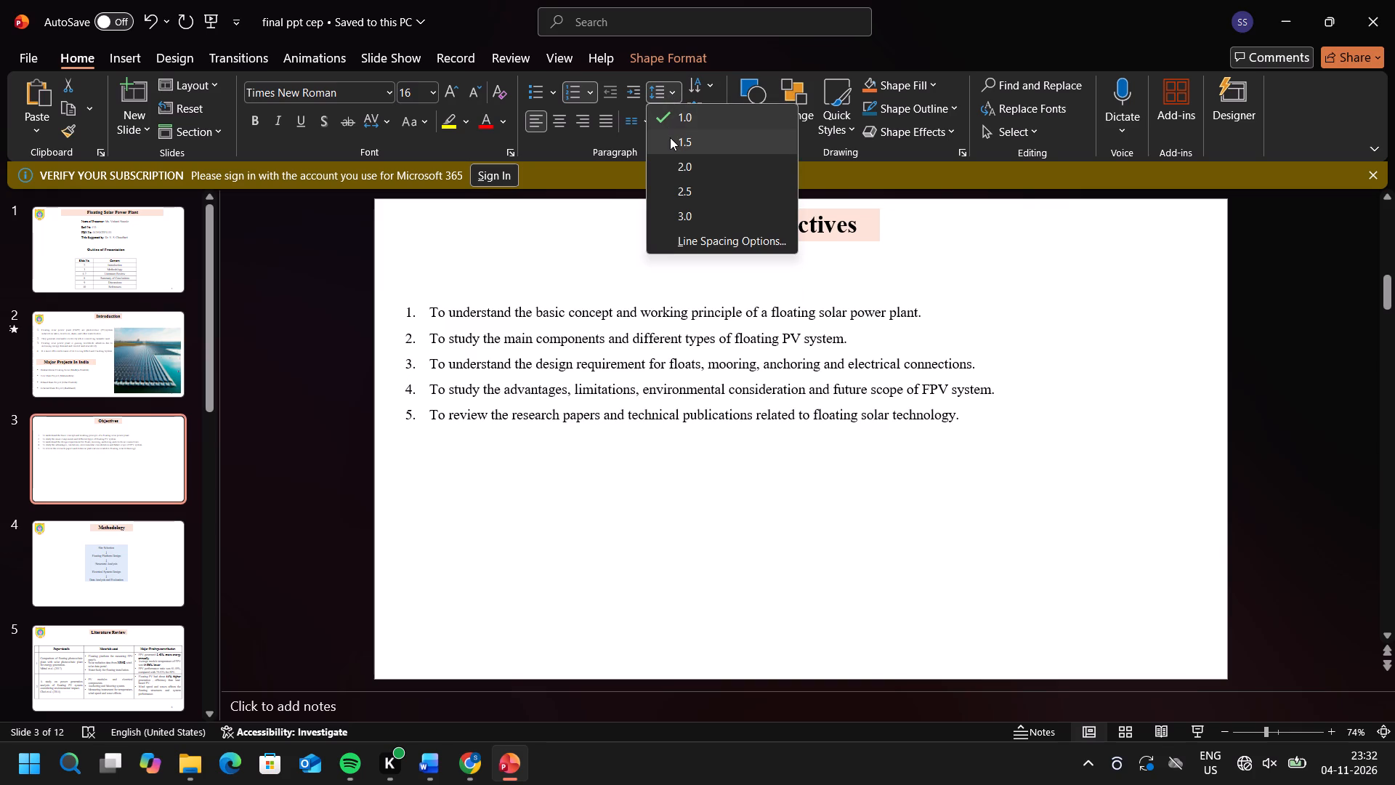
click(670, 137)
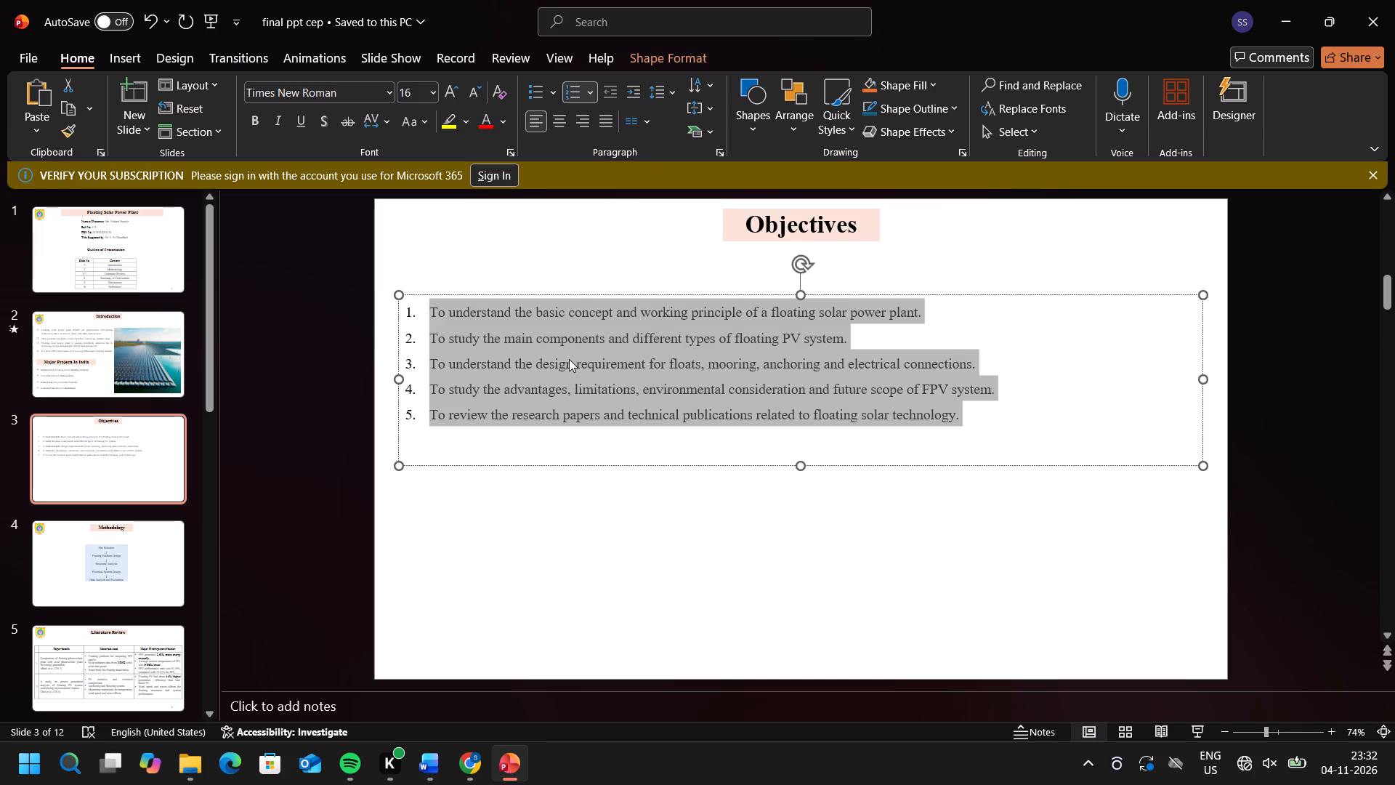
click(548, 538)
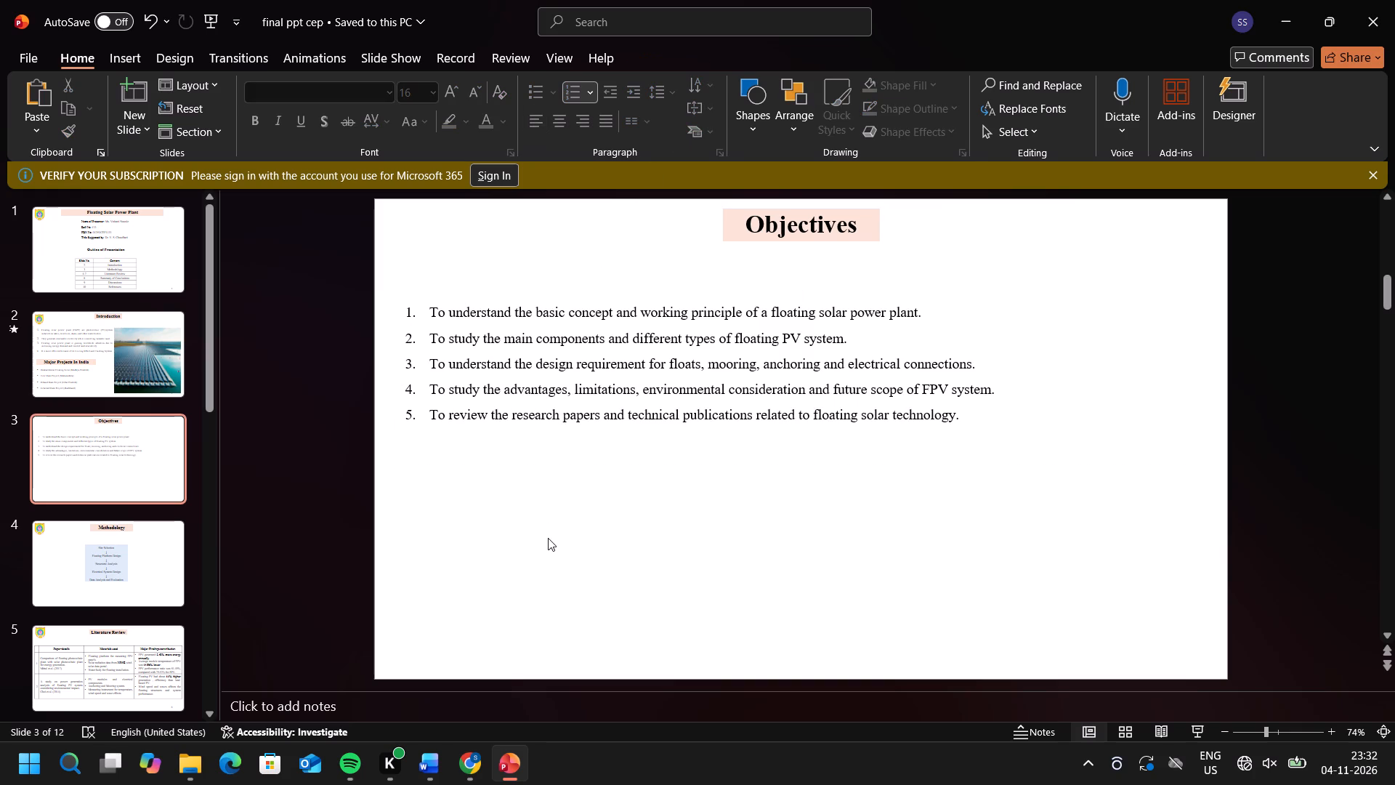
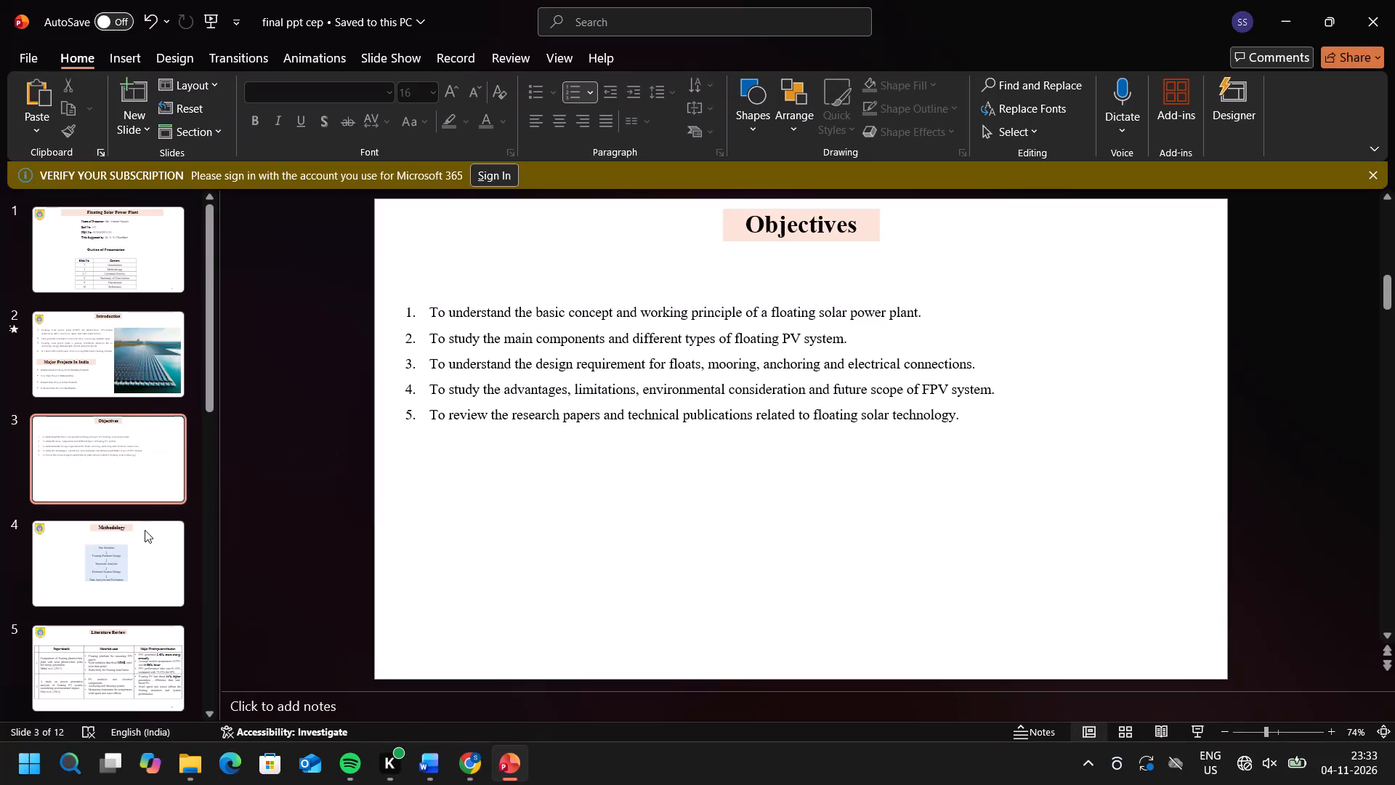
Check the font and size of the process flow text and the title on the Methodology slide.
click(150, 553)
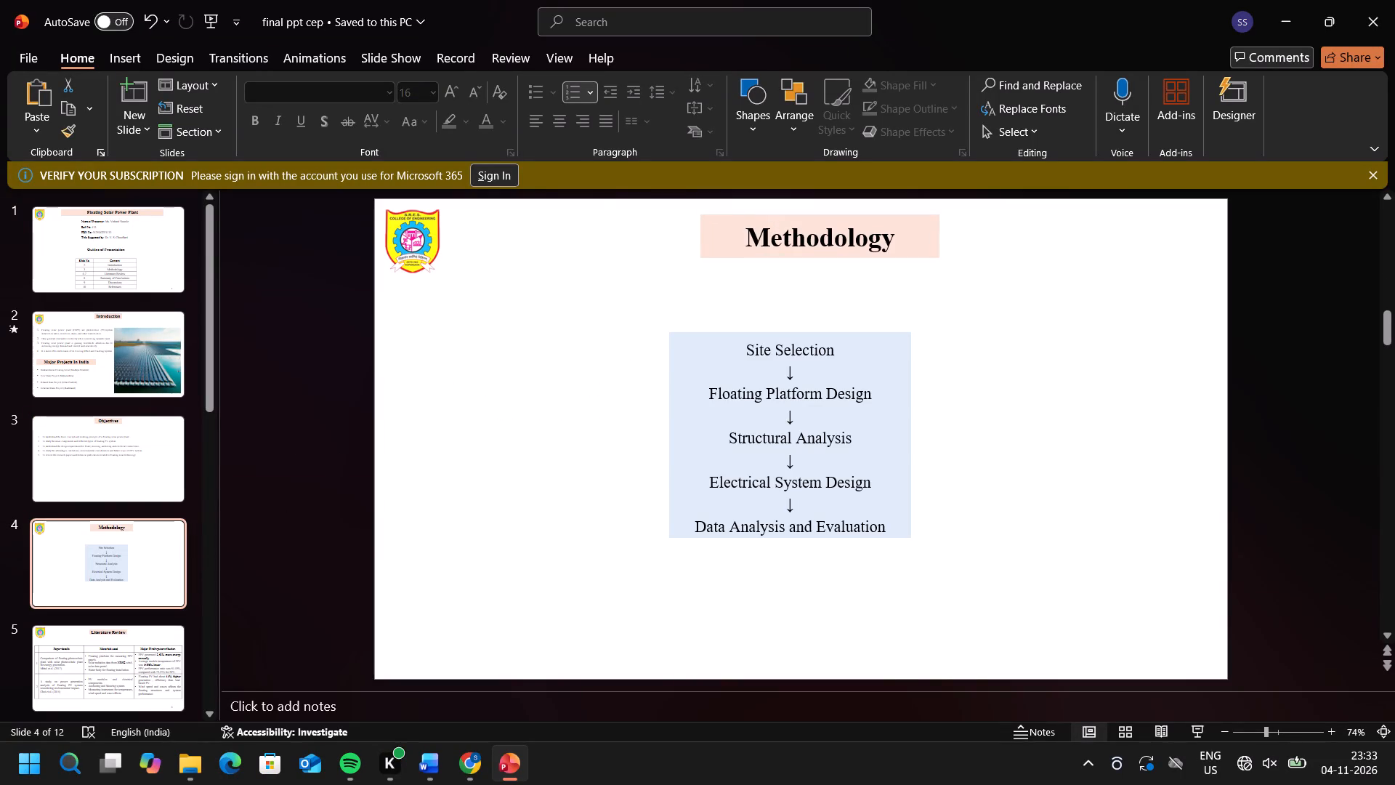
drag(881, 524, 860, 524)
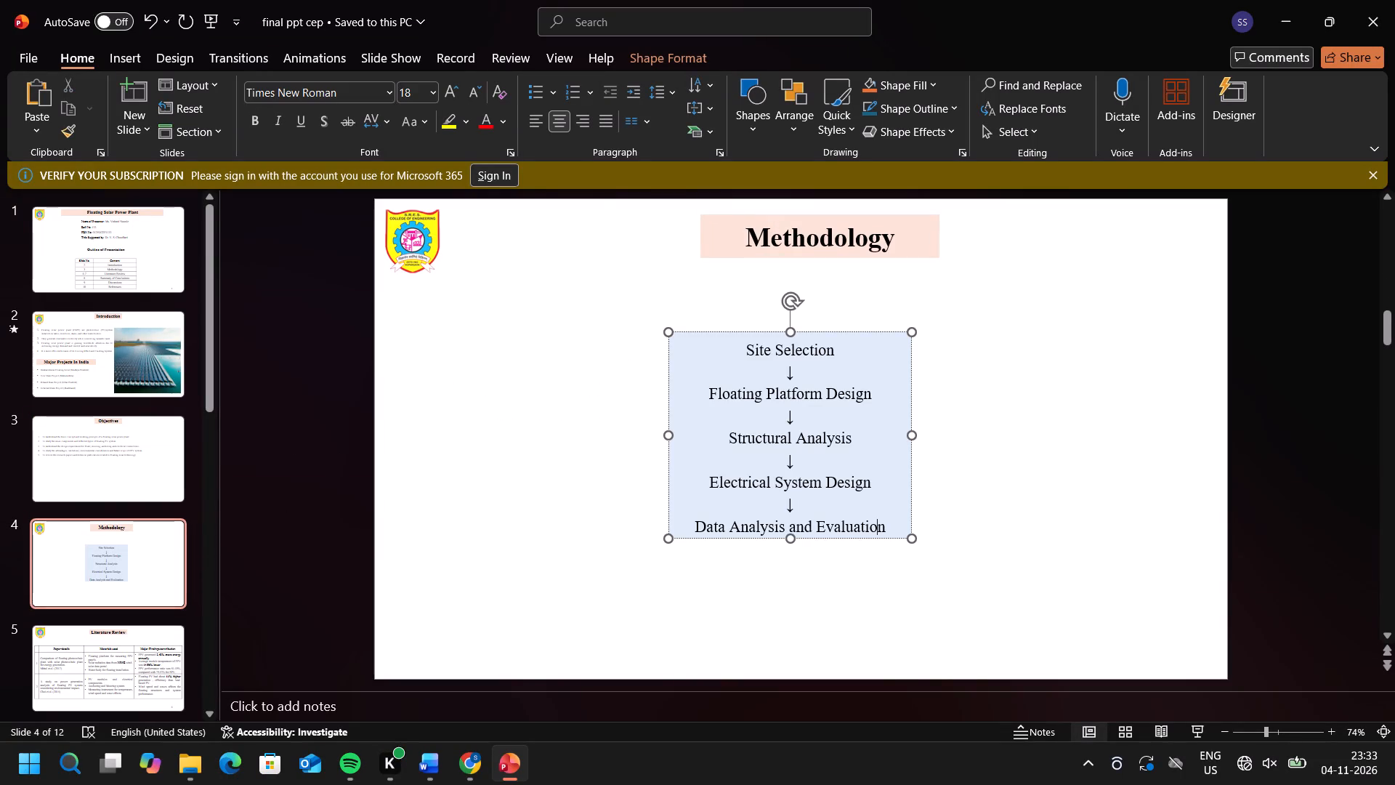
drag(860, 524, 721, 366)
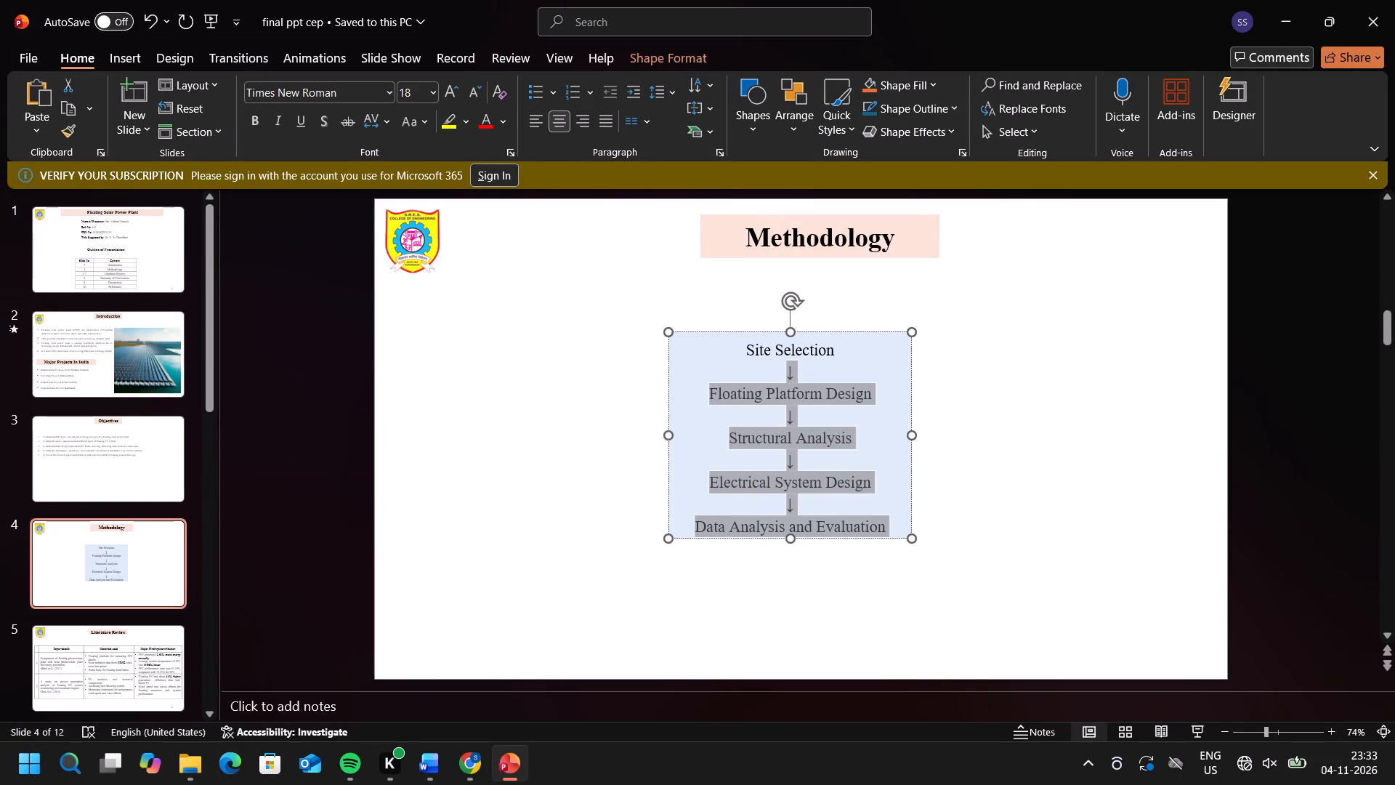
drag(721, 366, 722, 358)
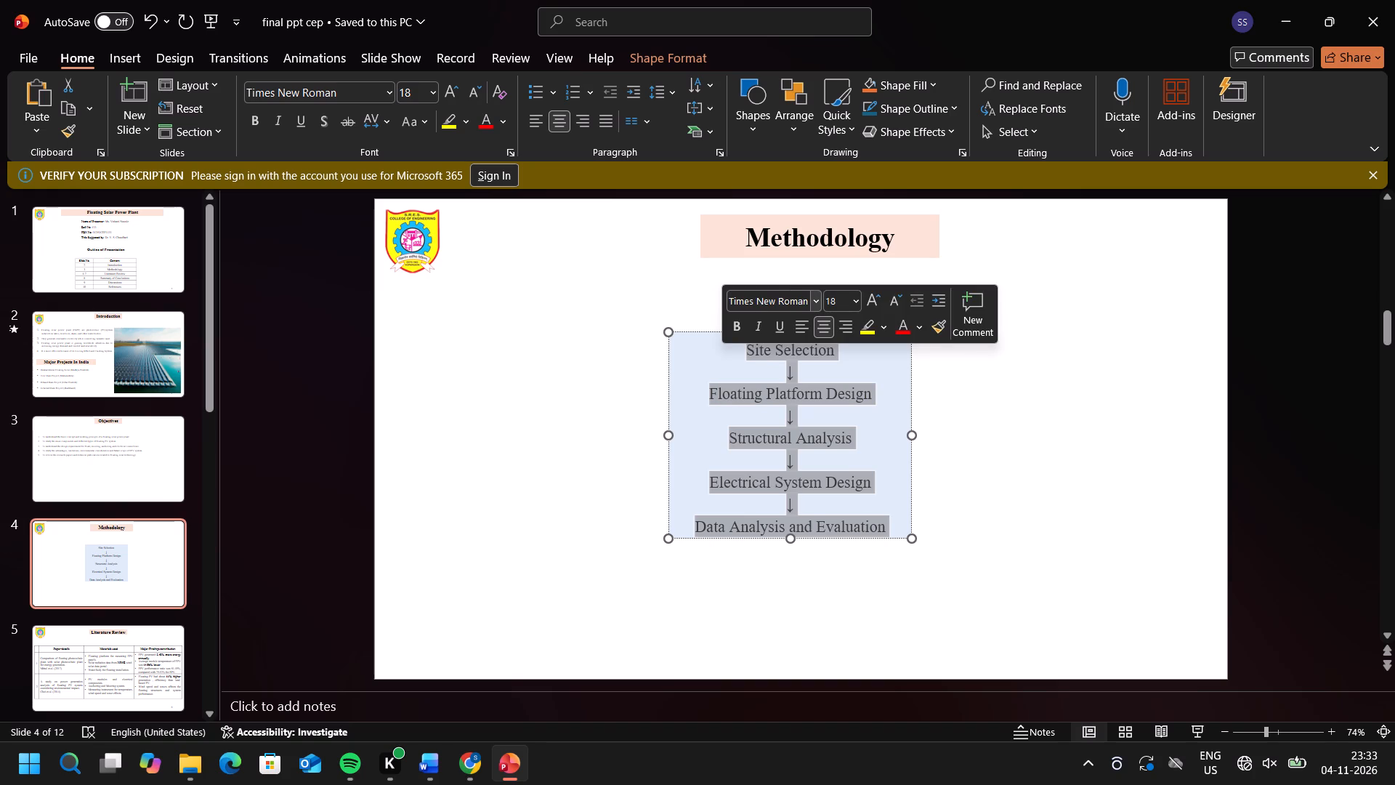
drag(894, 238, 757, 262)
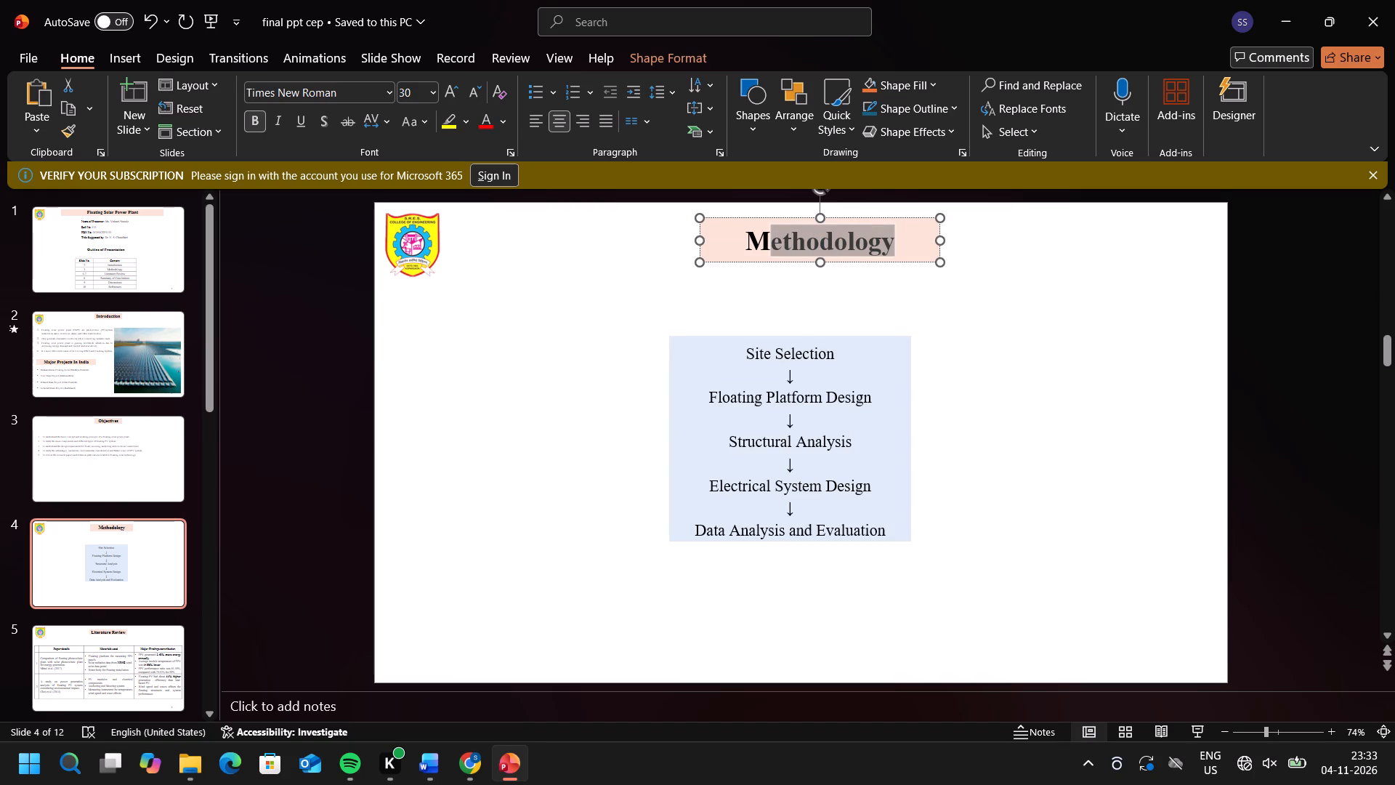
drag(757, 262, 742, 266)
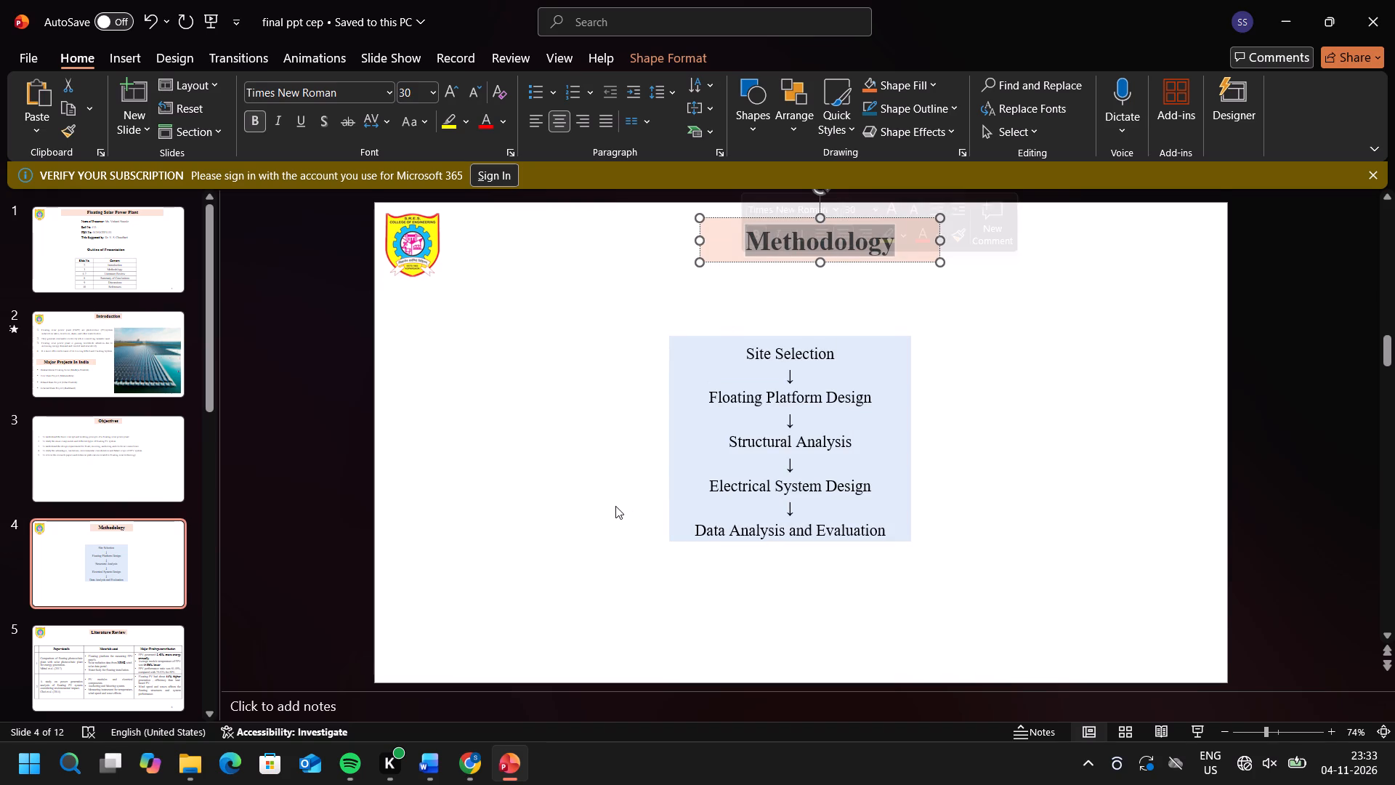
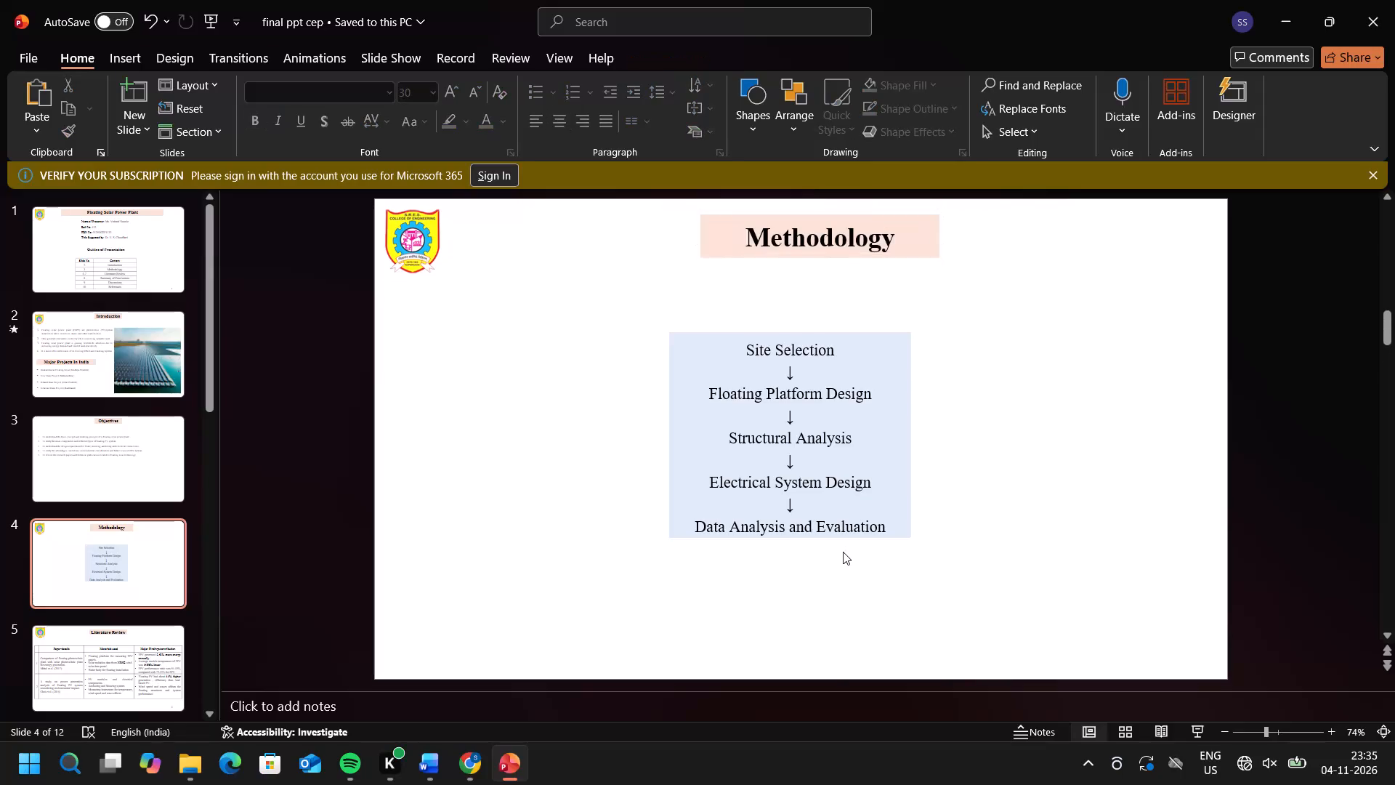
Open the list of available Wi-Fi networks in the Windows quick settings to check the connection.
click(1045, 674)
click(1248, 761)
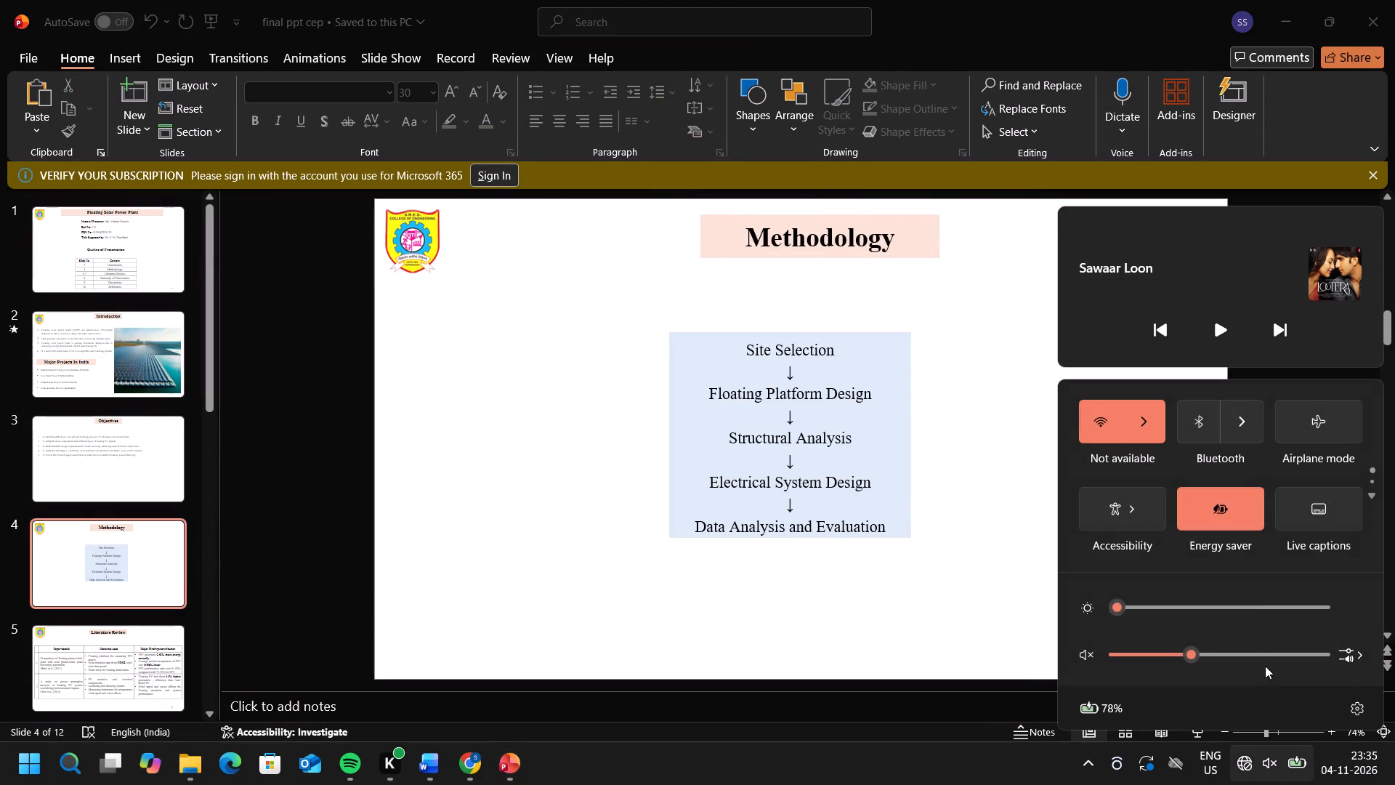
click(1150, 425)
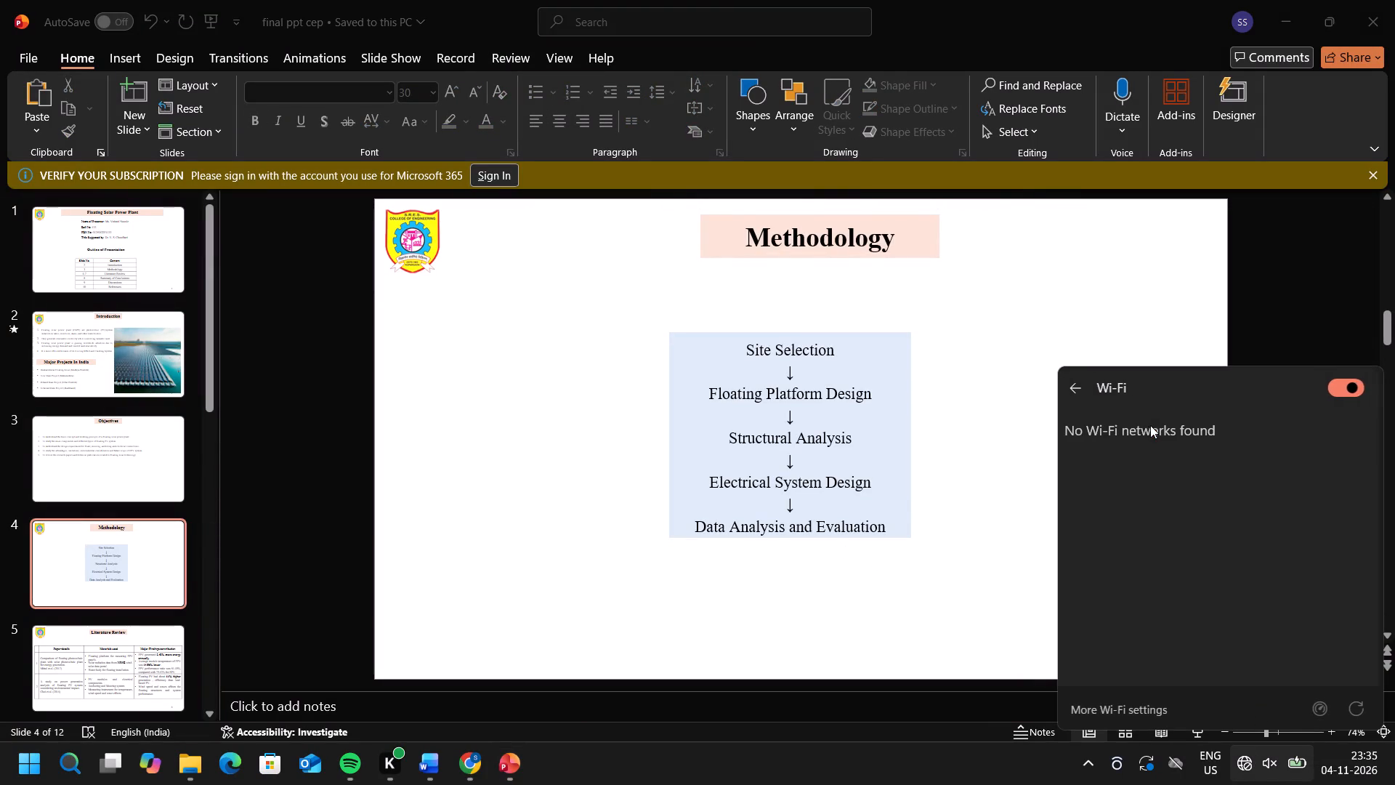
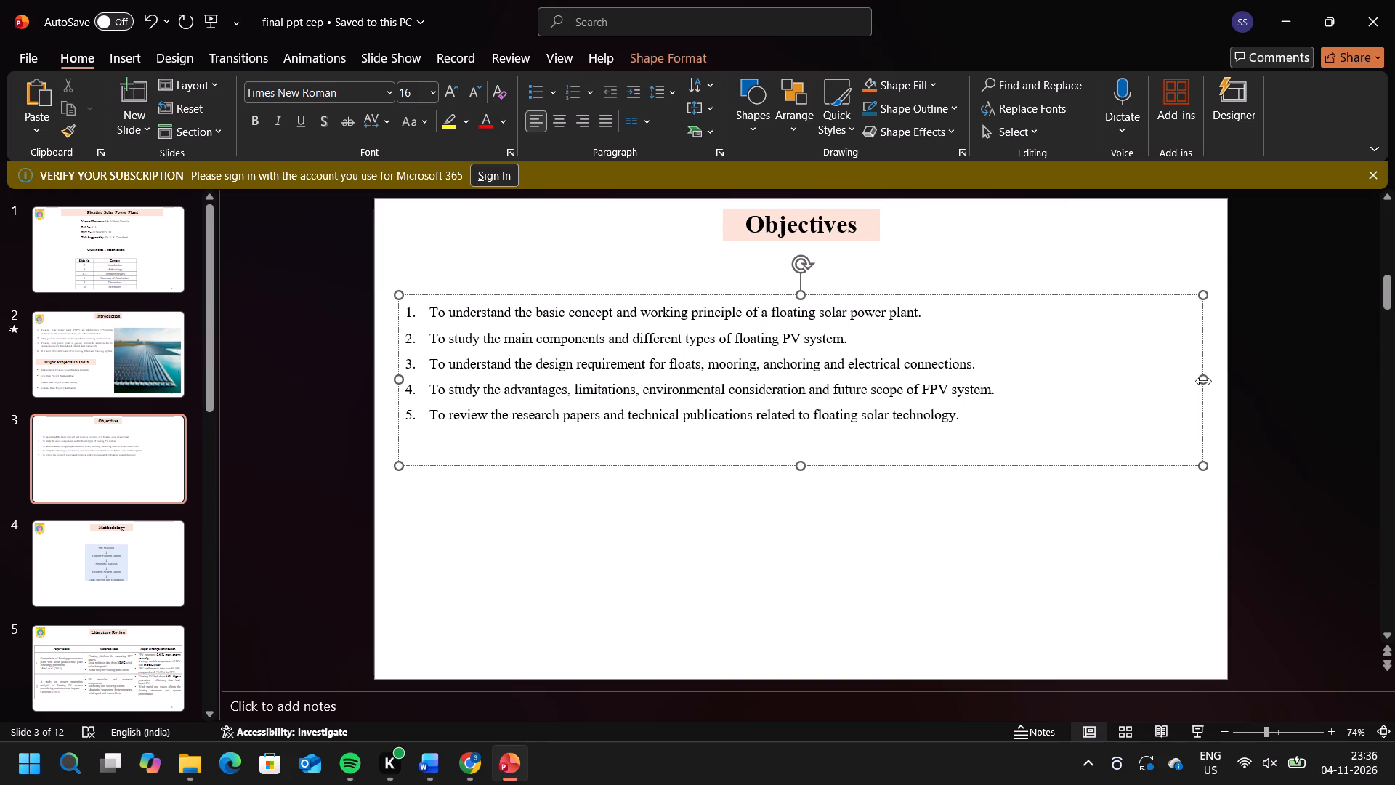
Narrow the numbered objectives text box on the Objectives slide by bringing its right edge closer to the text.
drag(1203, 381, 1115, 400)
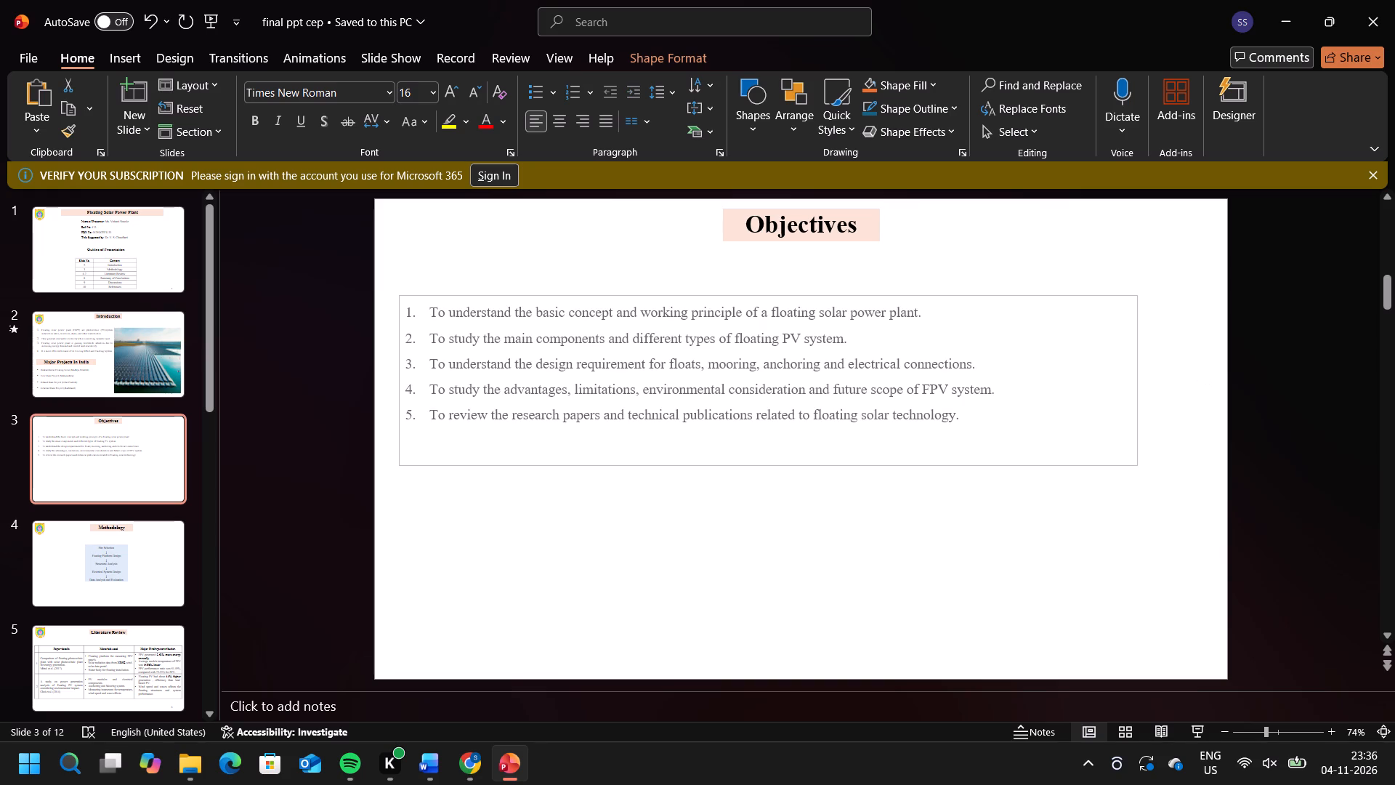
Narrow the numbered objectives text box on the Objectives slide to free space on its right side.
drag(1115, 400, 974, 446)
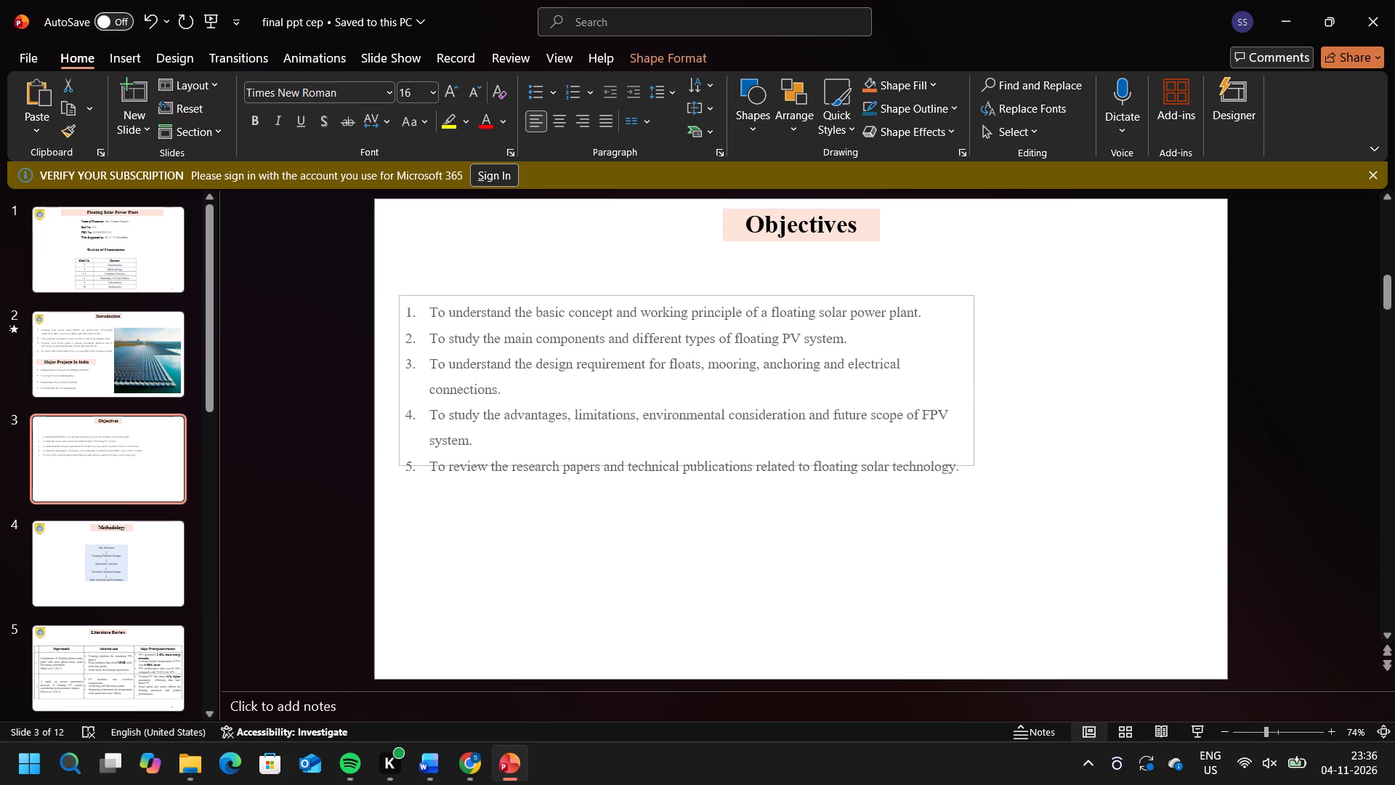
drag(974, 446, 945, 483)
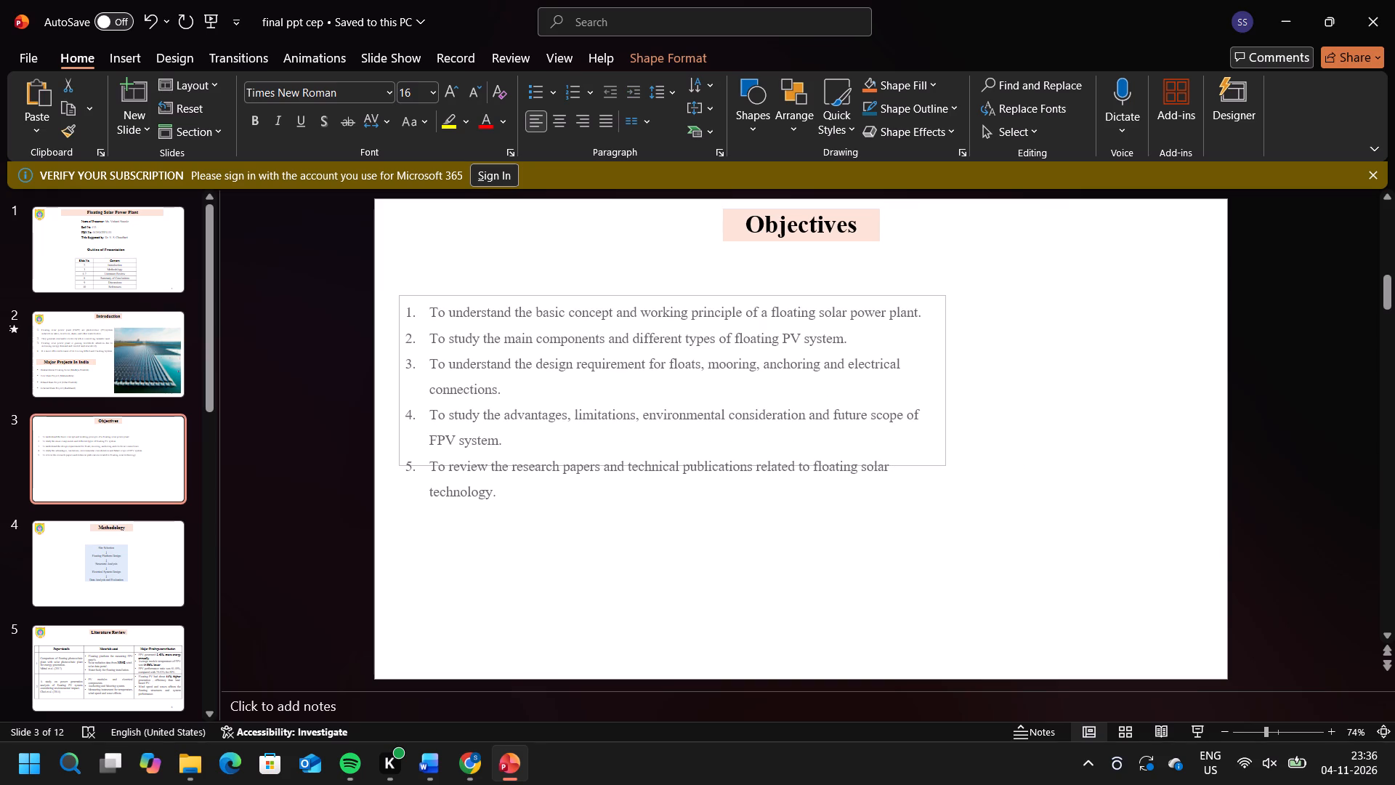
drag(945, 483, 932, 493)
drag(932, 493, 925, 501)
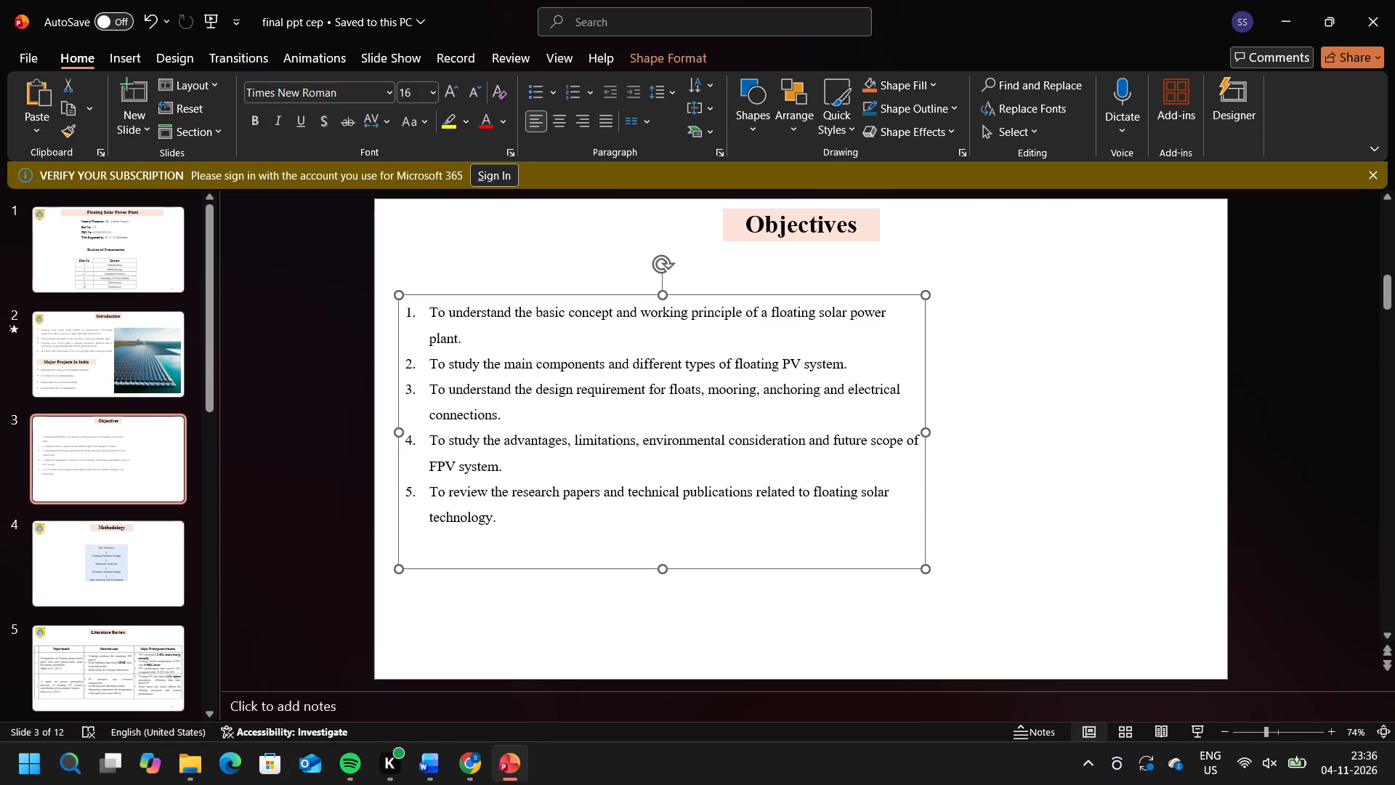
Insert the aerial picture of a floating solar plant on the Objectives slide.
scroll(1051, 437, left, 2)
click(134, 52)
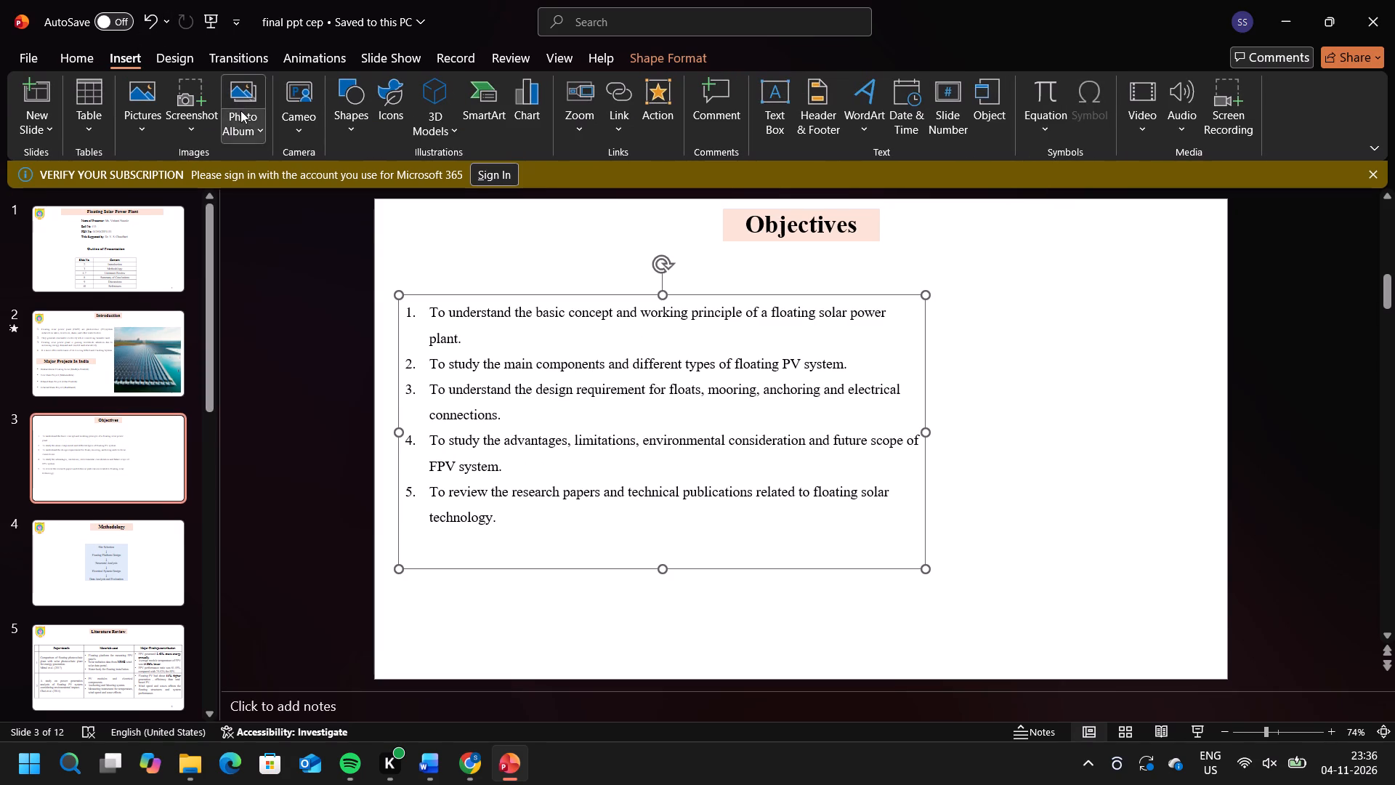
click(139, 124)
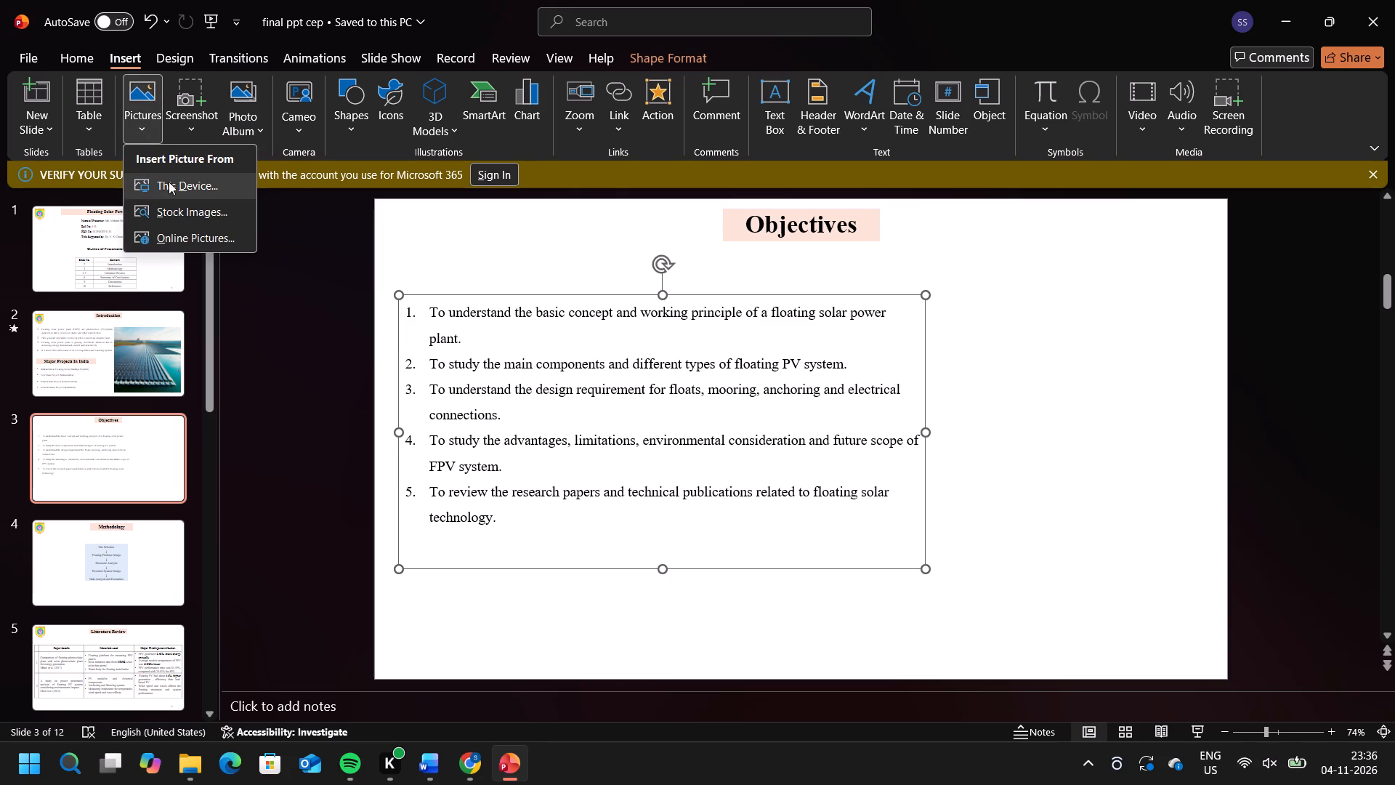
Insert the downloaded picture WhatsApp Image 2026-11-04 at 11.35.22 PM from the Downloads folder on the Objectives slide.
click(171, 185)
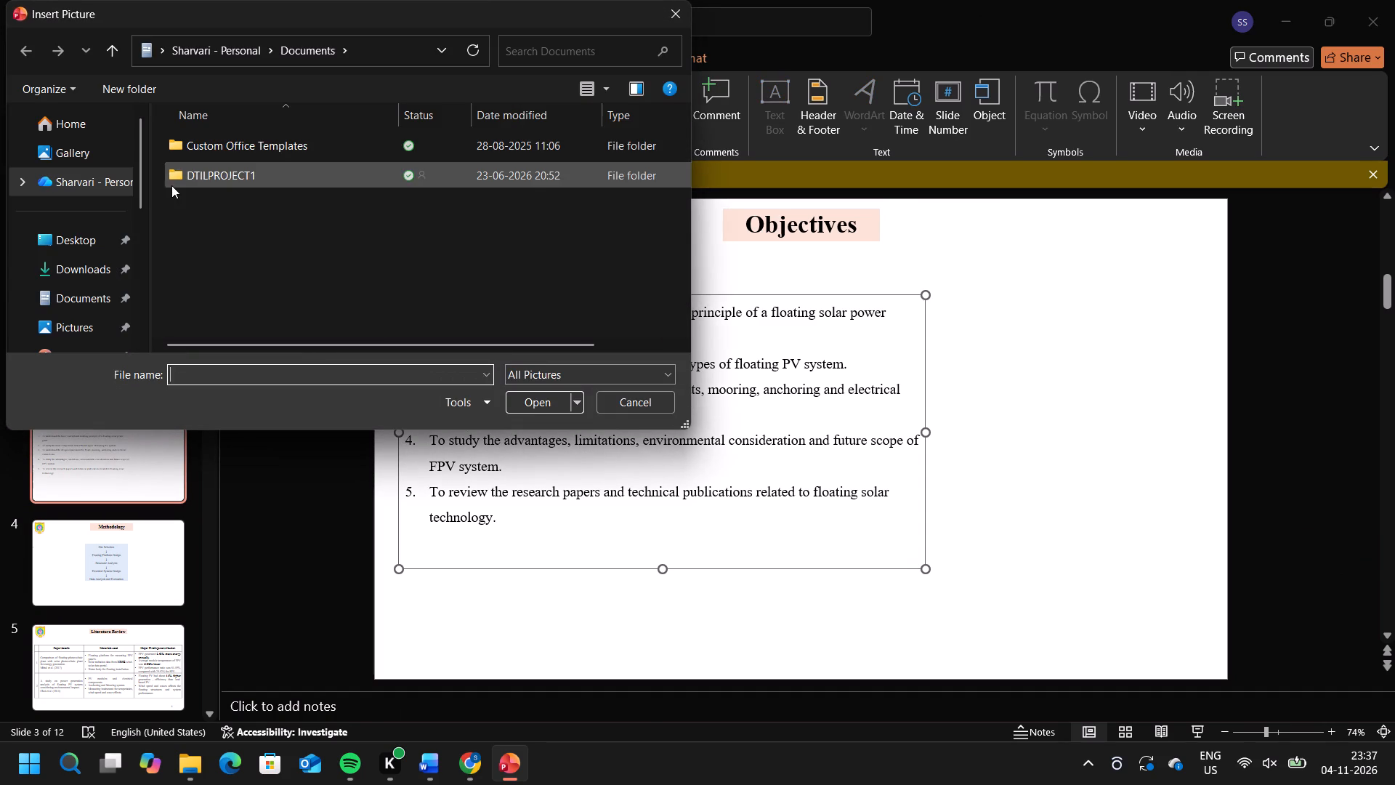
click(86, 270)
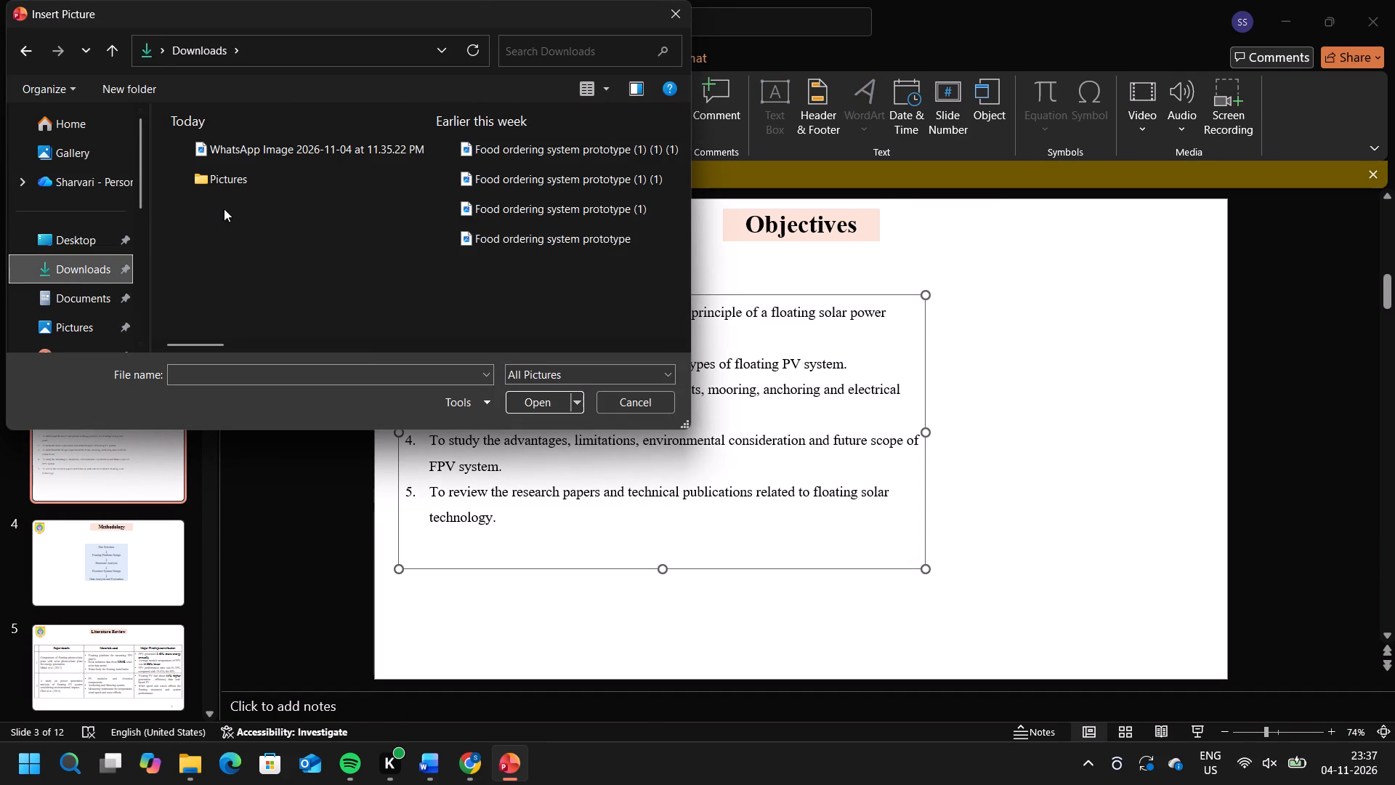
click(320, 145)
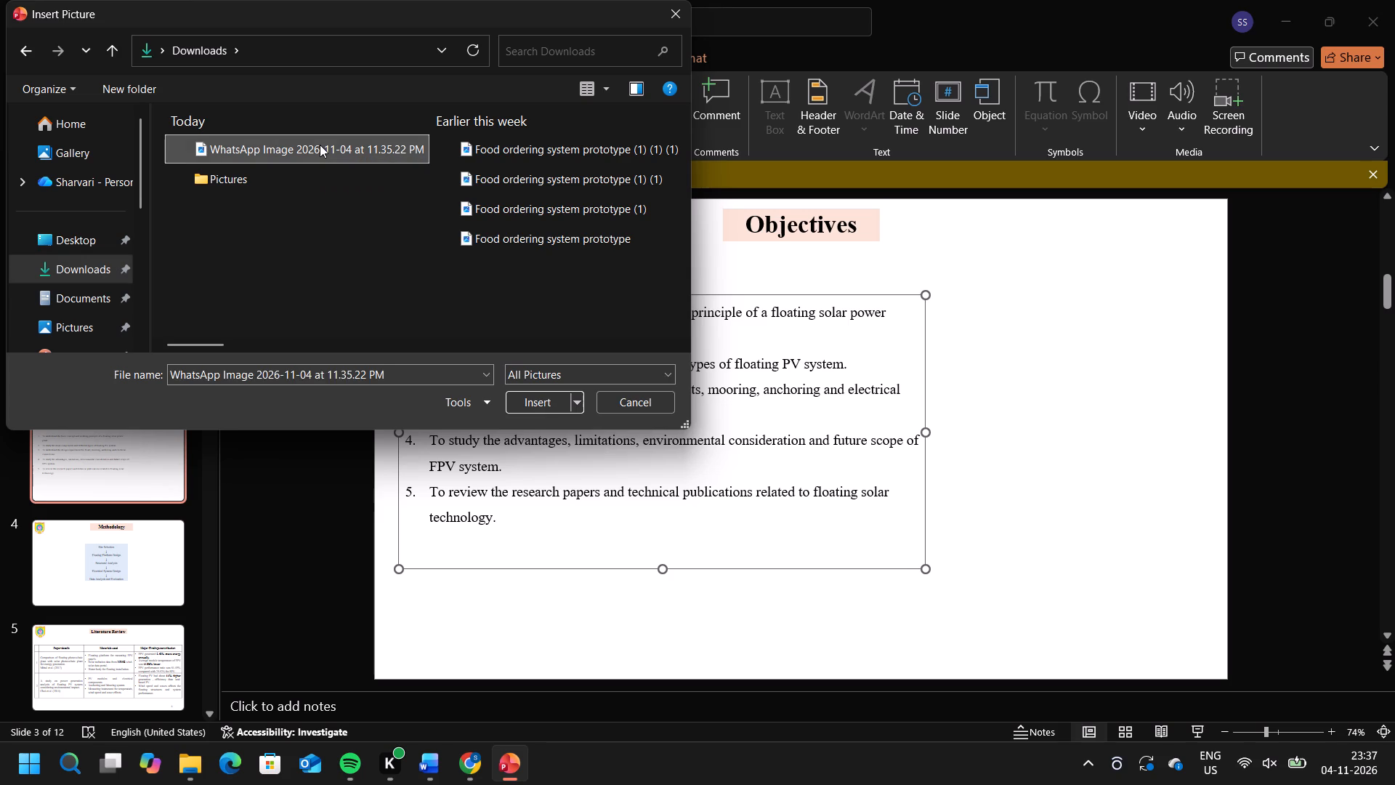
click(535, 408)
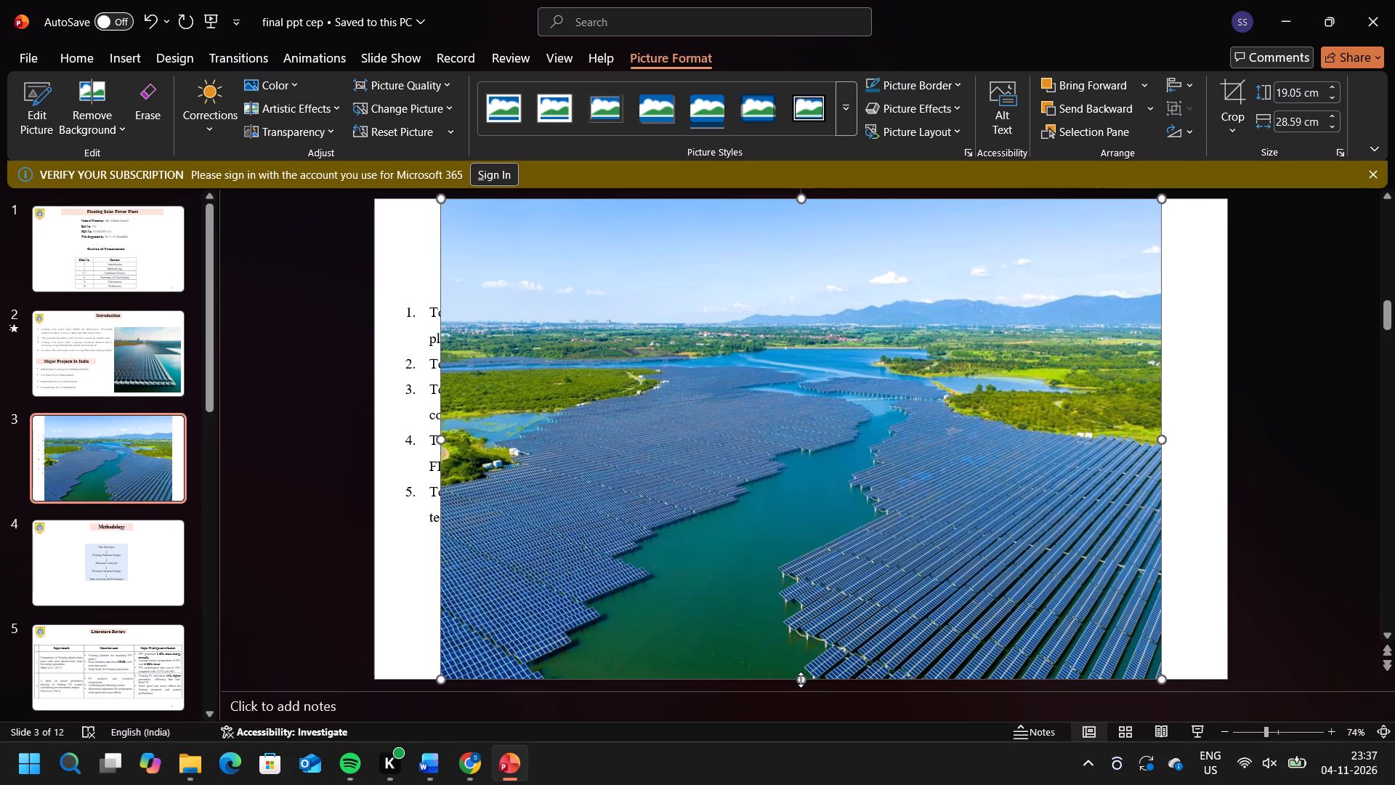
Reduce the height of the floating solar plant picture on the Objectives slide by moving its lower edge up.
drag(801, 679, 807, 576)
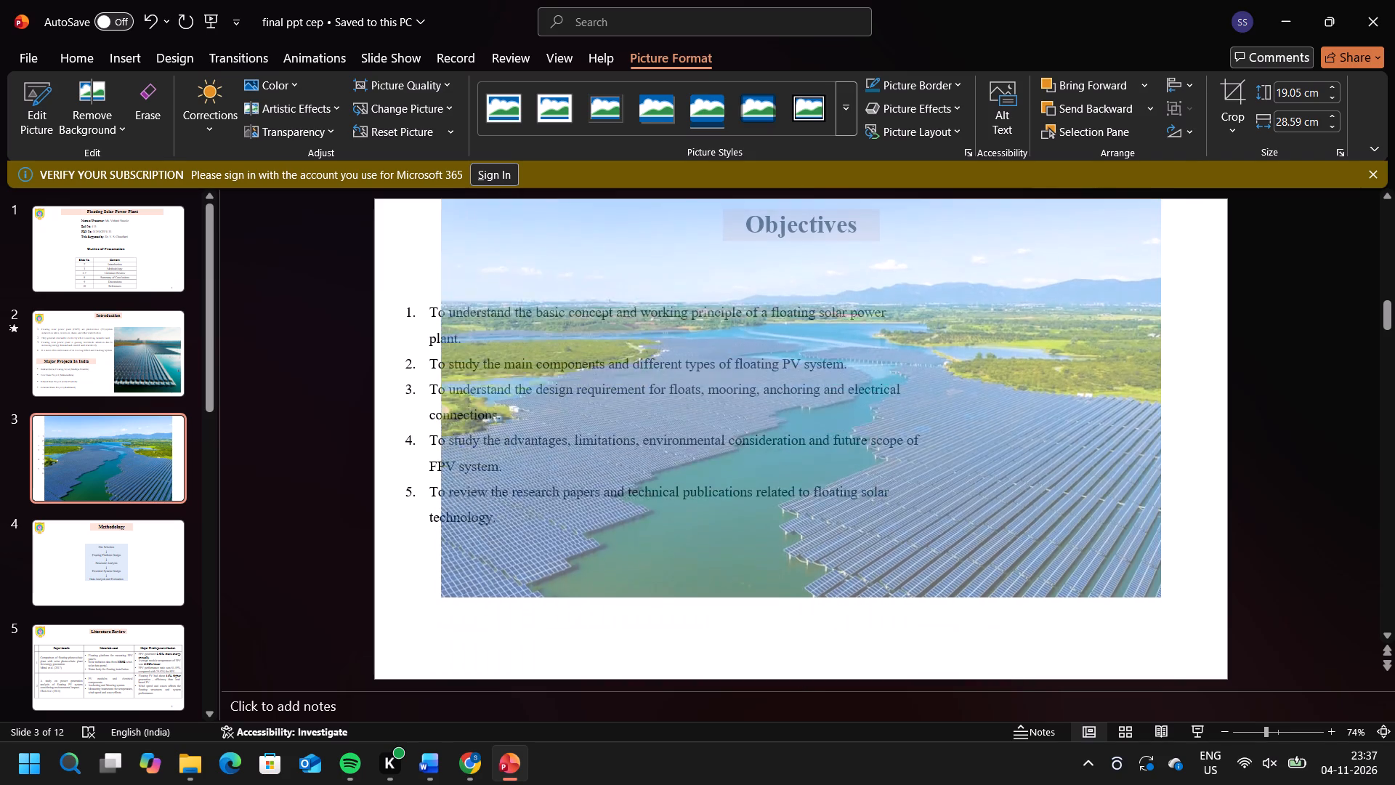
Resize the solar plant picture to about 12.55 cm wide and 9.38 cm high and place it to the right of the objectives list.
drag(807, 576, 815, 517)
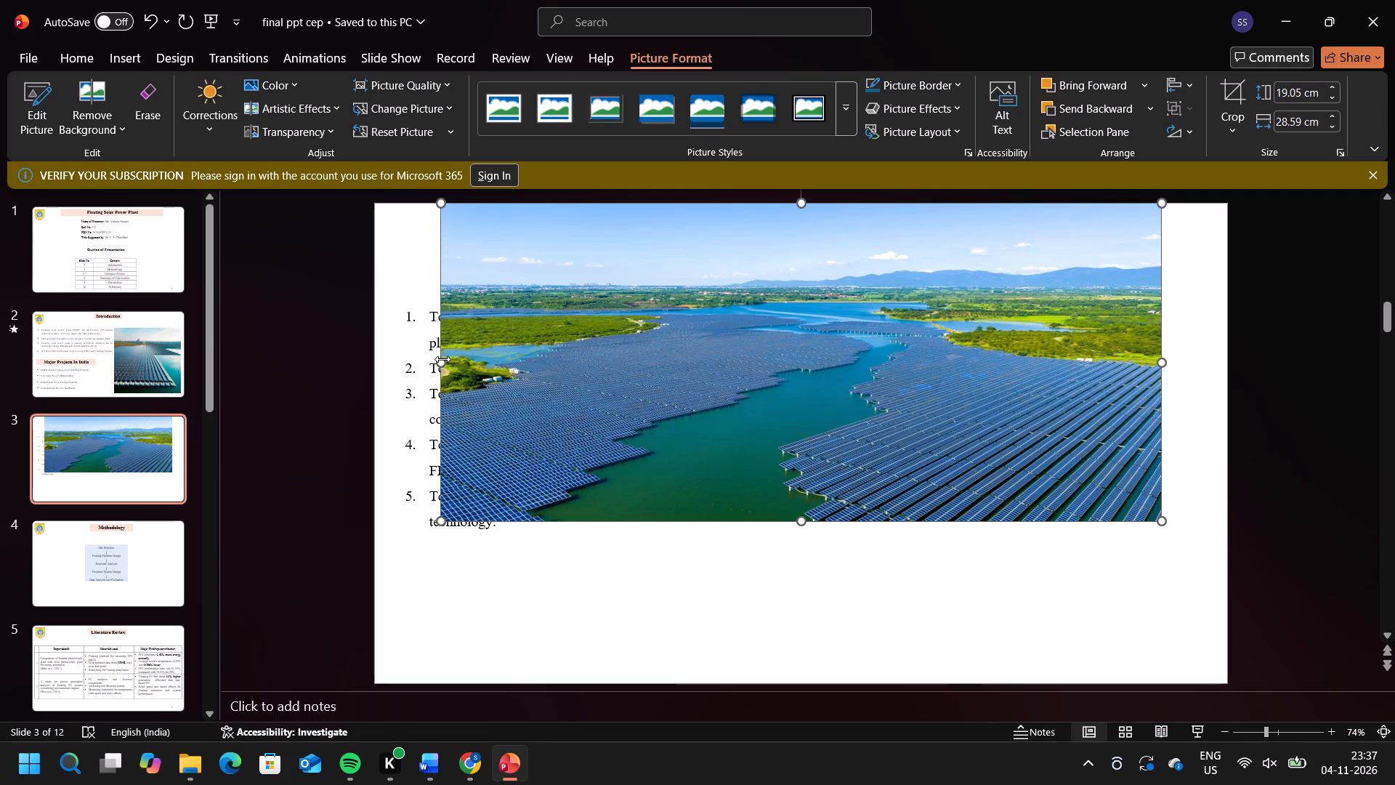
drag(442, 359, 732, 402)
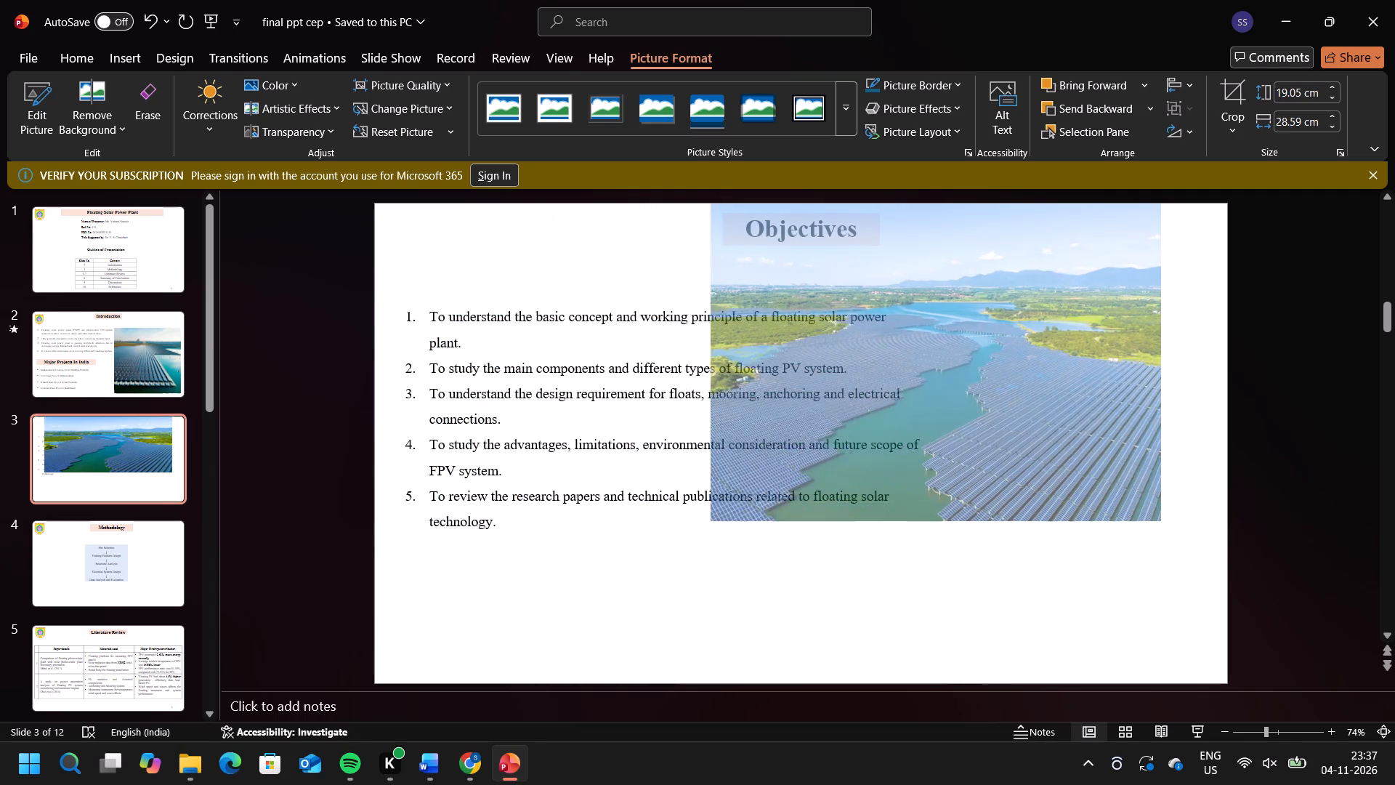
drag(732, 402, 807, 432)
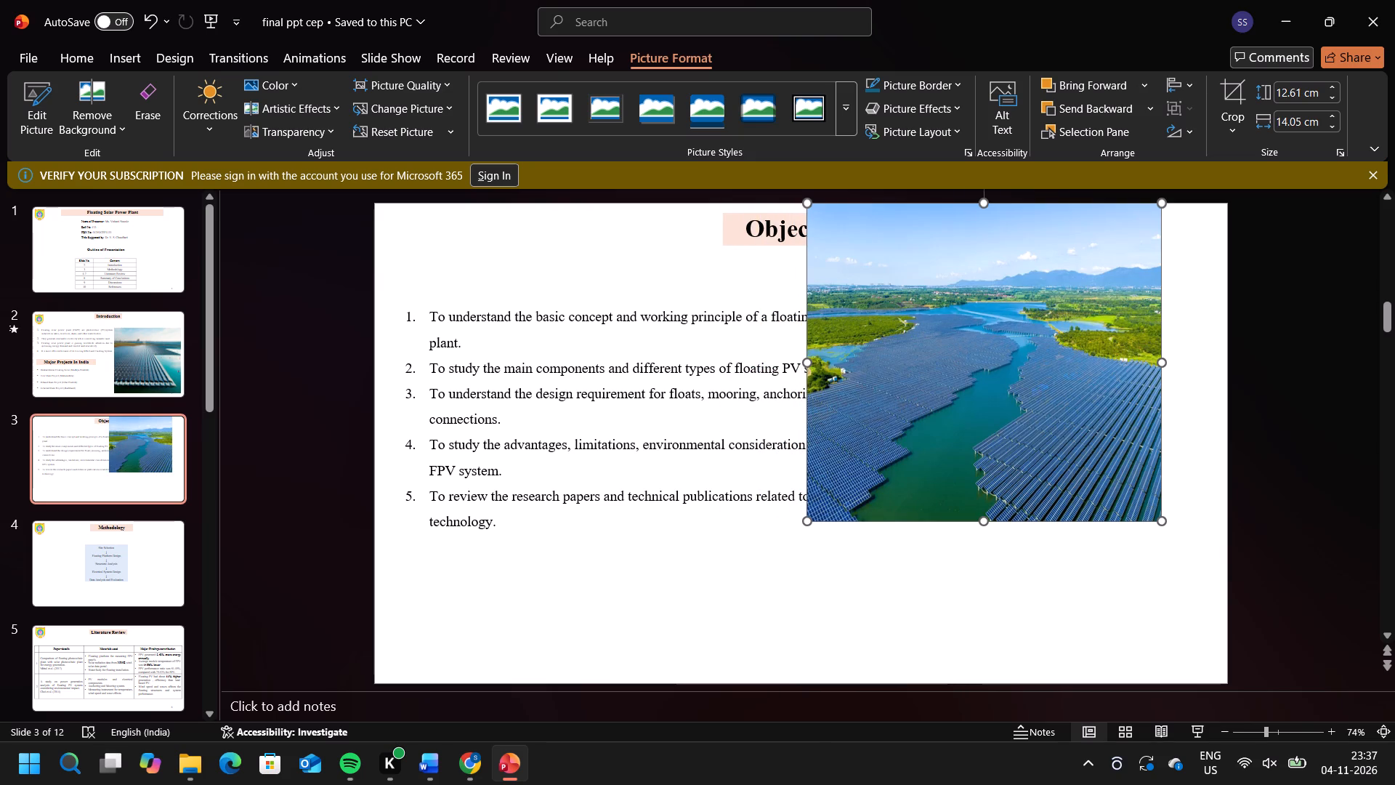
drag(959, 366, 1013, 421)
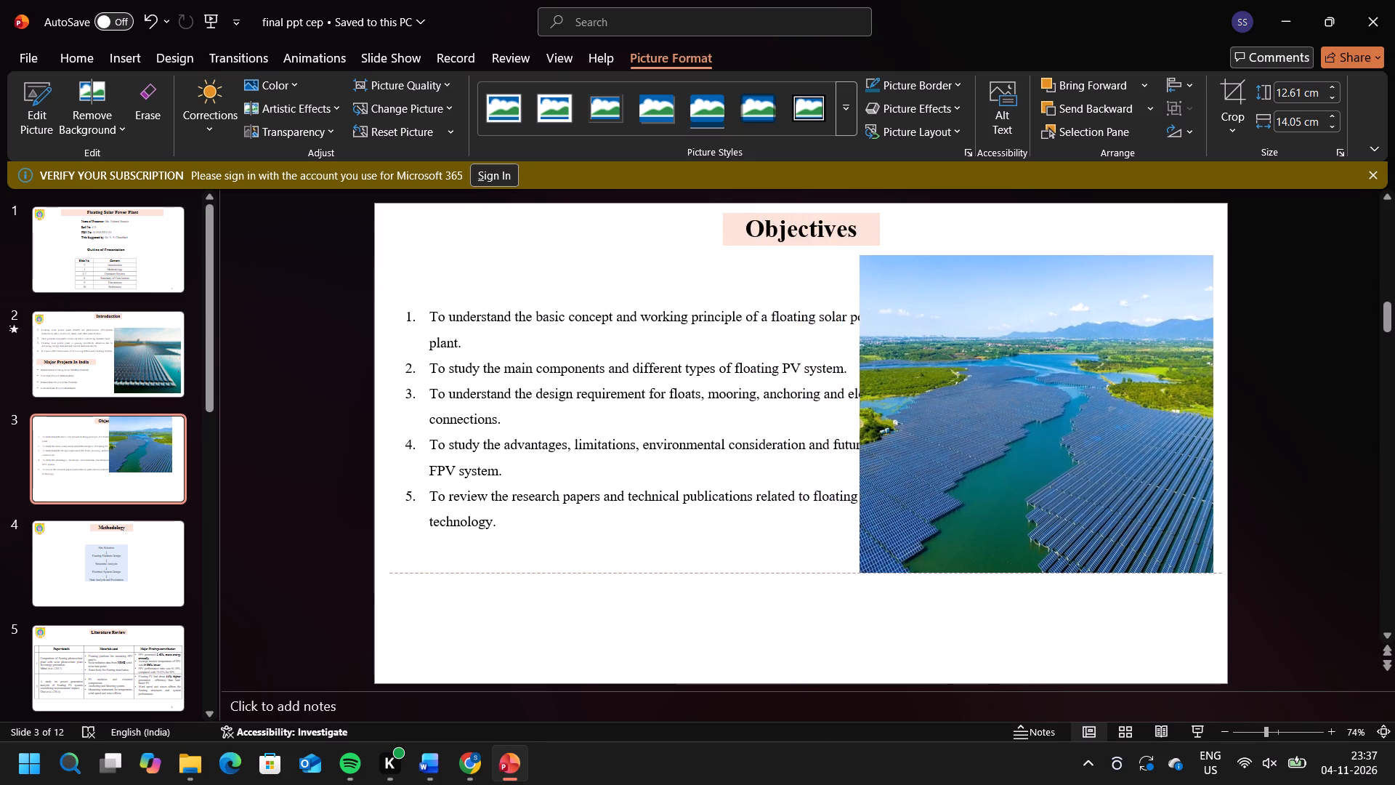
drag(1013, 421, 986, 434)
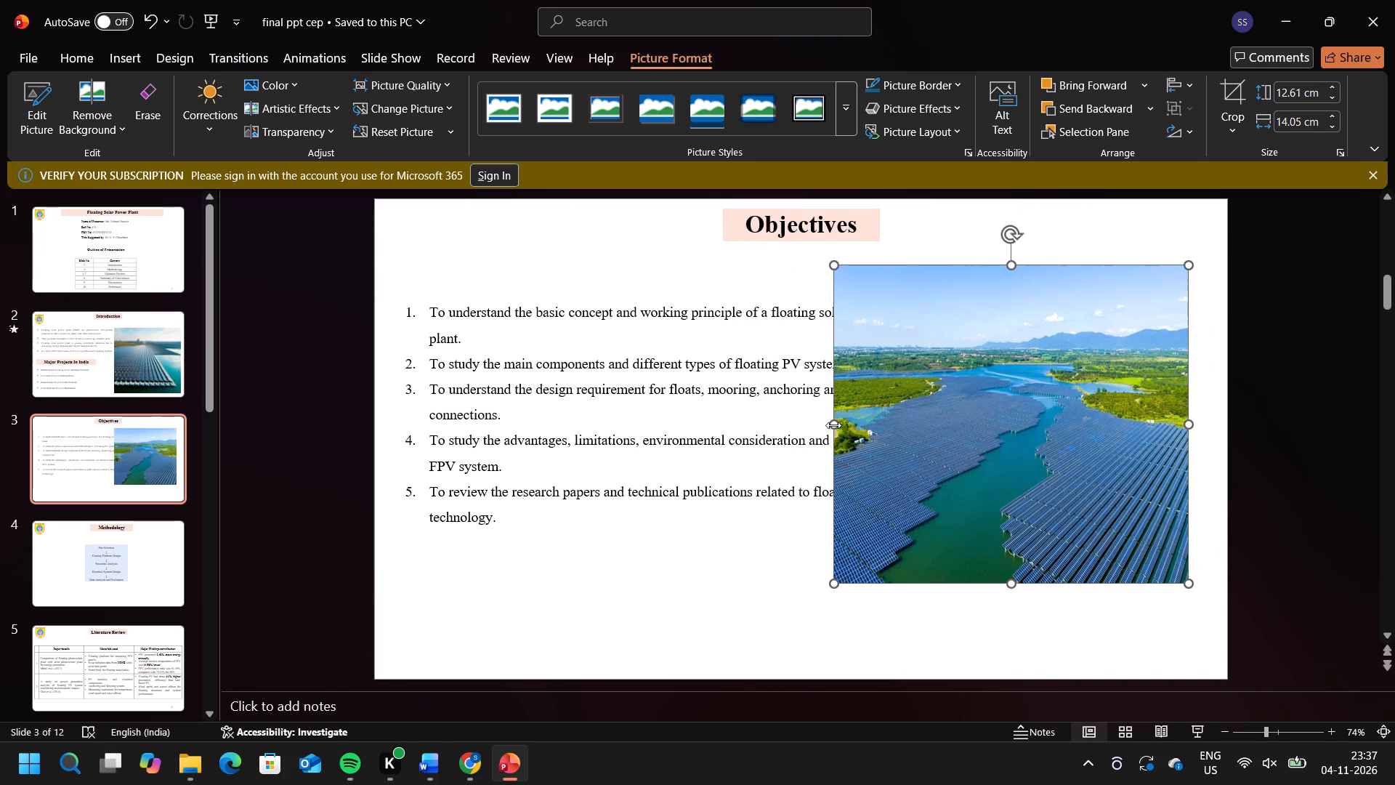
drag(833, 425, 872, 424)
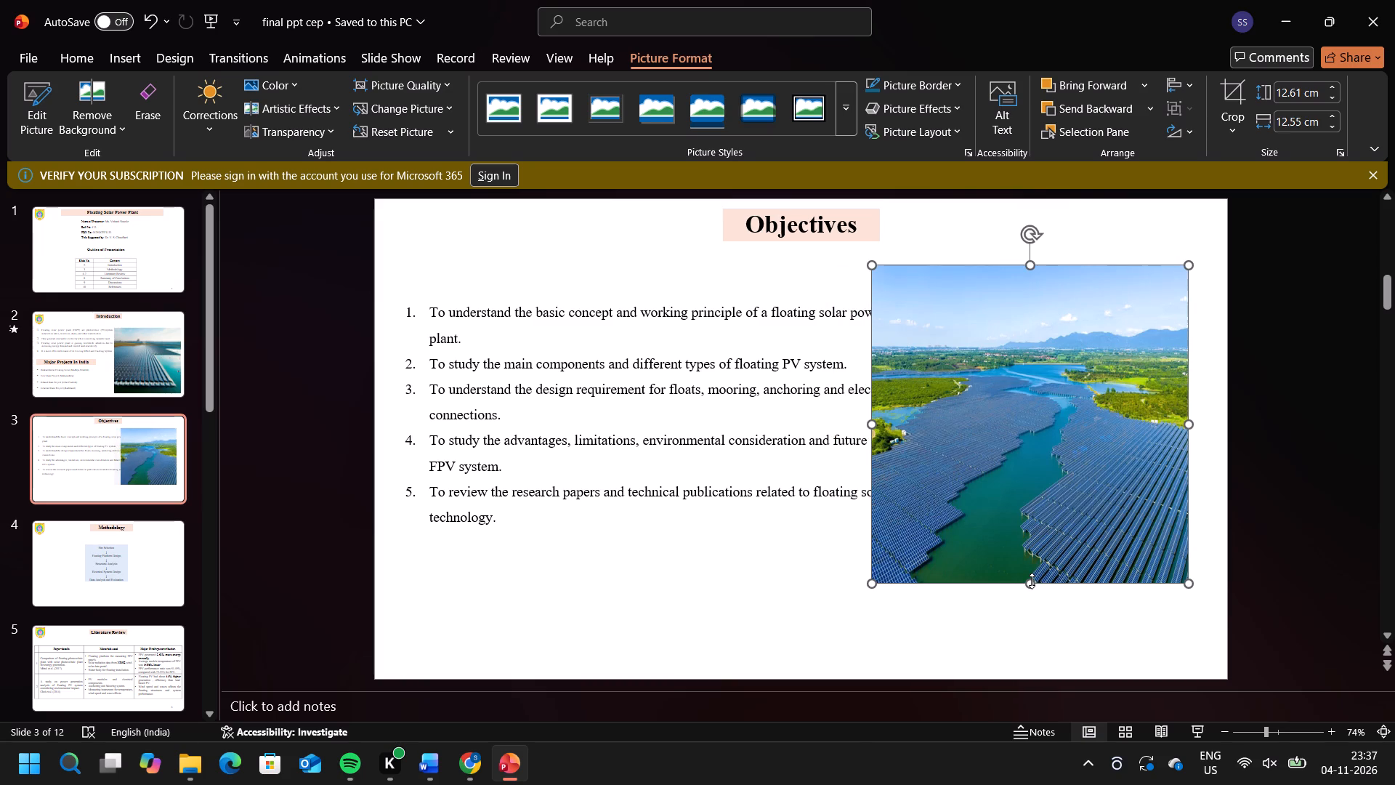
drag(1029, 586, 1033, 515)
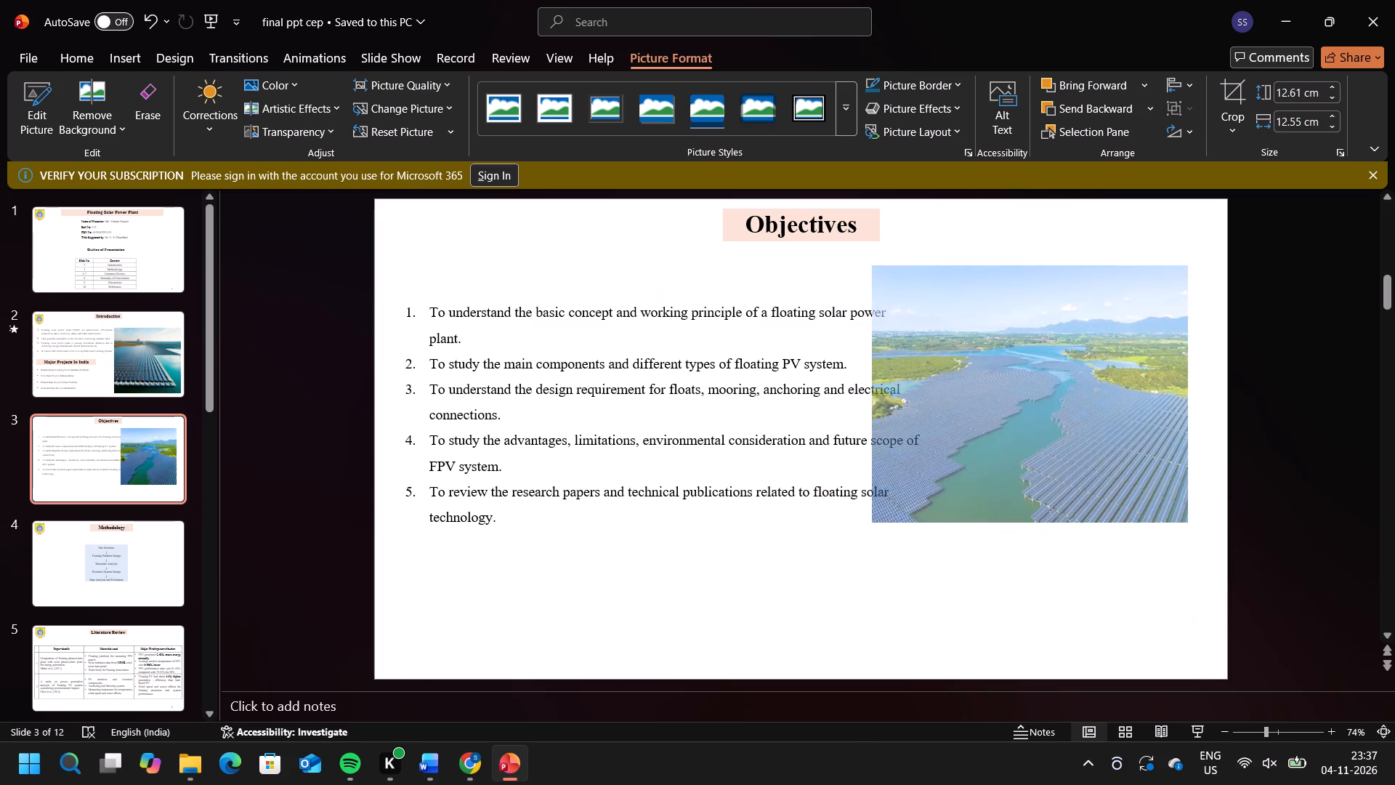
drag(1033, 515, 1033, 502)
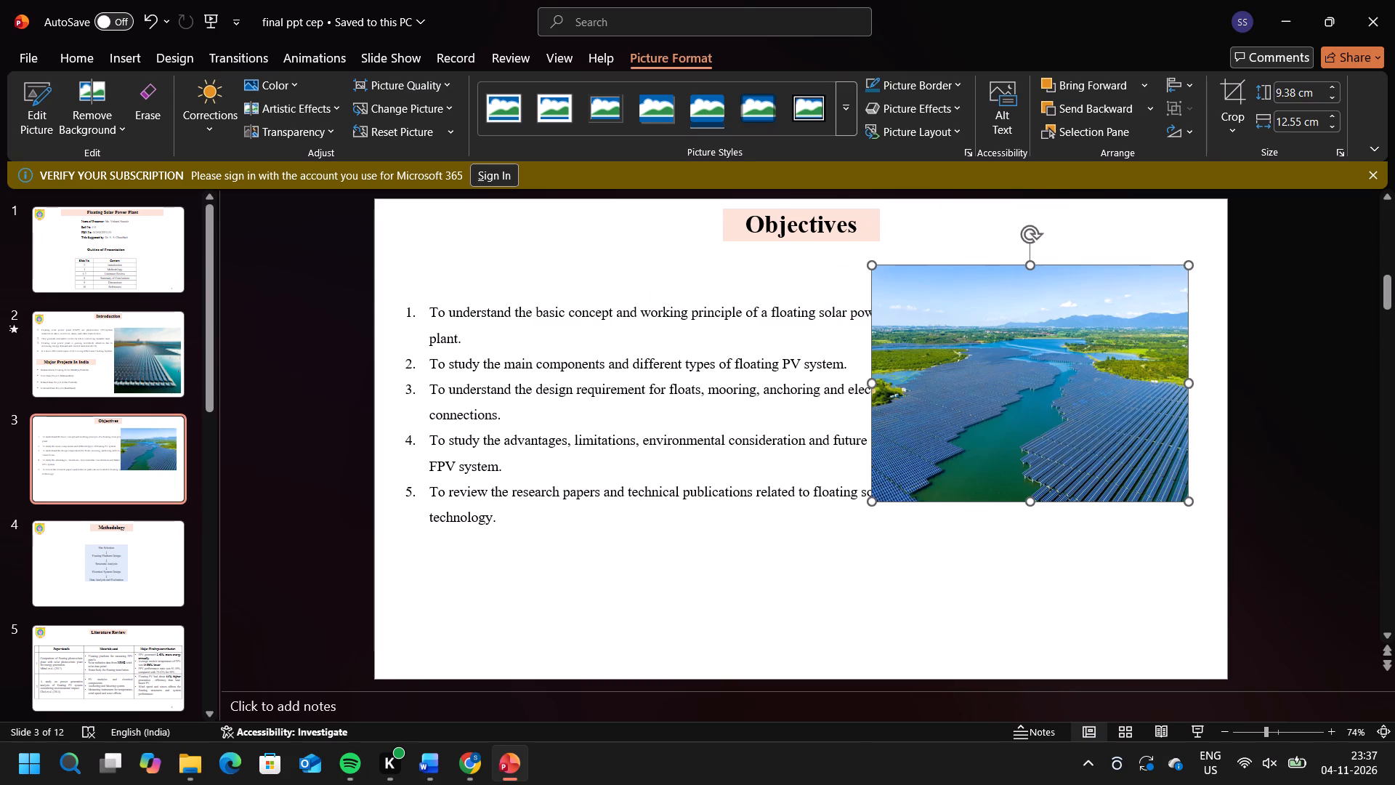
drag(1020, 382, 1051, 410)
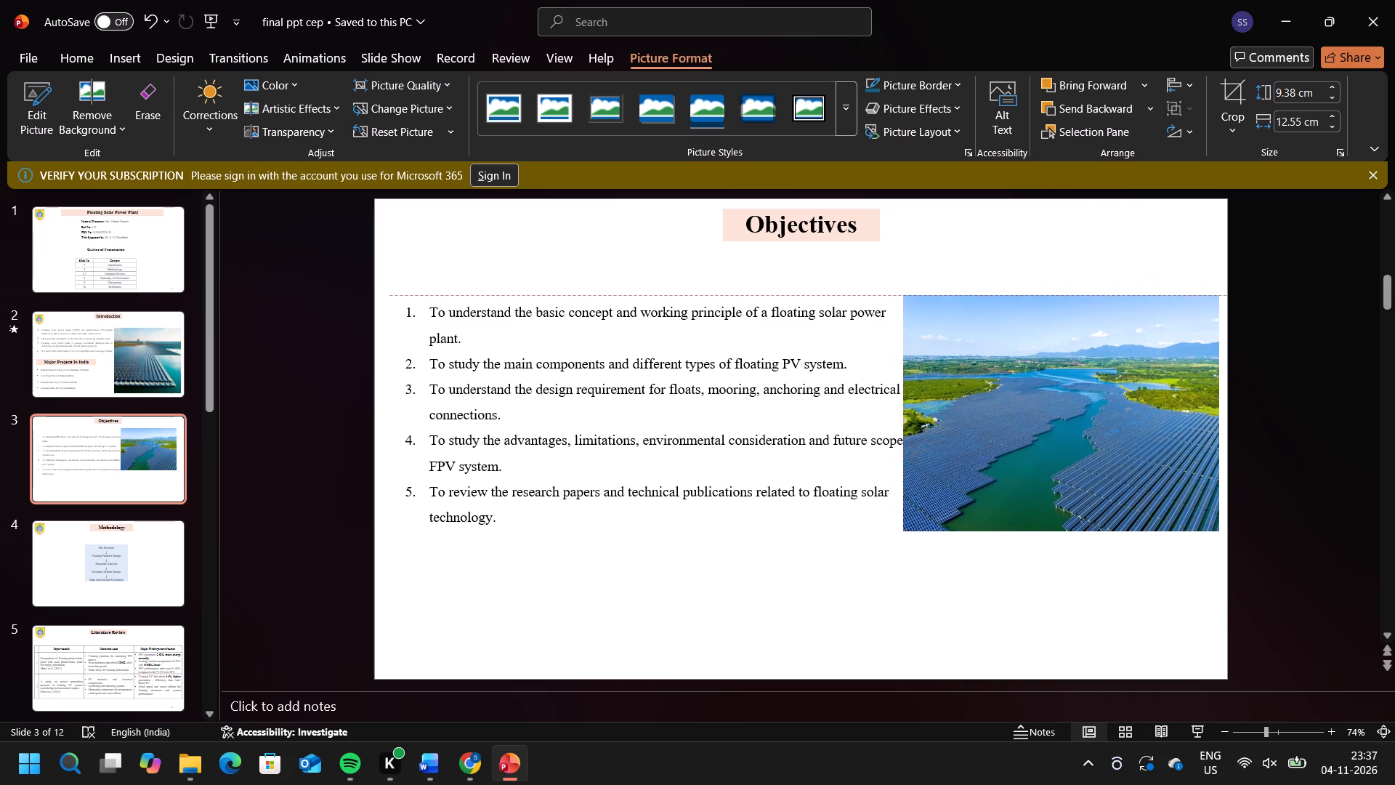
drag(1051, 410, 1109, 402)
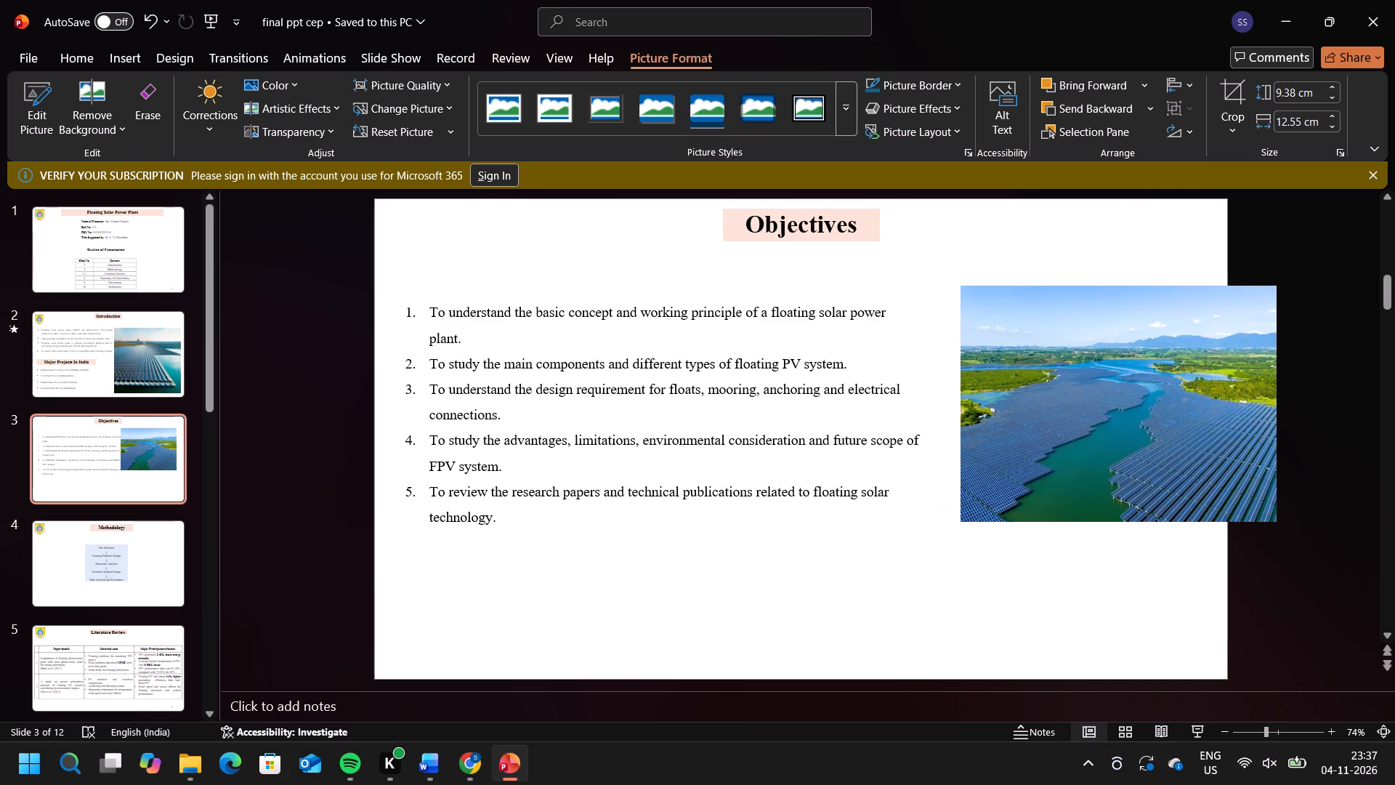
drag(1109, 402, 1116, 402)
Widen the objectives text box so every objective except the fourth fits on one line.
click(852, 415)
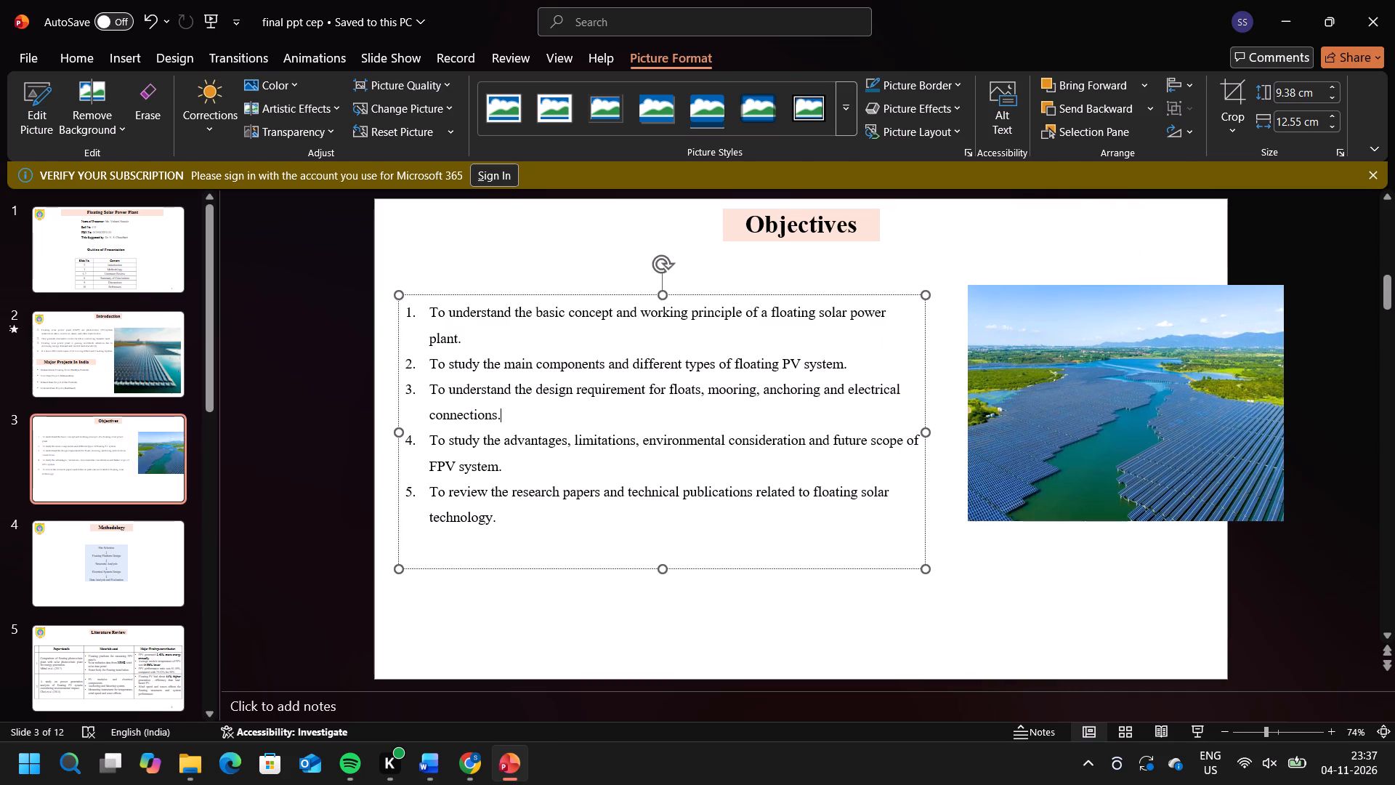
drag(926, 433, 995, 382)
Move the solar plant picture to the bottom of the slide beneath the list and widen it on both sides.
drag(1083, 408, 801, 567)
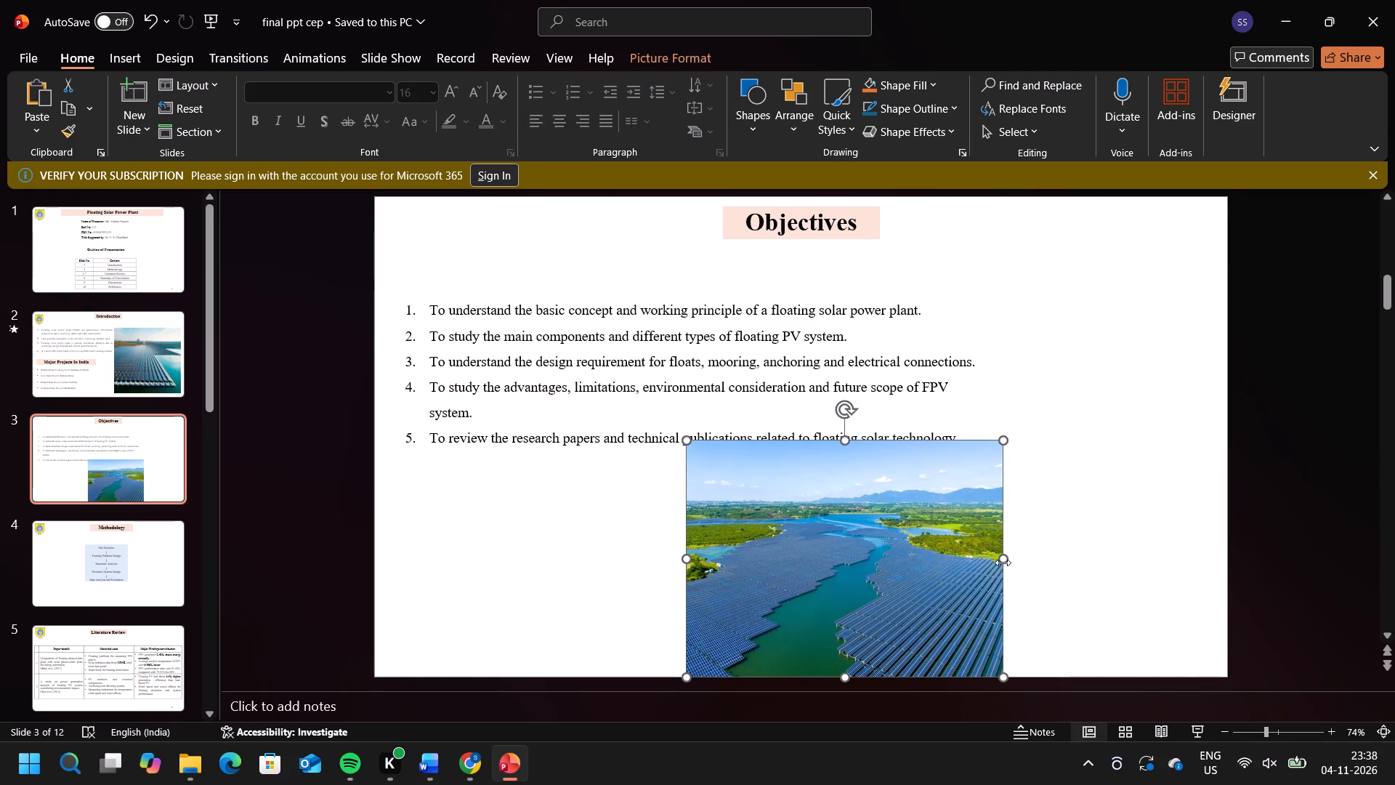
drag(1008, 558, 1085, 548)
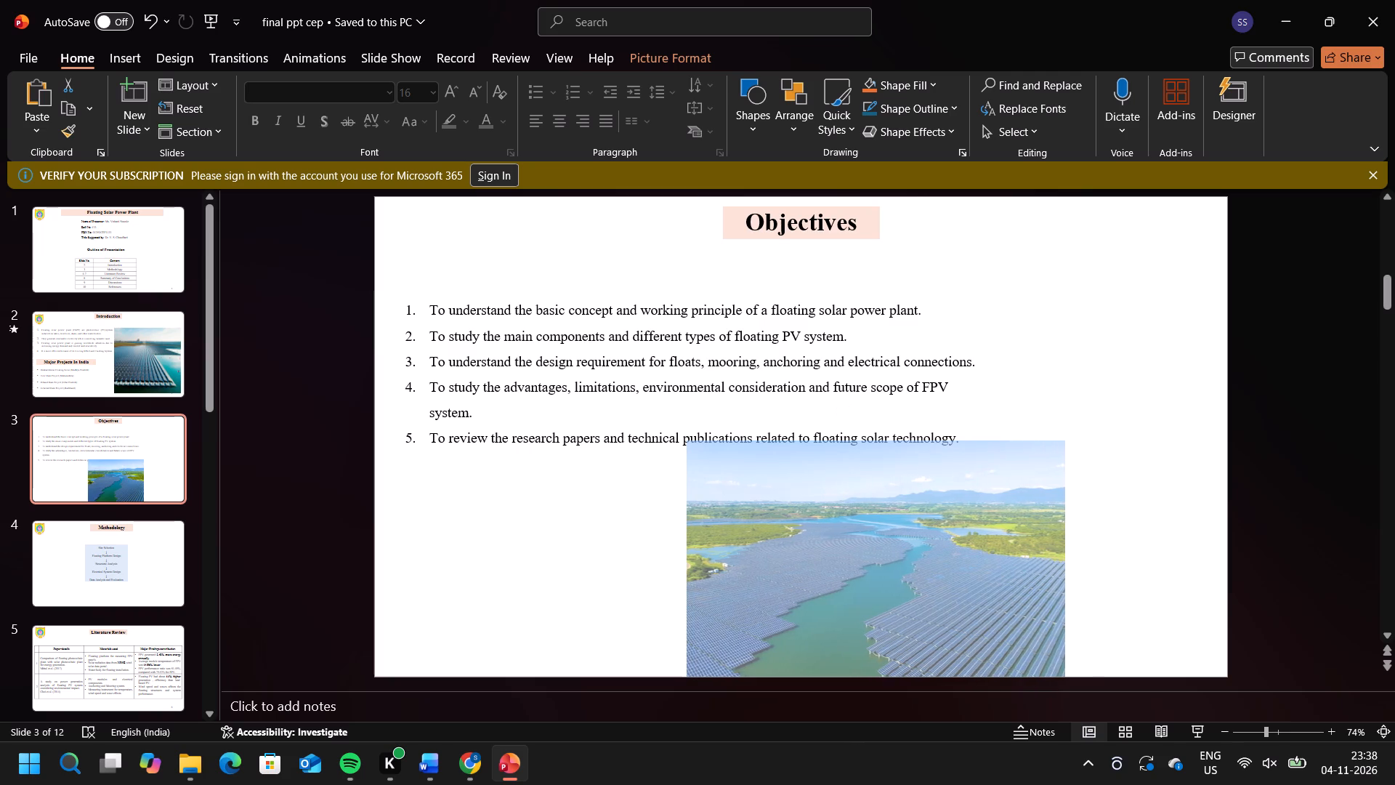
drag(1085, 548, 1147, 547)
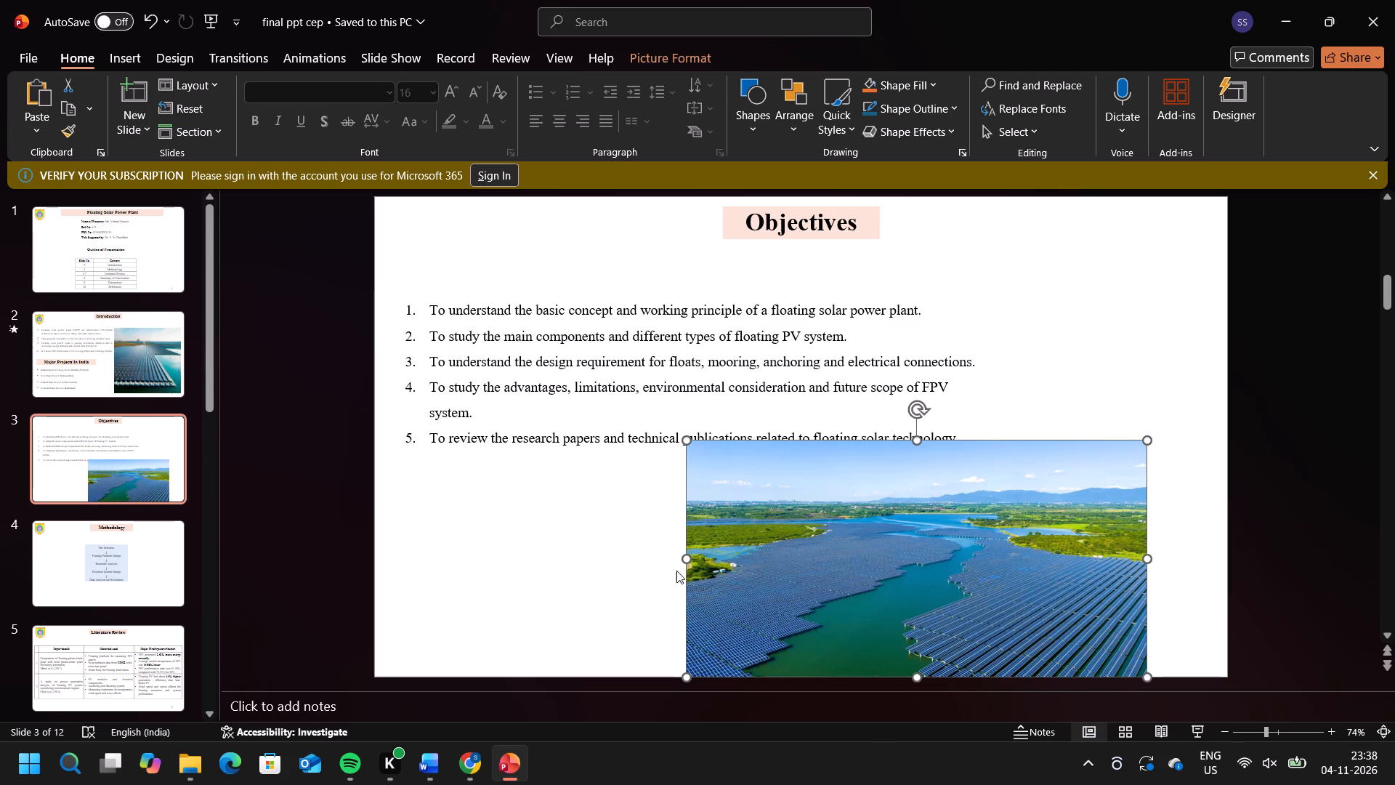
drag(687, 558, 610, 565)
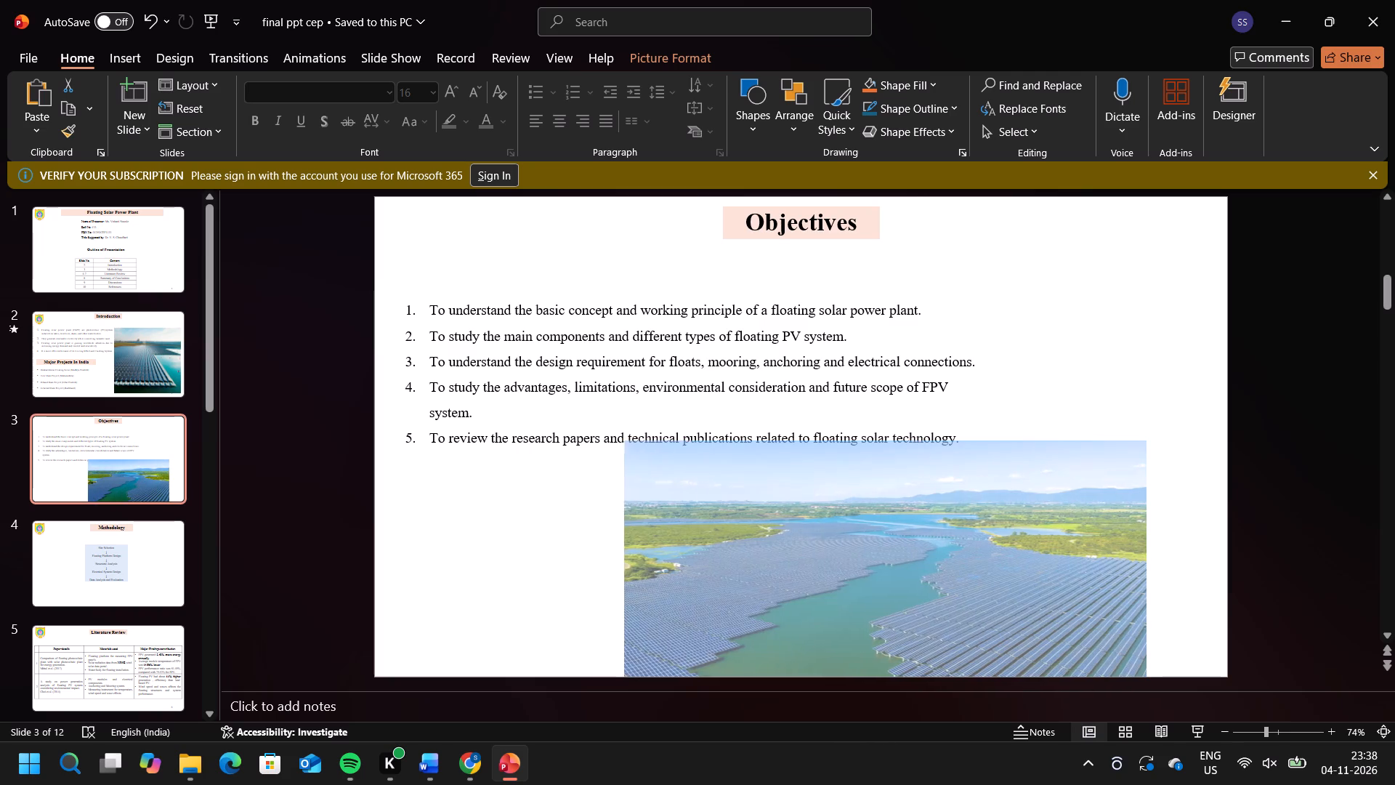
drag(610, 565, 579, 565)
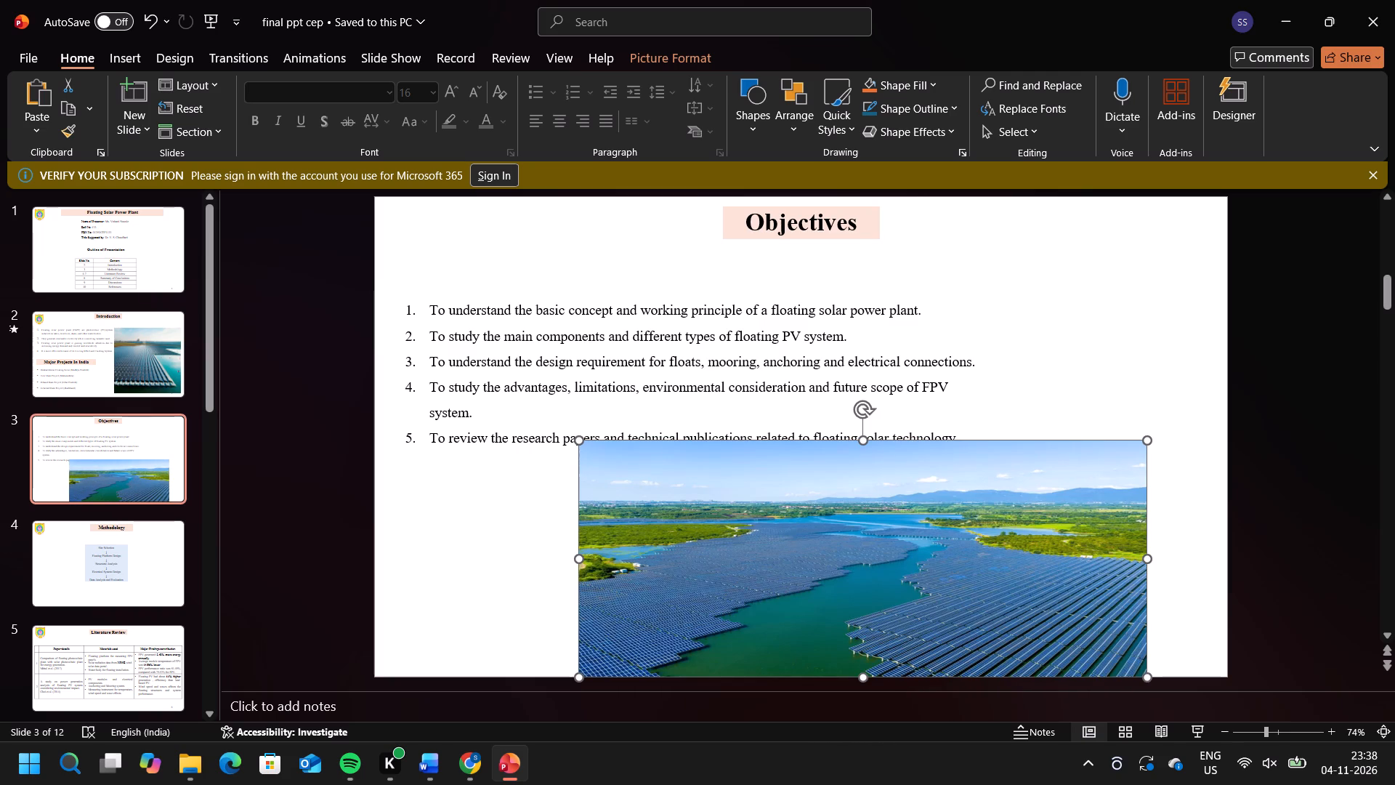
Move the objectives text box up so its text clears the picture, and try to reduce the box's height.
click(716, 419)
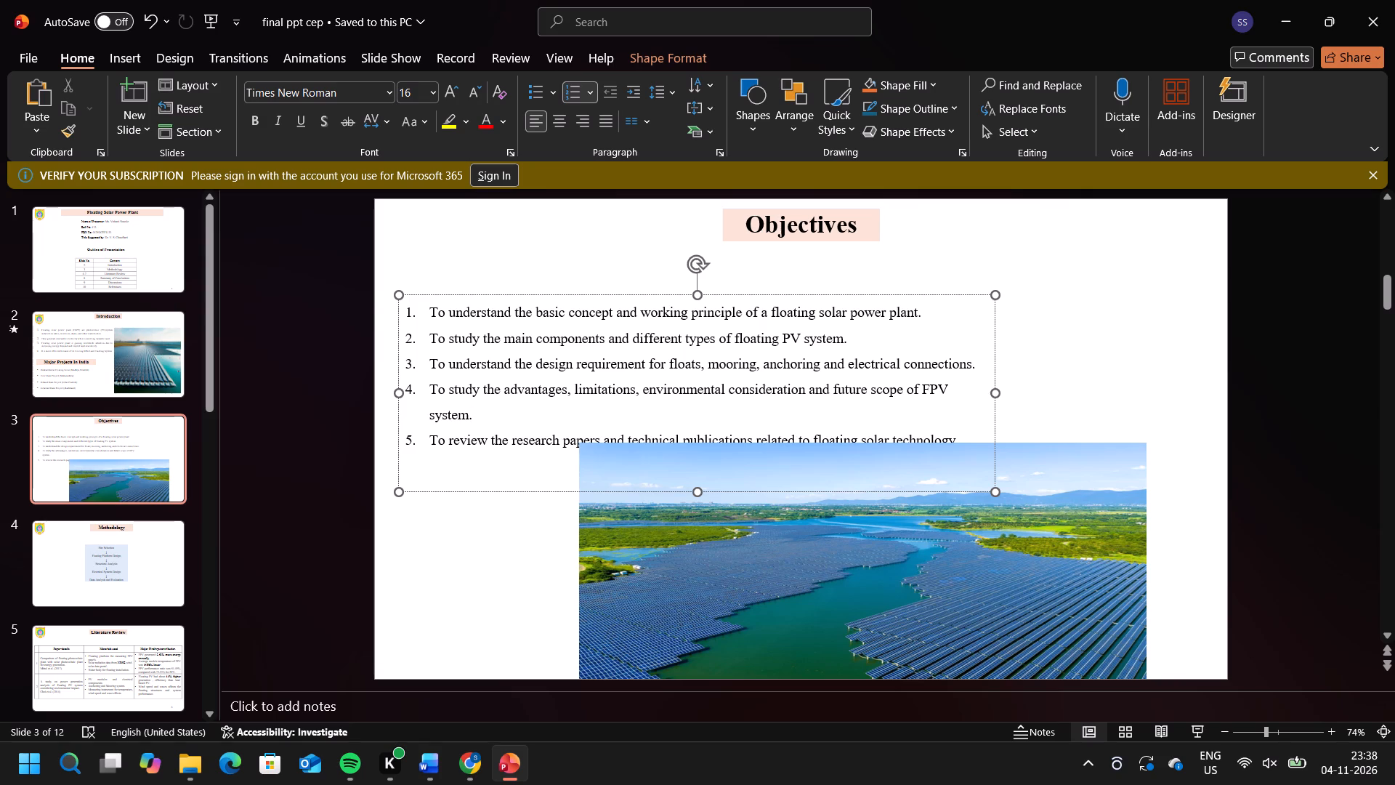
drag(466, 295, 464, 281)
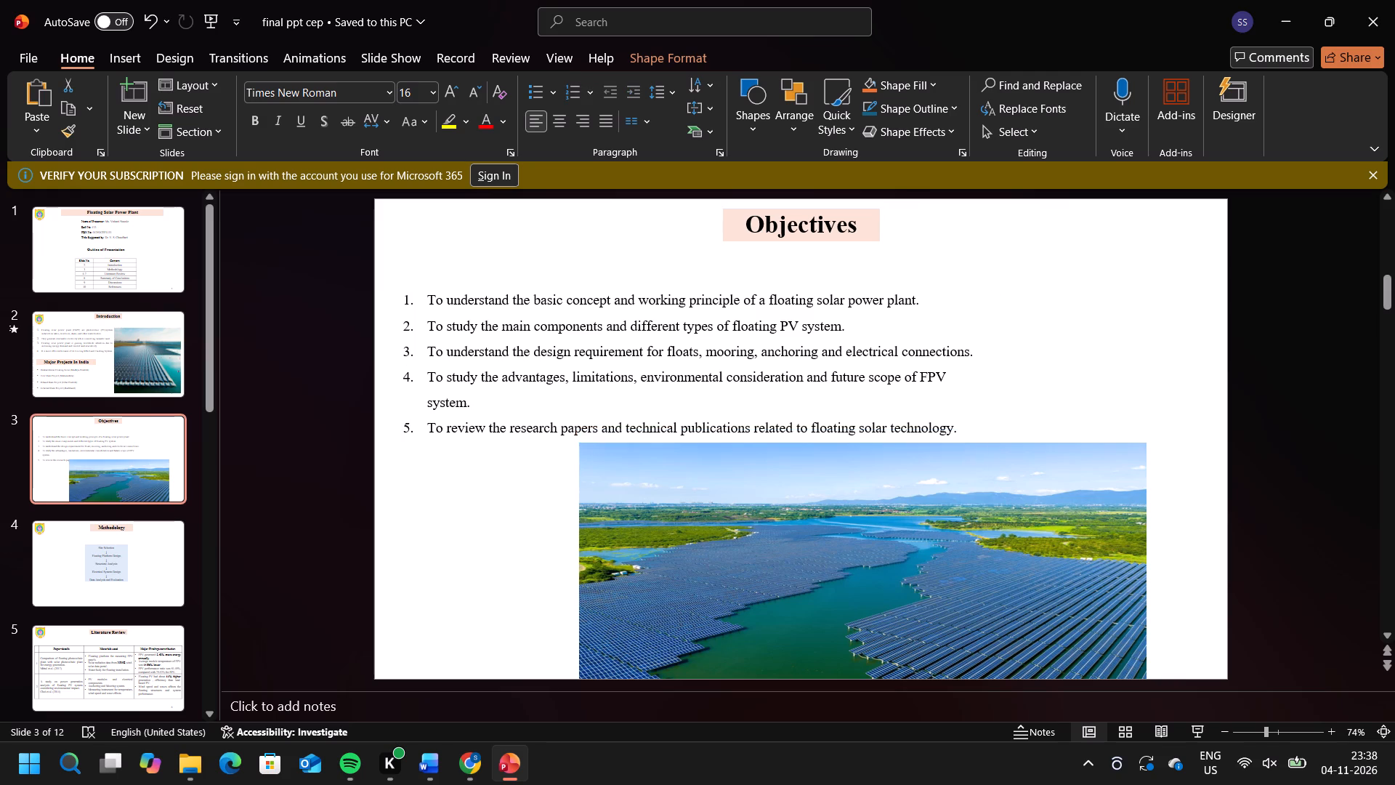
drag(464, 281, 481, 268)
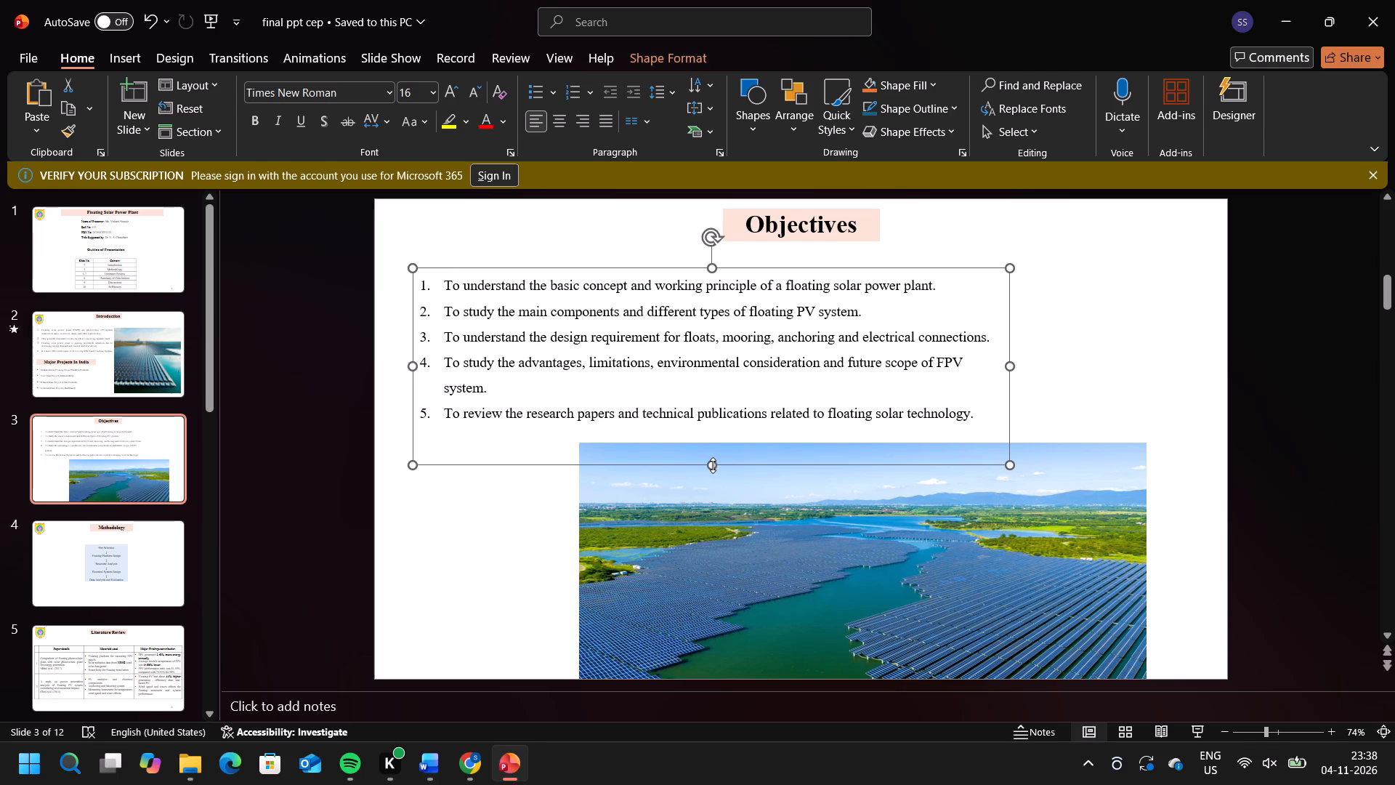
drag(713, 465, 717, 443)
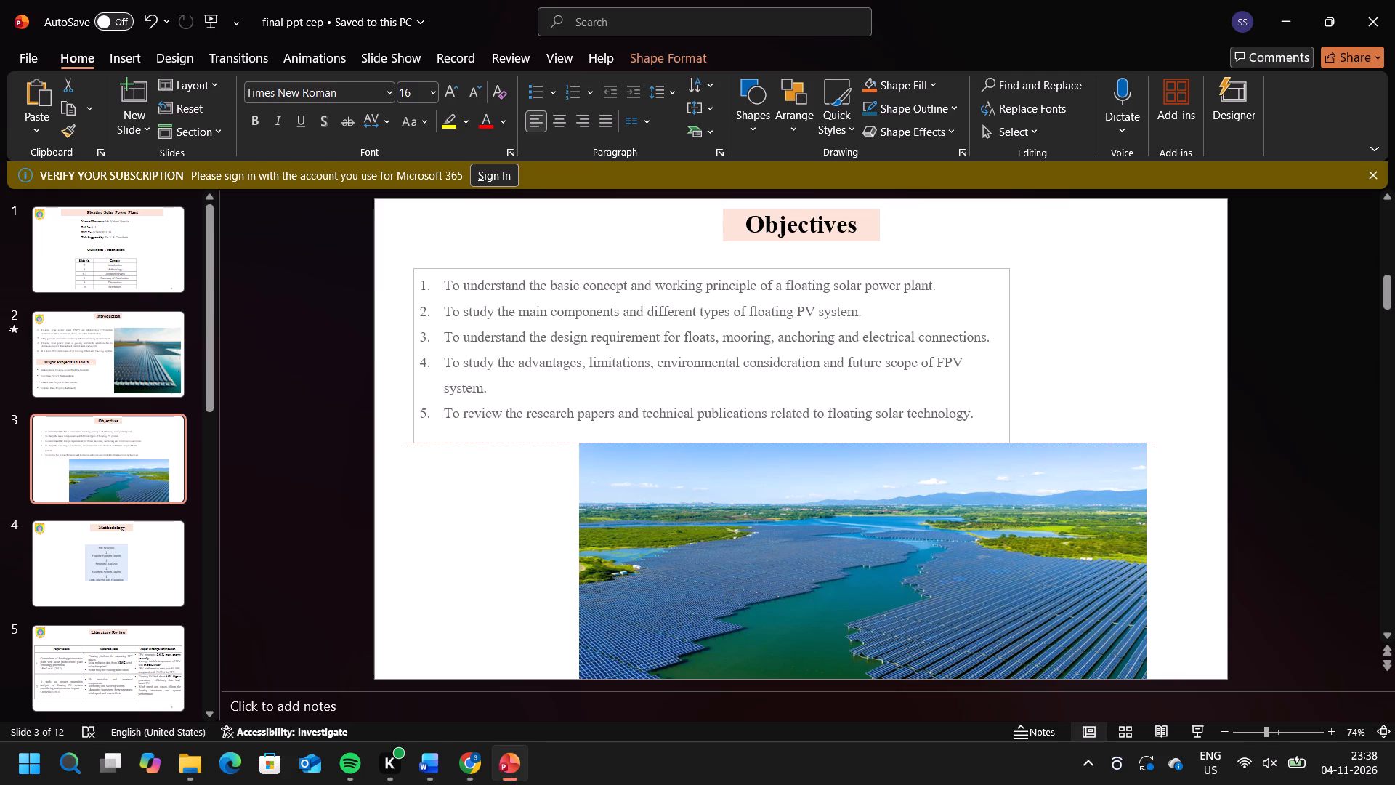
drag(717, 443, 718, 444)
drag(718, 444, 722, 430)
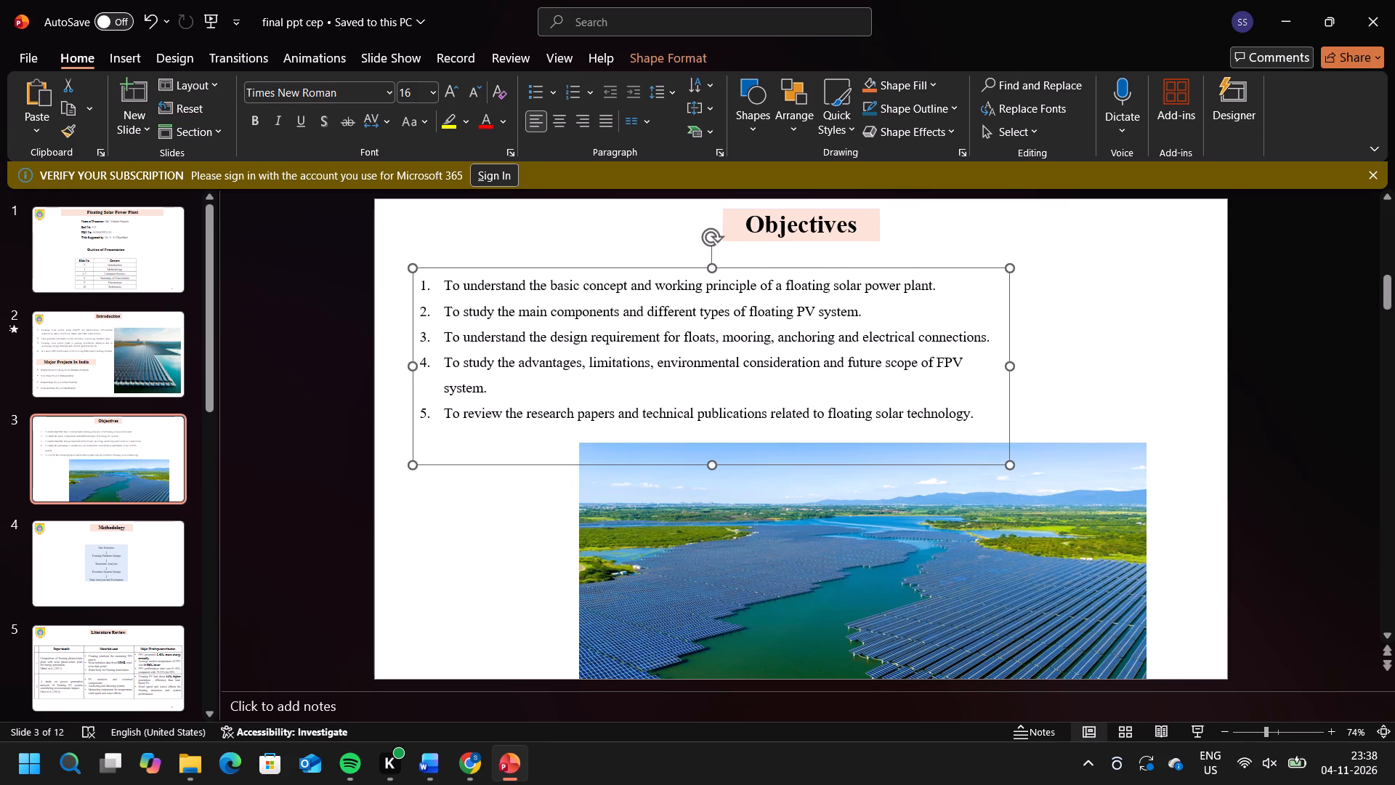
Center the solar plant picture horizontally on the slide, just below the last objective.
click(712, 539)
drag(712, 539, 682, 526)
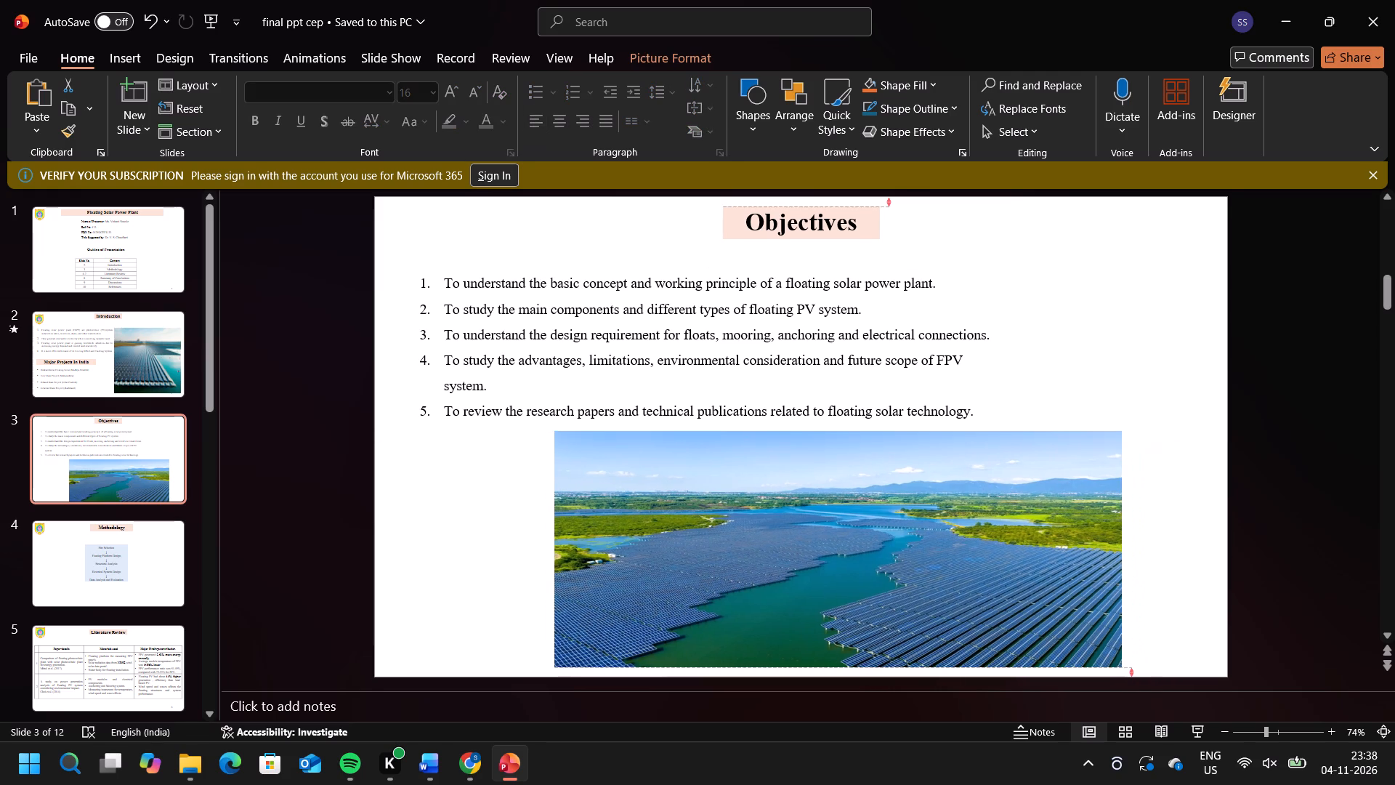
drag(682, 526, 651, 528)
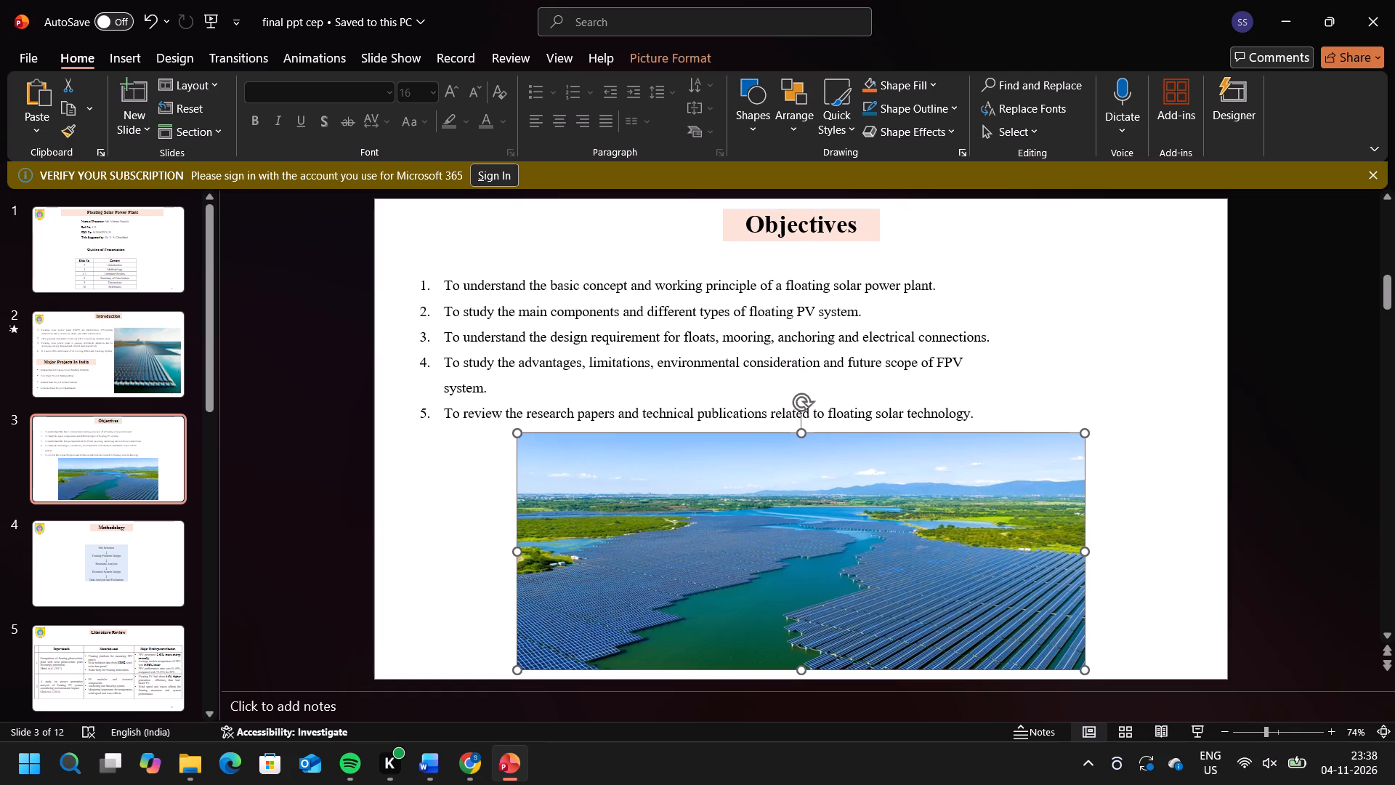
Center the objectives text box horizontally between the Objectives title and the picture.
click(540, 387)
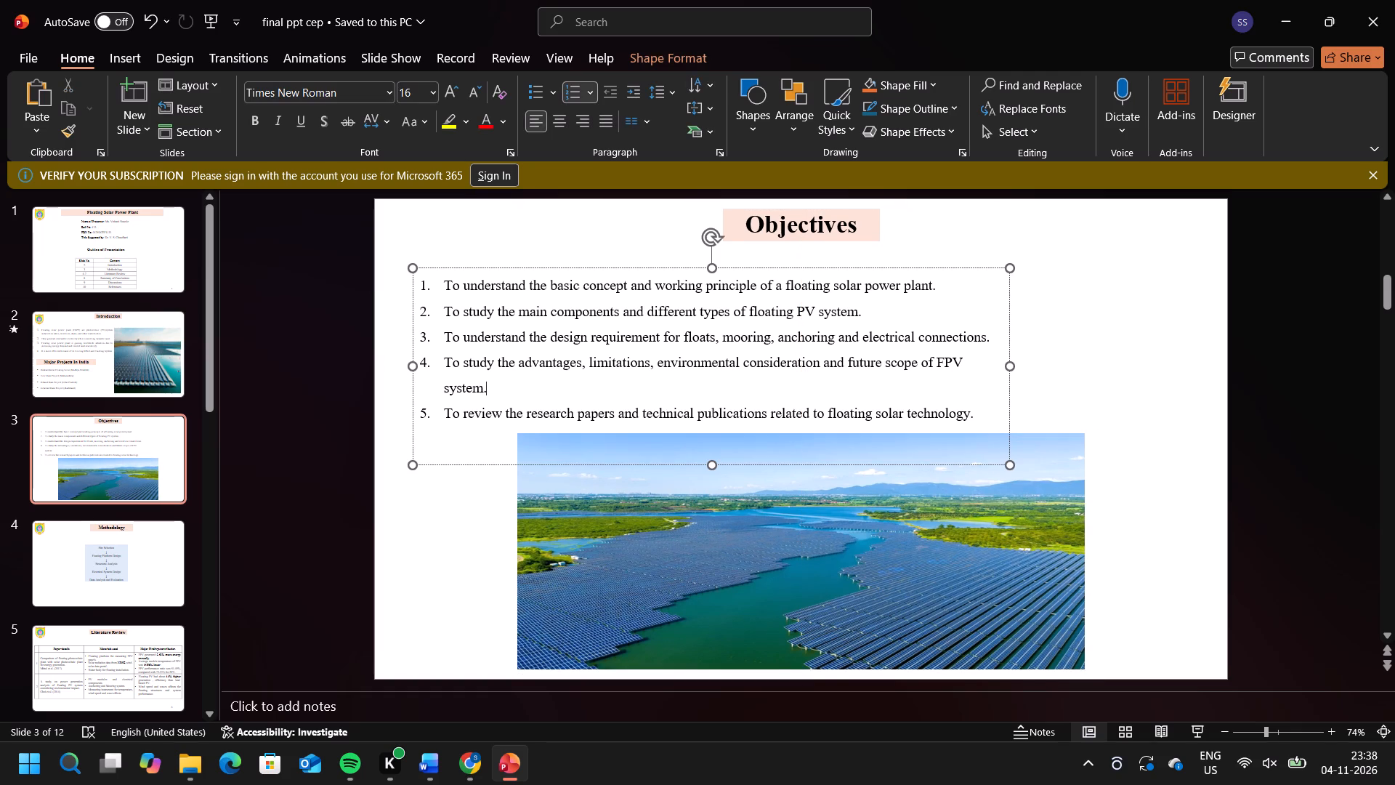
drag(412, 380, 440, 382)
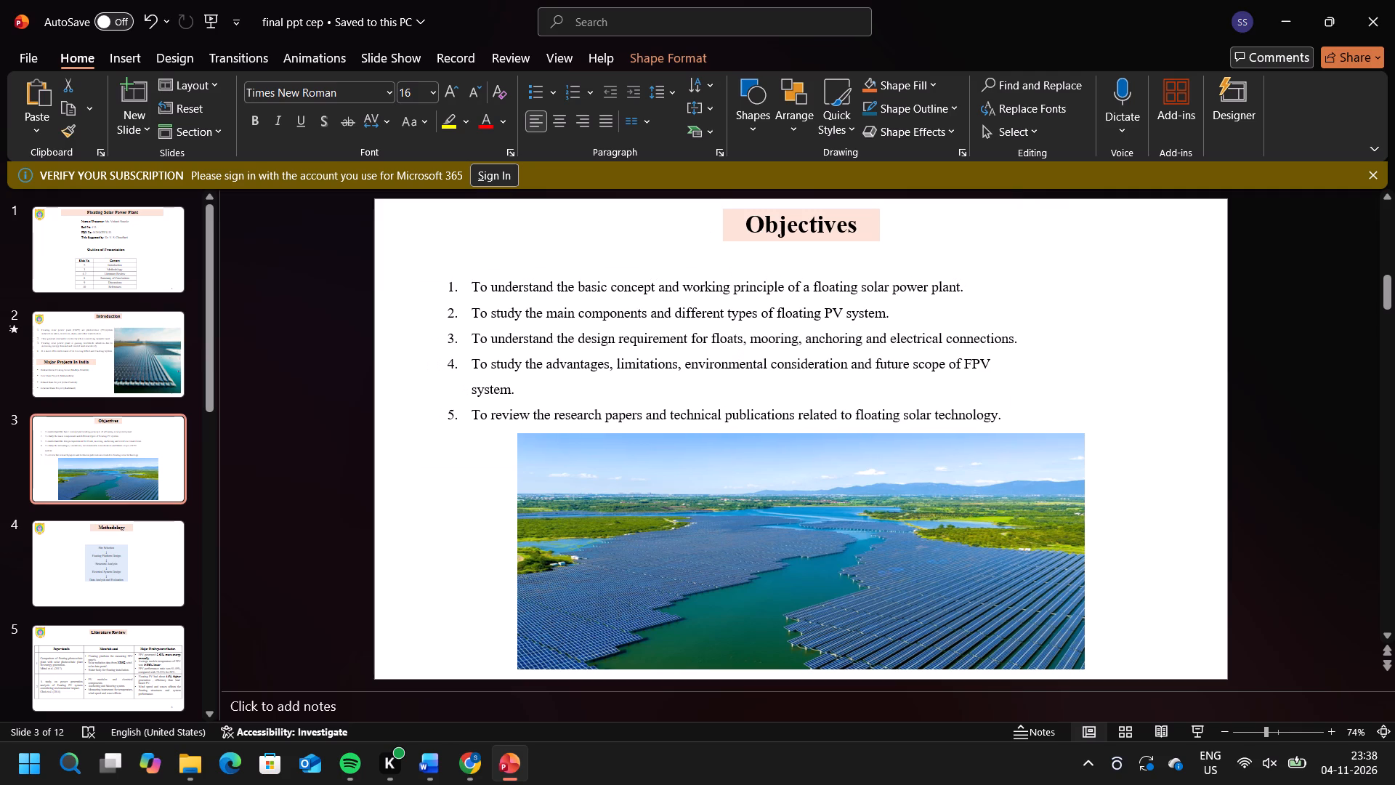
drag(440, 382, 509, 385)
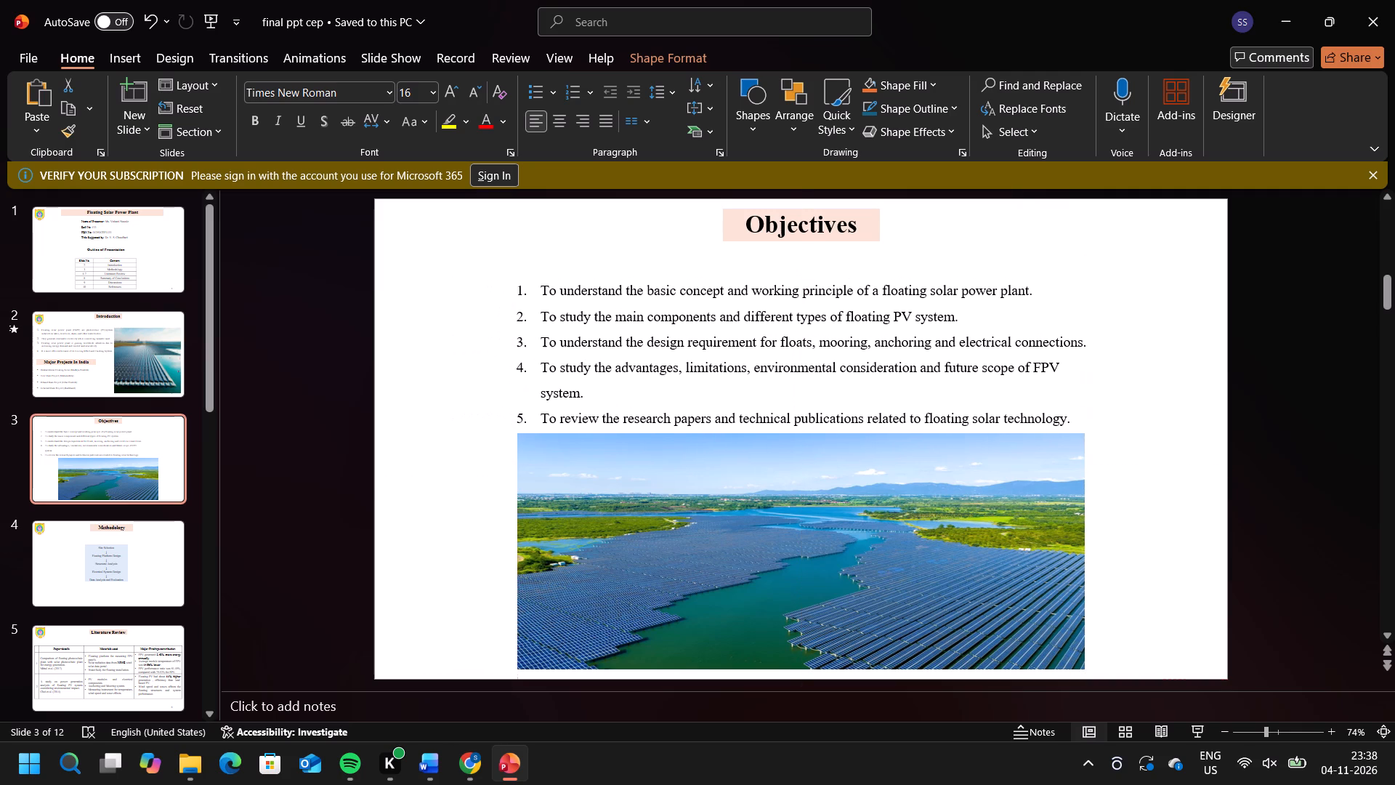
drag(509, 385, 504, 385)
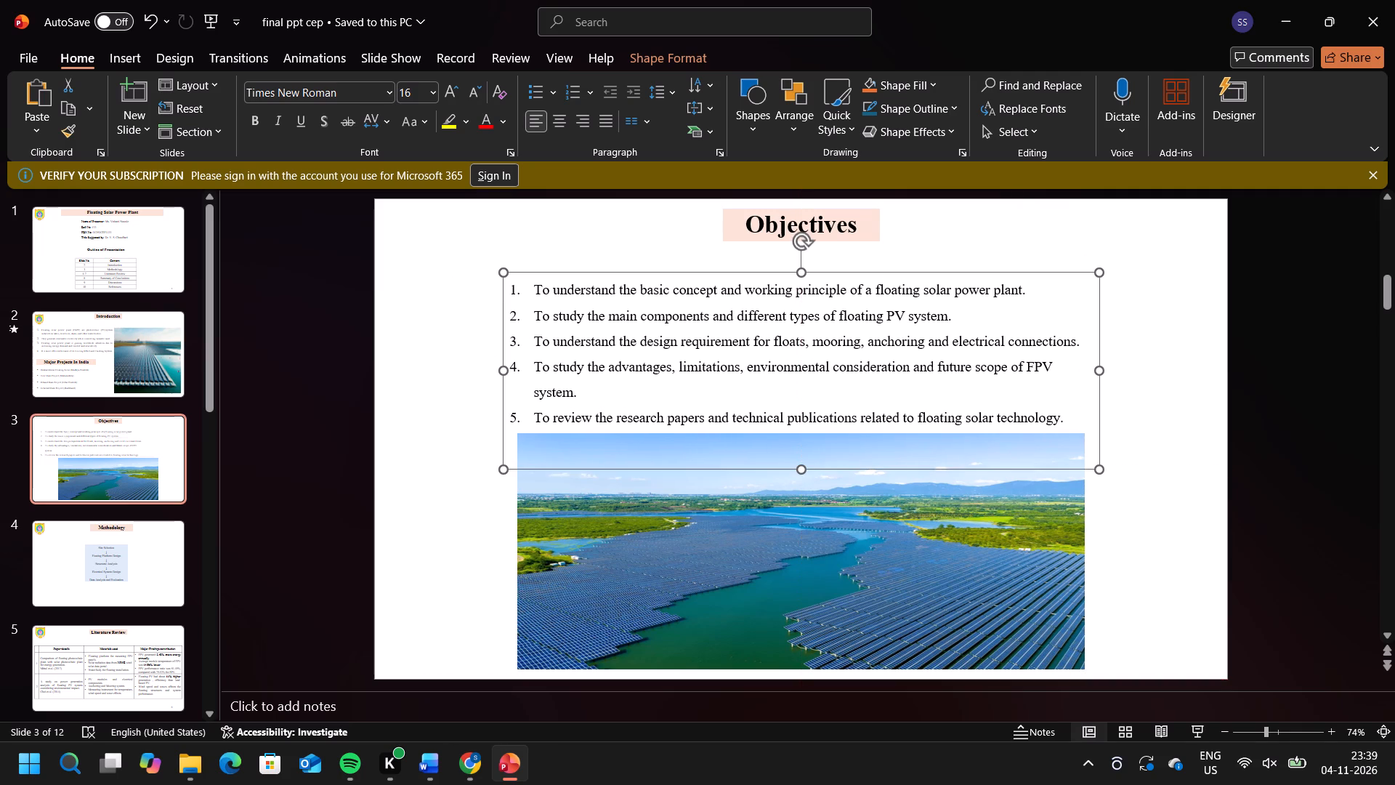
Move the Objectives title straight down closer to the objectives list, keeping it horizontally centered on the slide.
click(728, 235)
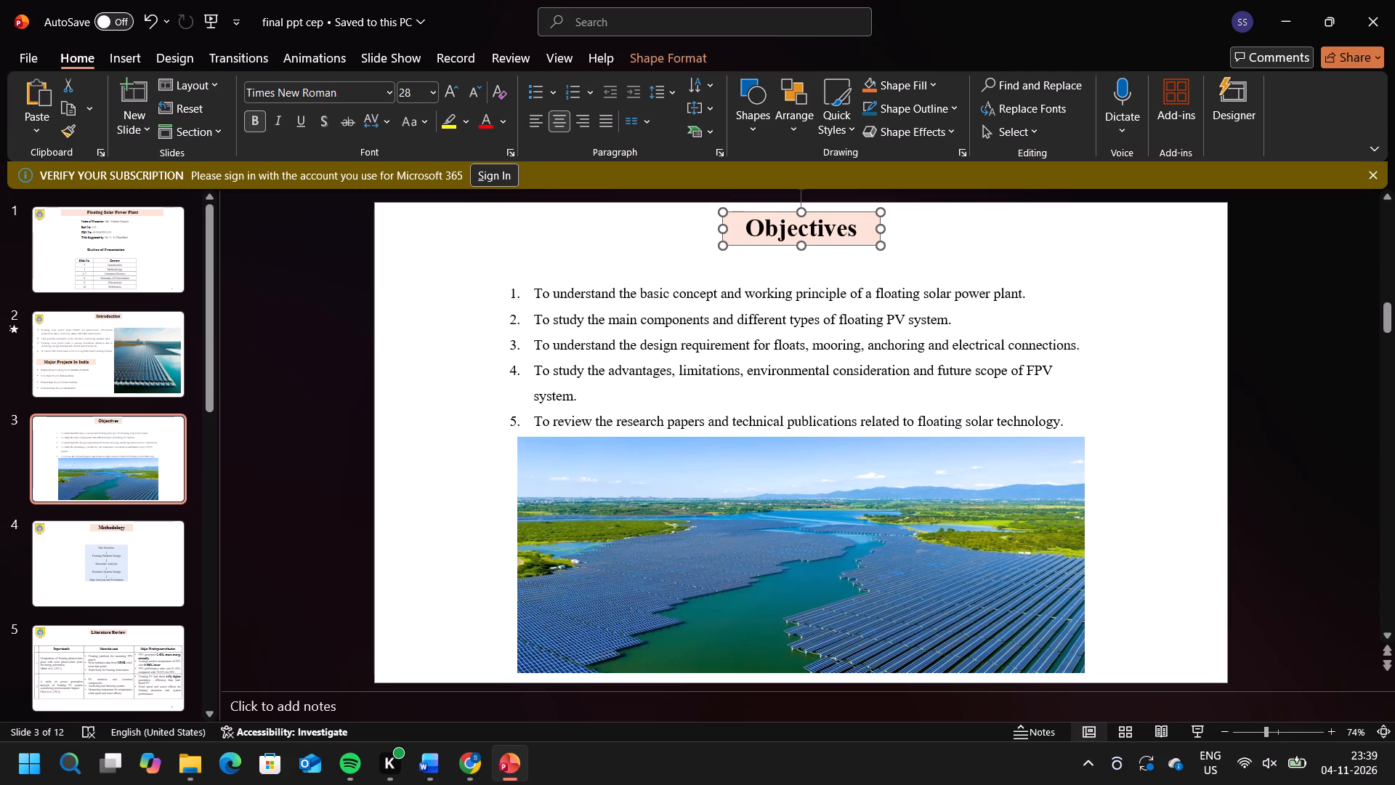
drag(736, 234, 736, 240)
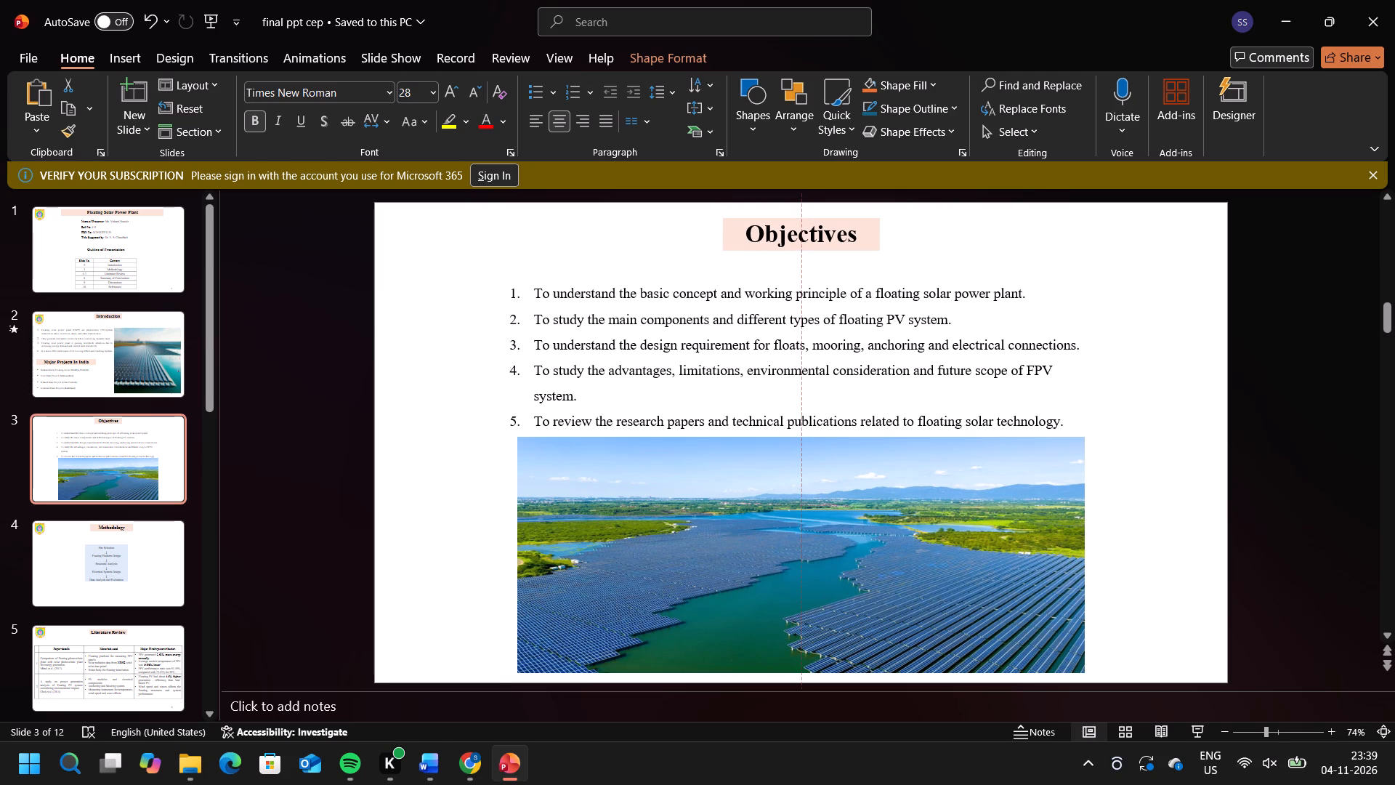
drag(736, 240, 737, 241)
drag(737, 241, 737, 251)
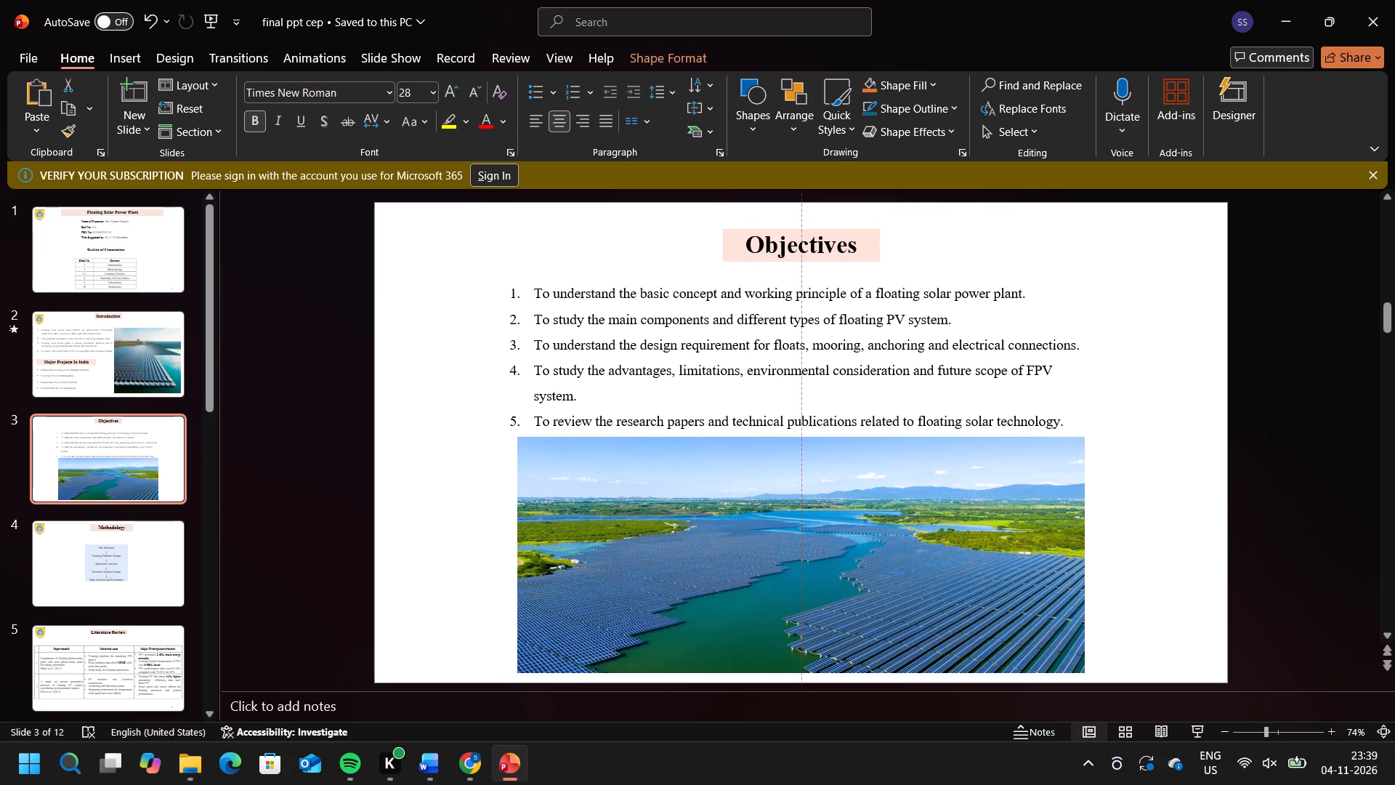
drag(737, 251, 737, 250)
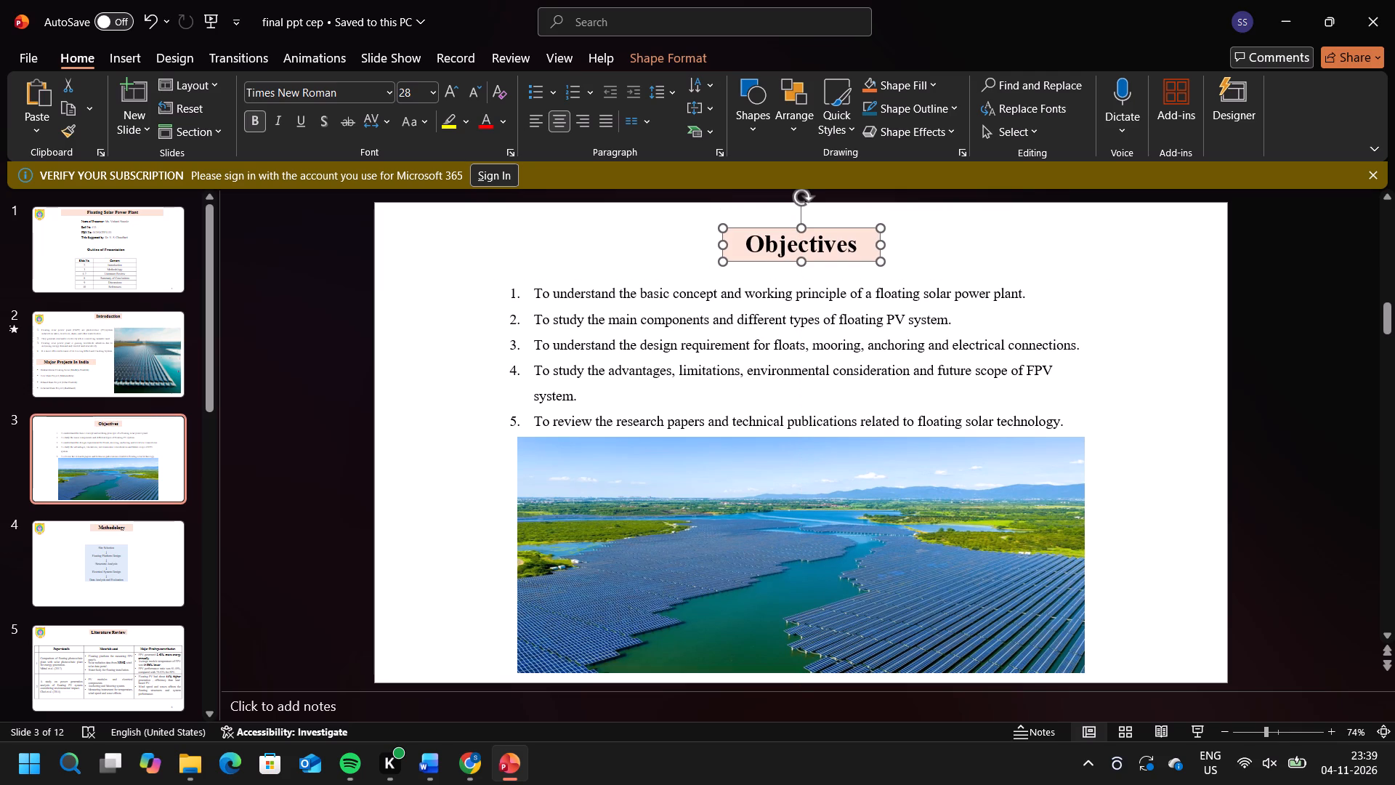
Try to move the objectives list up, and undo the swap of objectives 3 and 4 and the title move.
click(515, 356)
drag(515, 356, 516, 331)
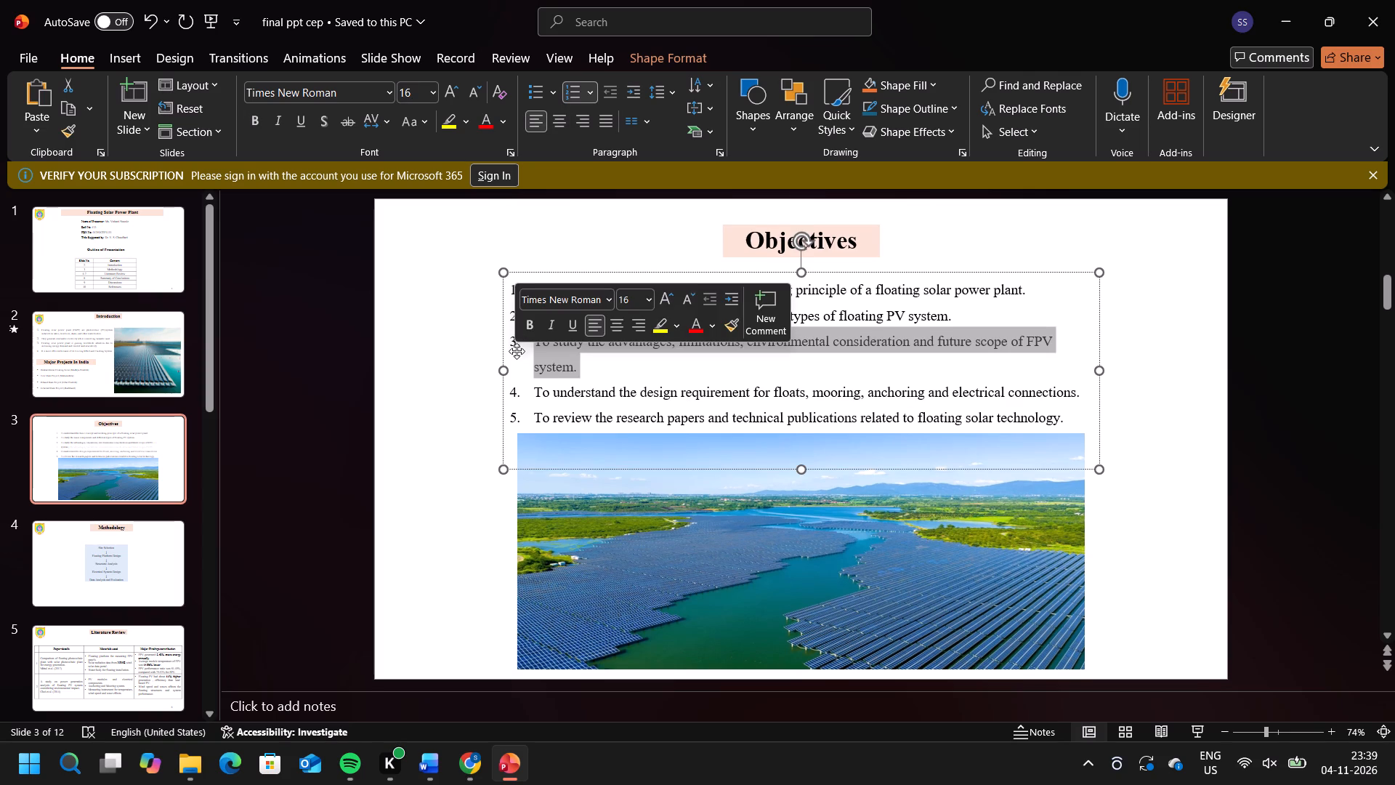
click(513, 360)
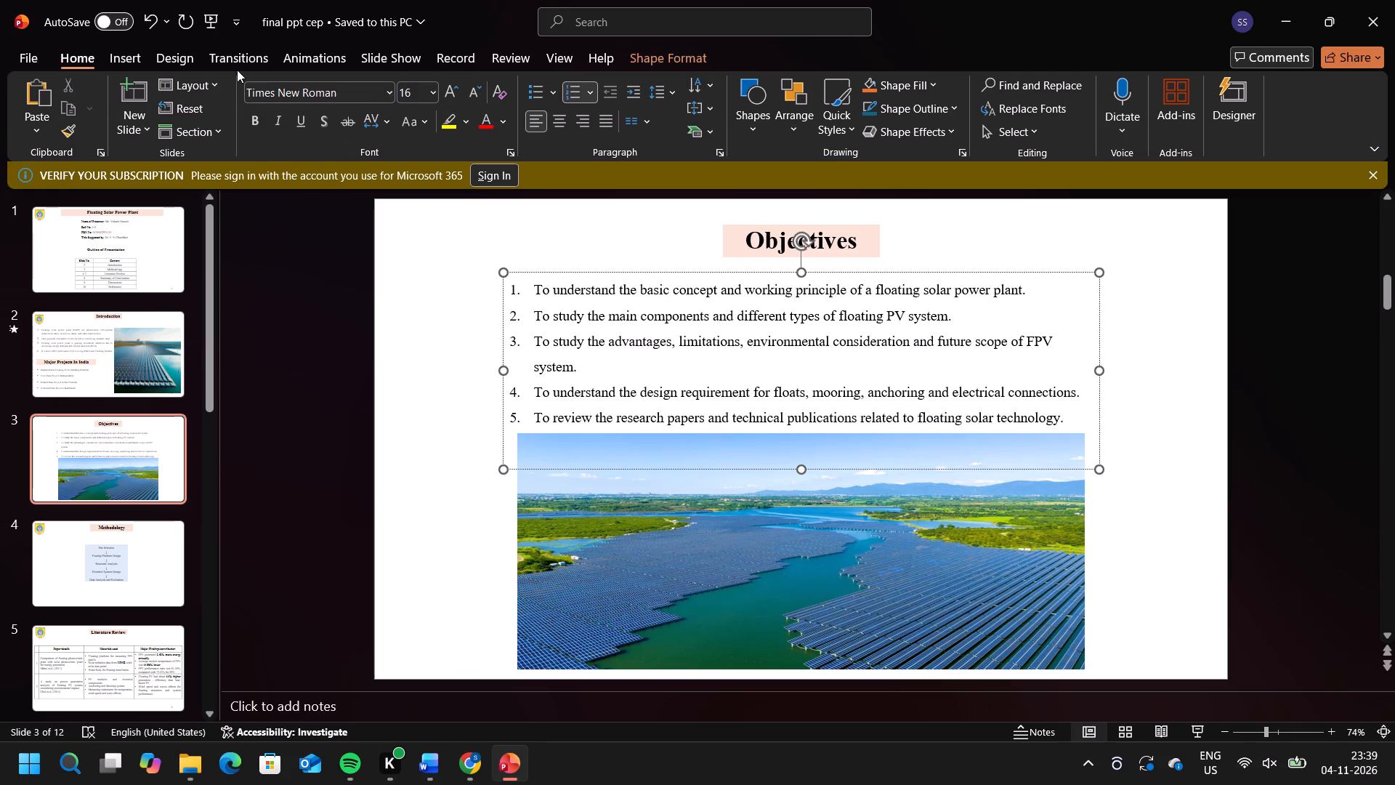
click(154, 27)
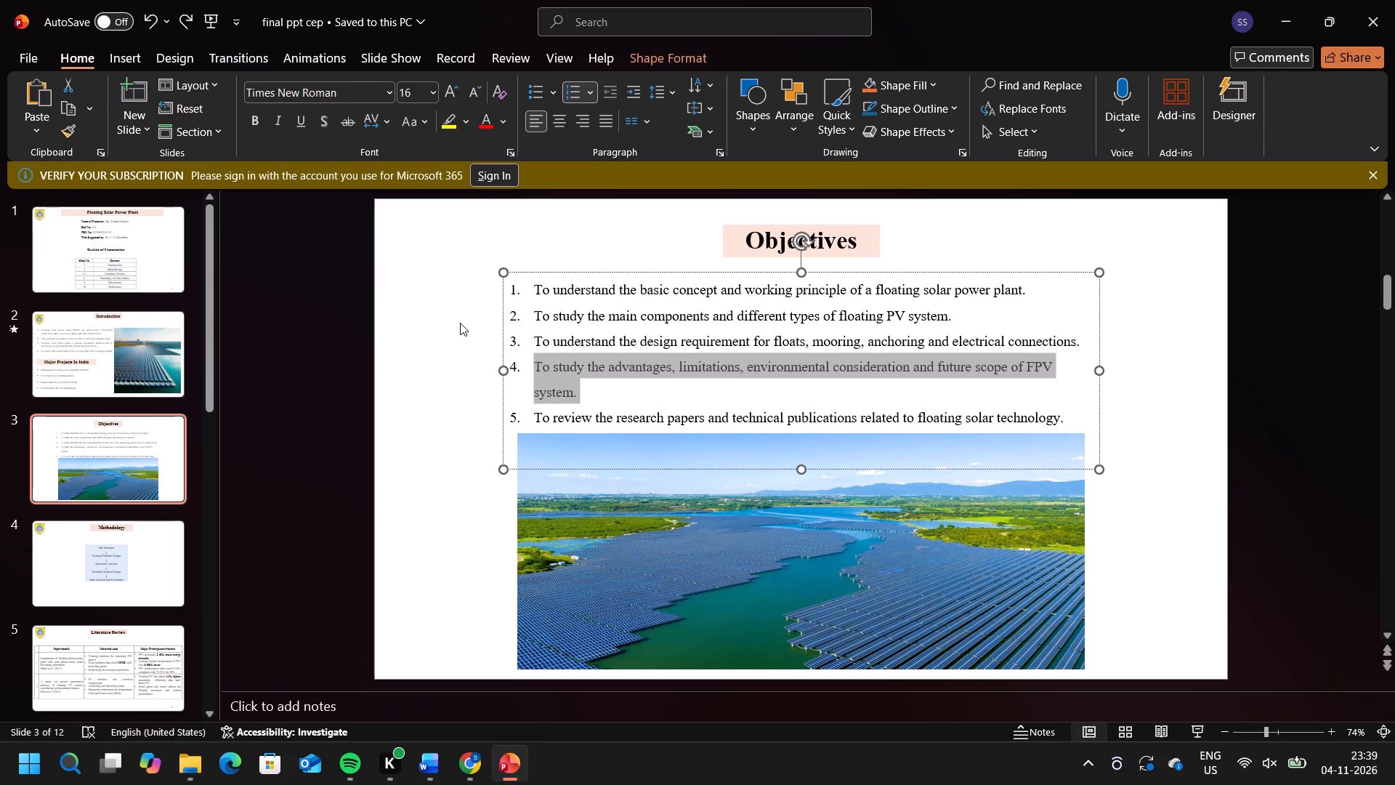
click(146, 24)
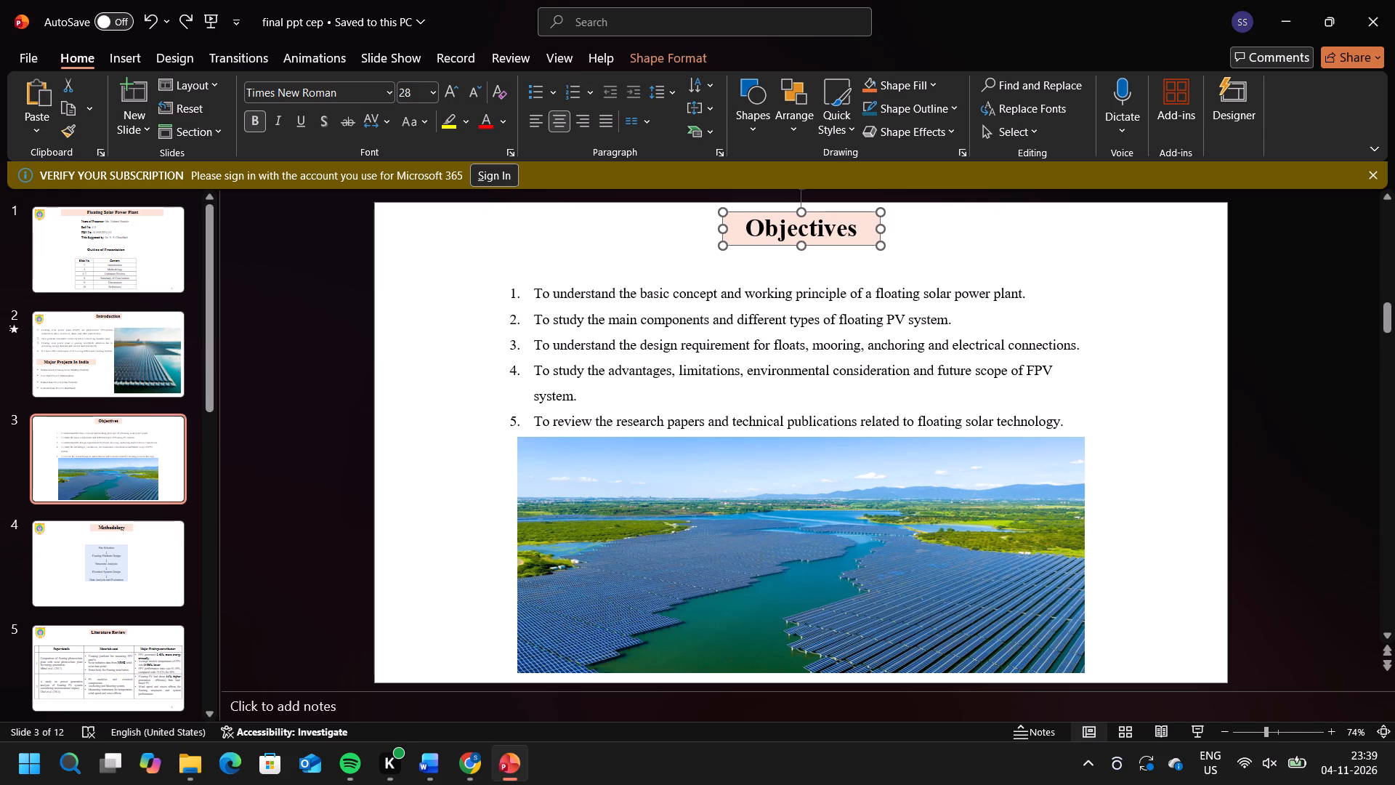
Move the Objectives title down to sit just above the first objective, keeping it horizontally centered on the slide.
drag(733, 228, 734, 235)
drag(734, 235, 735, 249)
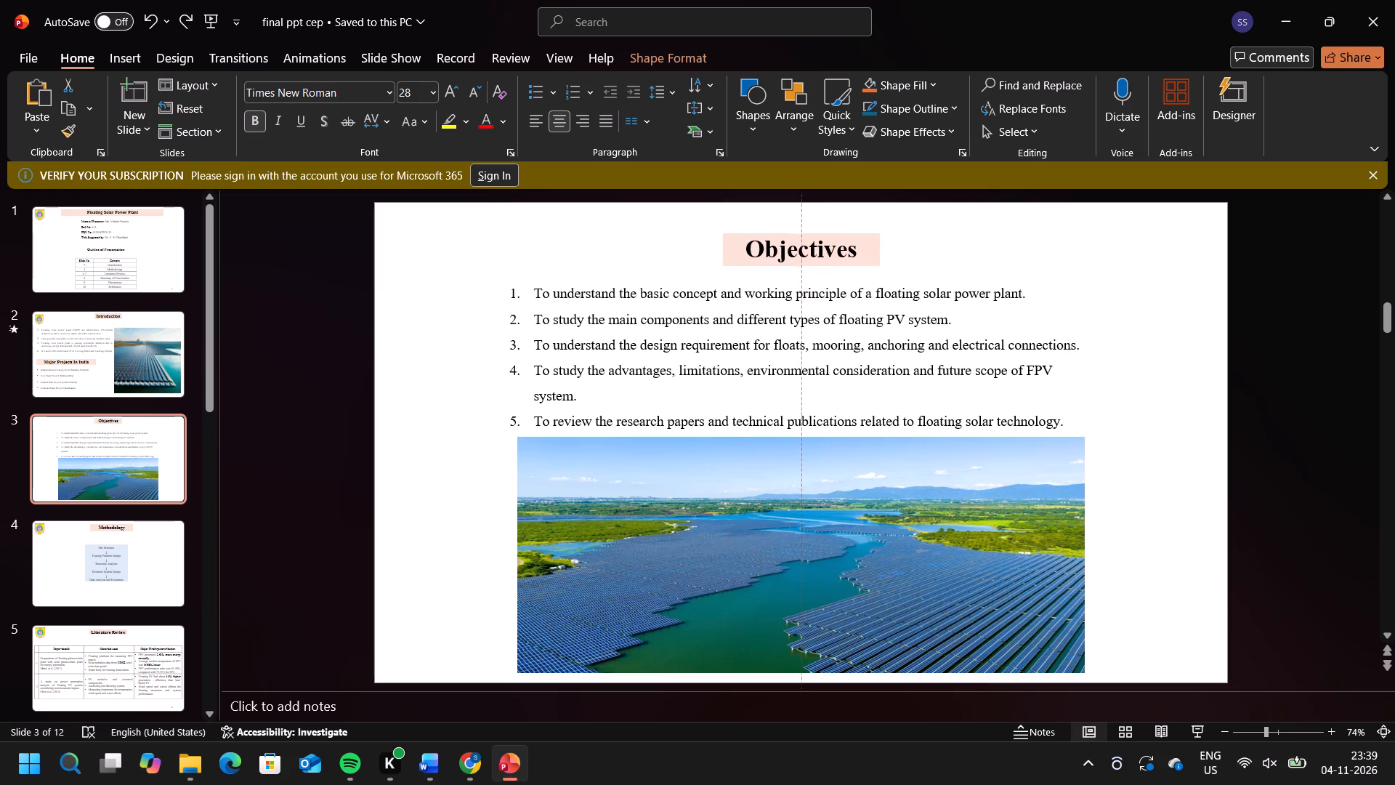
drag(735, 249, 735, 246)
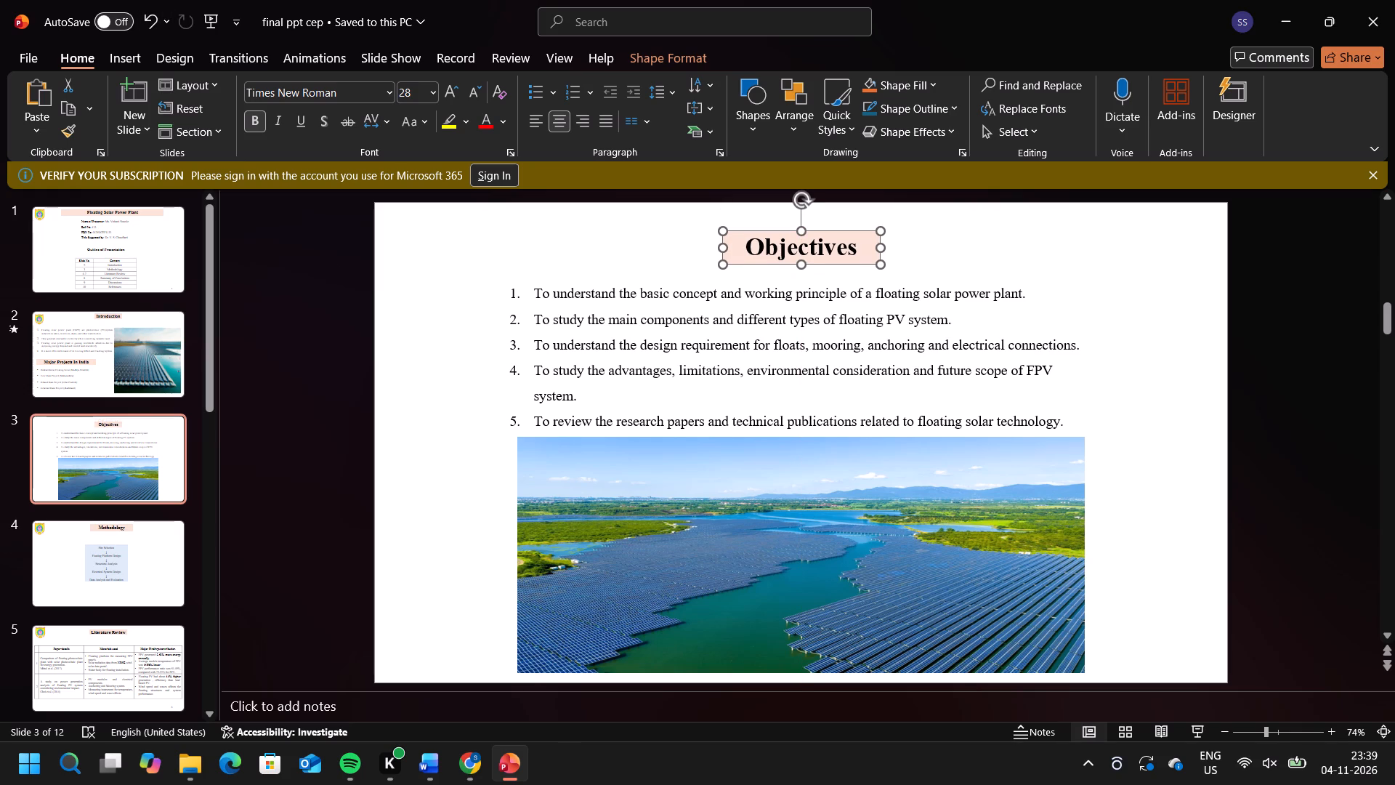
Move the objectives text box up directly beneath the title and slightly to the right, leaving a gap above the picture.
click(506, 385)
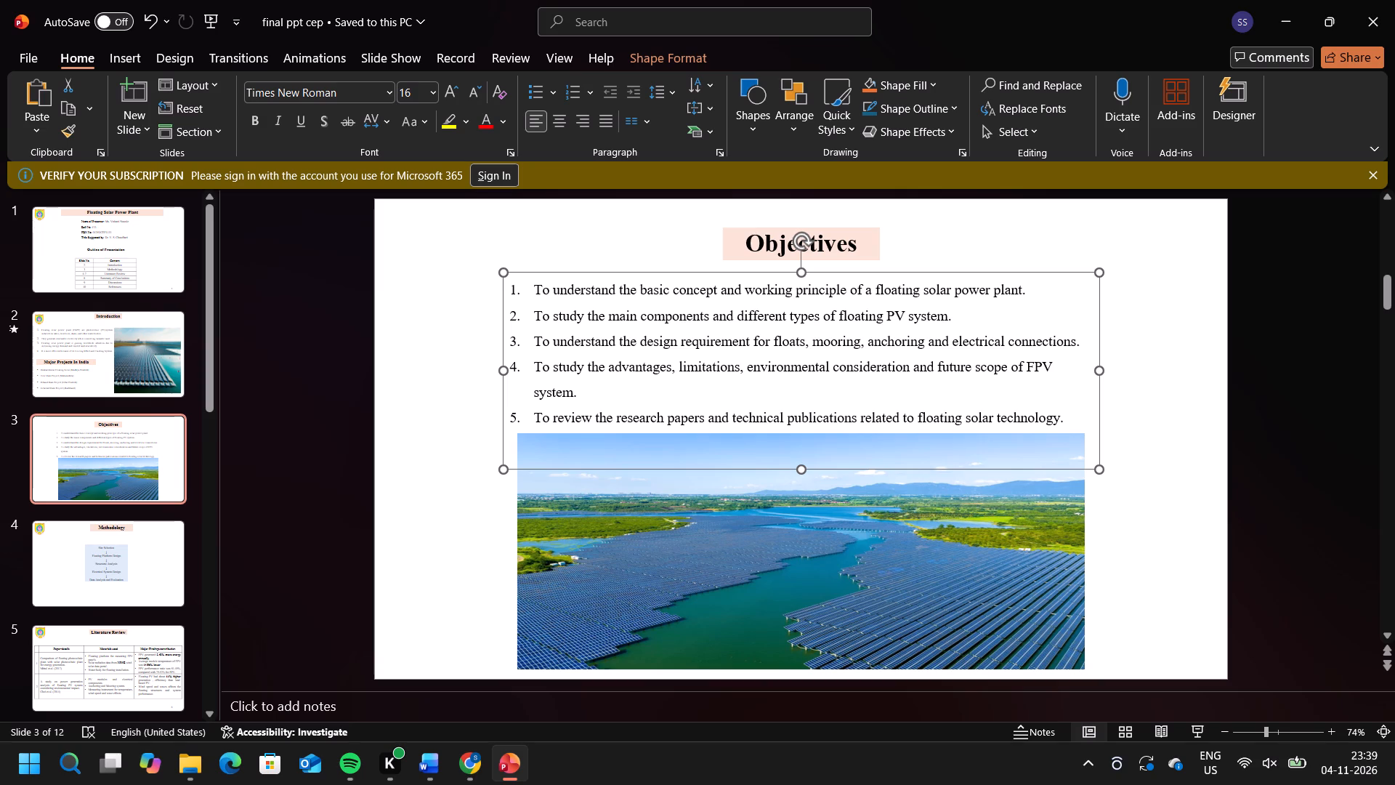
click(504, 387)
drag(504, 393, 504, 376)
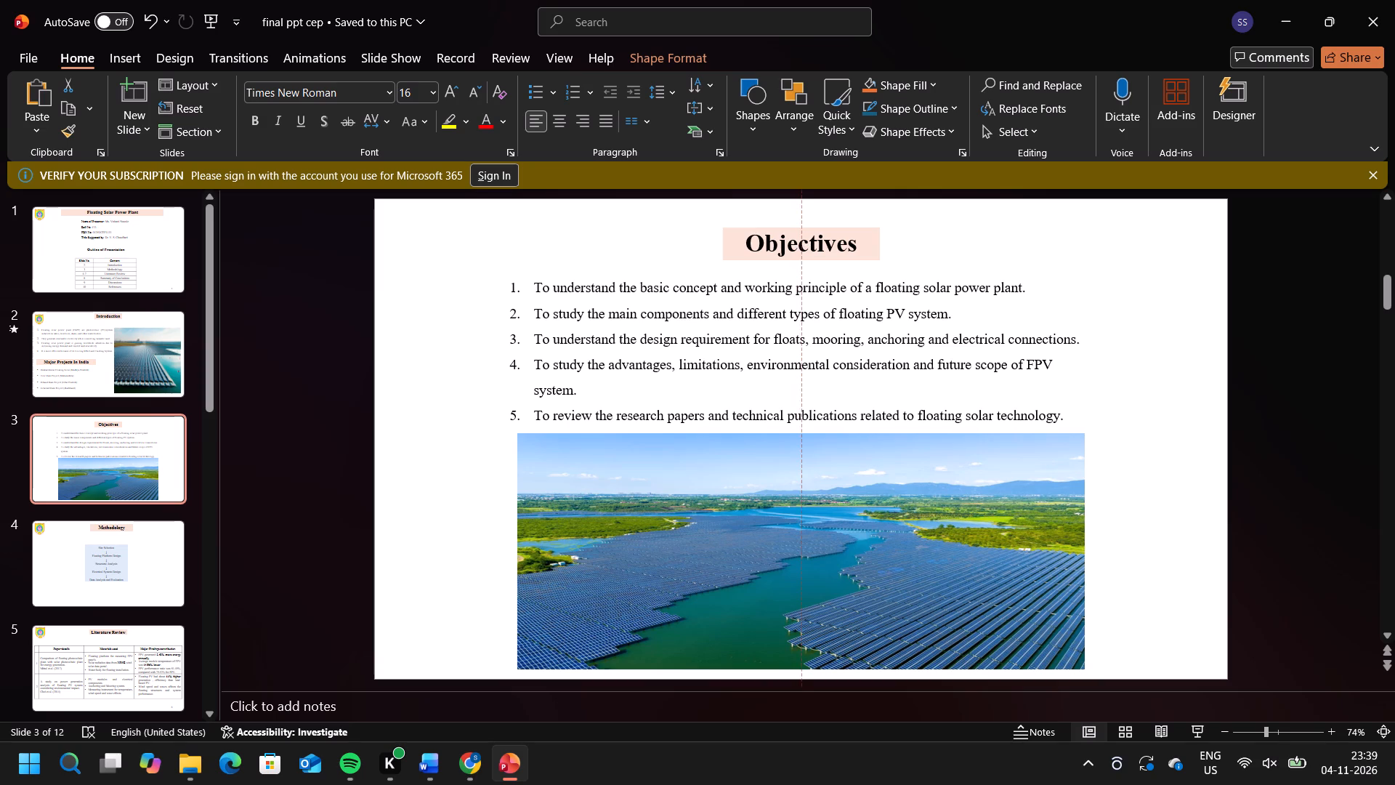
drag(504, 376, 504, 380)
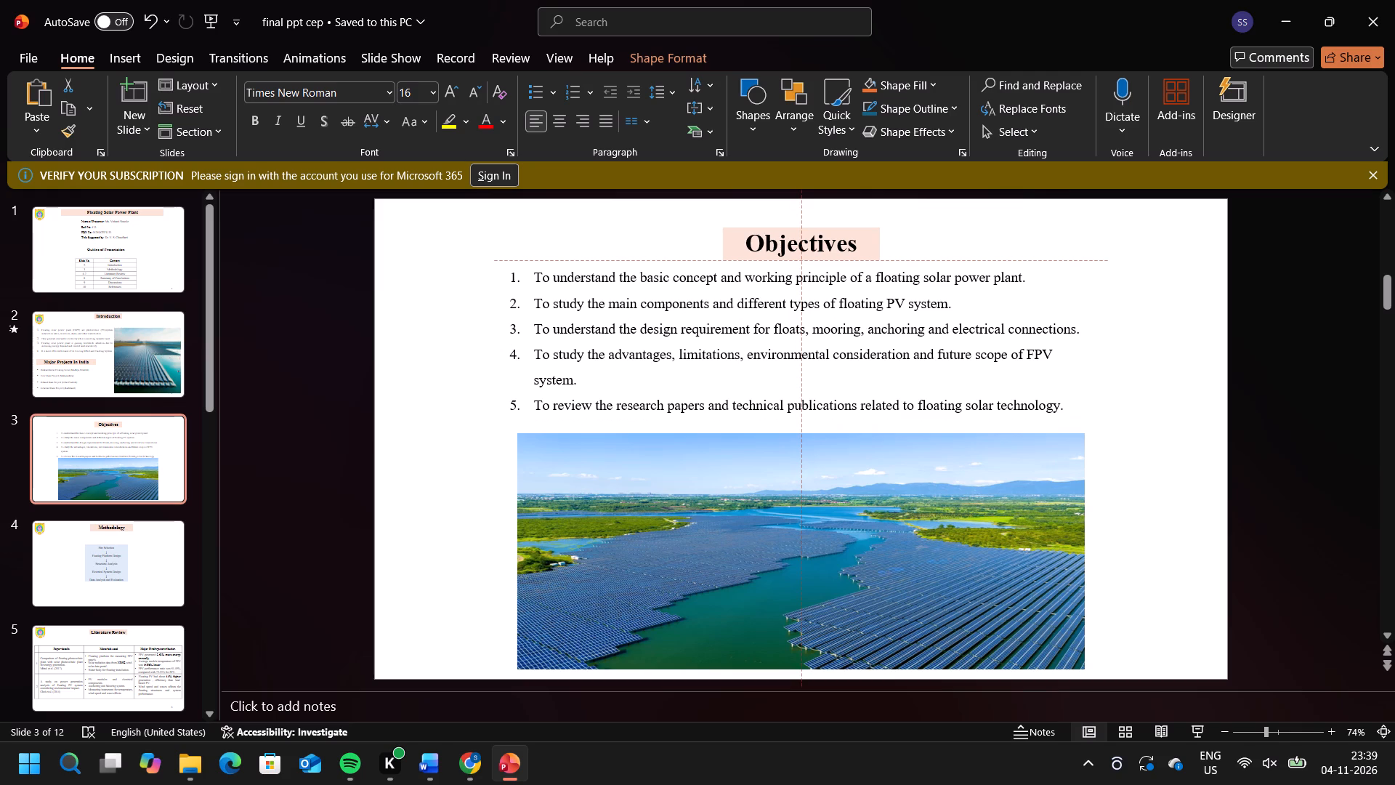
drag(504, 380, 504, 385)
drag(504, 385, 513, 422)
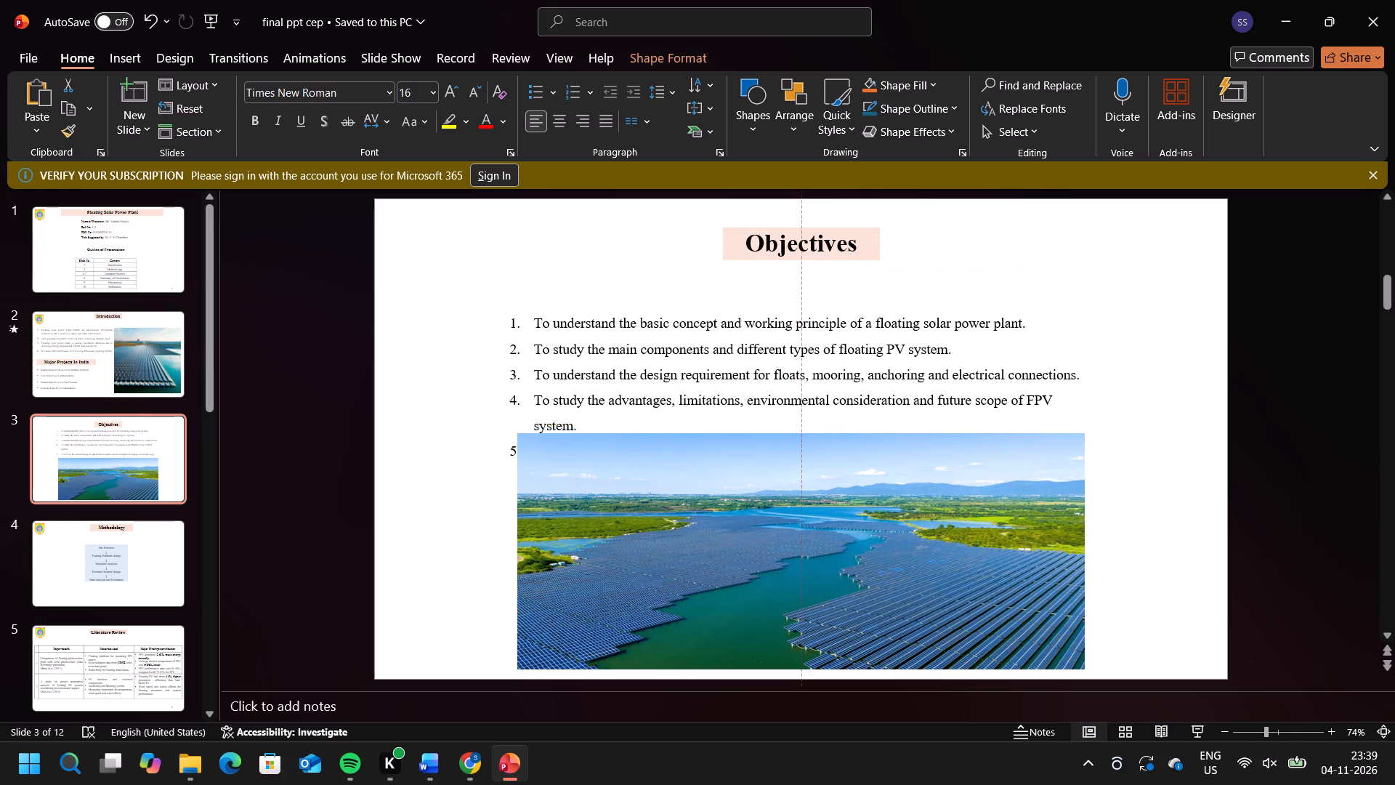
drag(513, 422, 527, 381)
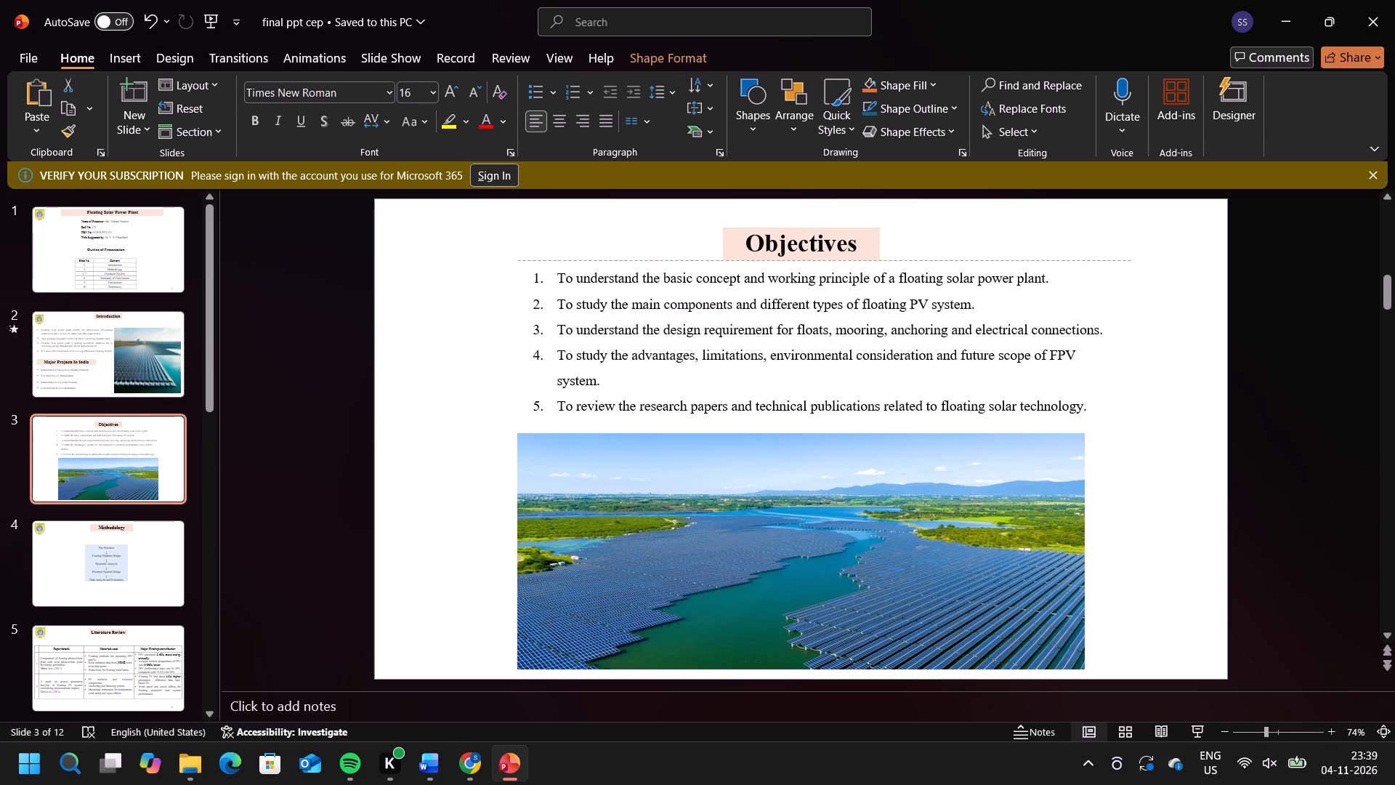
drag(527, 381, 527, 382)
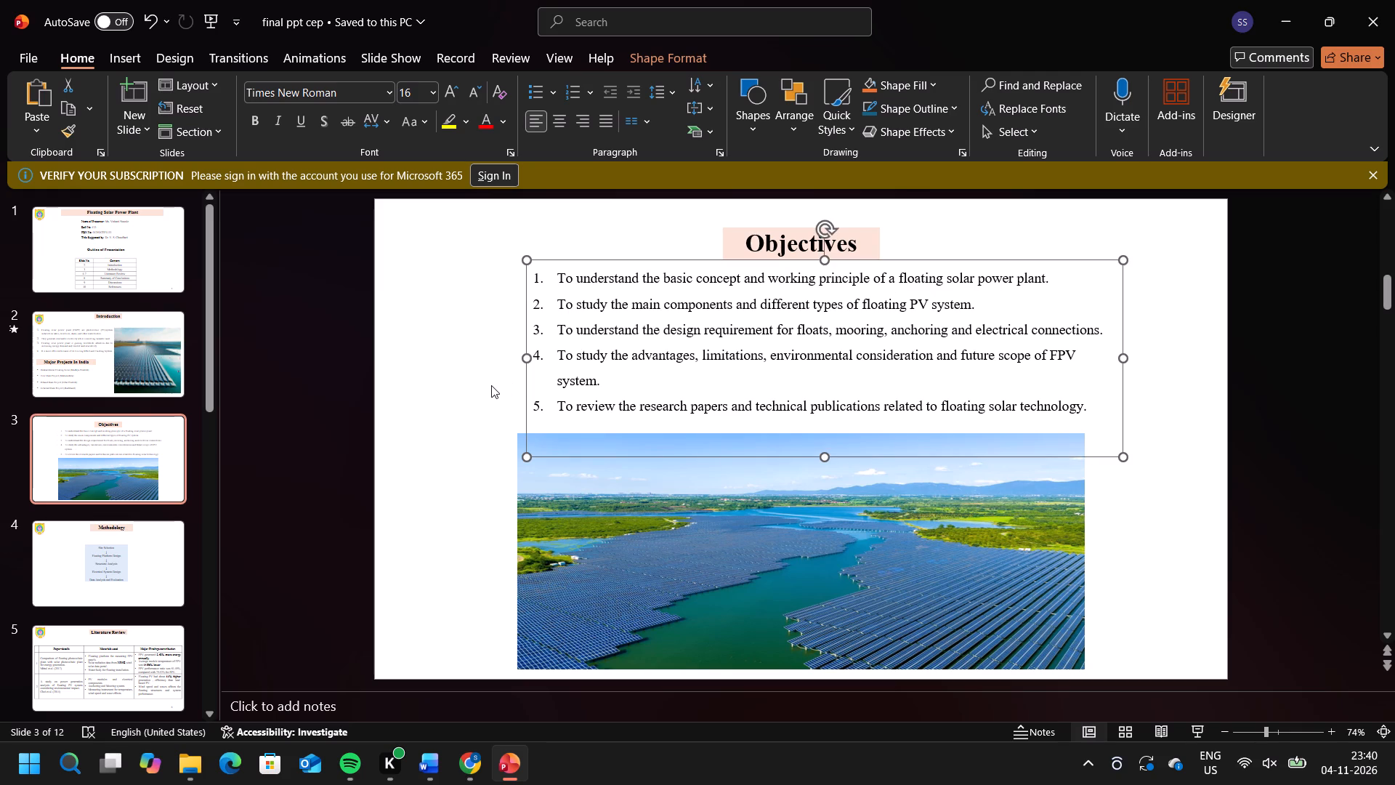
click(491, 385)
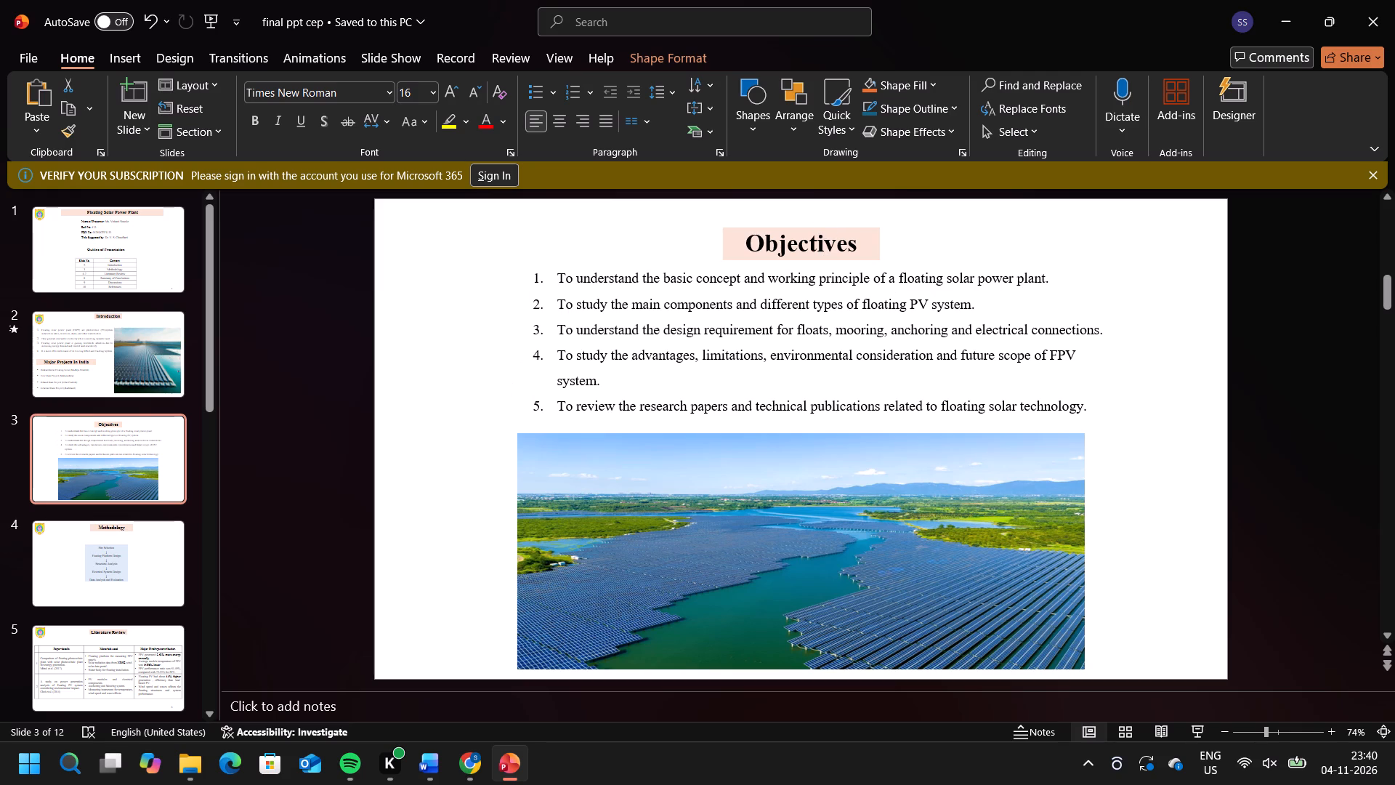
Nudge the solar plant picture up slightly toward the last objective.
click(674, 510)
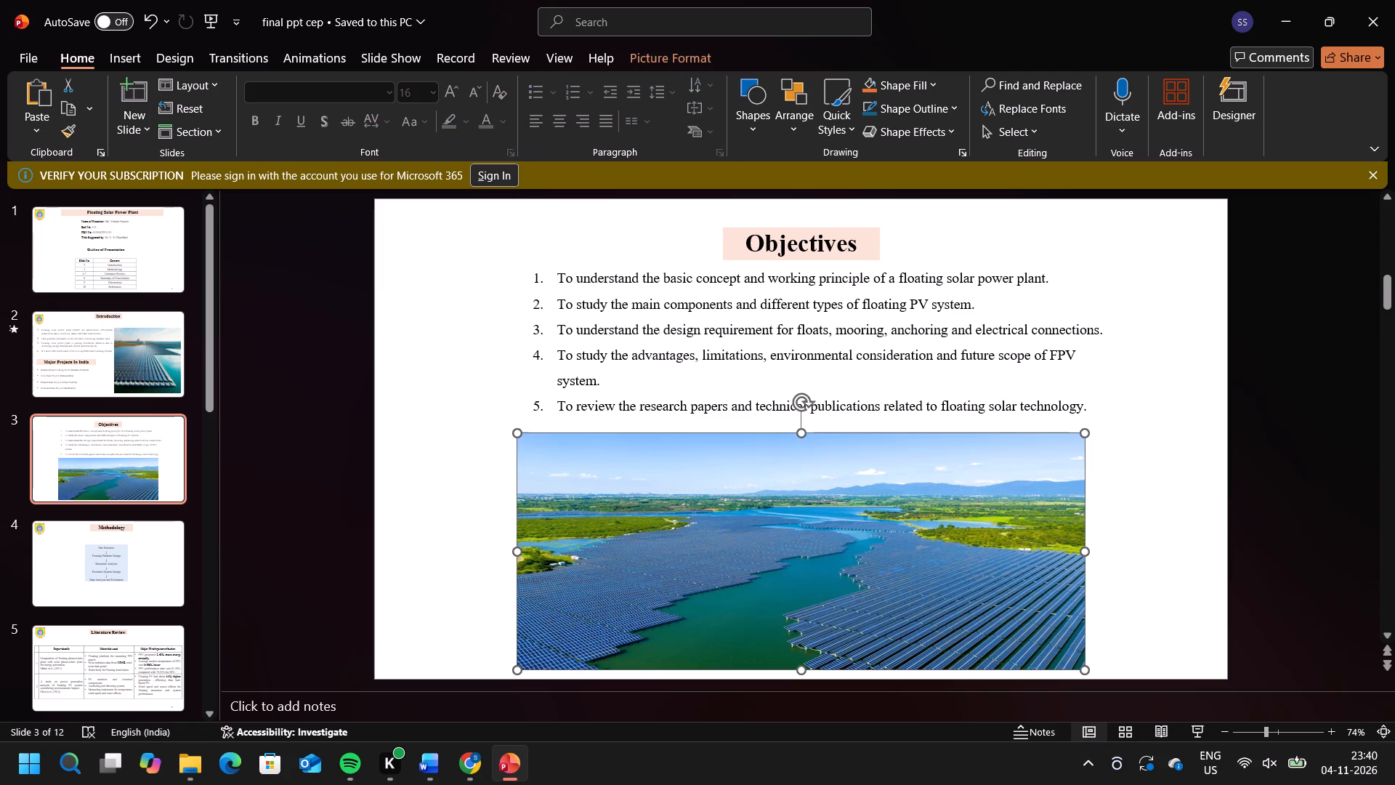
click(682, 506)
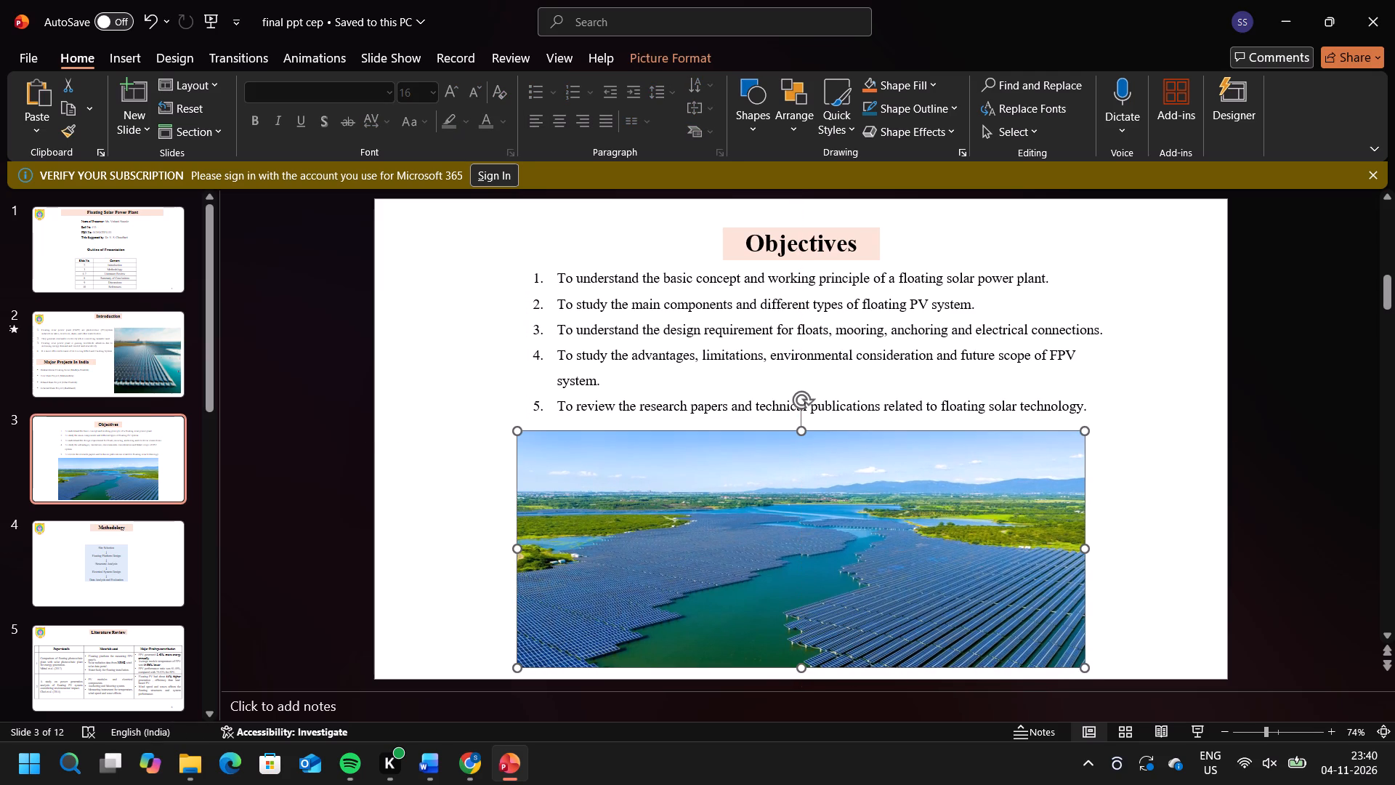
click(455, 488)
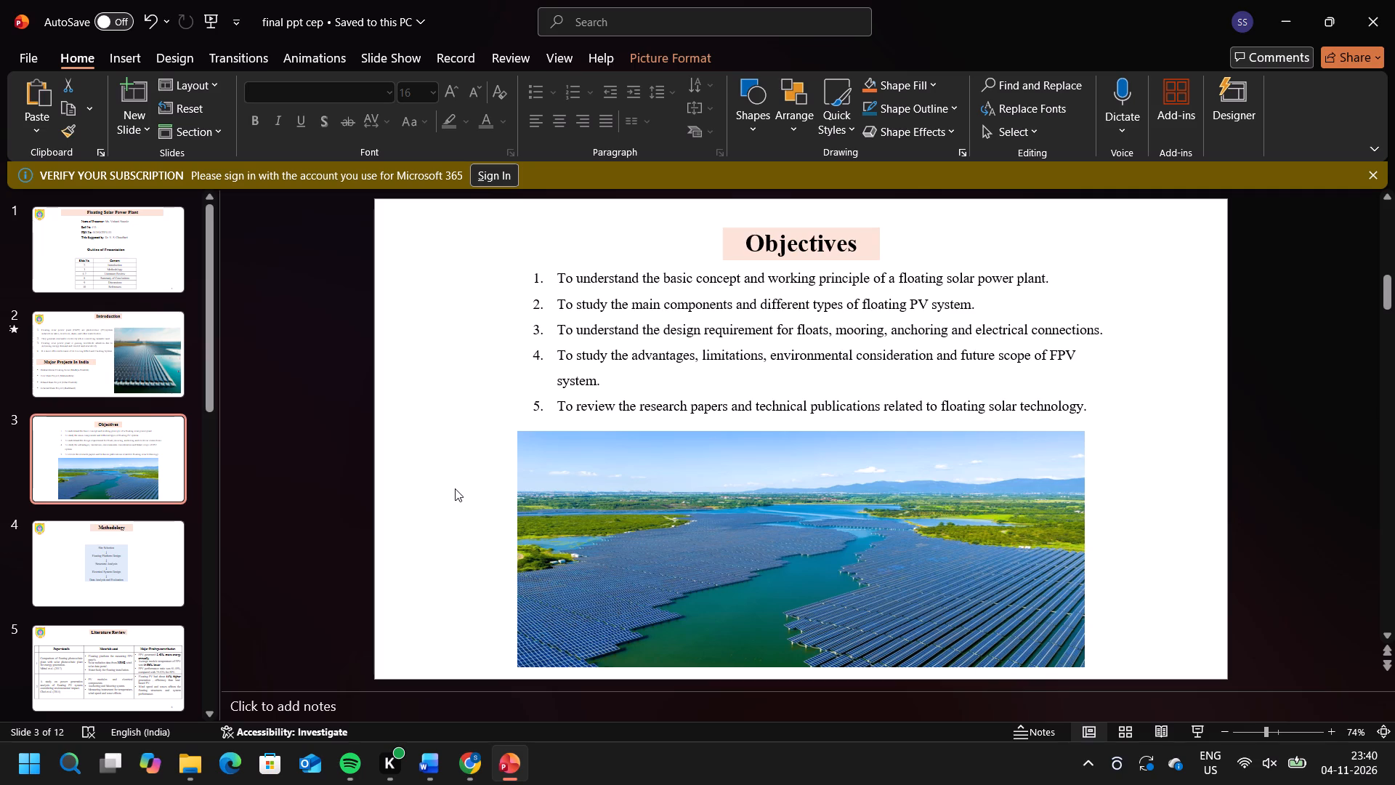
Copy the college logo from the Methodology slide into the top-left corner of the Objectives slide.
click(138, 561)
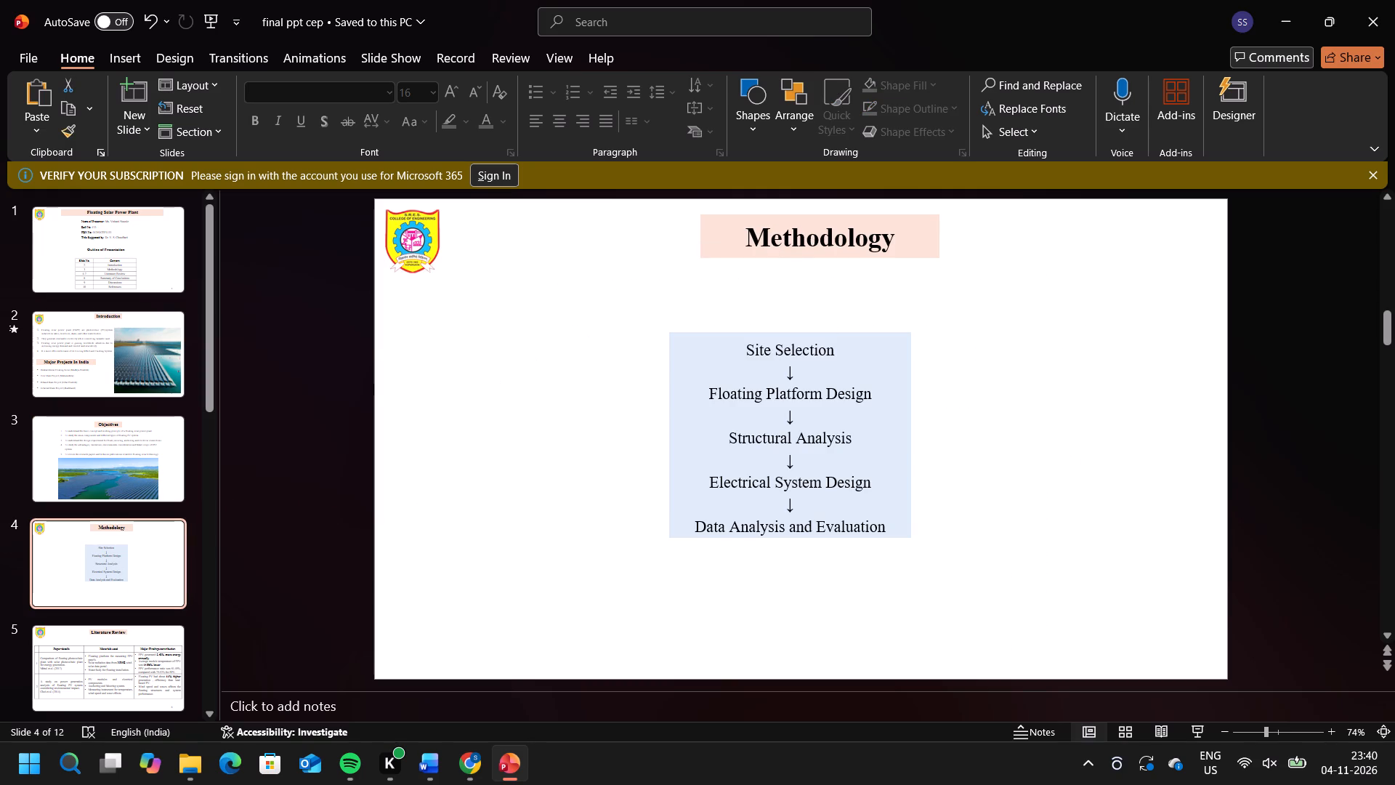
click(408, 254)
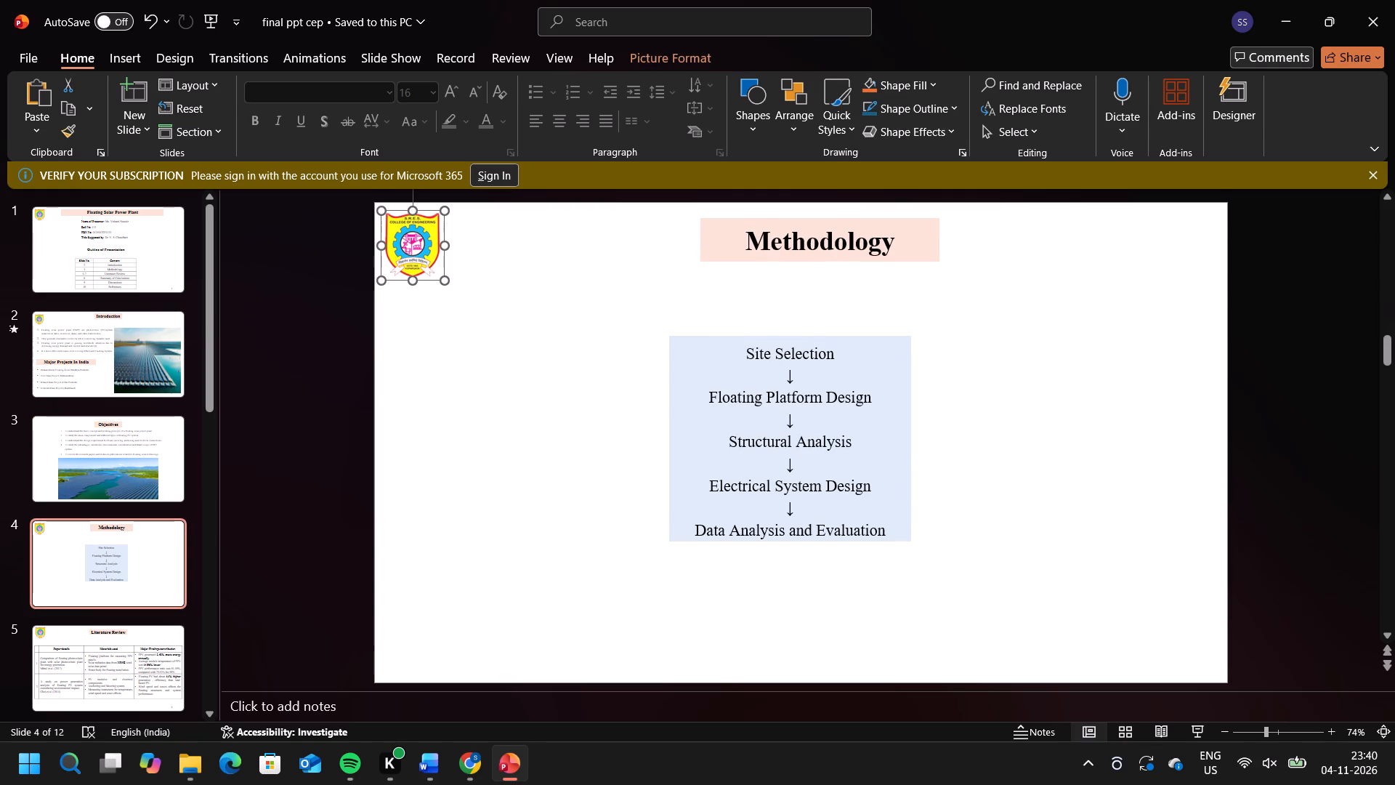
key(ctrl+c)
click(52, 454)
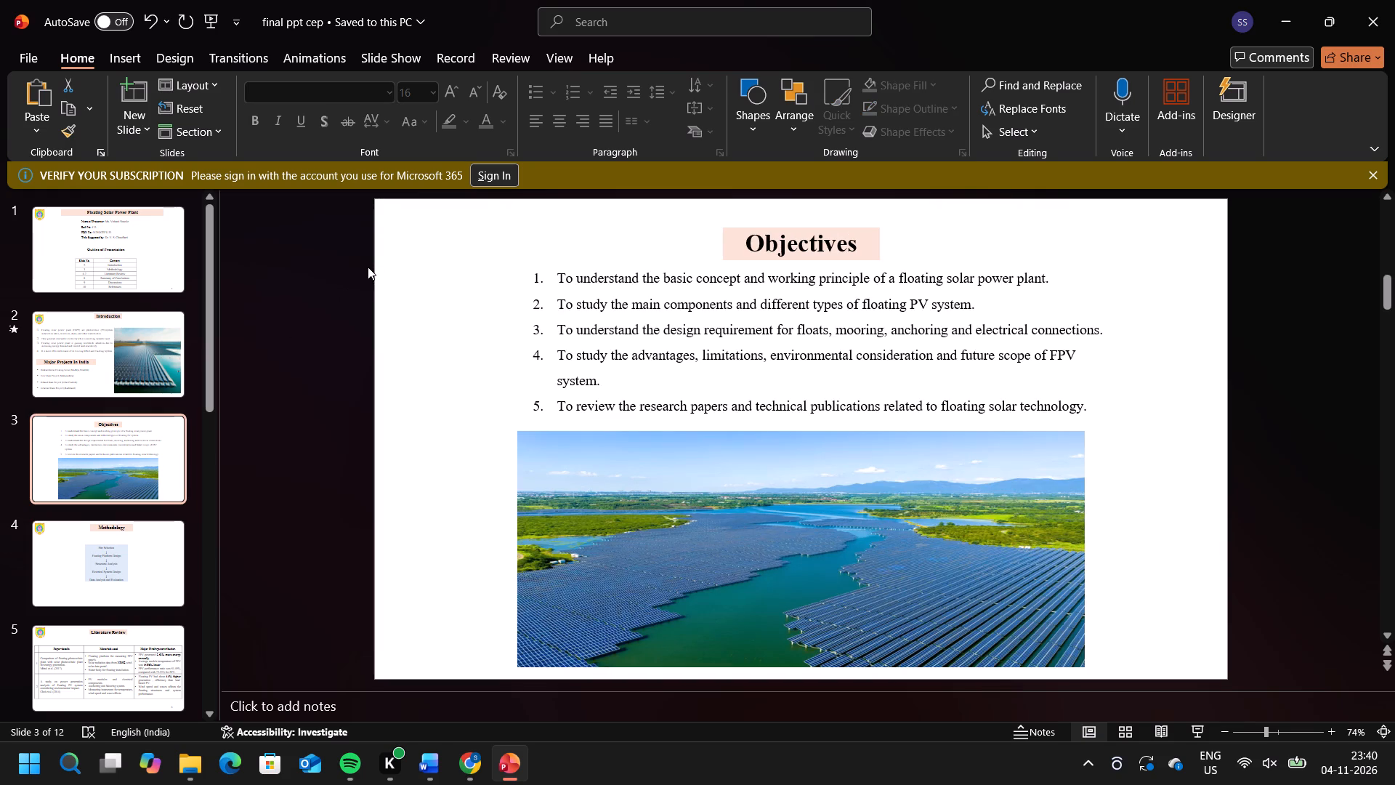
click(411, 236)
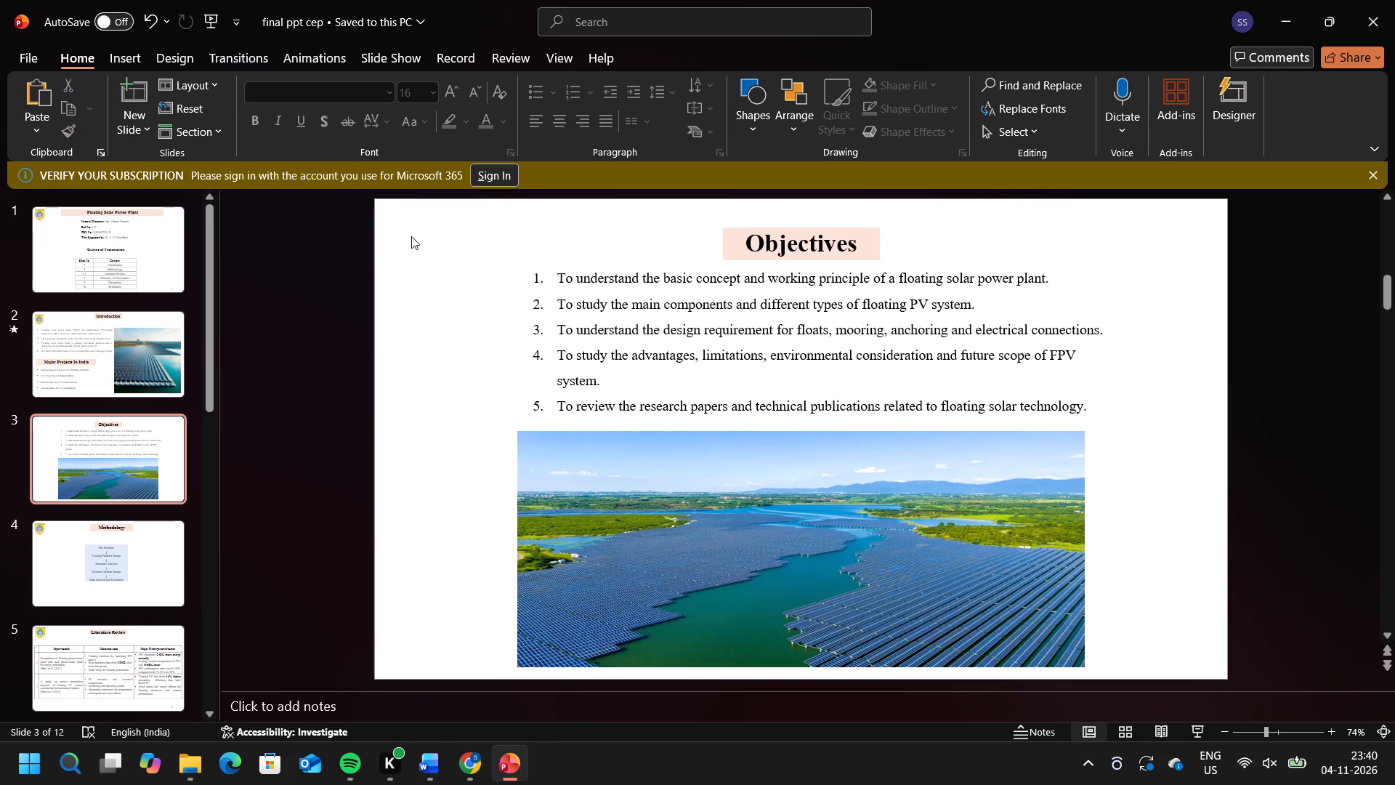
click(418, 246)
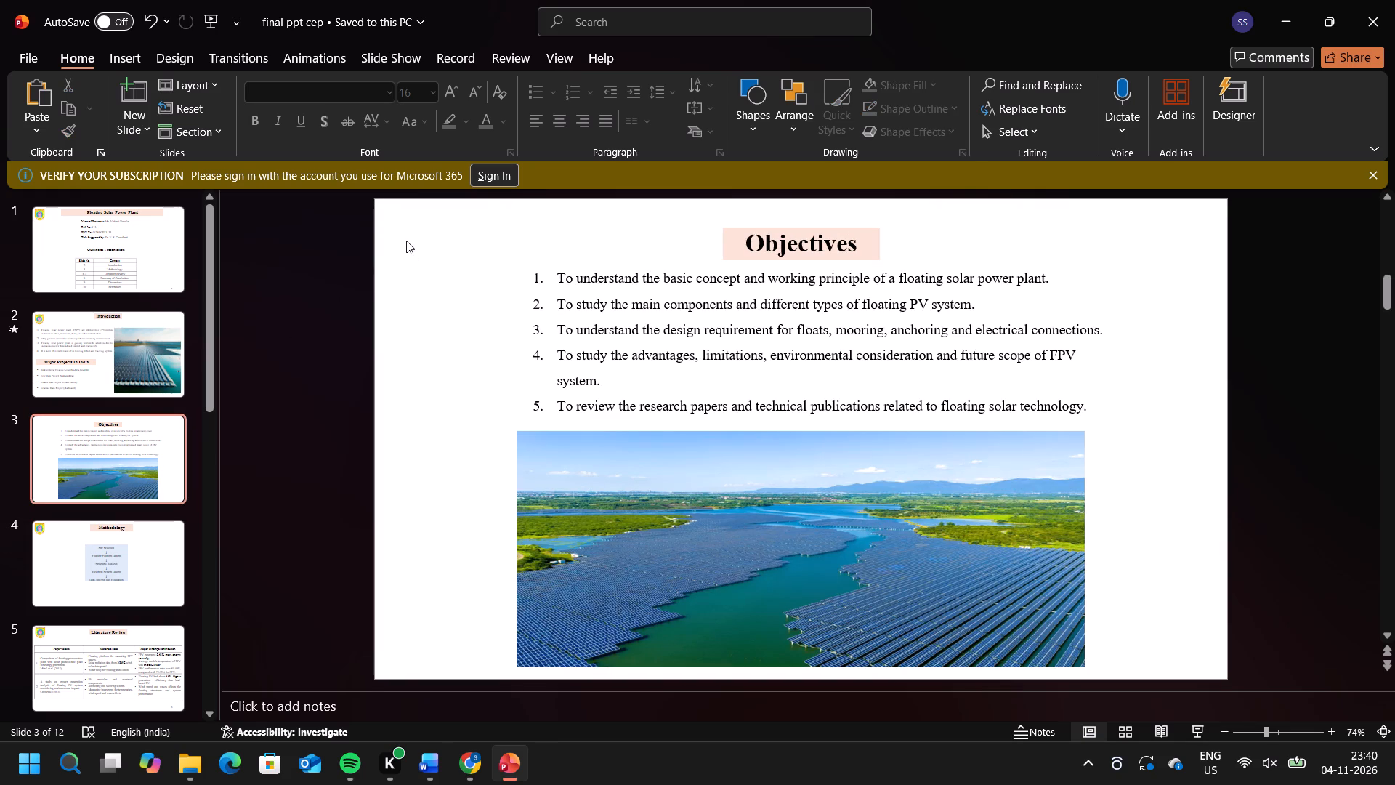
click(406, 241)
double_click(406, 241)
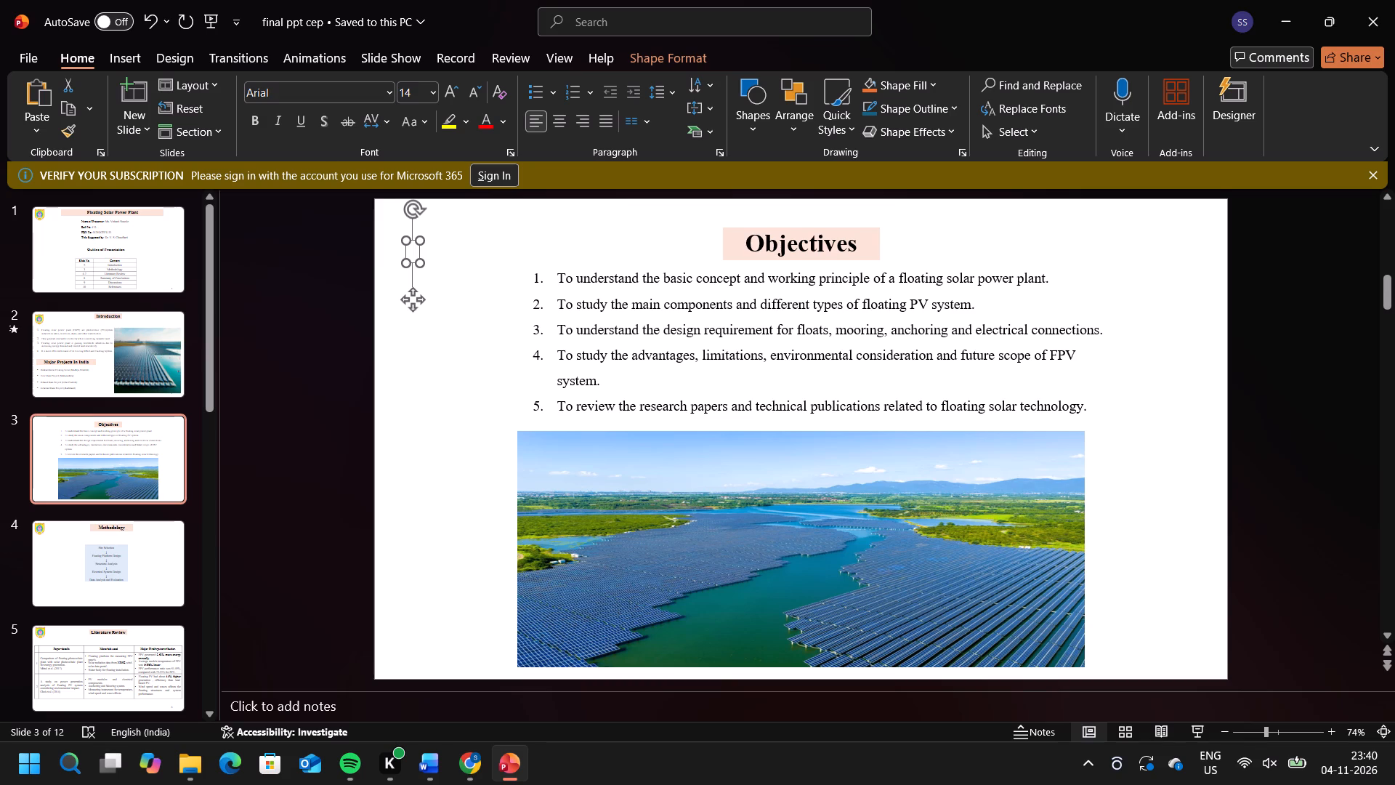
key(ctrl+v)
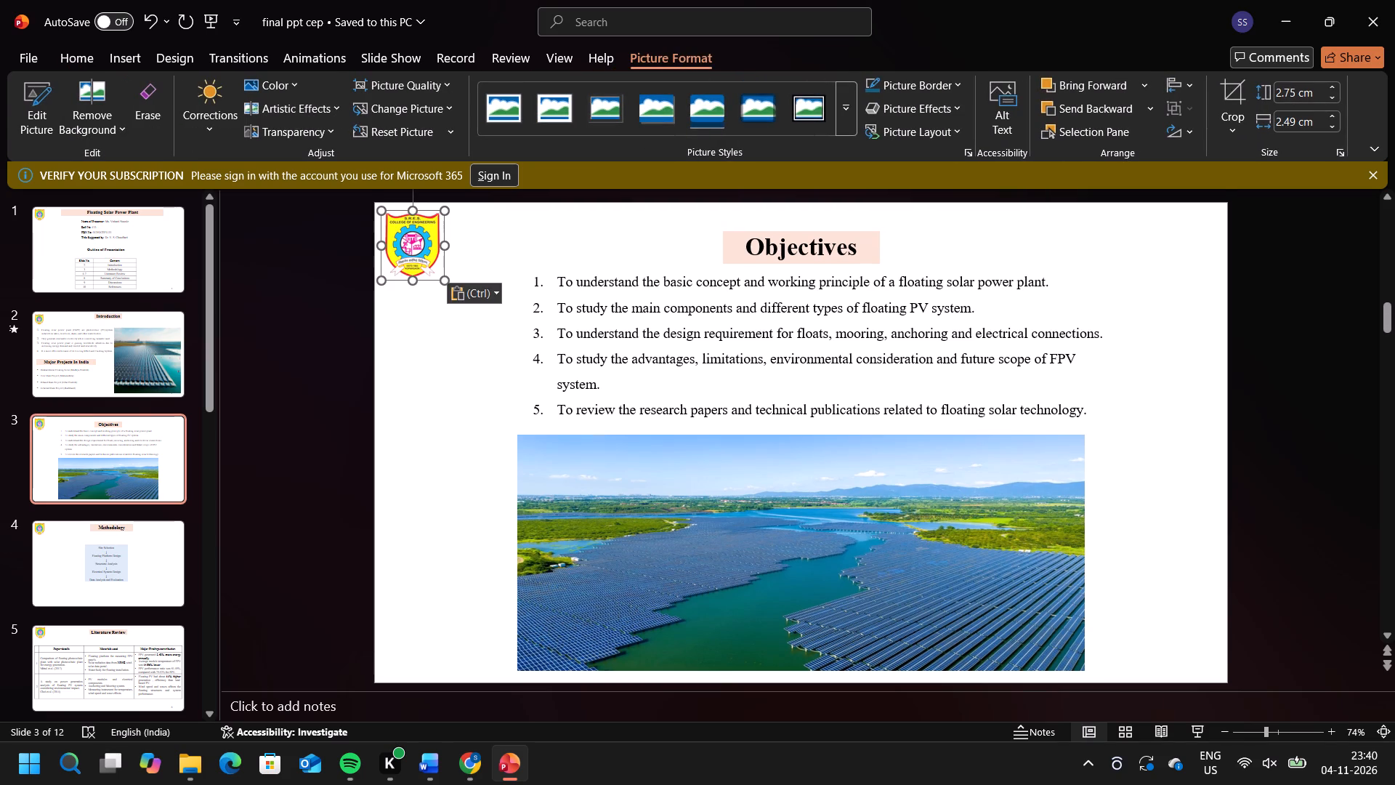
click(330, 355)
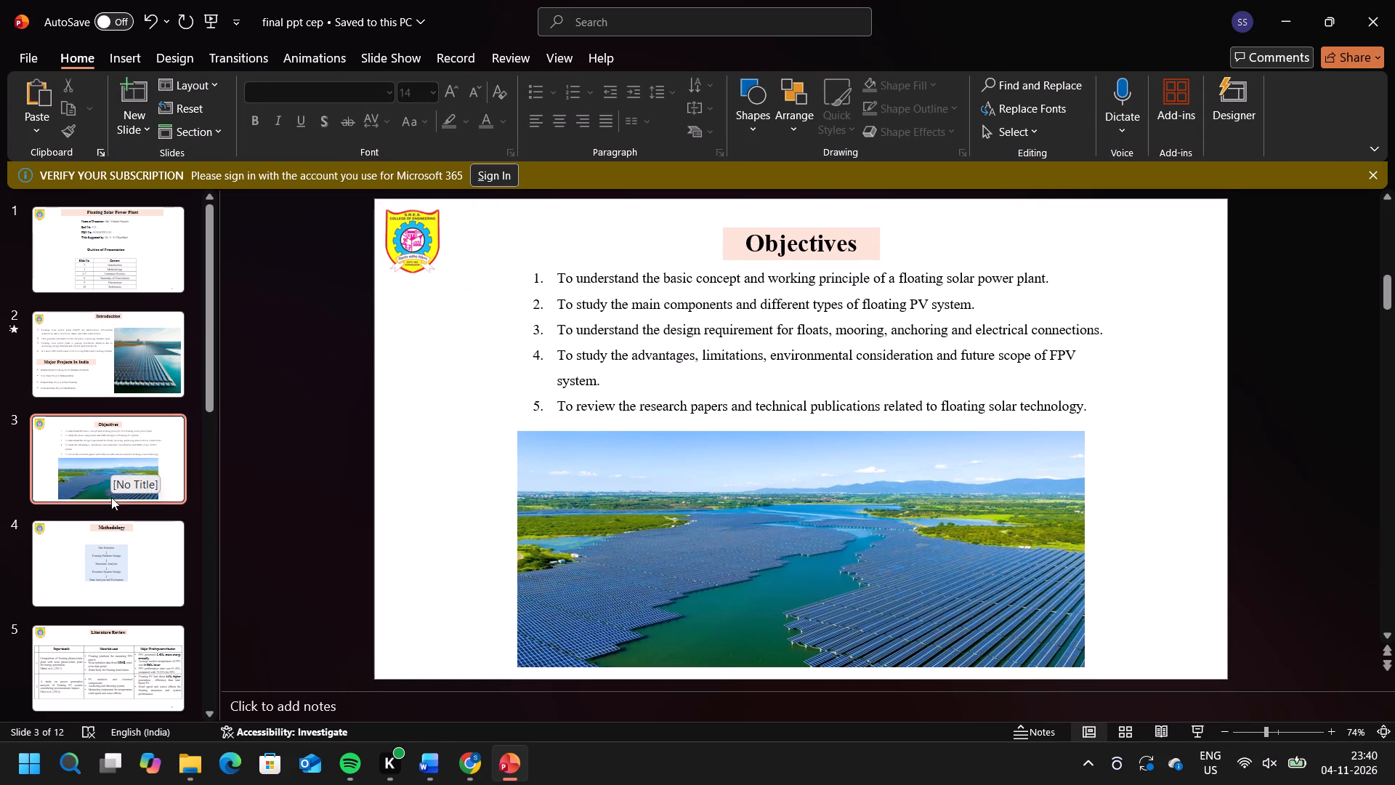
Open the Methodology slide.
click(133, 557)
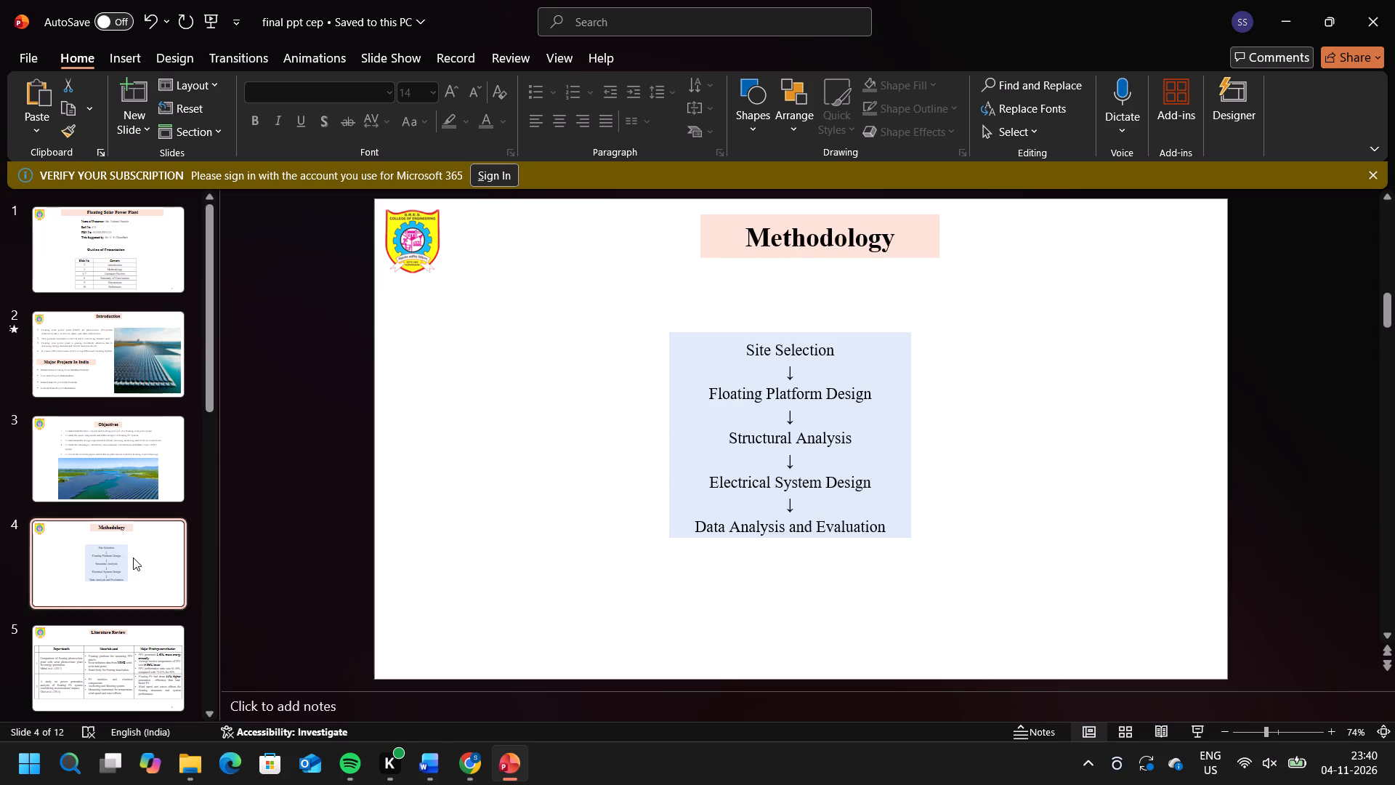
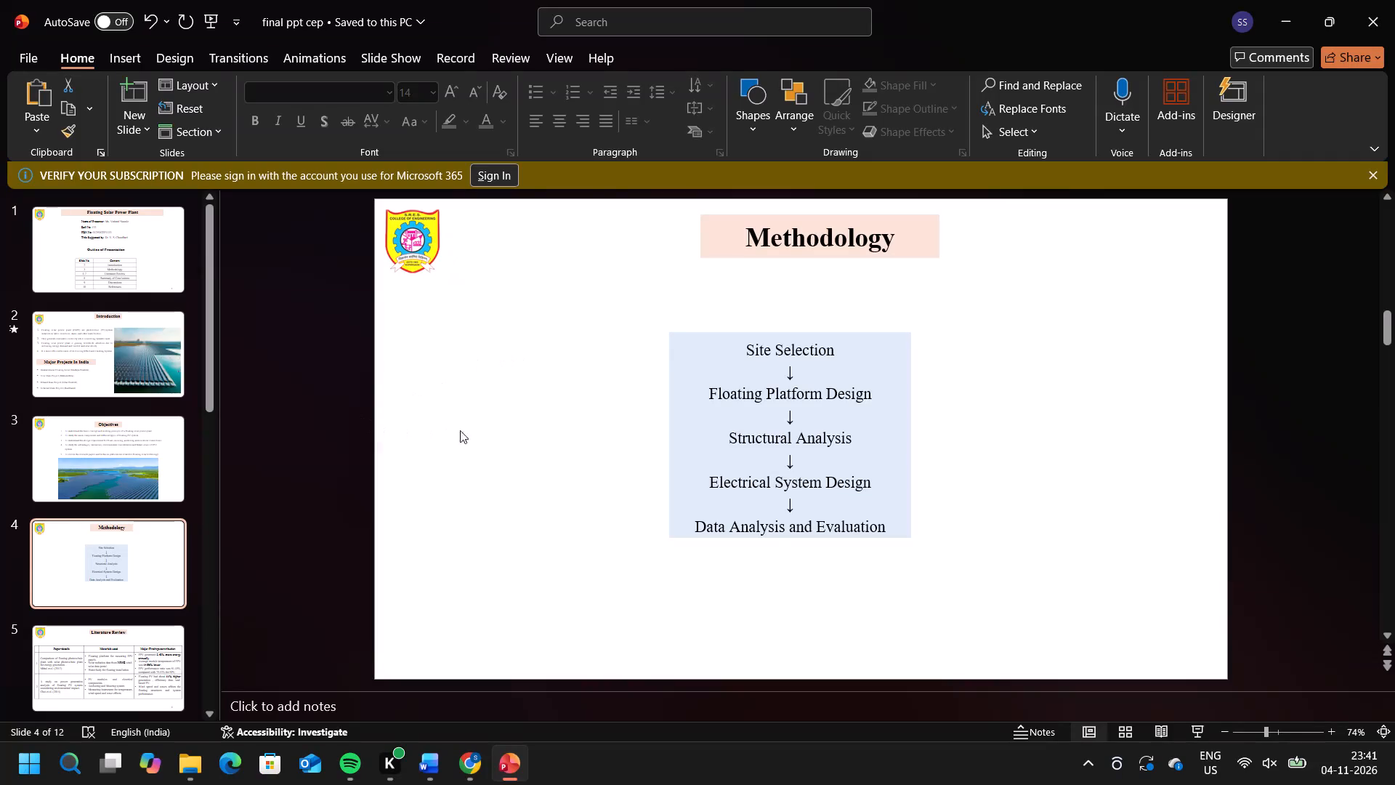
Examine the text formatting of each paper-details, materials and findings cell for papers 1 and 2 on Literature Review slide 5.
scroll(473, 434, down, 1)
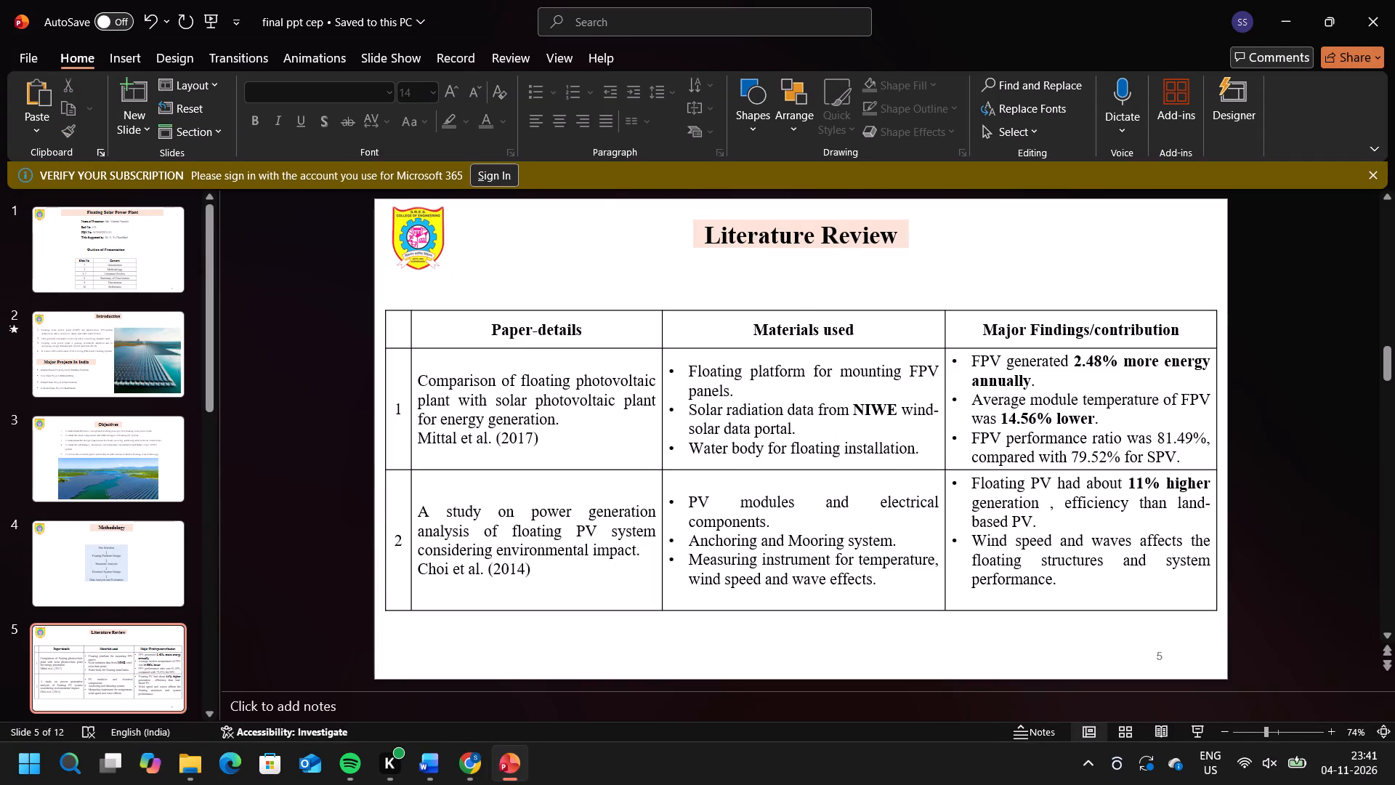
drag(543, 440, 433, 380)
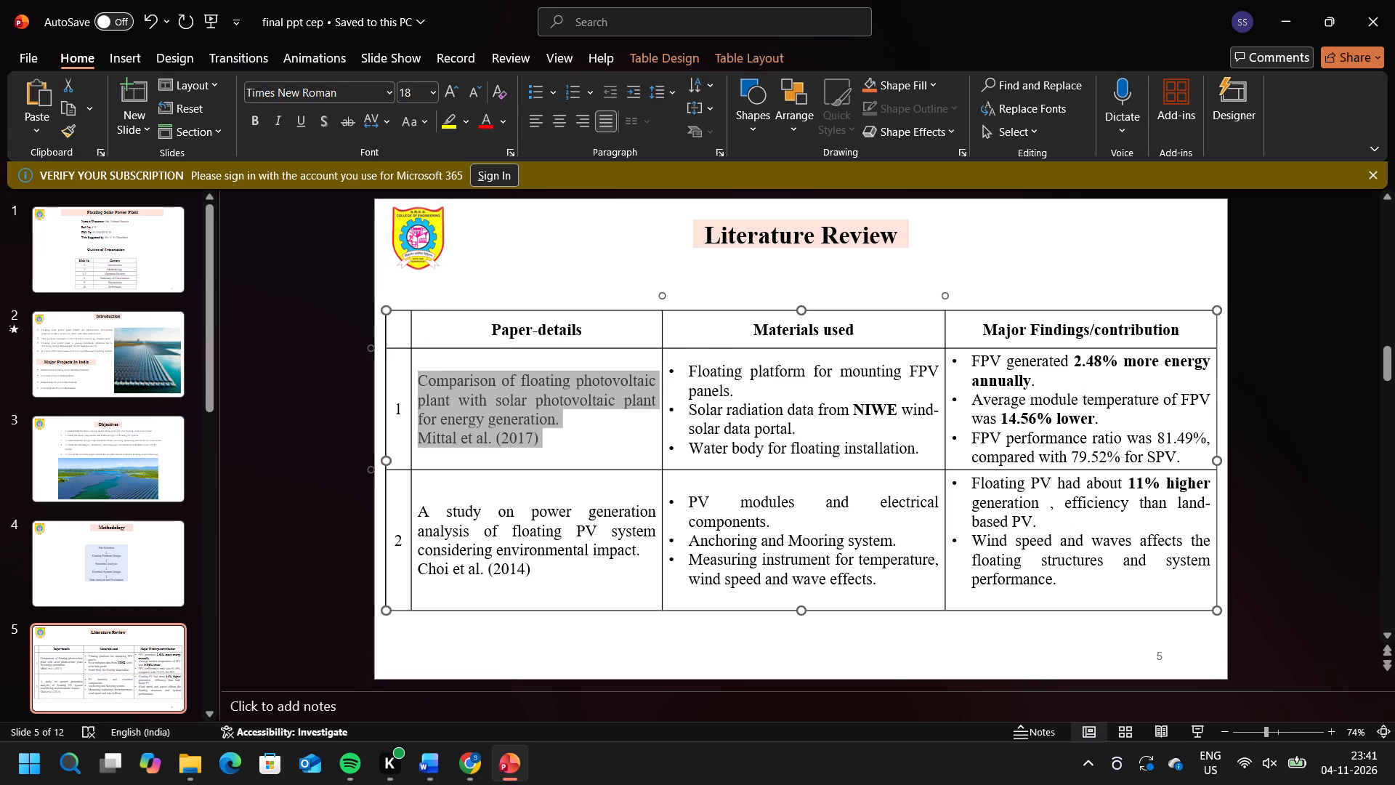
drag(918, 449, 694, 385)
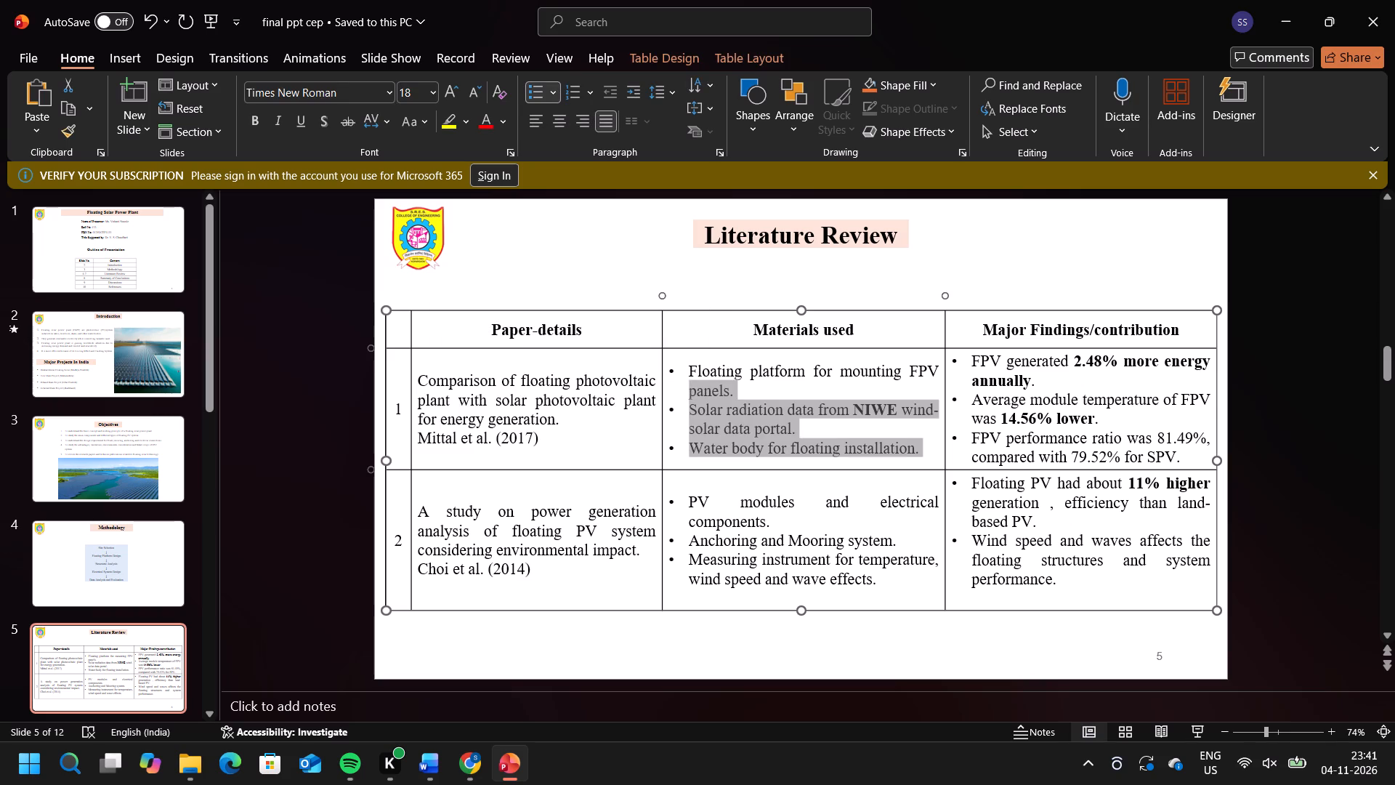
drag(694, 385, 690, 377)
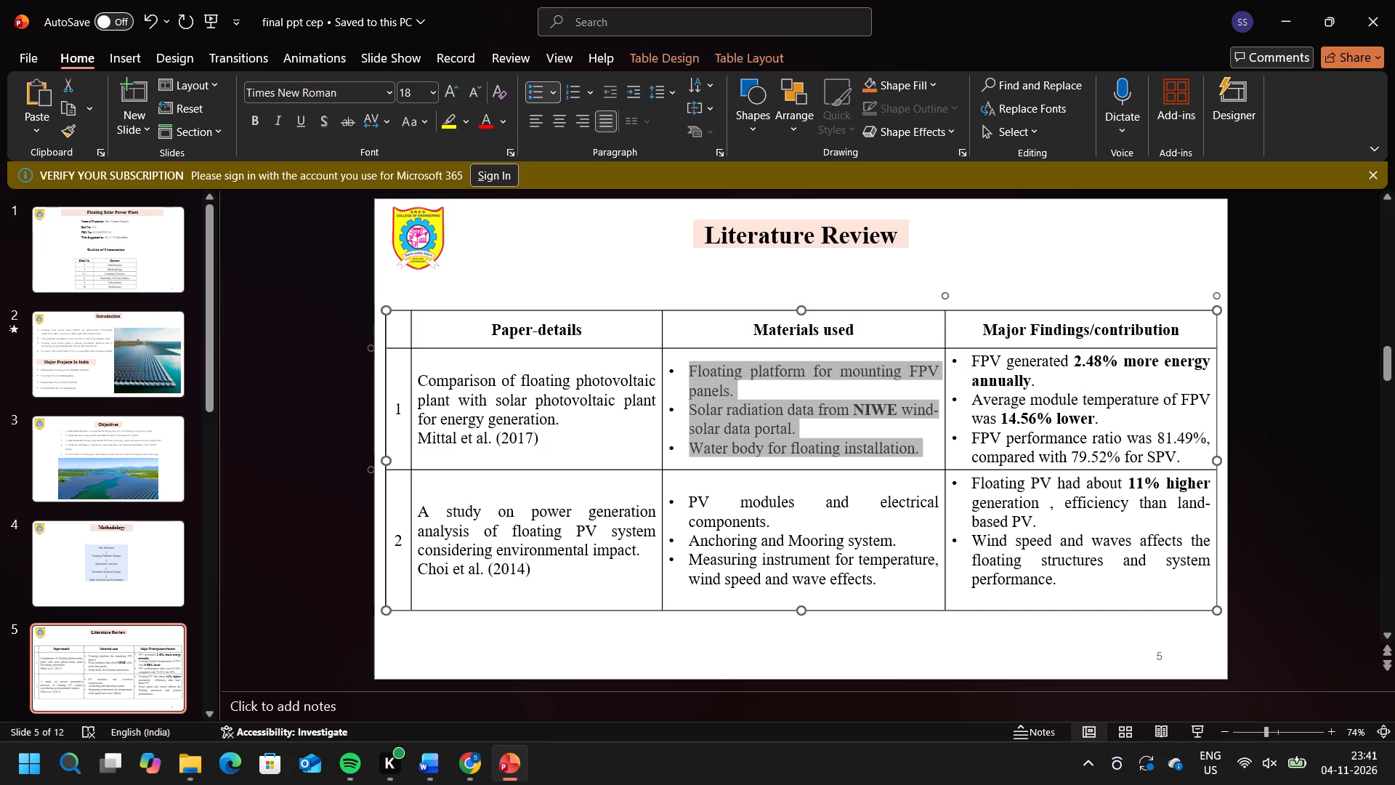
drag(1186, 456, 986, 371)
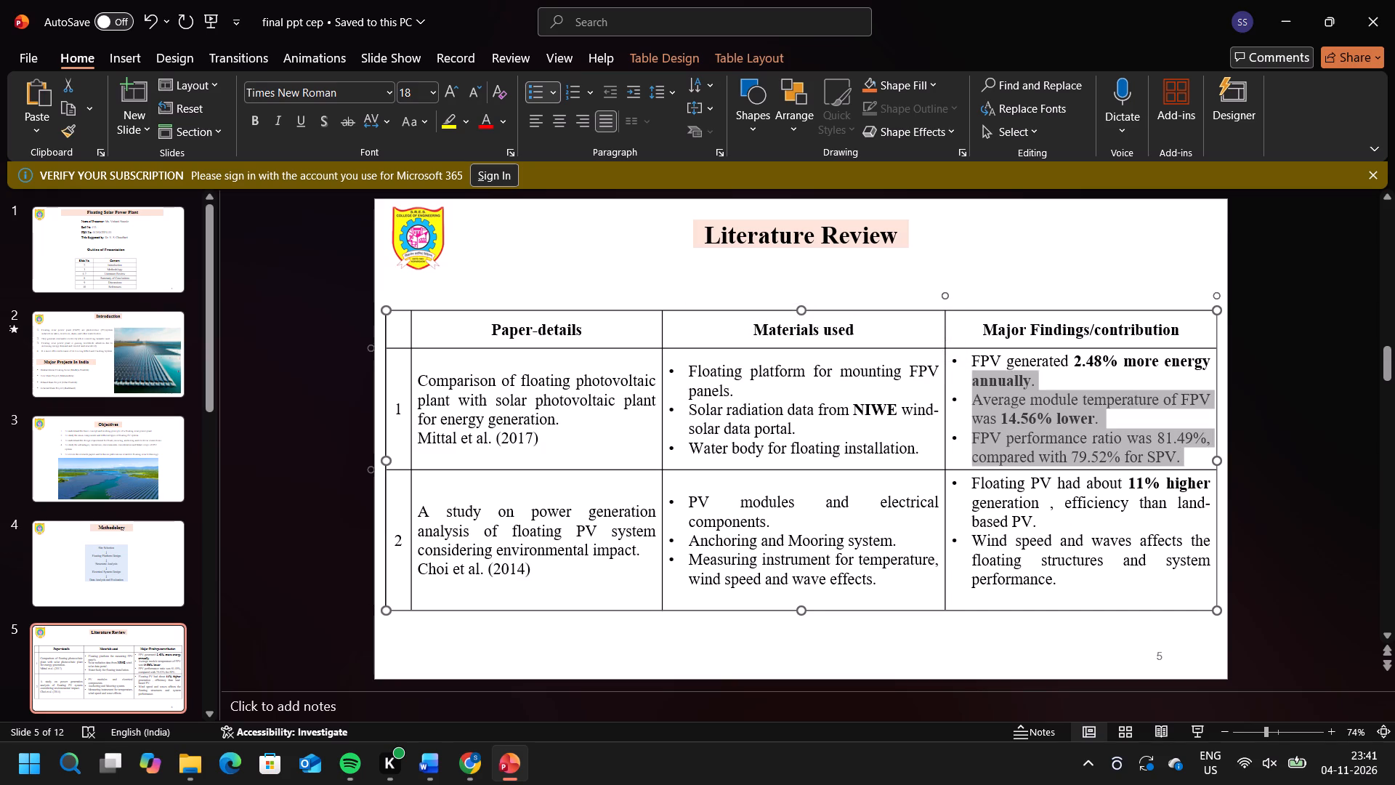
drag(986, 371, 984, 365)
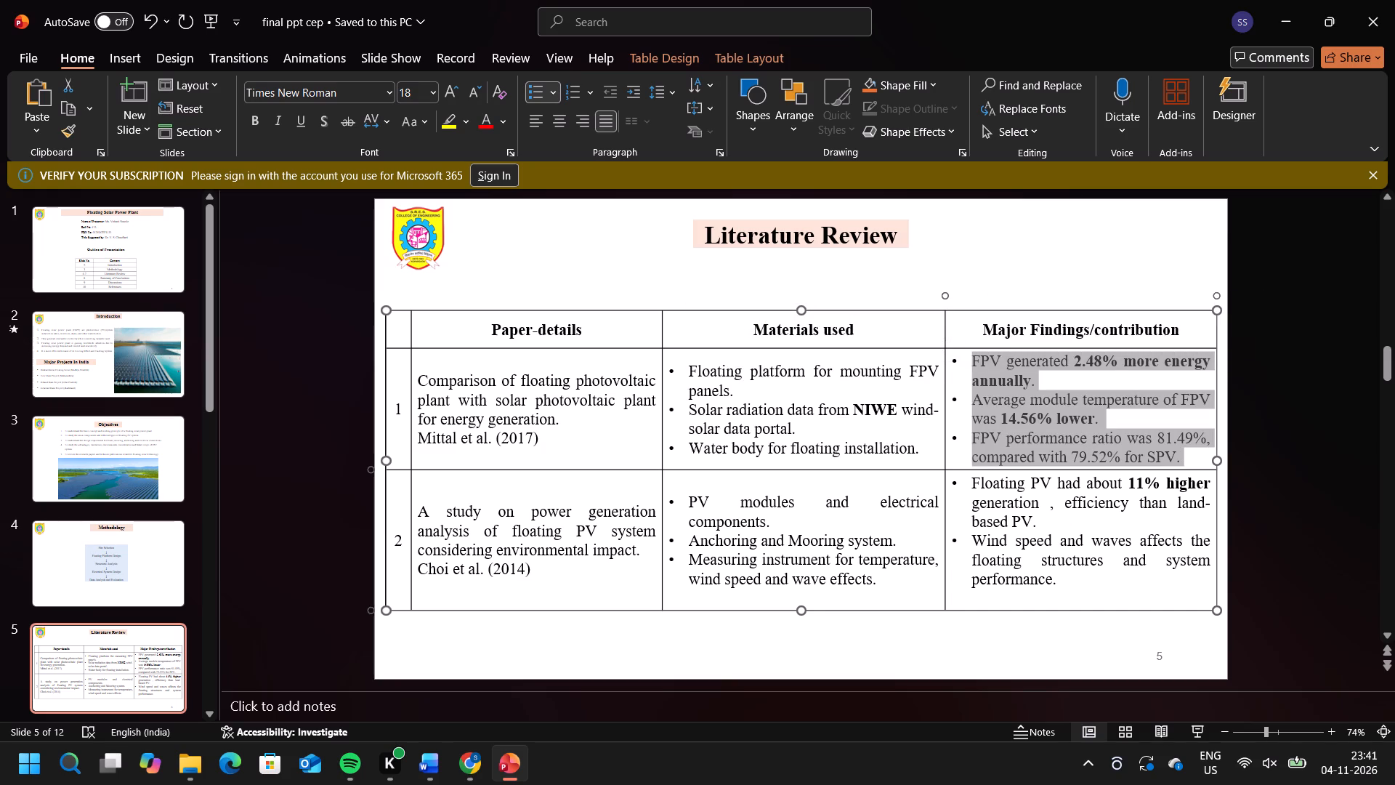
drag(1056, 579, 984, 480)
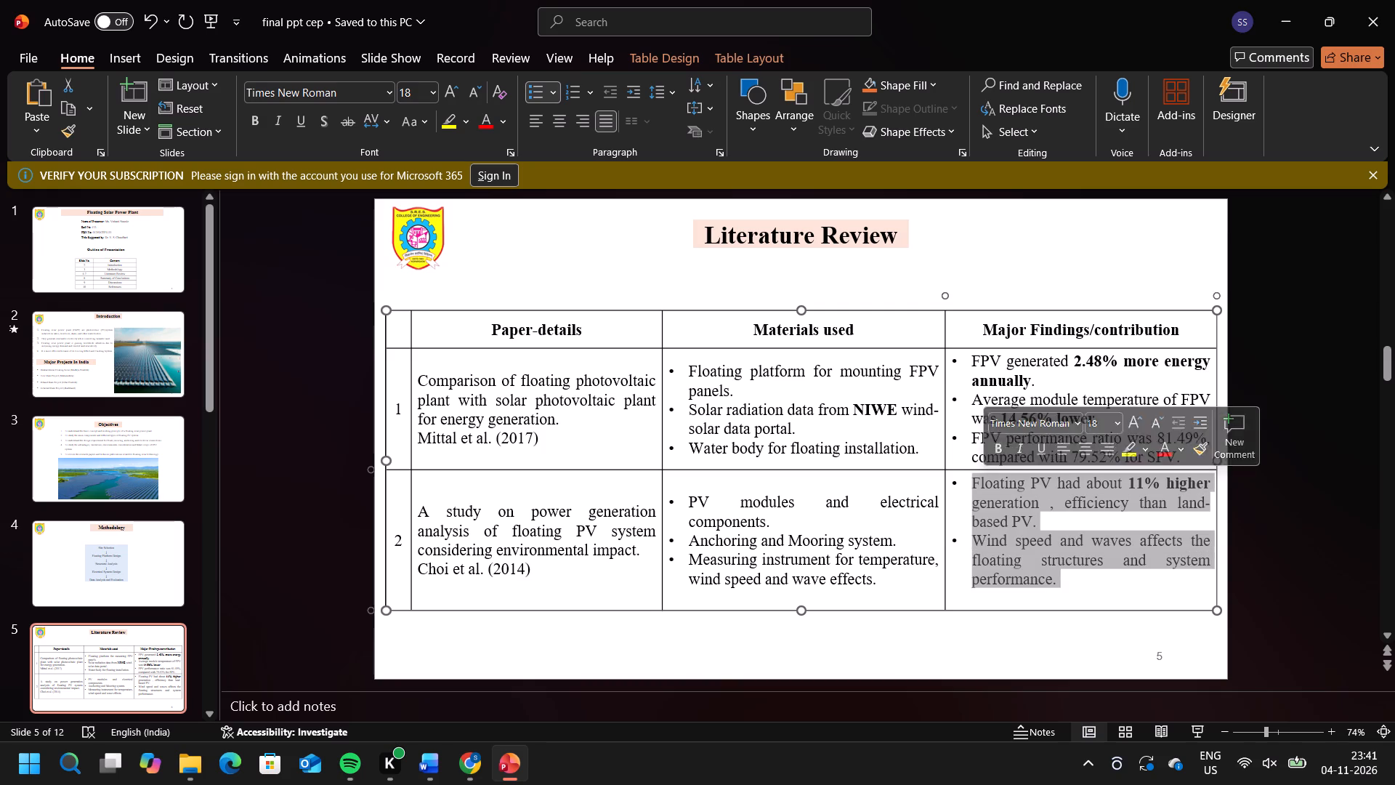
drag(881, 584, 727, 547)
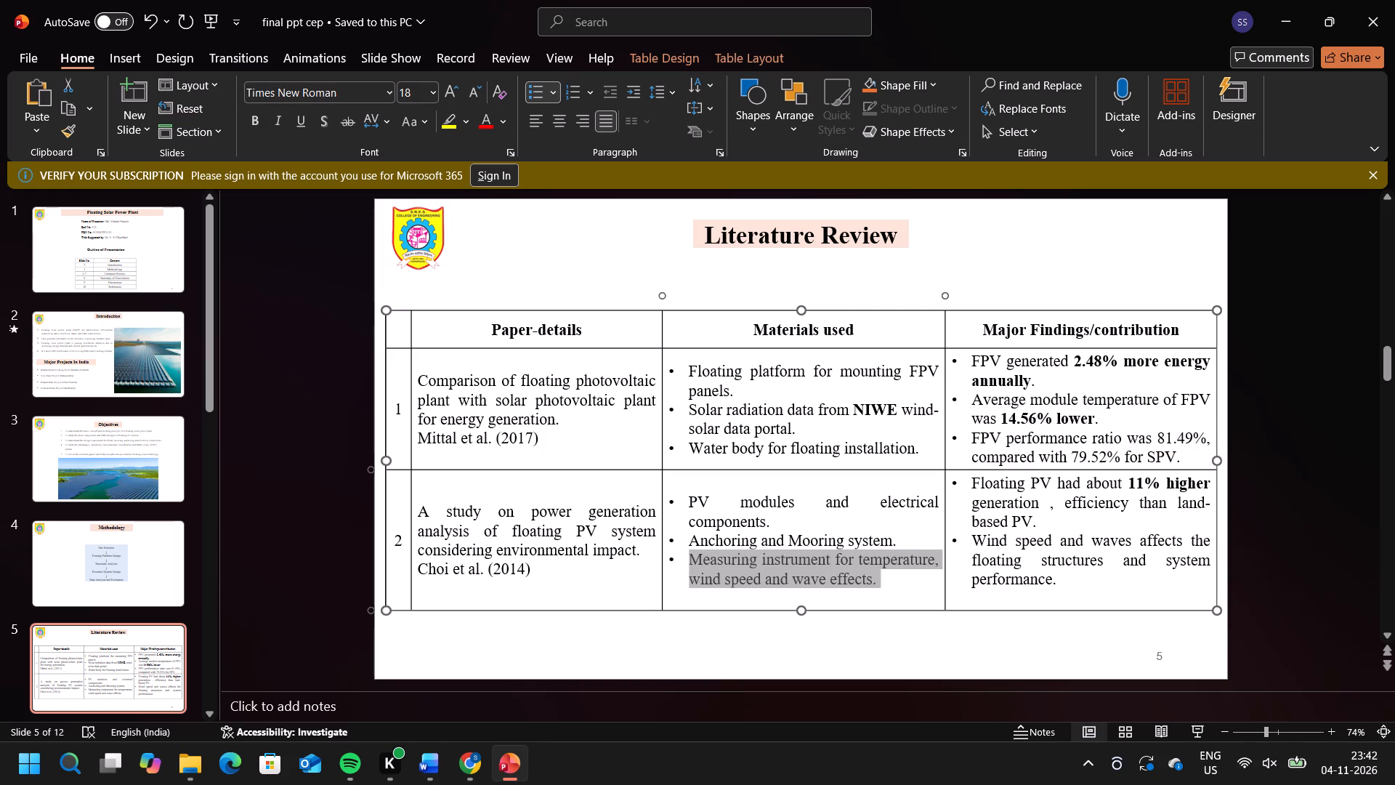
drag(727, 547, 701, 507)
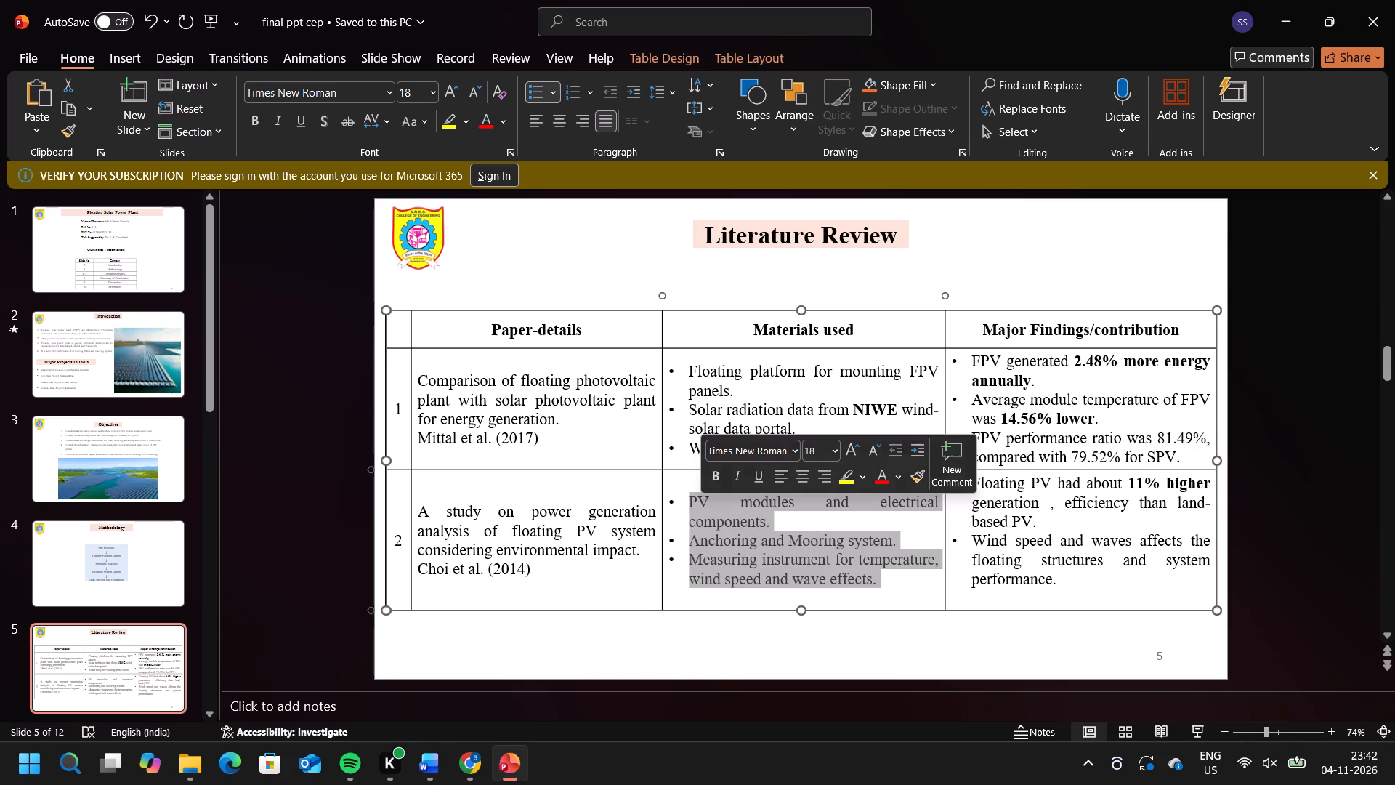
drag(531, 572, 429, 513)
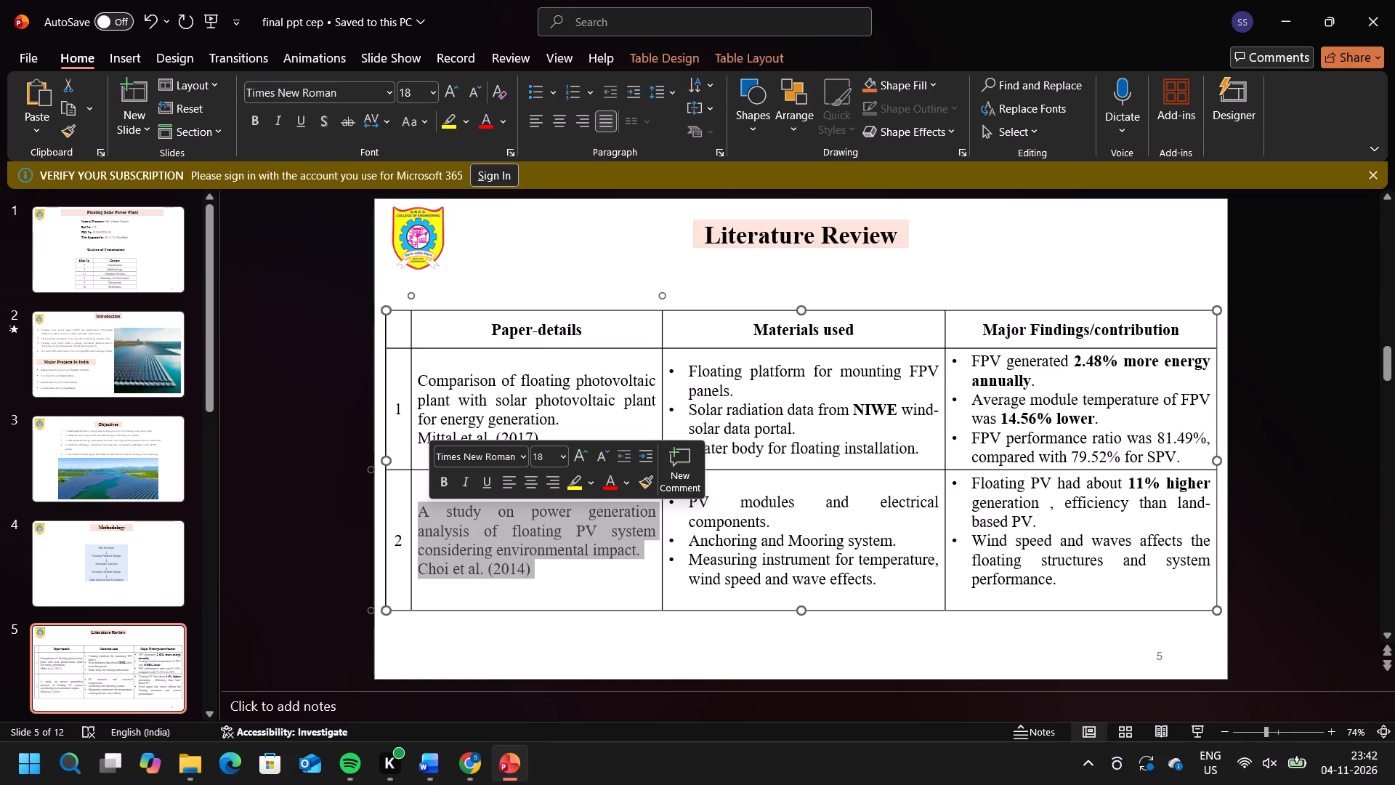
Examine the text formatting of each paper-details, materials and findings cell for papers 3 and 4 on Literature Review slide 6.
scroll(486, 534, down, 1)
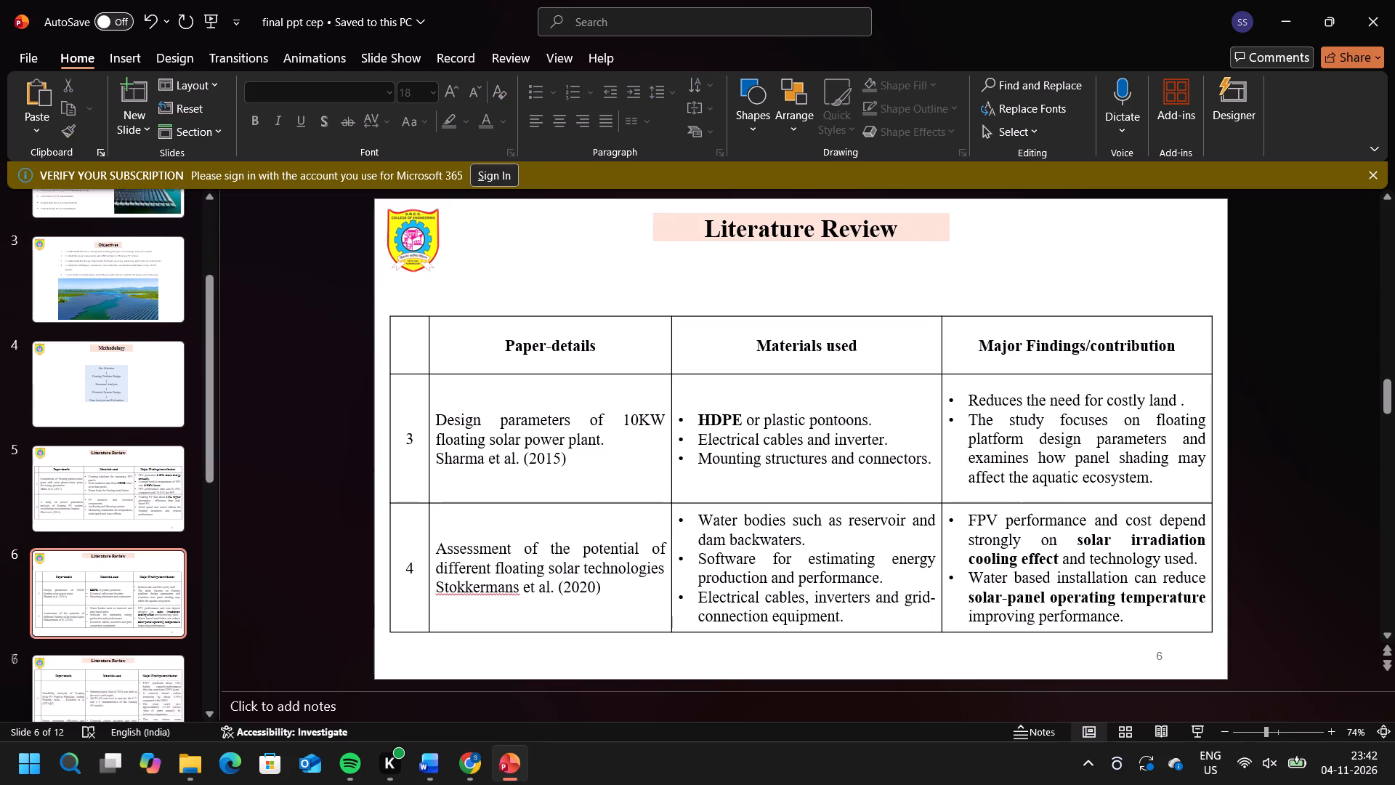
scroll(486, 534, down, 1)
drag(567, 460, 456, 417)
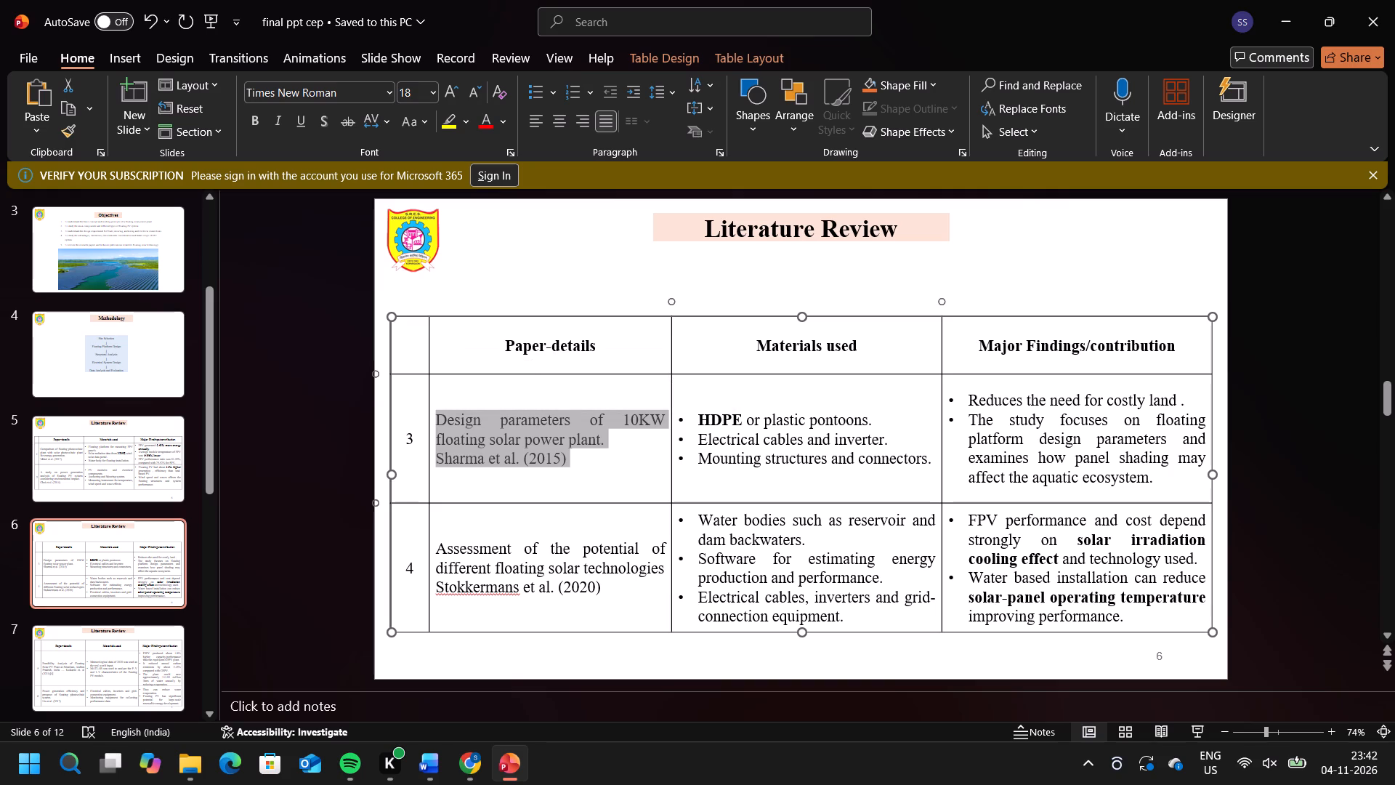
drag(929, 458, 676, 424)
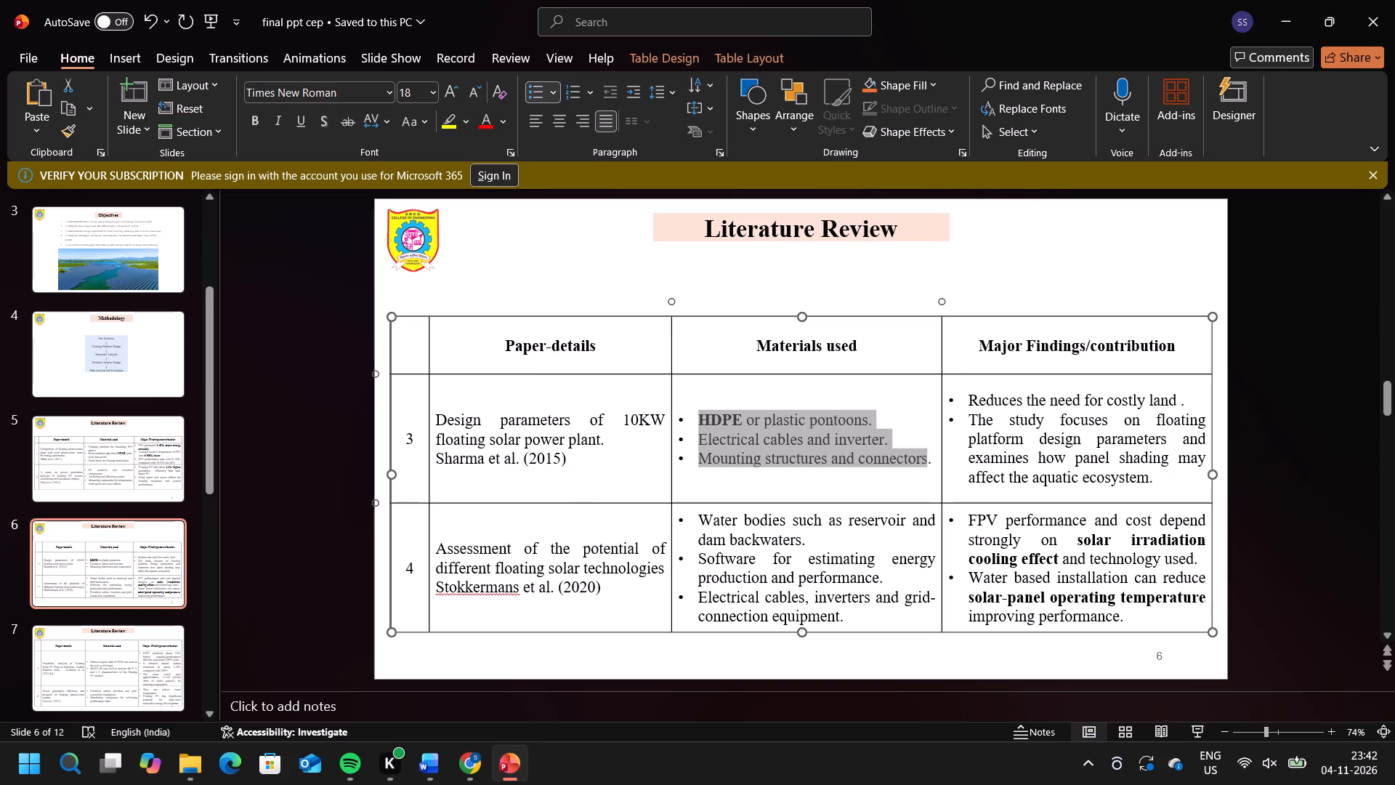
drag(676, 424, 676, 422)
drag(1155, 480, 967, 409)
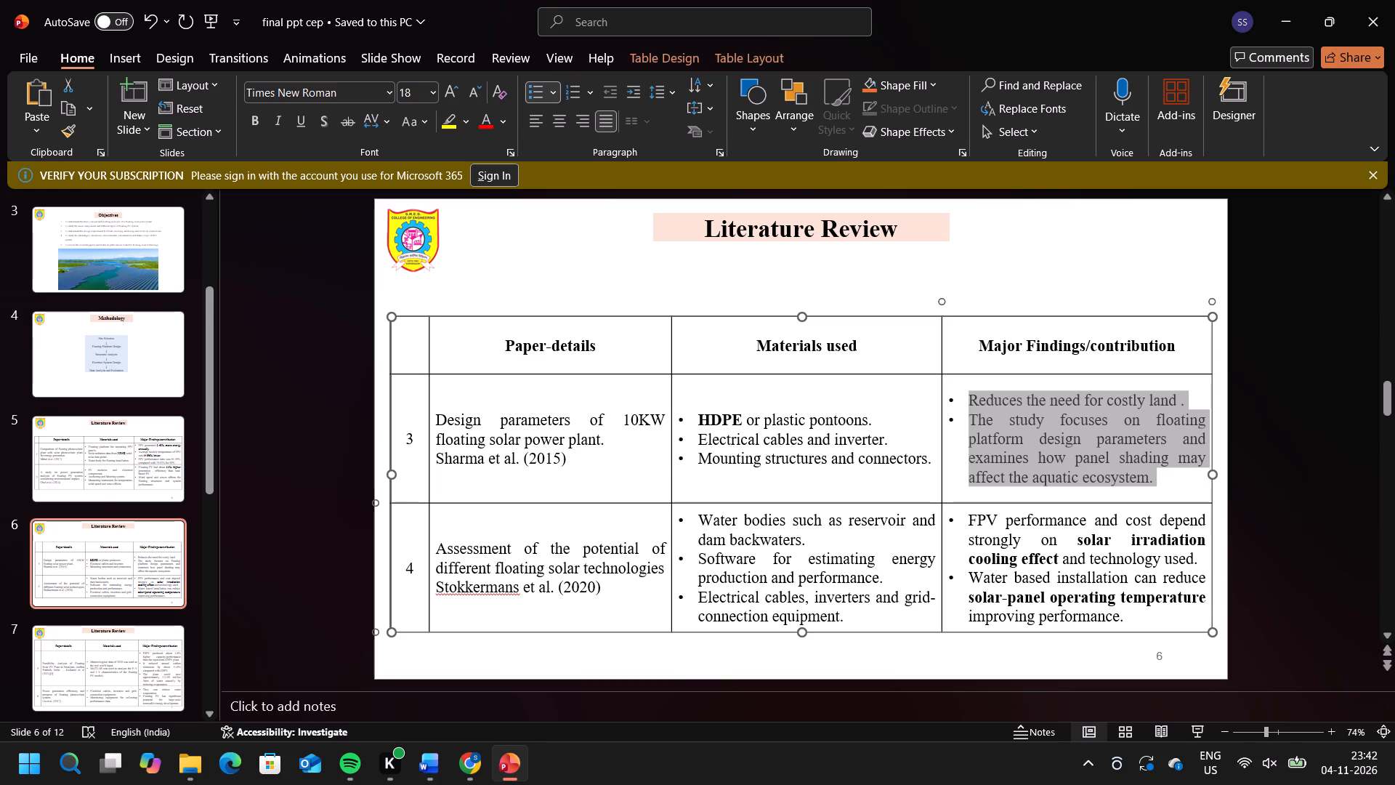
drag(1123, 617, 977, 523)
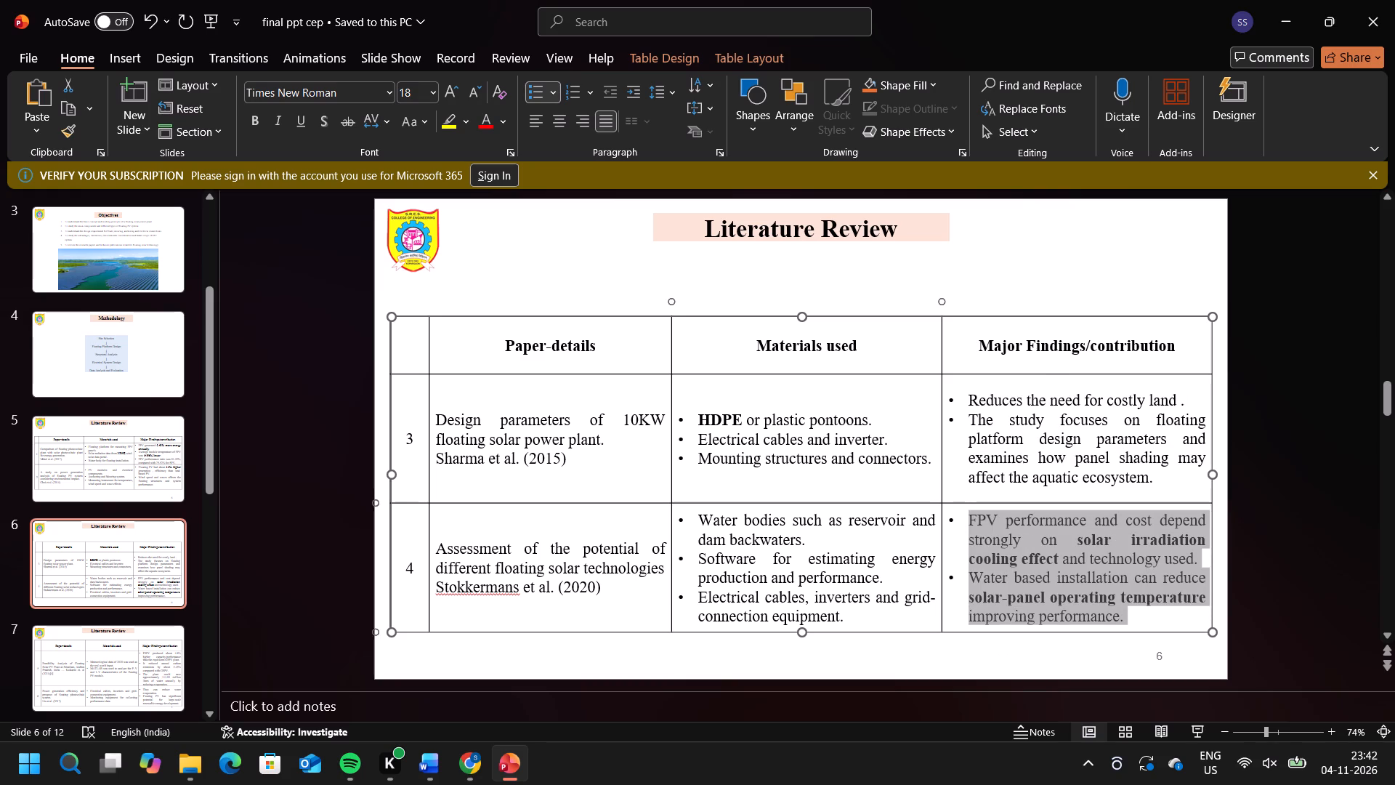
drag(847, 617, 780, 613)
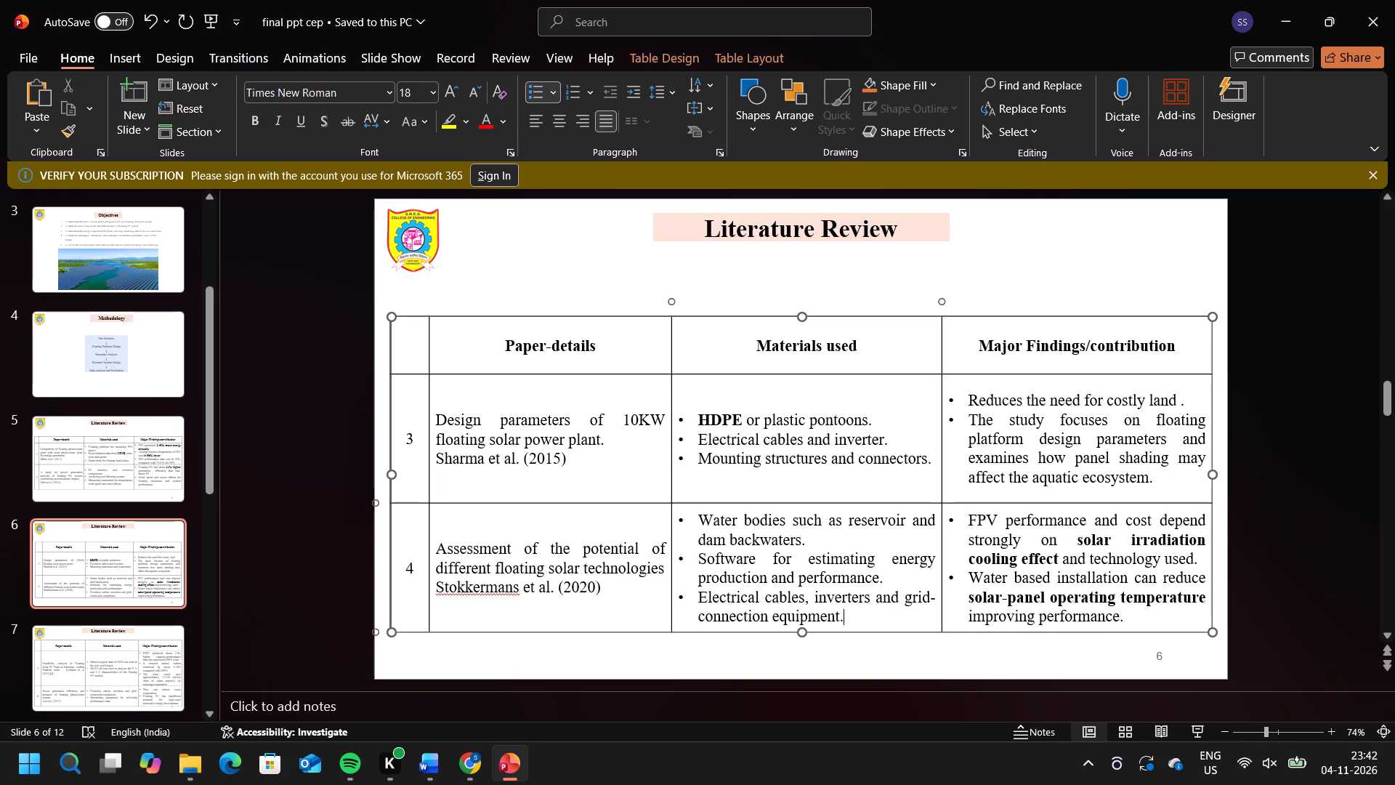
drag(780, 613, 682, 528)
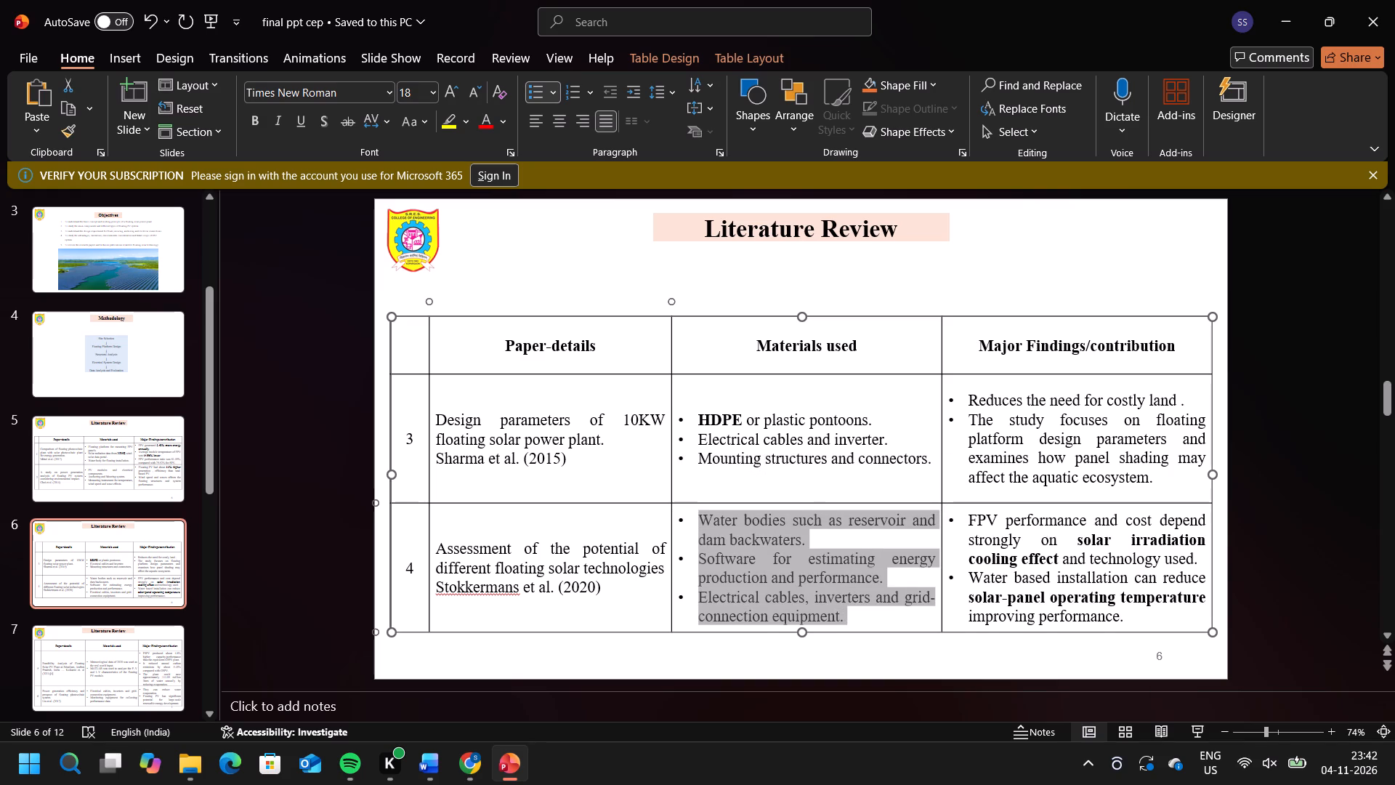
drag(604, 588, 442, 553)
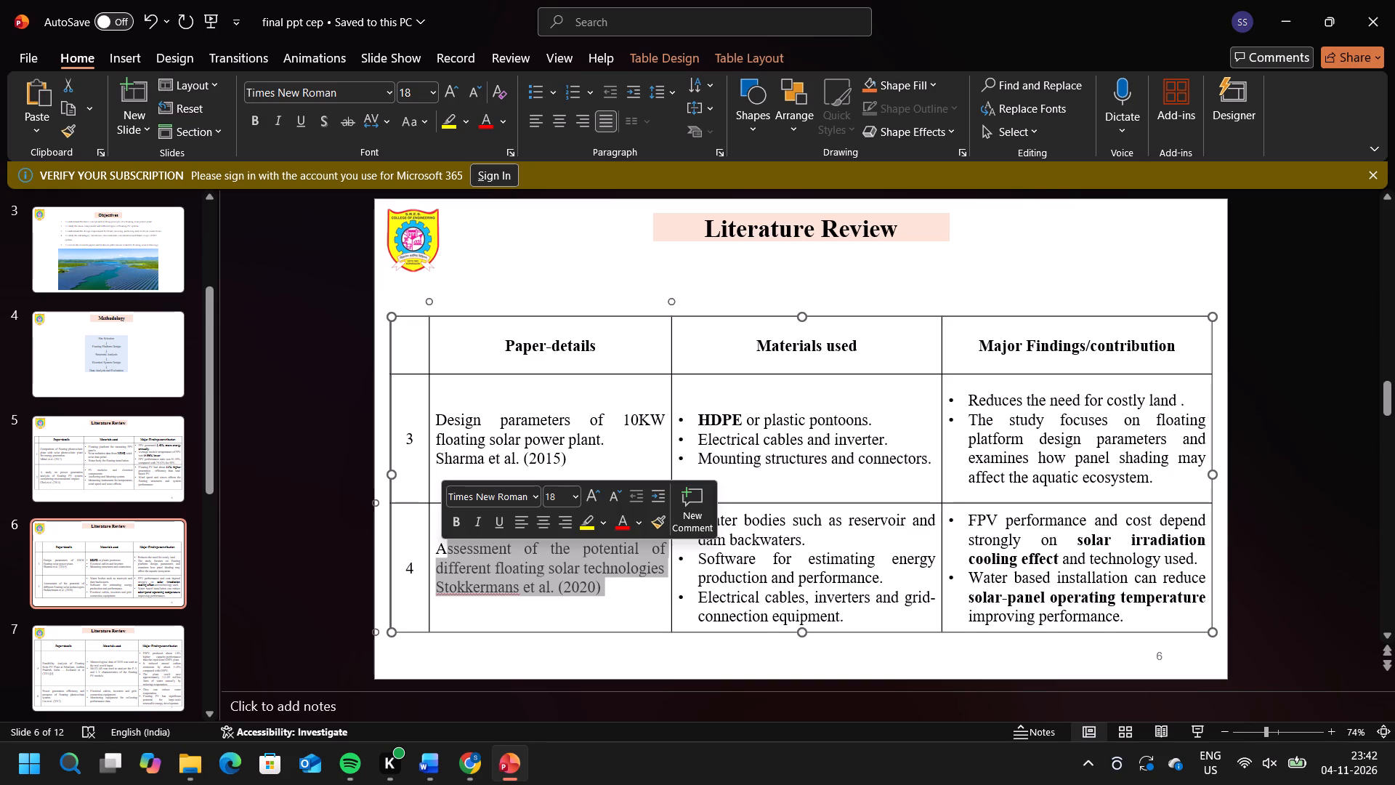
Examine paper 5's details and materials text on Literature Review slide 7, comparing the slide with the tables on slides 5 and 6.
scroll(661, 595, down, 1)
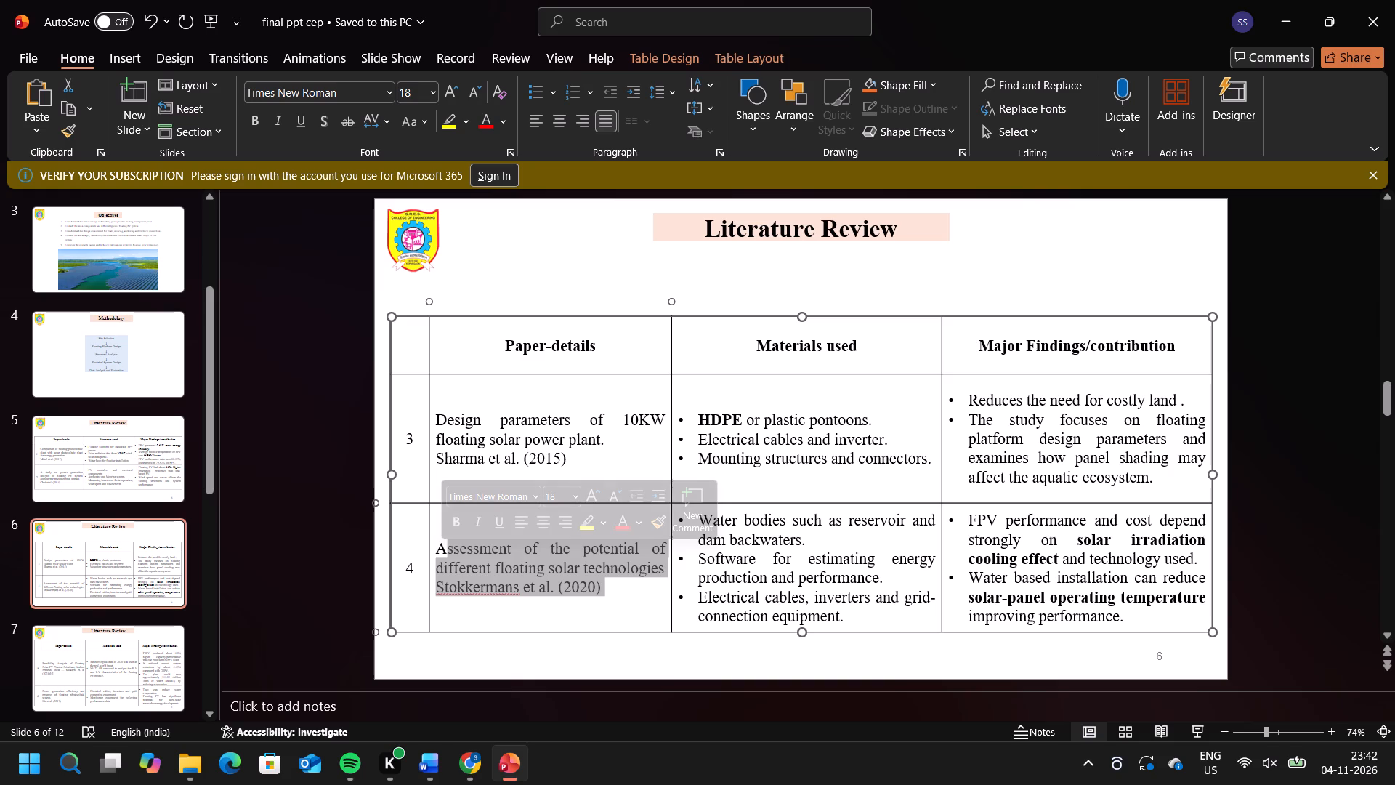
scroll(661, 594, down, 1)
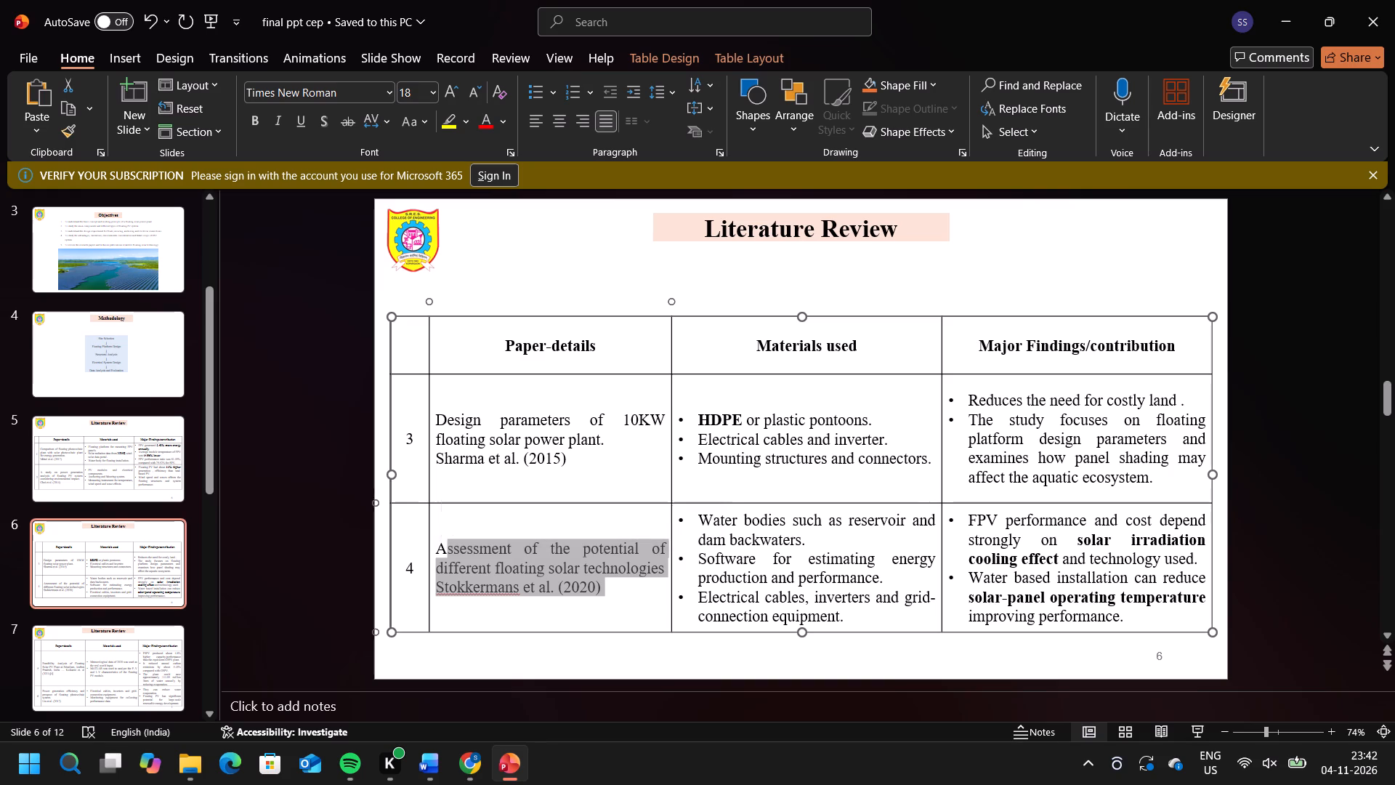
click(646, 648)
scroll(646, 648, down, 1)
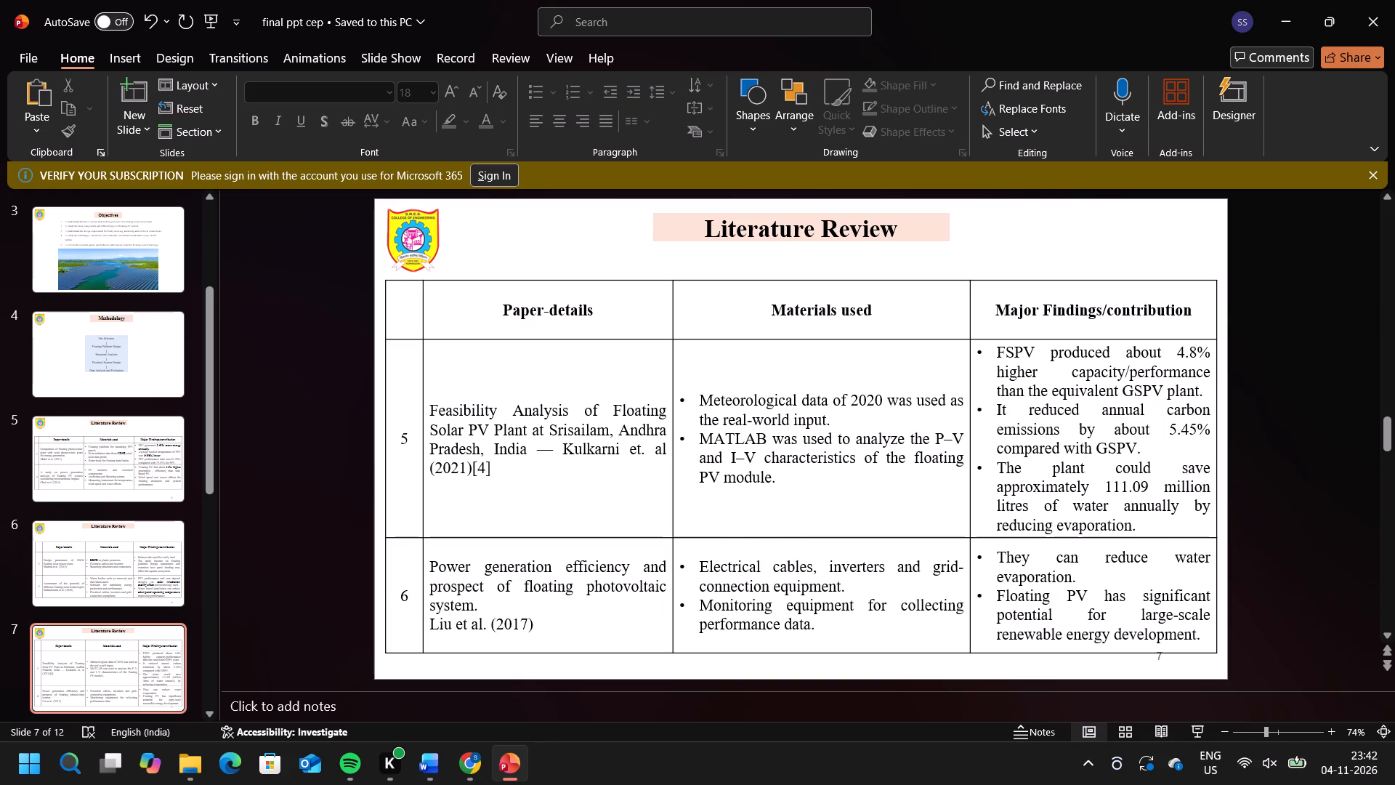
drag(493, 472, 434, 414)
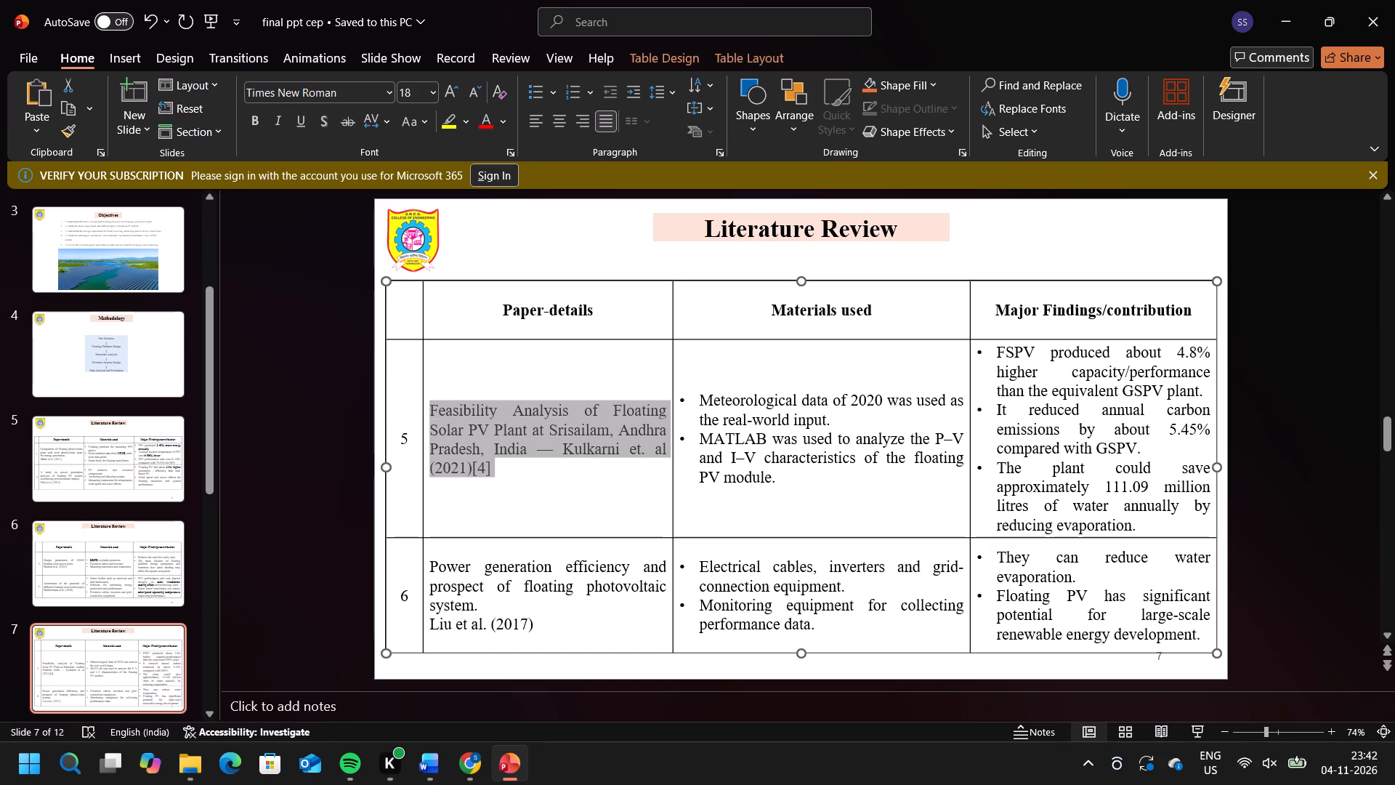
drag(434, 414, 432, 412)
drag(775, 480, 691, 401)
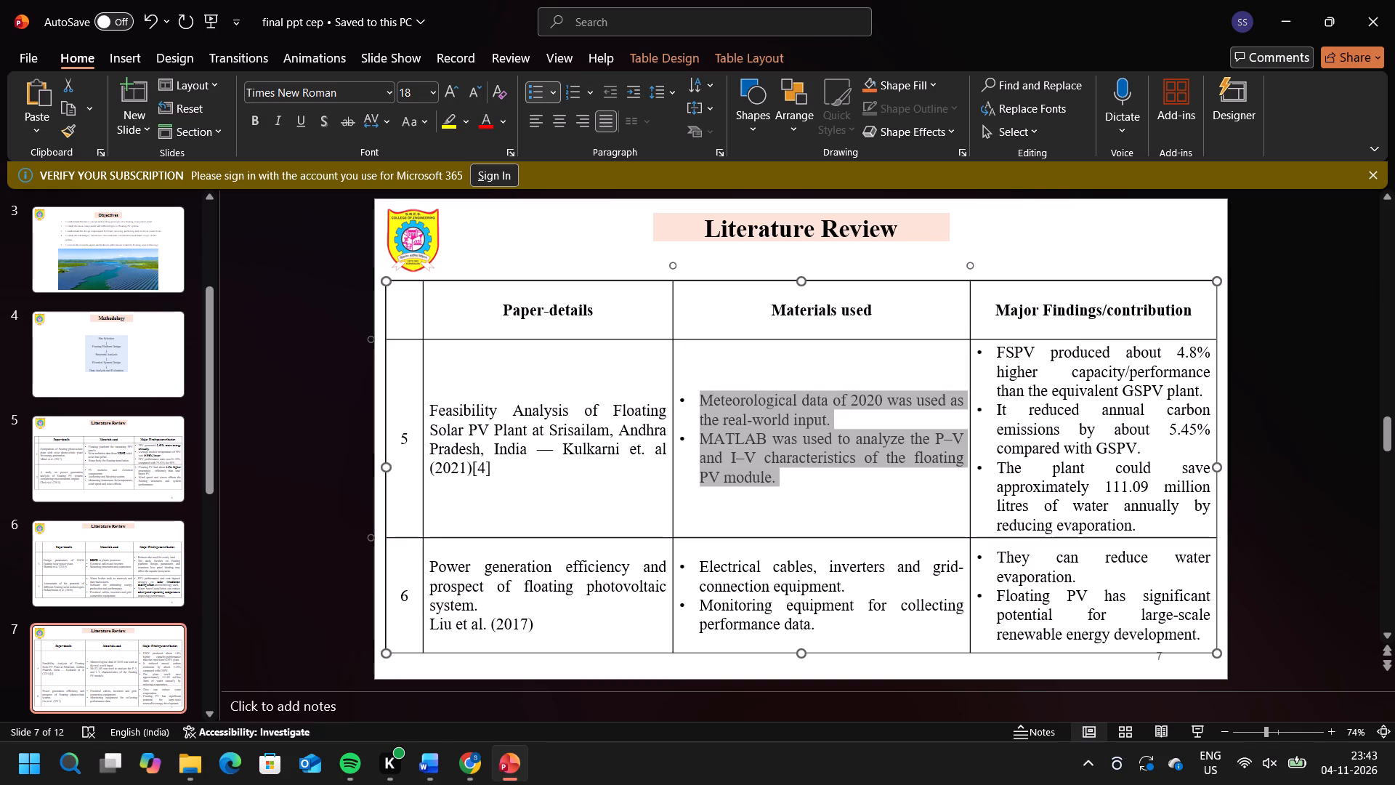
scroll(827, 493, up, 1)
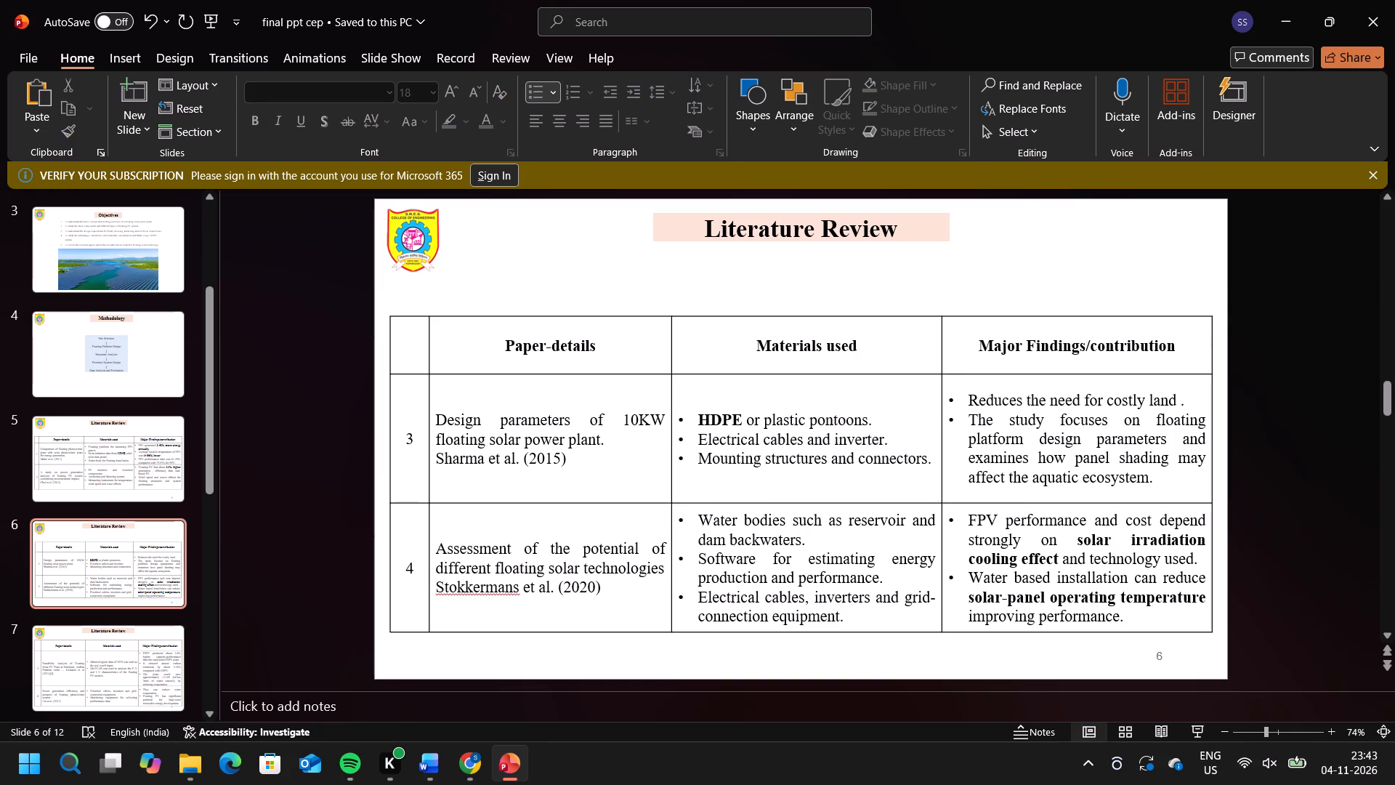
scroll(827, 493, up, 1)
scroll(827, 493, down, 1)
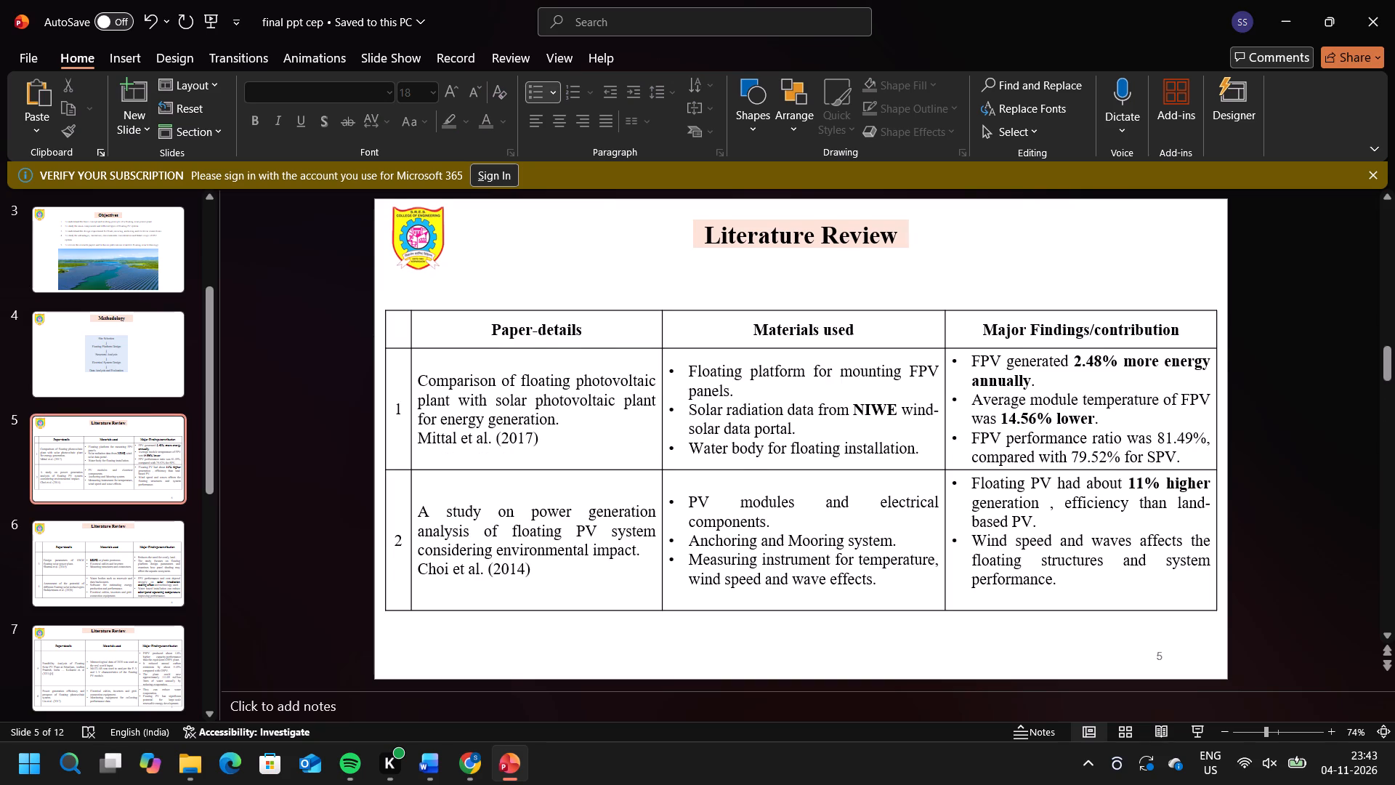
scroll(827, 493, down, 1)
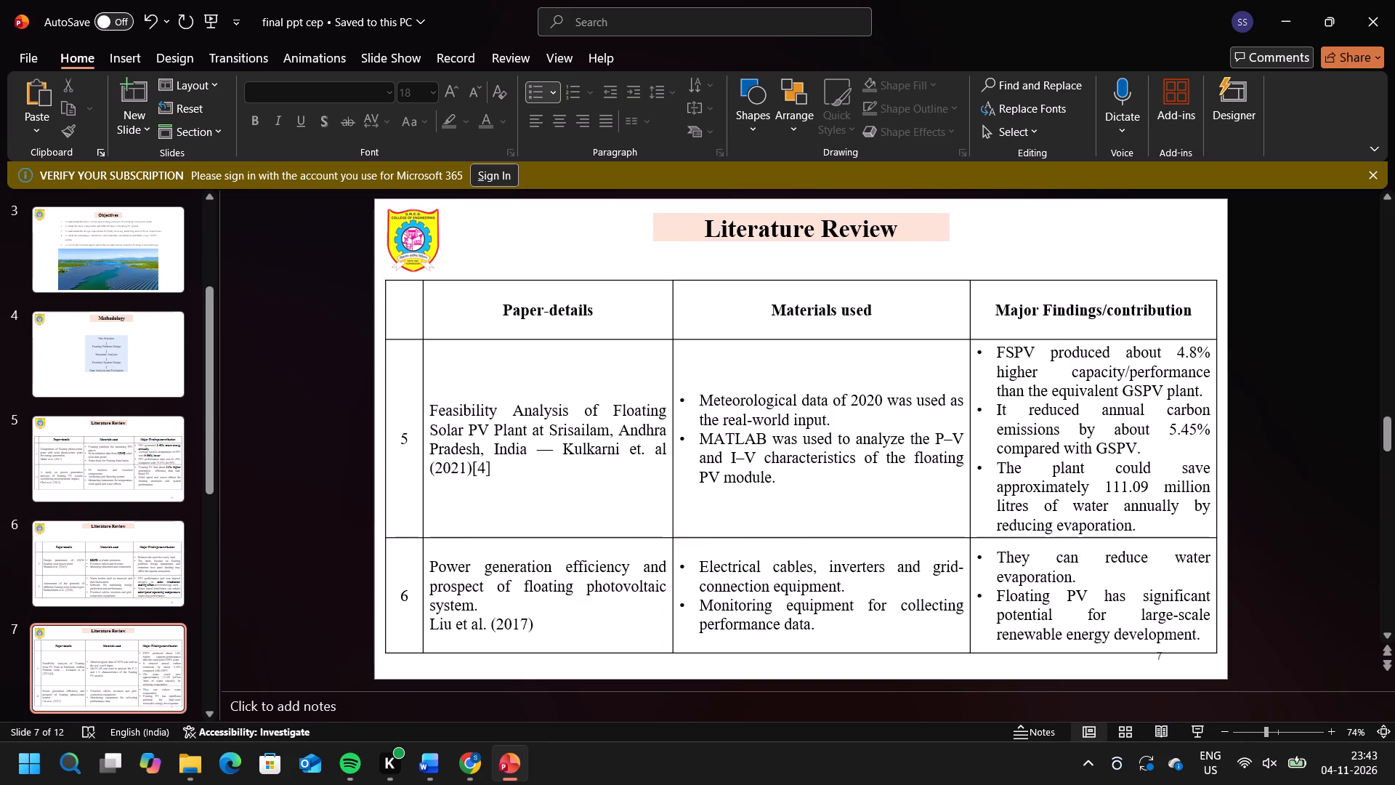
Examine the text formatting of paper 5's findings and paper 6's details, materials and findings on Literature Review slide 7.
drag(1137, 525, 1007, 478)
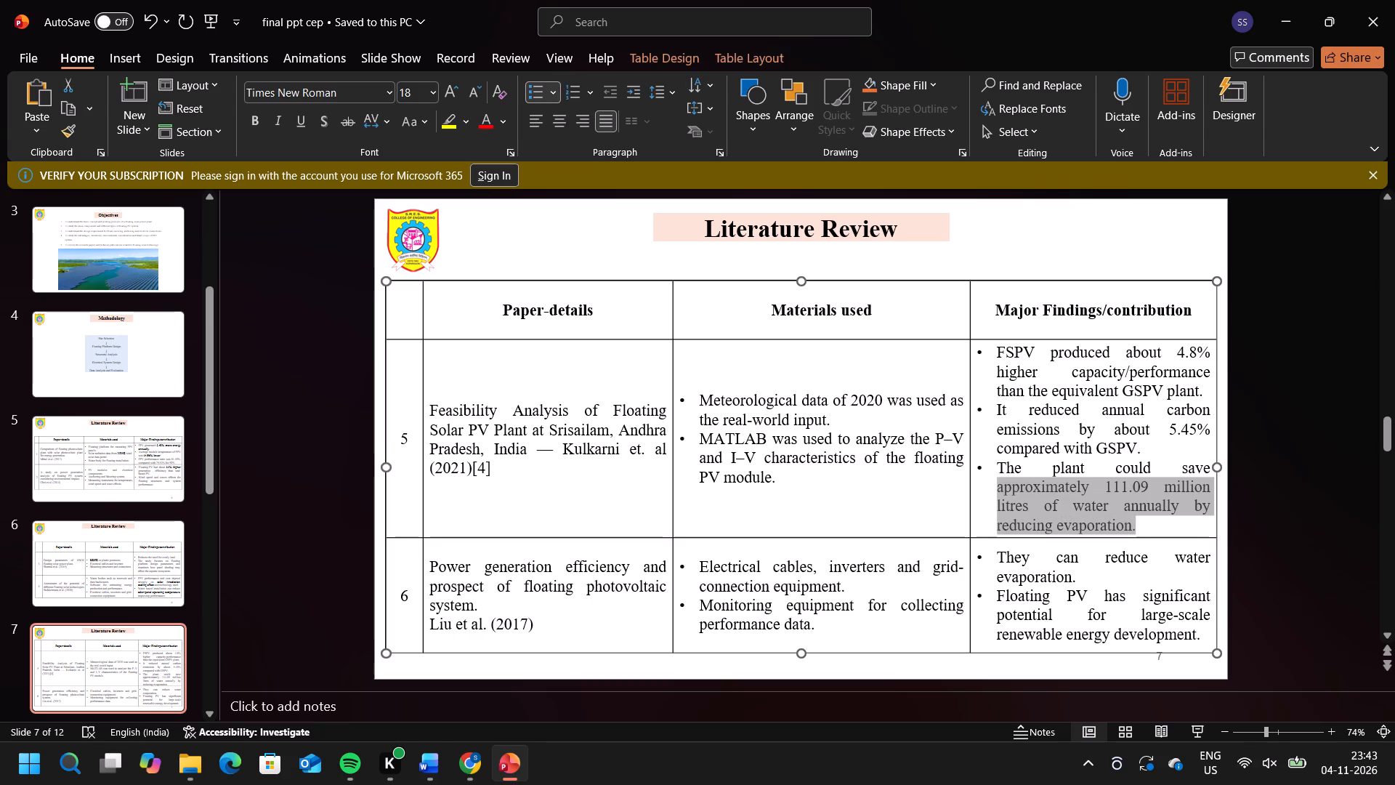
drag(1007, 478, 993, 364)
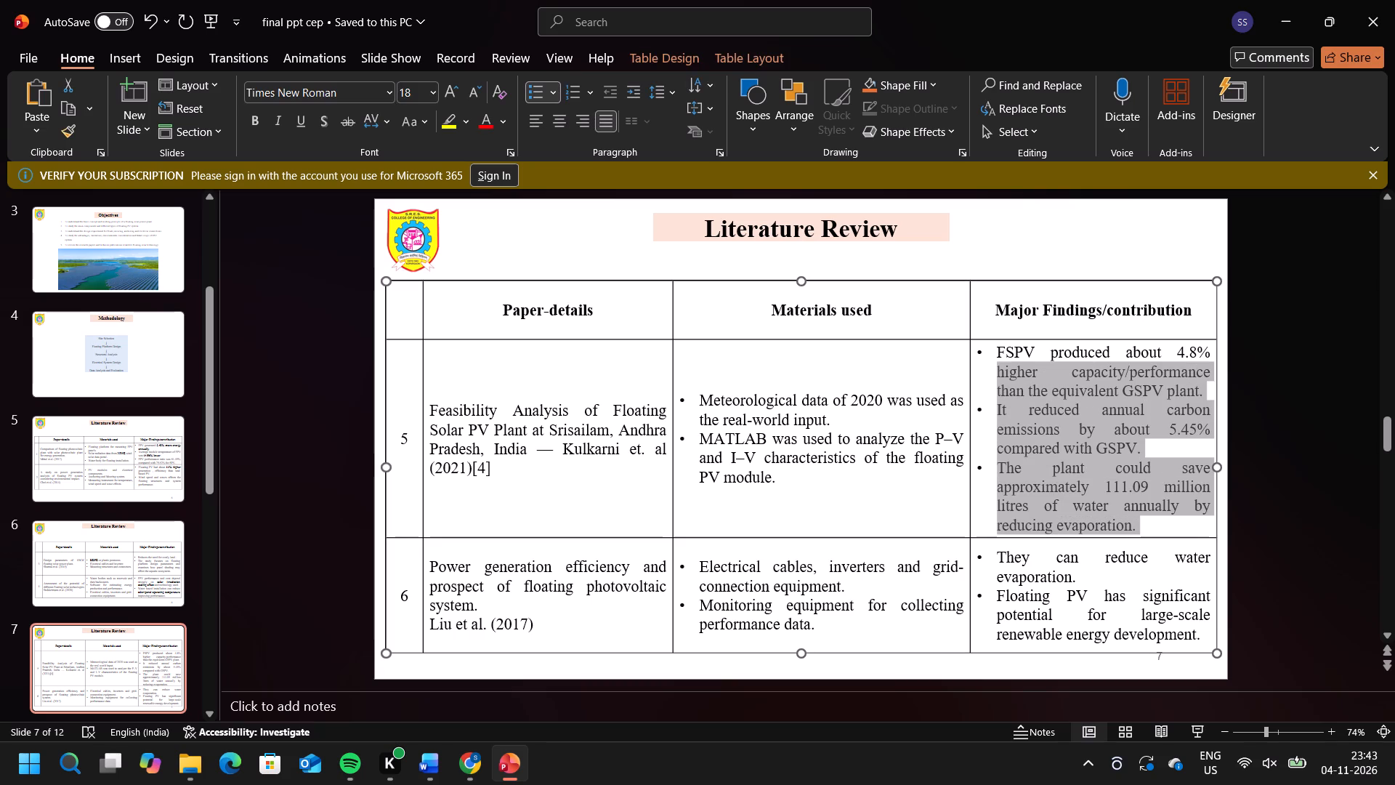
drag(993, 364, 992, 359)
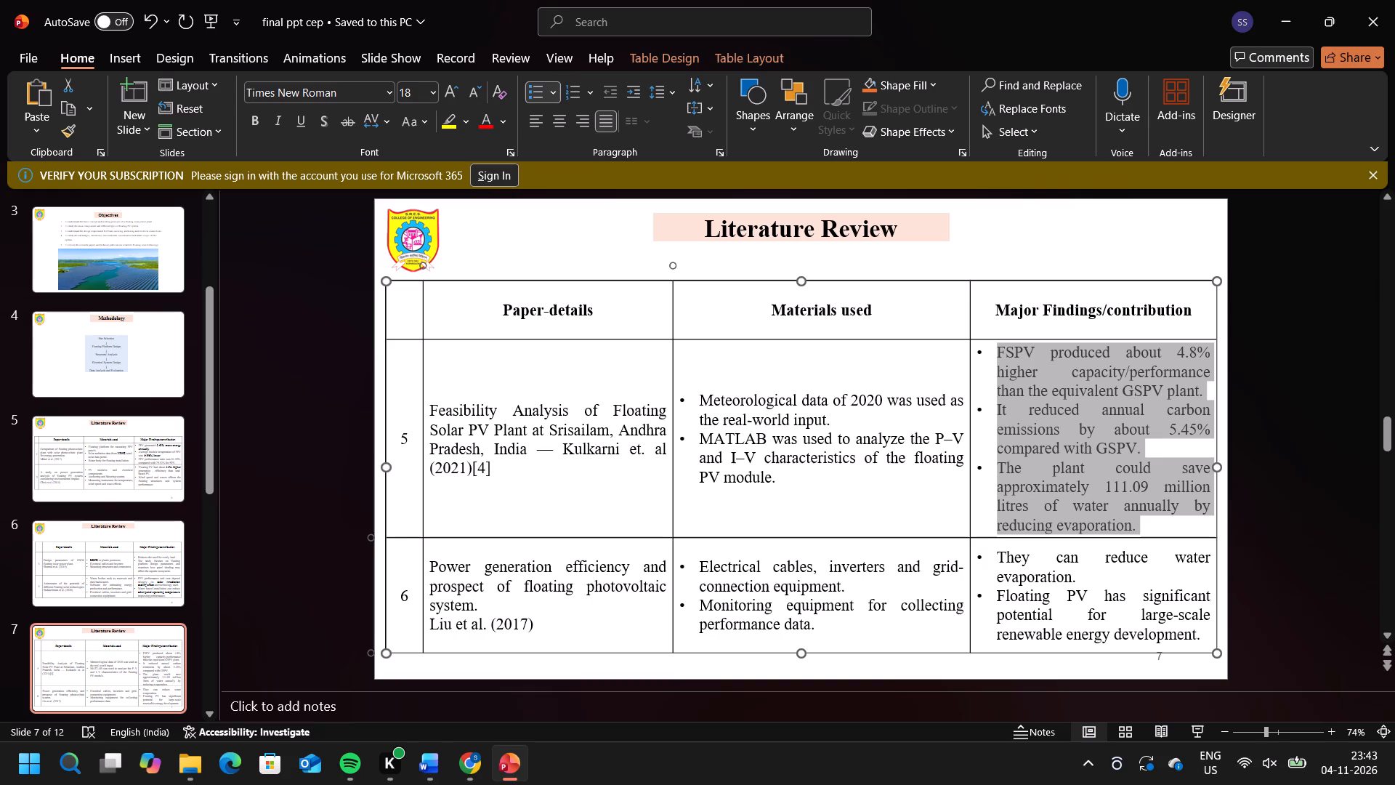
drag(510, 616, 453, 565)
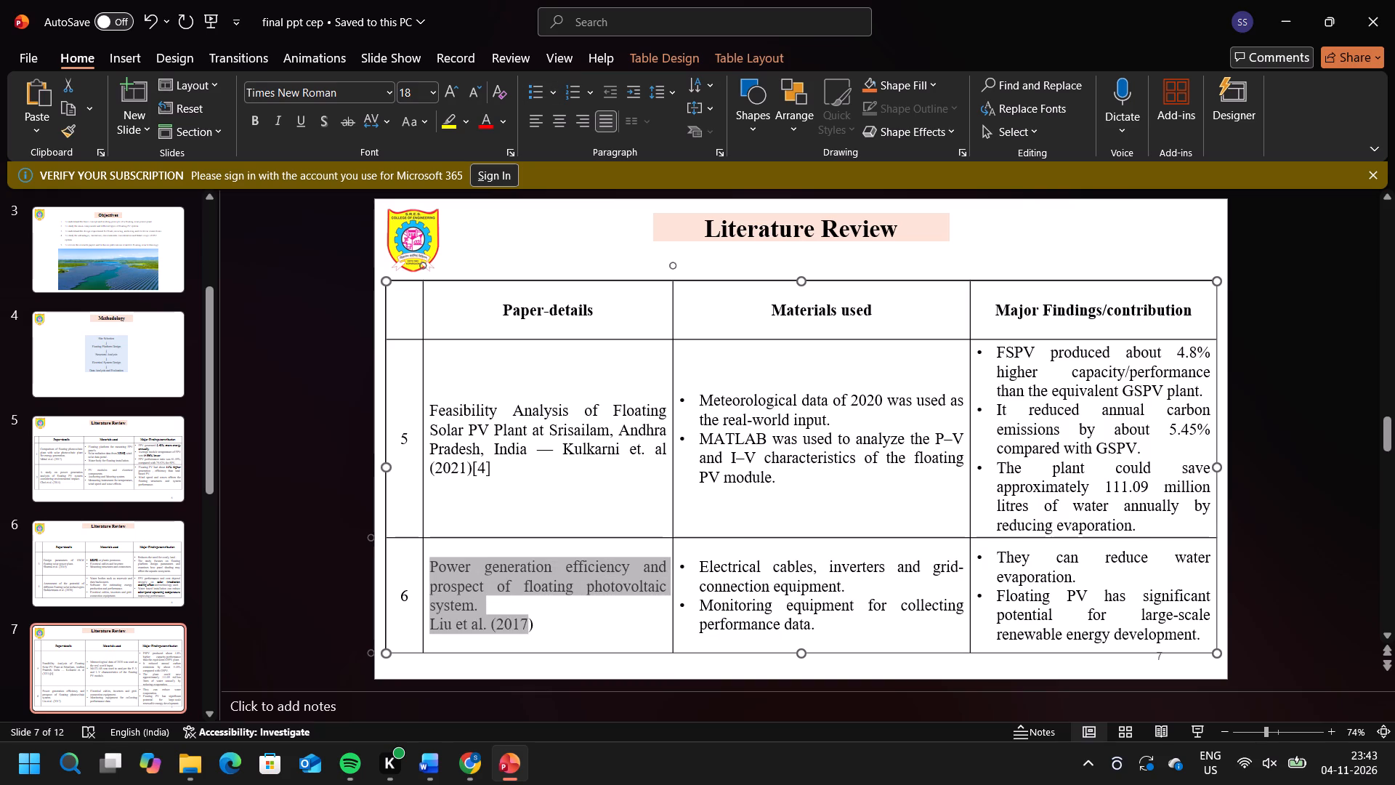
drag(453, 565, 453, 565)
drag(816, 624, 644, 556)
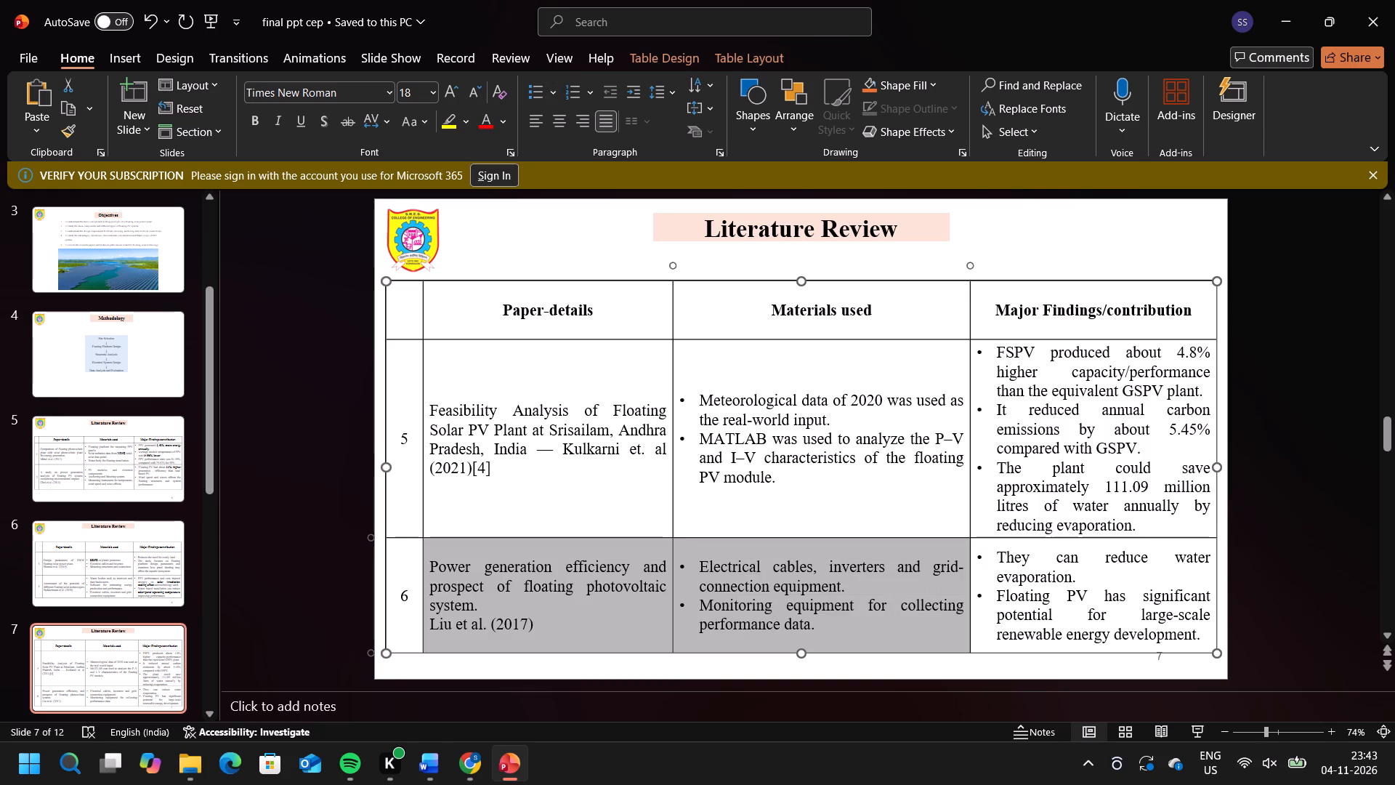
drag(644, 556, 699, 560)
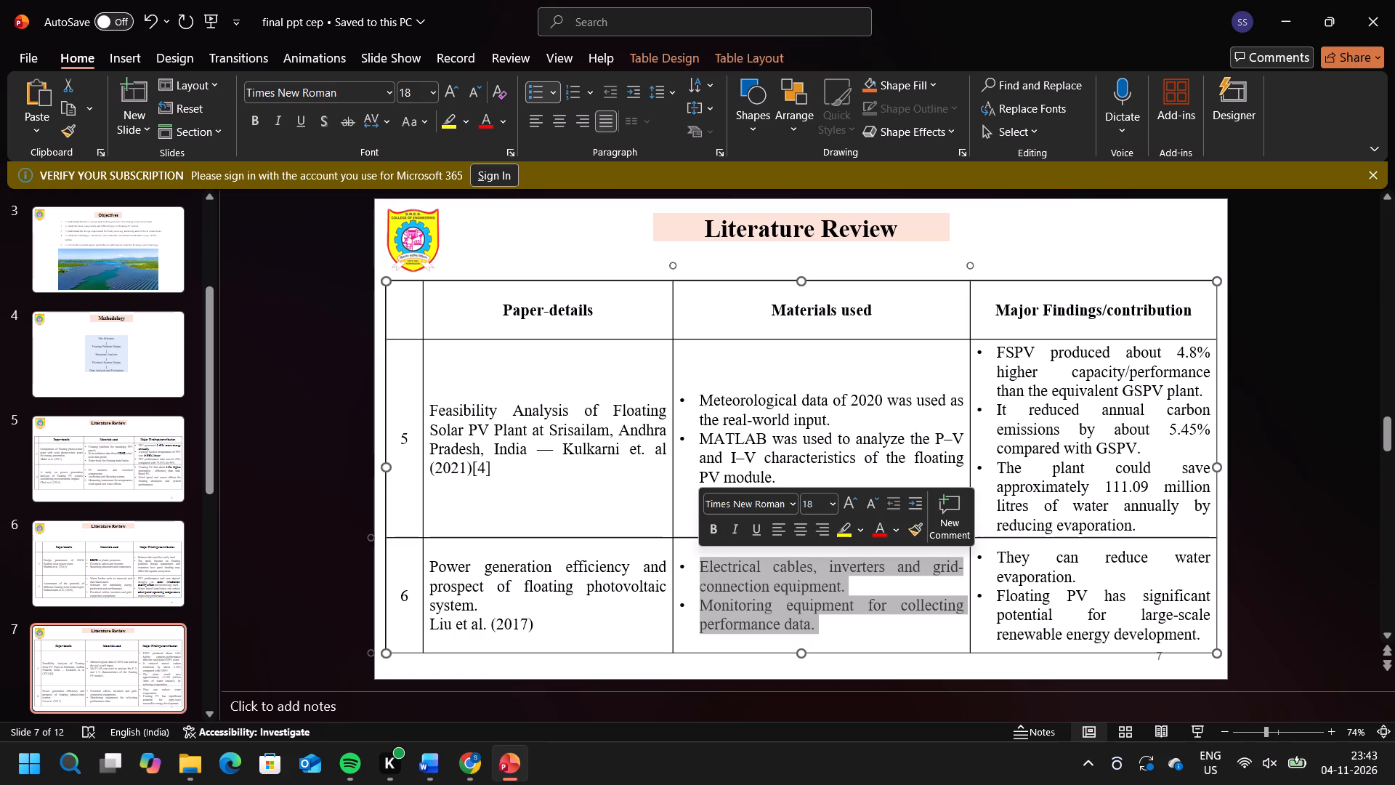
click(1199, 637)
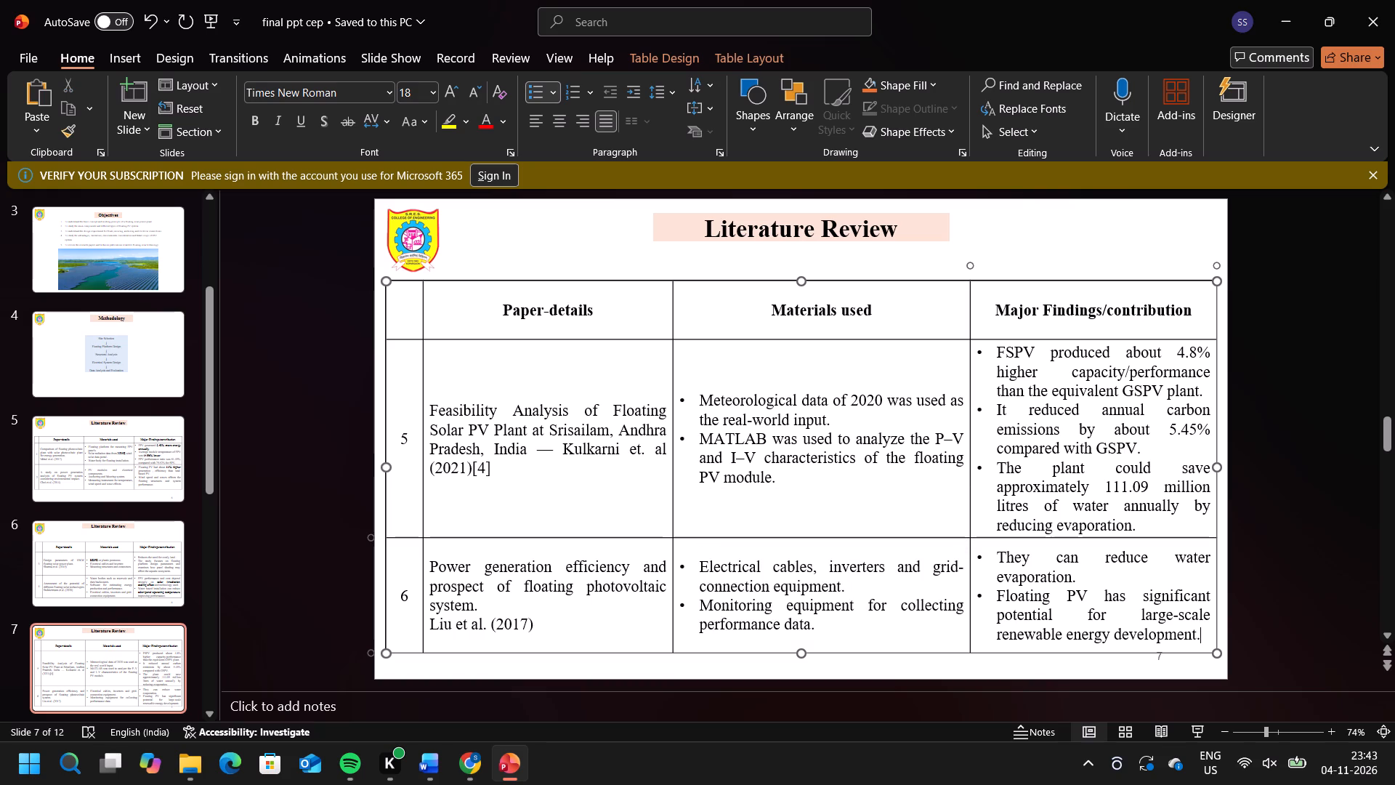
drag(1199, 637, 1135, 634)
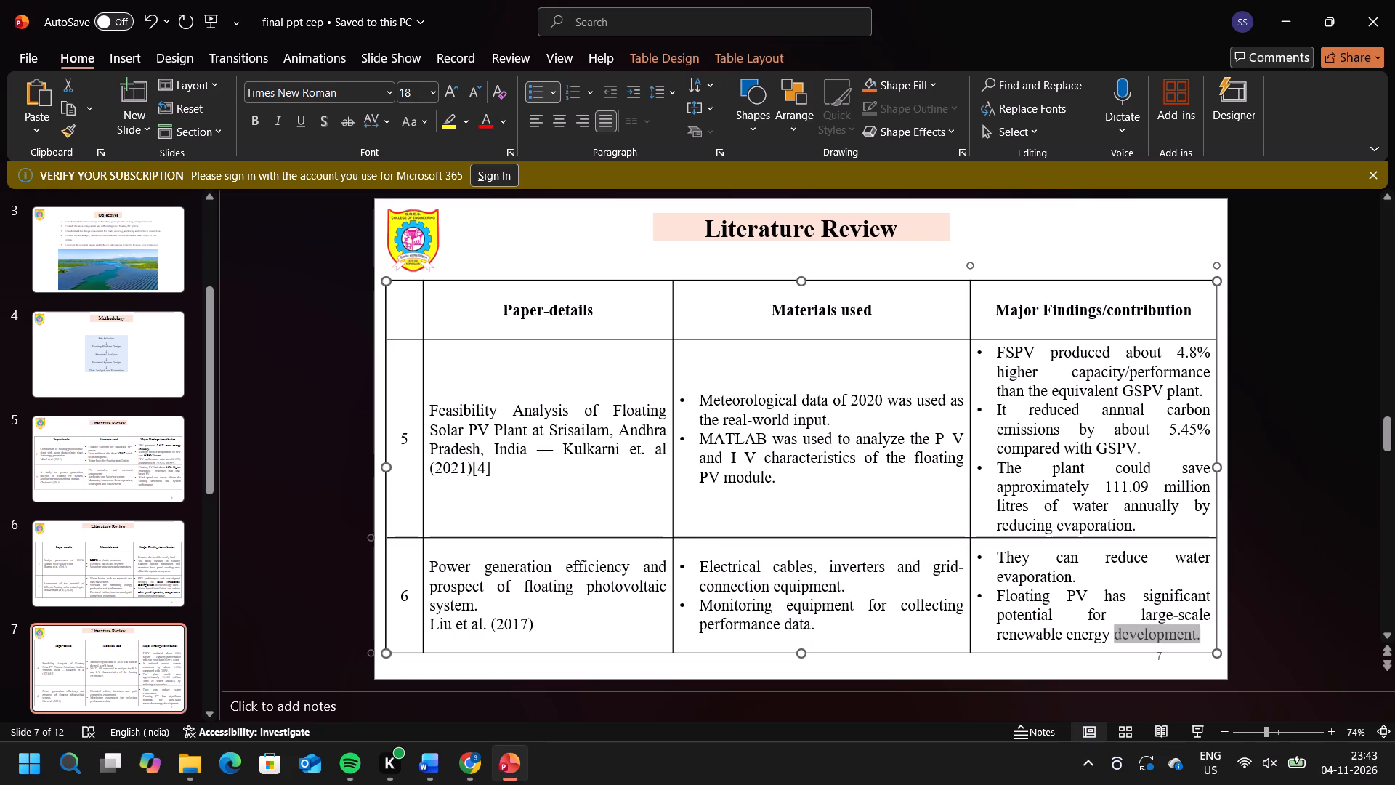
drag(1135, 634, 1020, 555)
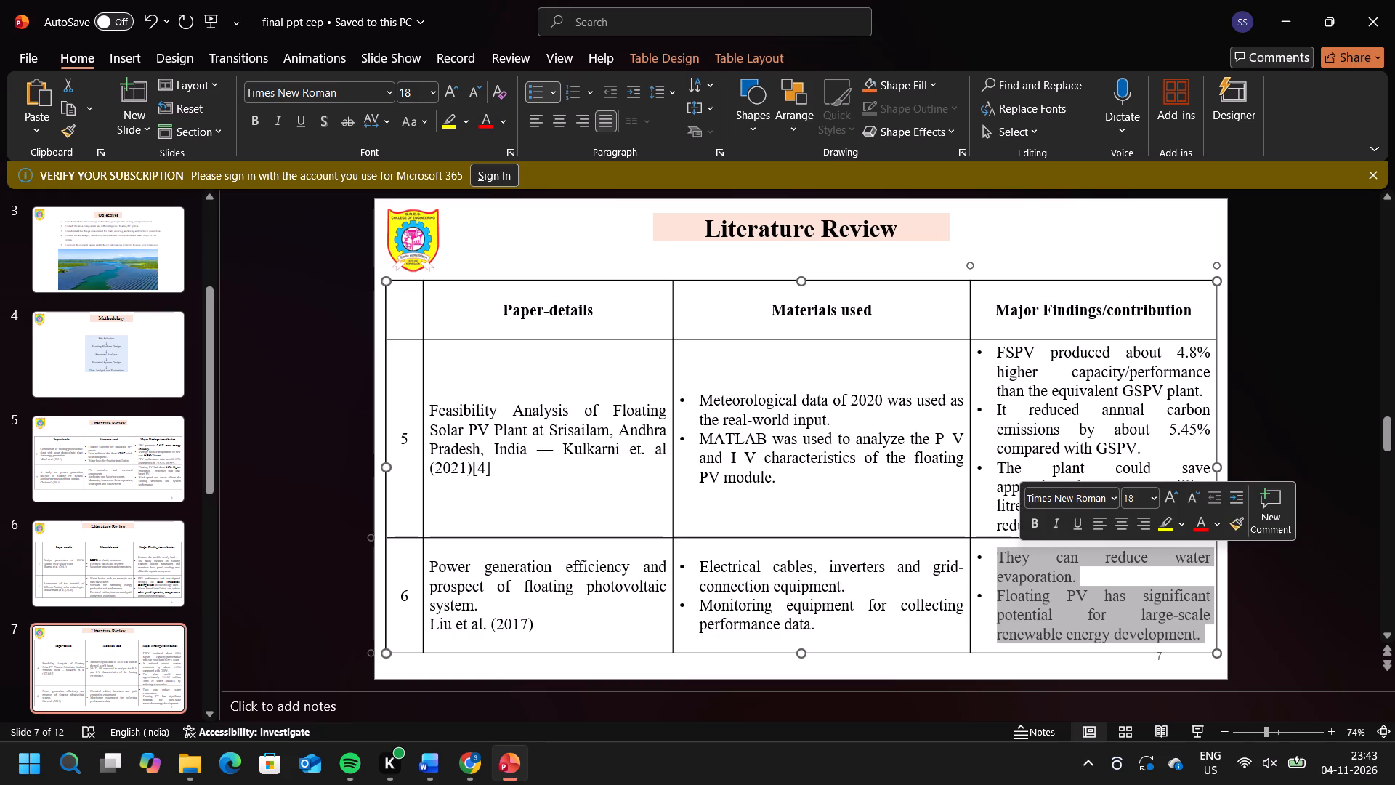
On Literature Review slide 8, check paper 7's details and materials text formatting and set its findings text to Times New Roman.
scroll(857, 498, down, 1)
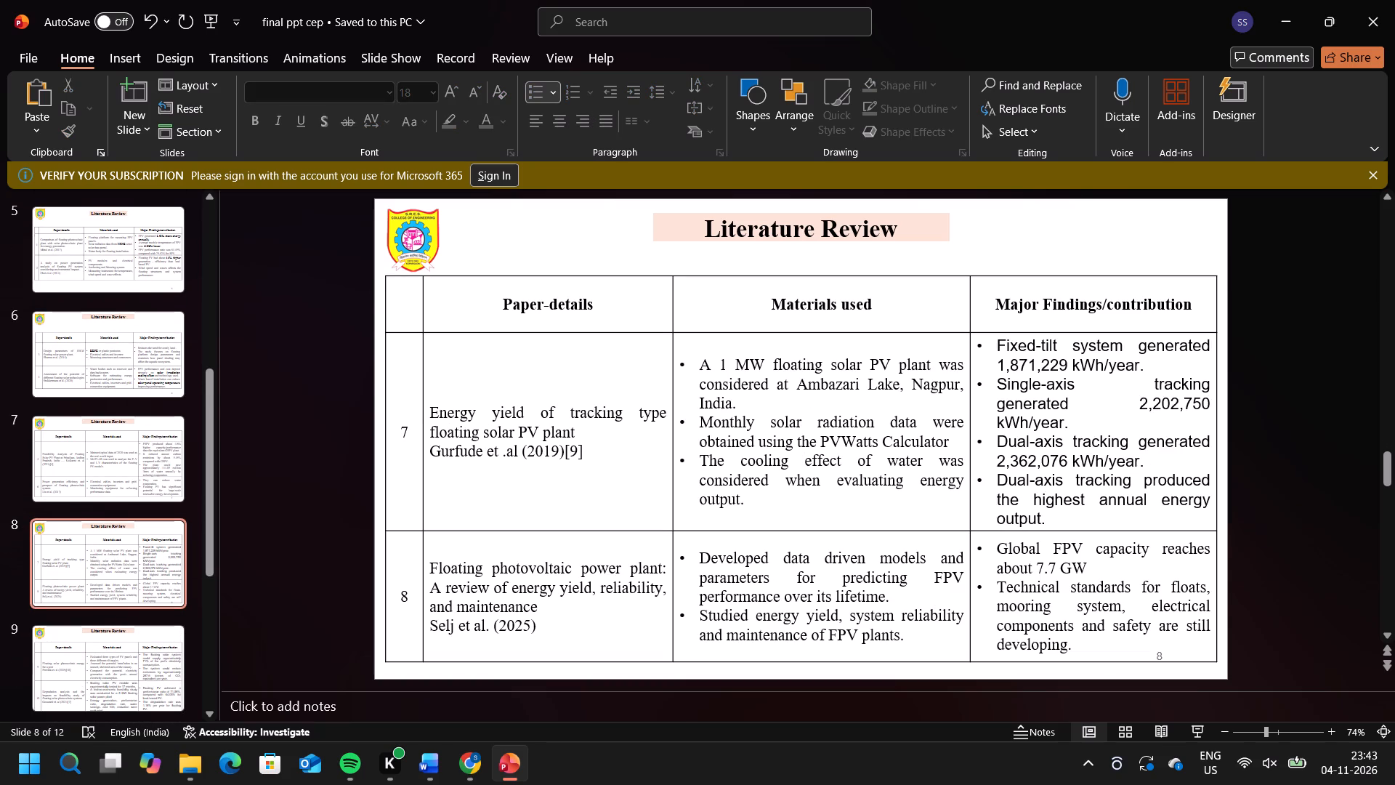
drag(587, 452, 439, 416)
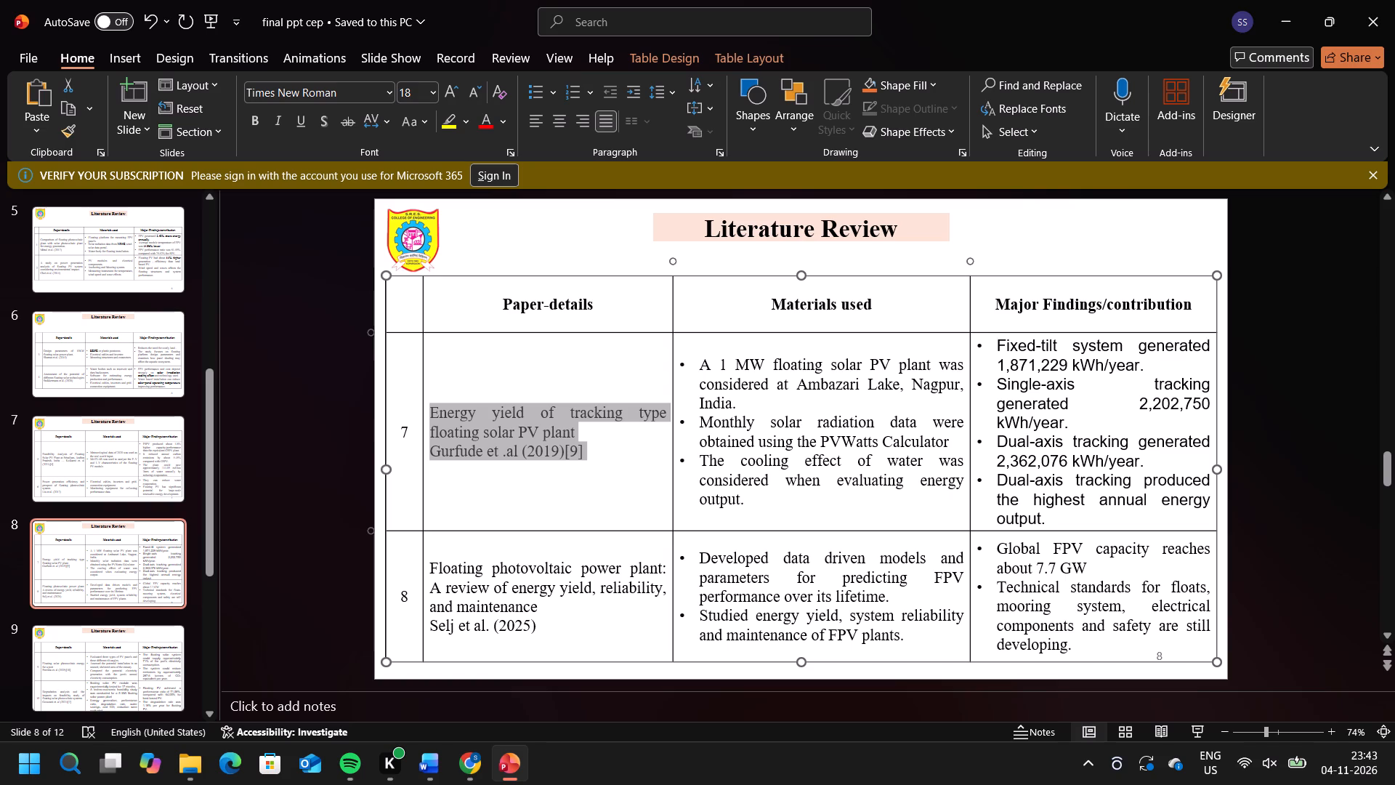
drag(743, 499, 692, 361)
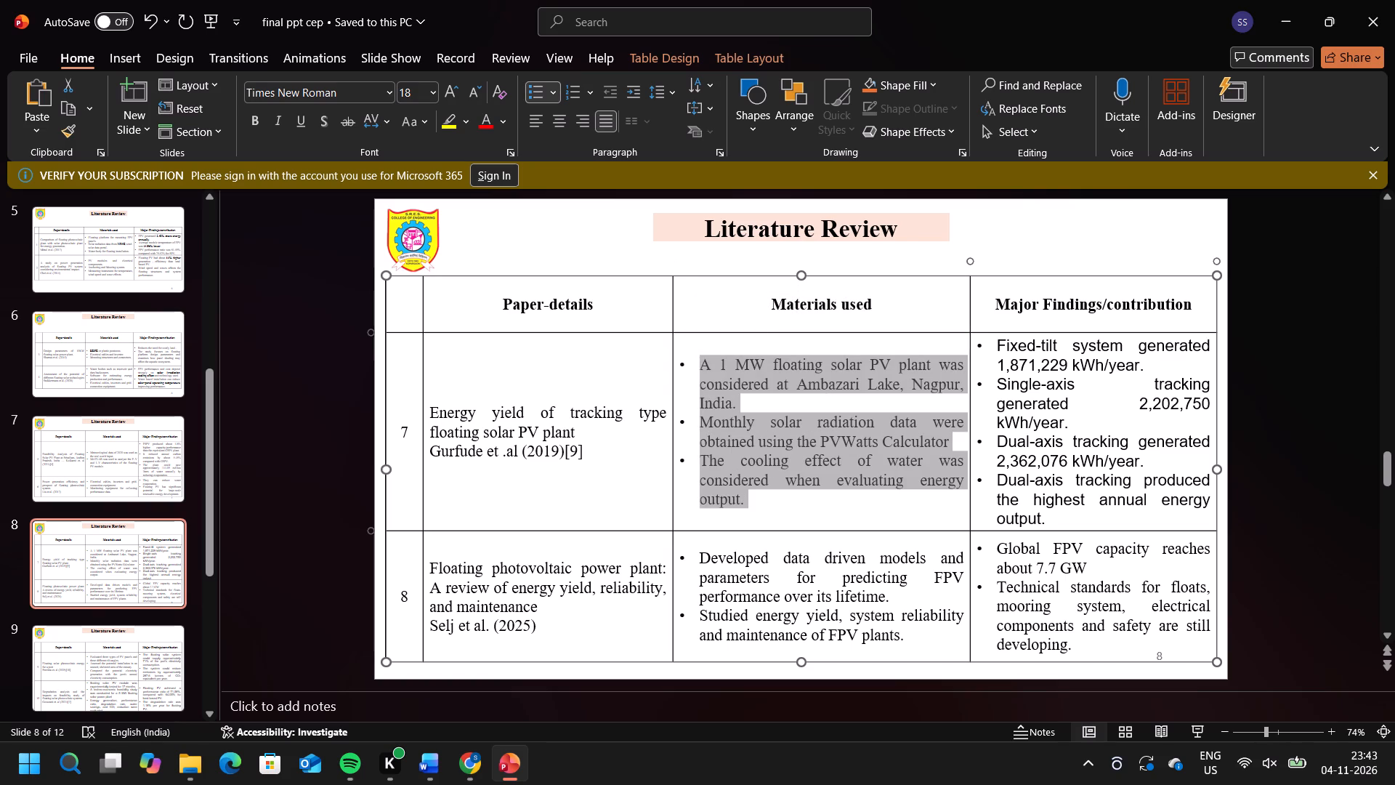
drag(1046, 520, 988, 345)
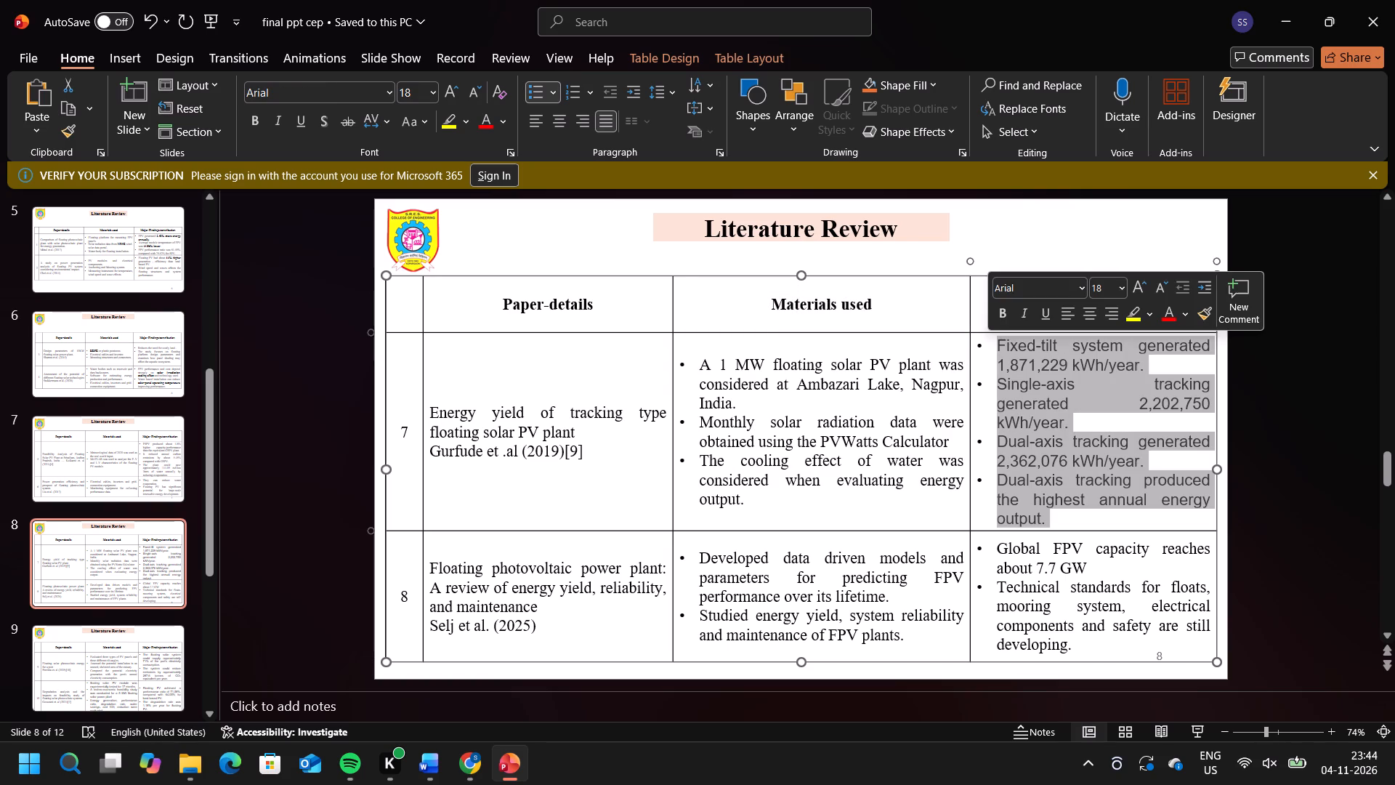
click(1078, 295)
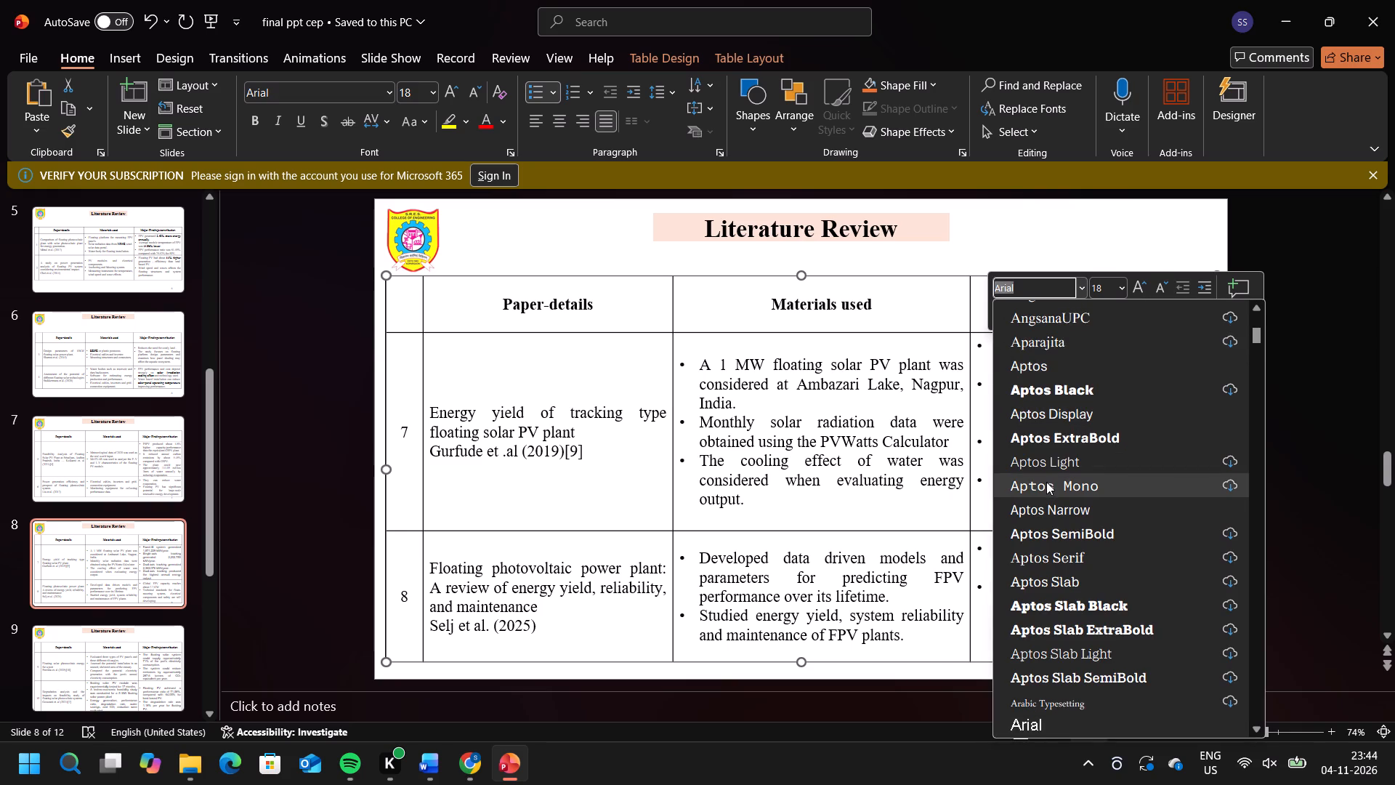
scroll(1046, 482, up, 8)
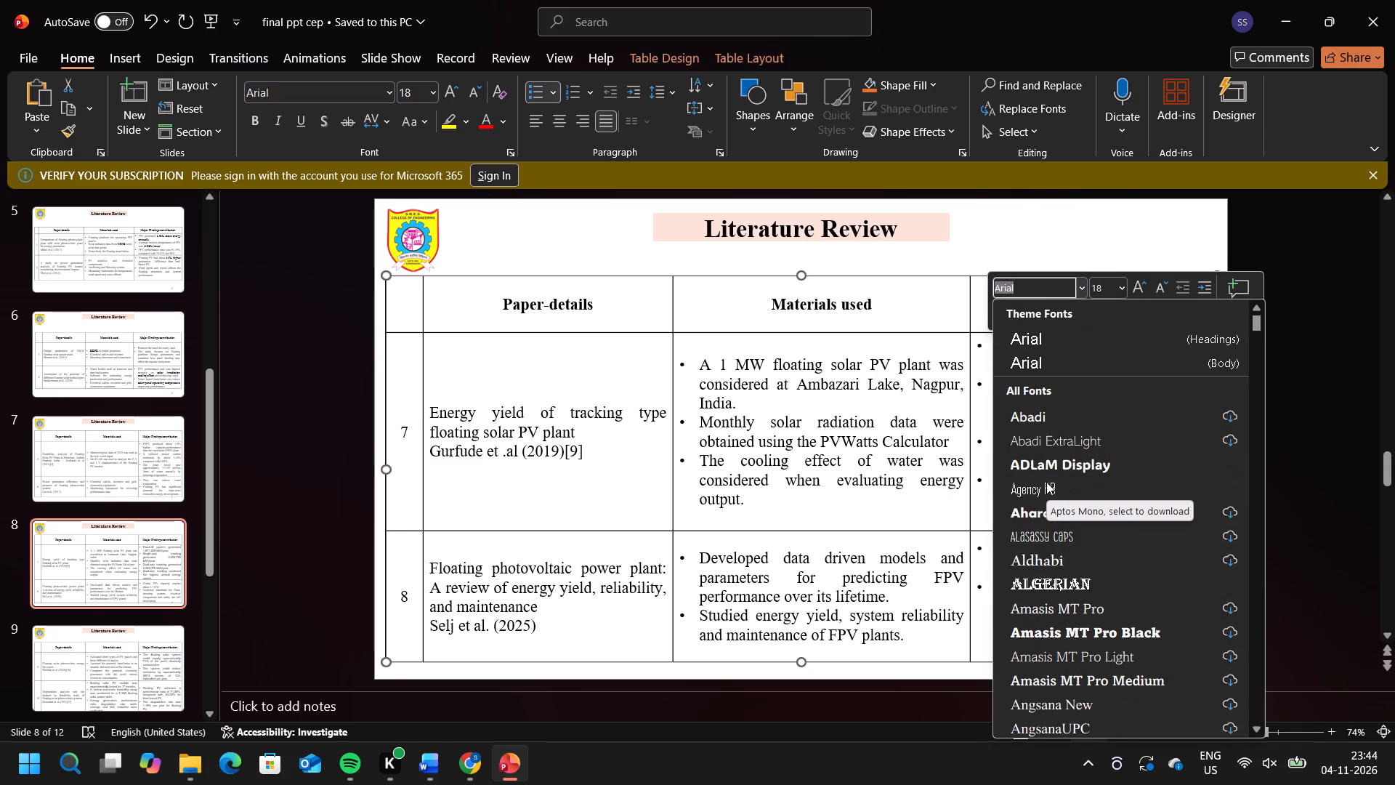
scroll(1046, 482, down, 4)
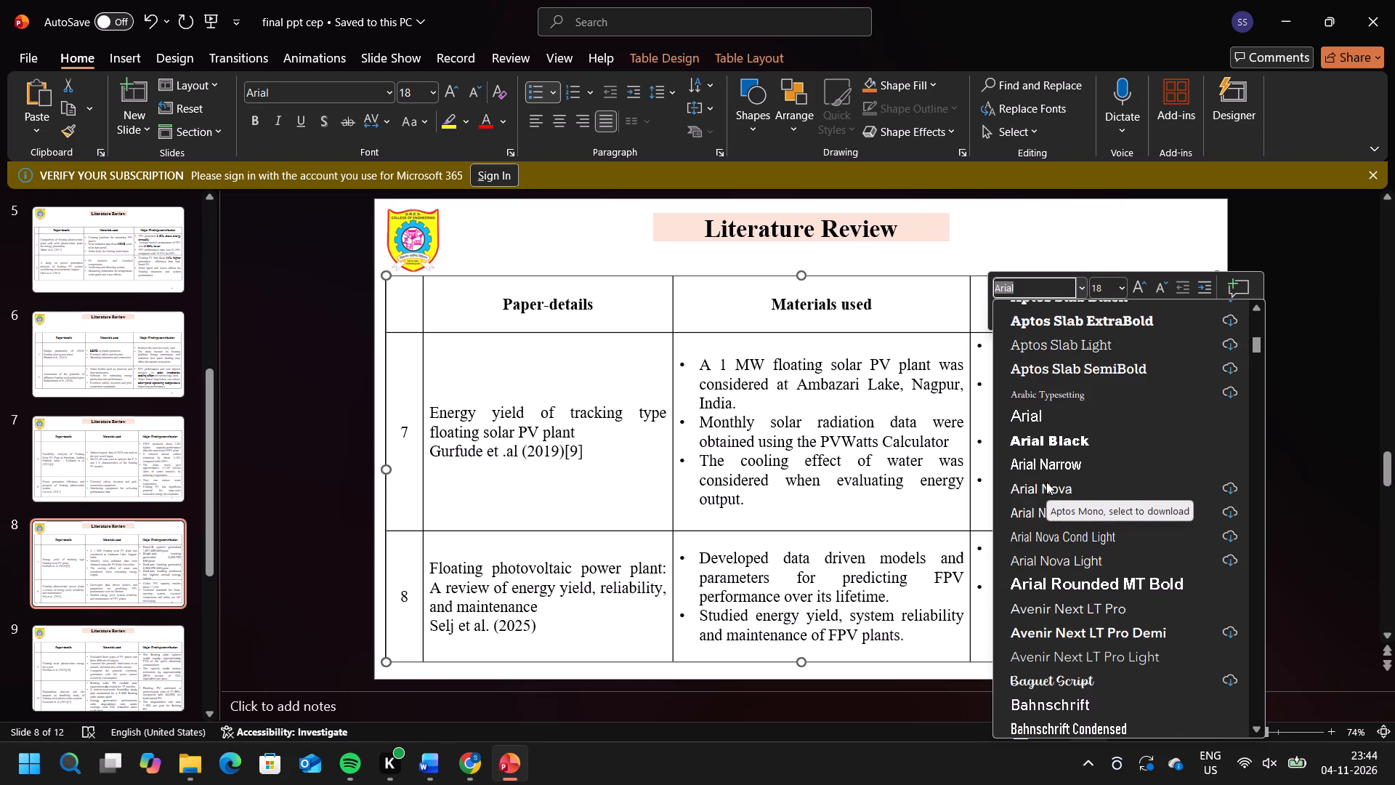
scroll(1046, 482, down, 5)
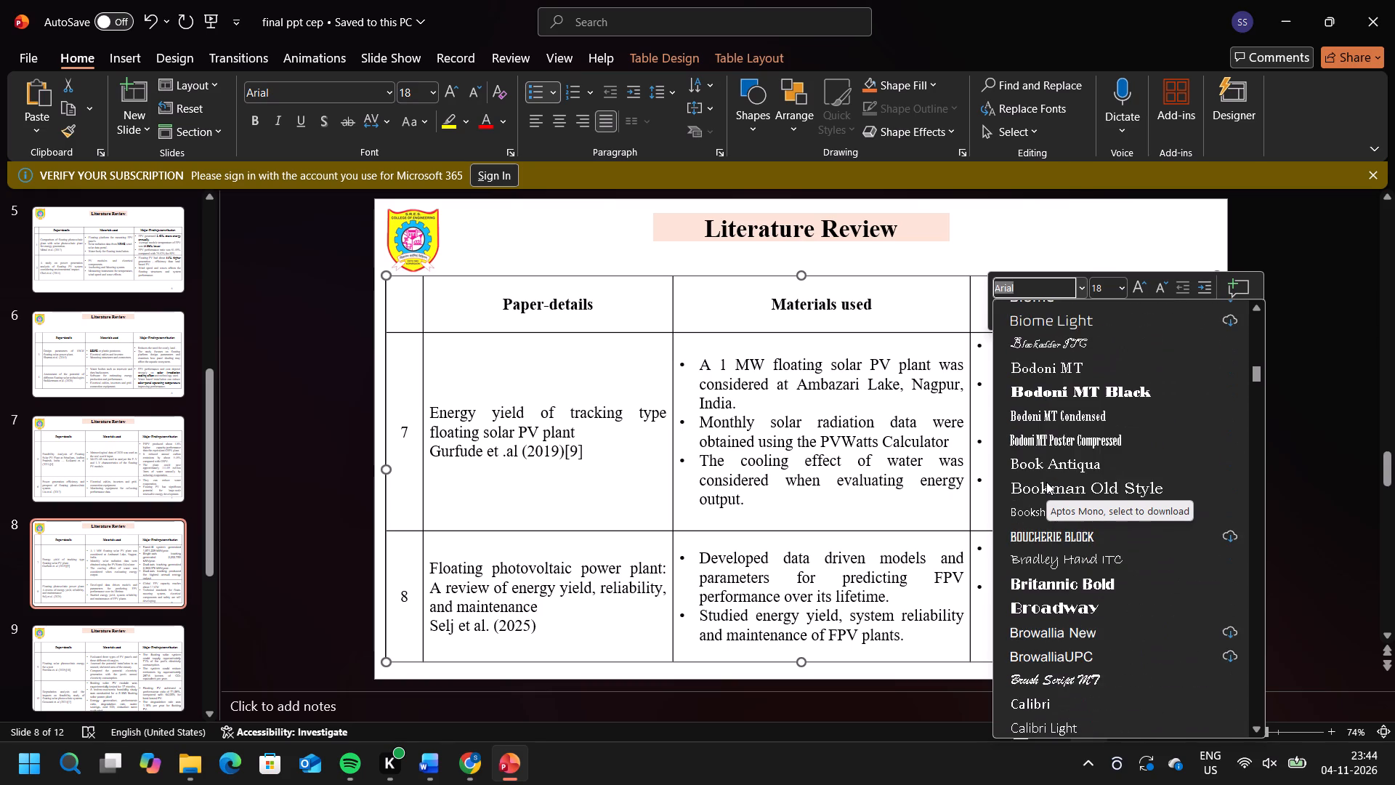
scroll(1046, 482, down, 4)
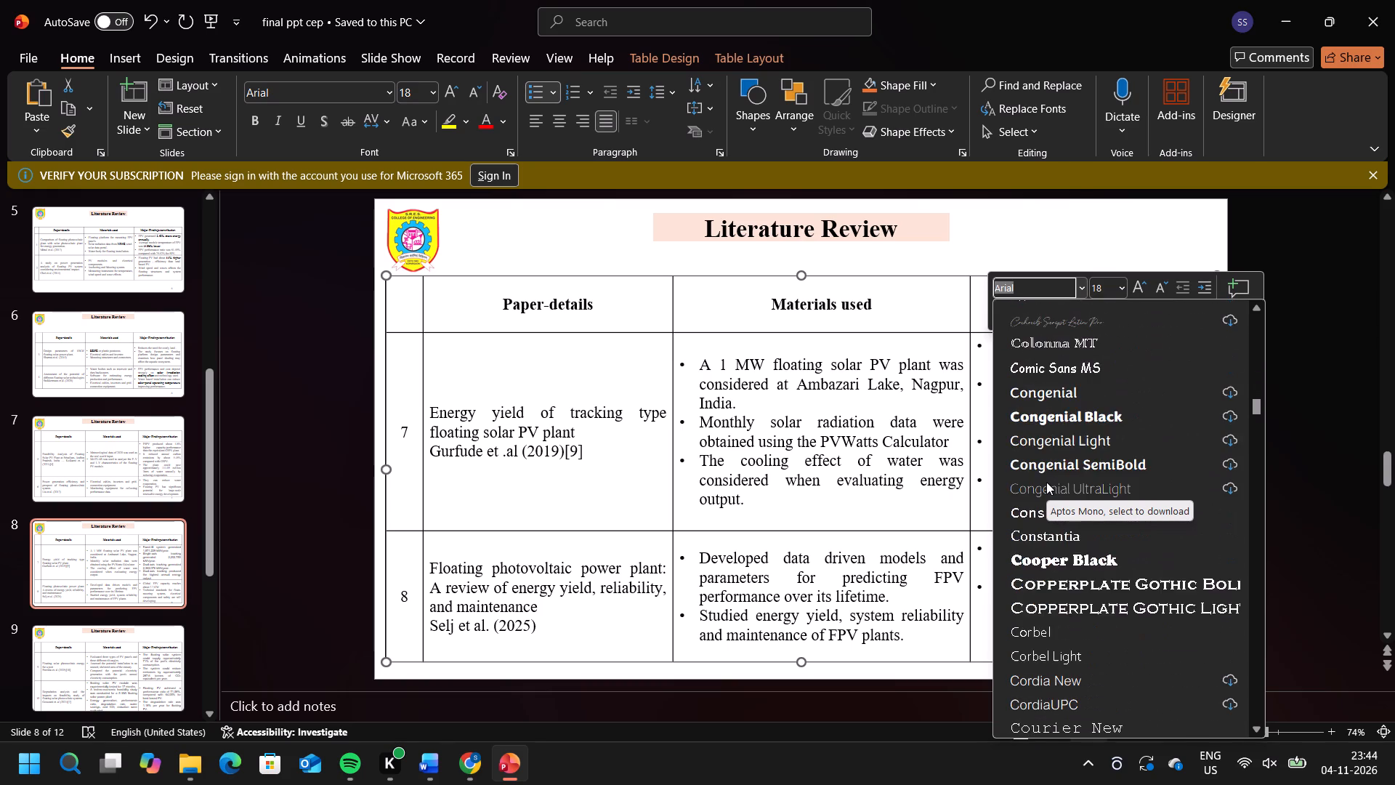
scroll(1046, 482, down, 4)
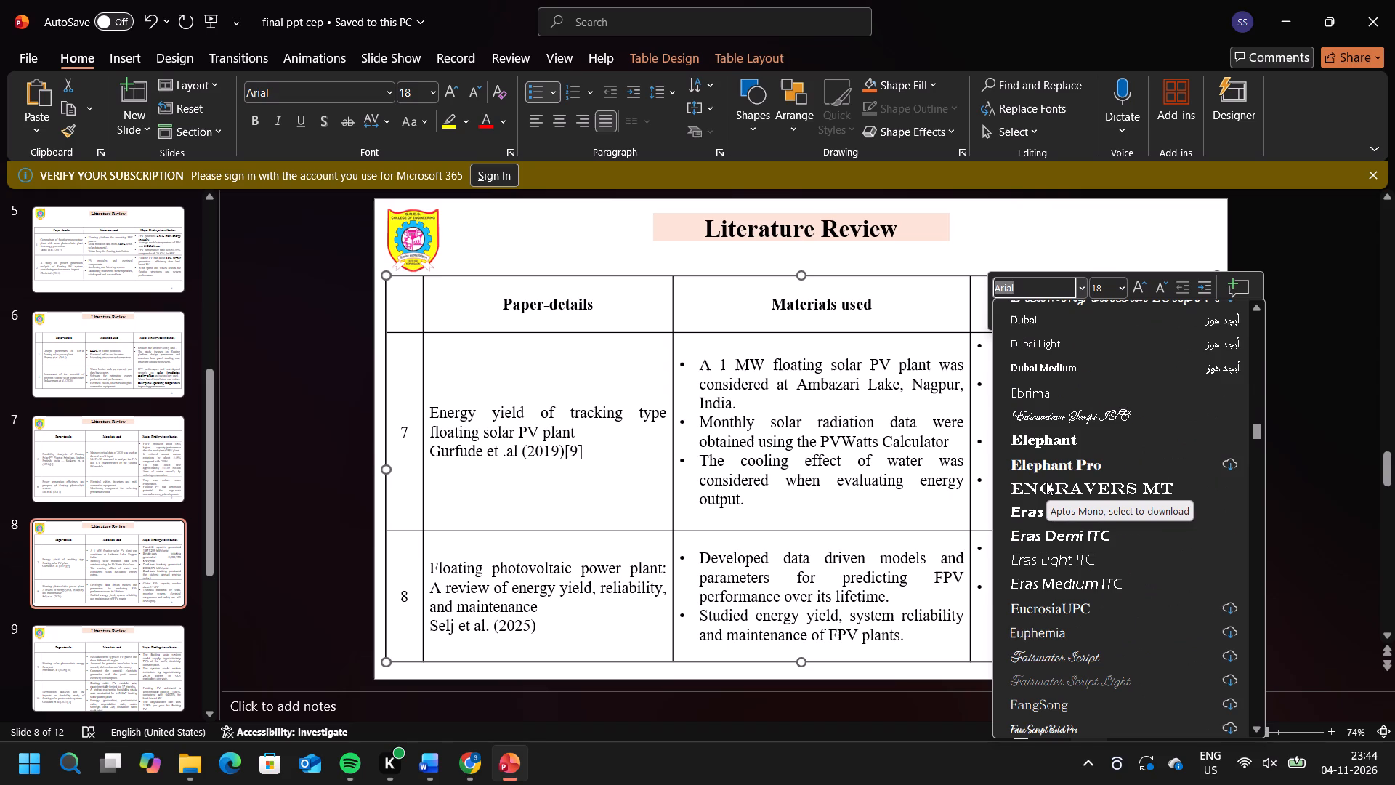
scroll(1038, 449, down, 3)
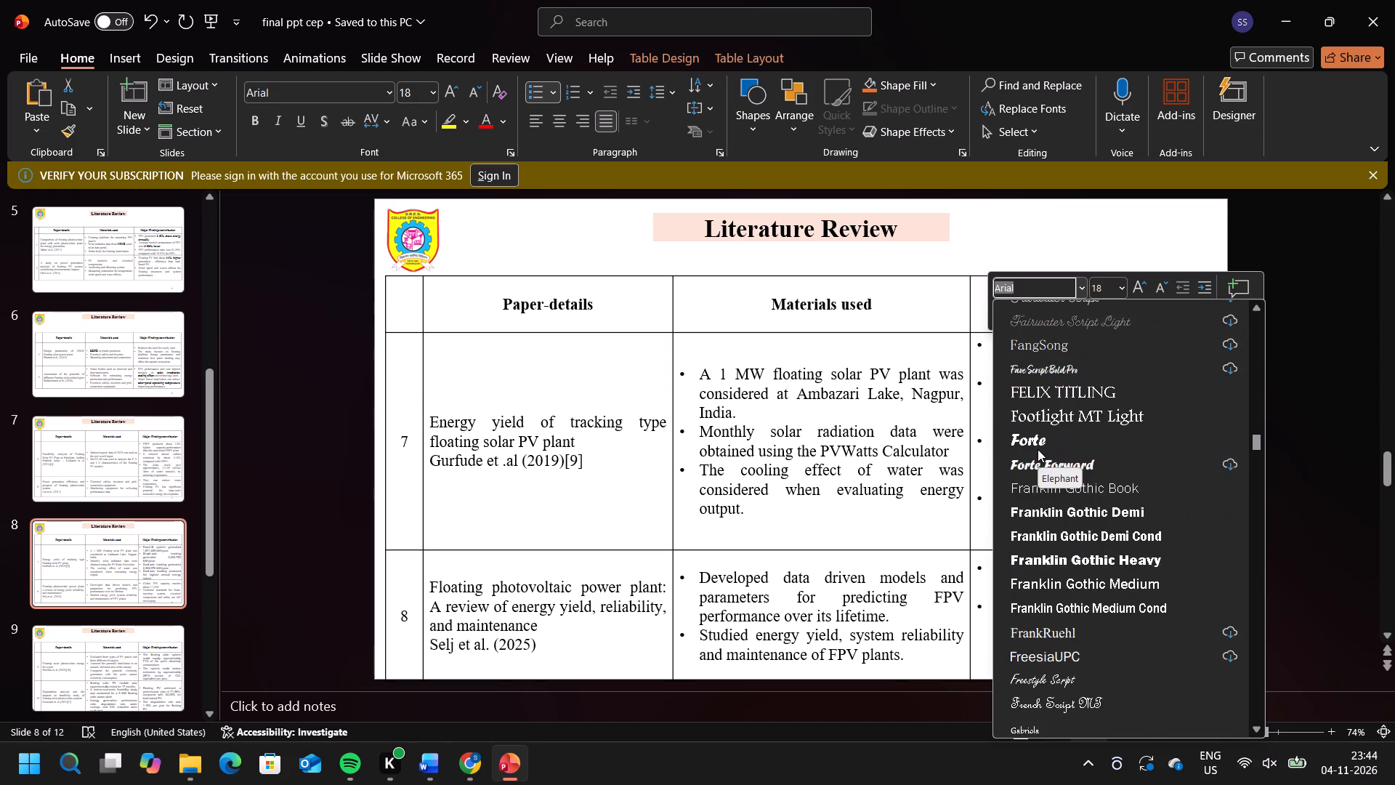
scroll(1038, 449, down, 3)
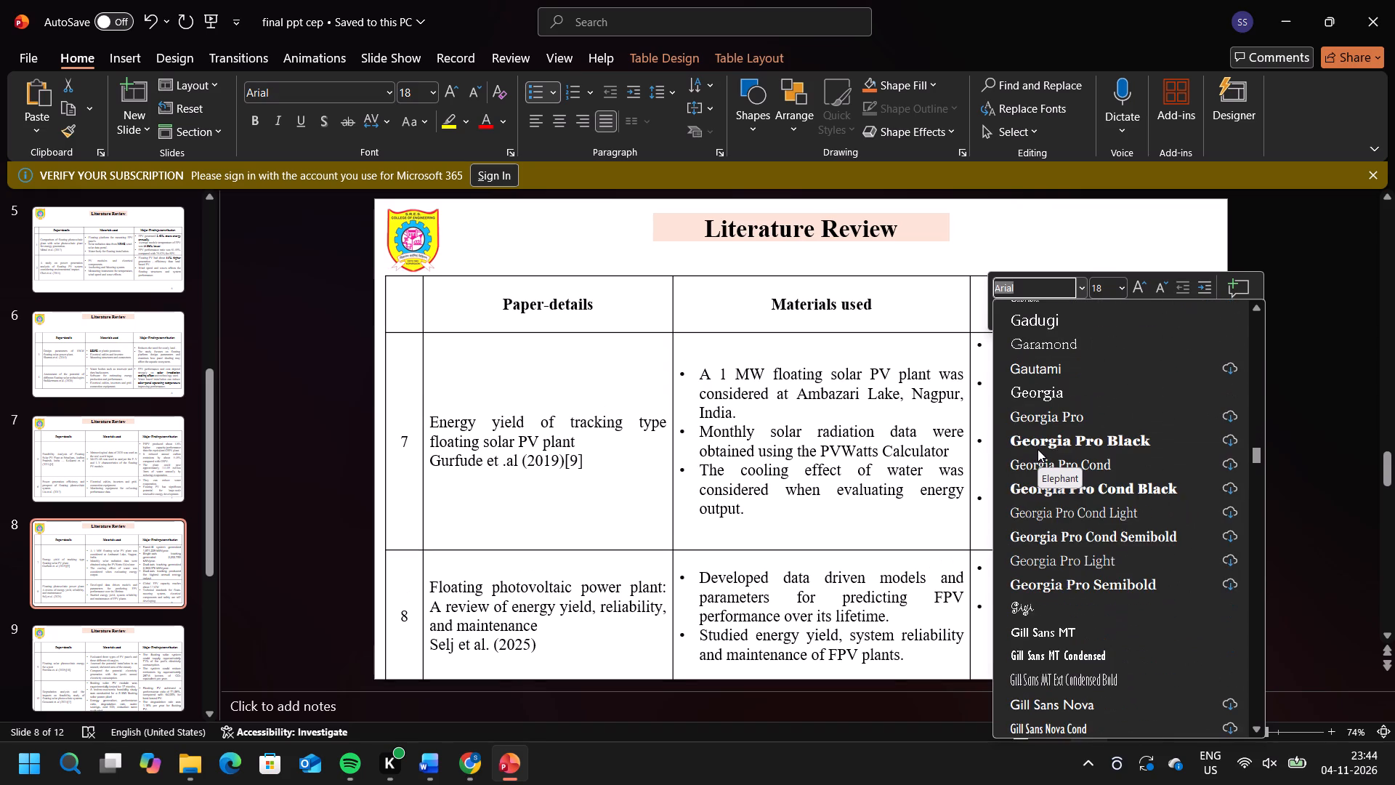
scroll(1038, 449, down, 4)
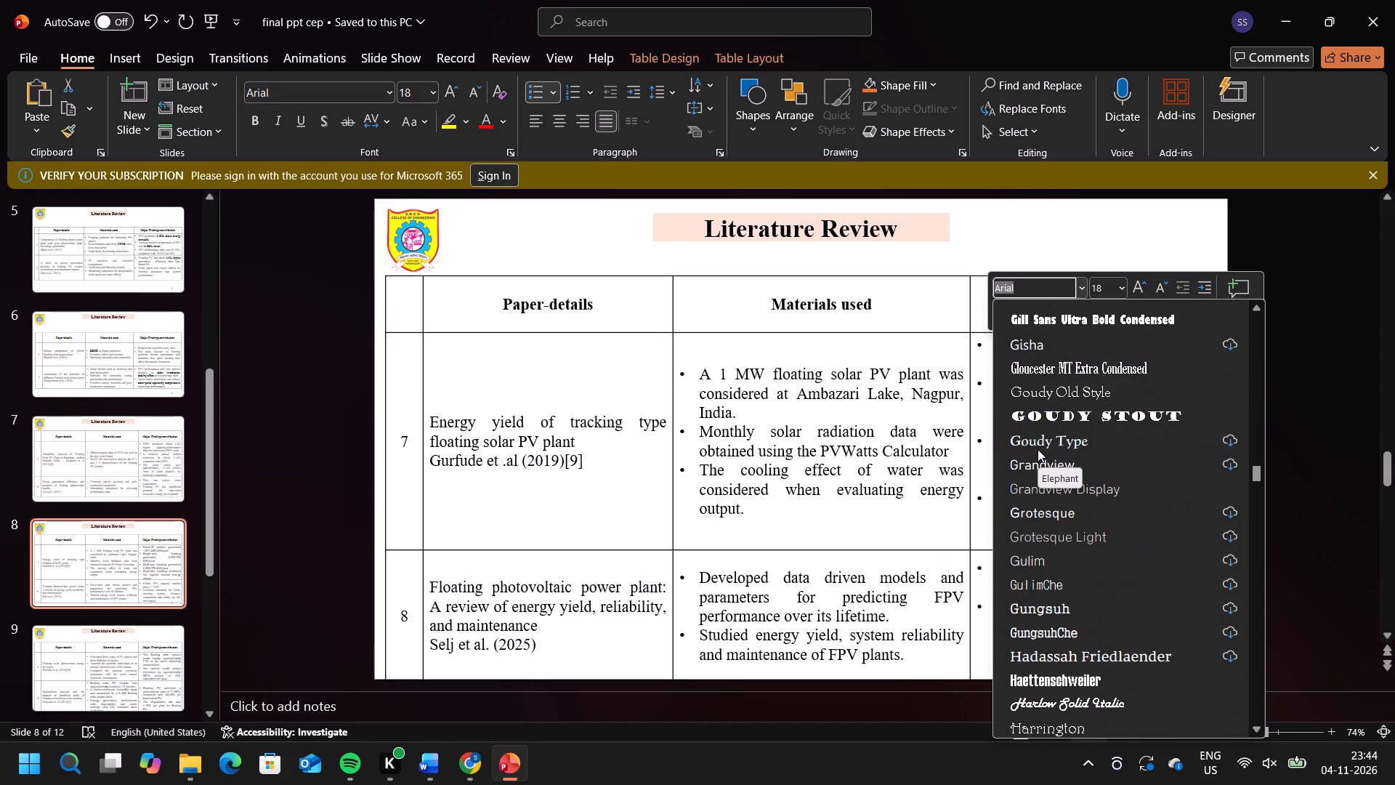
scroll(1038, 449, down, 3)
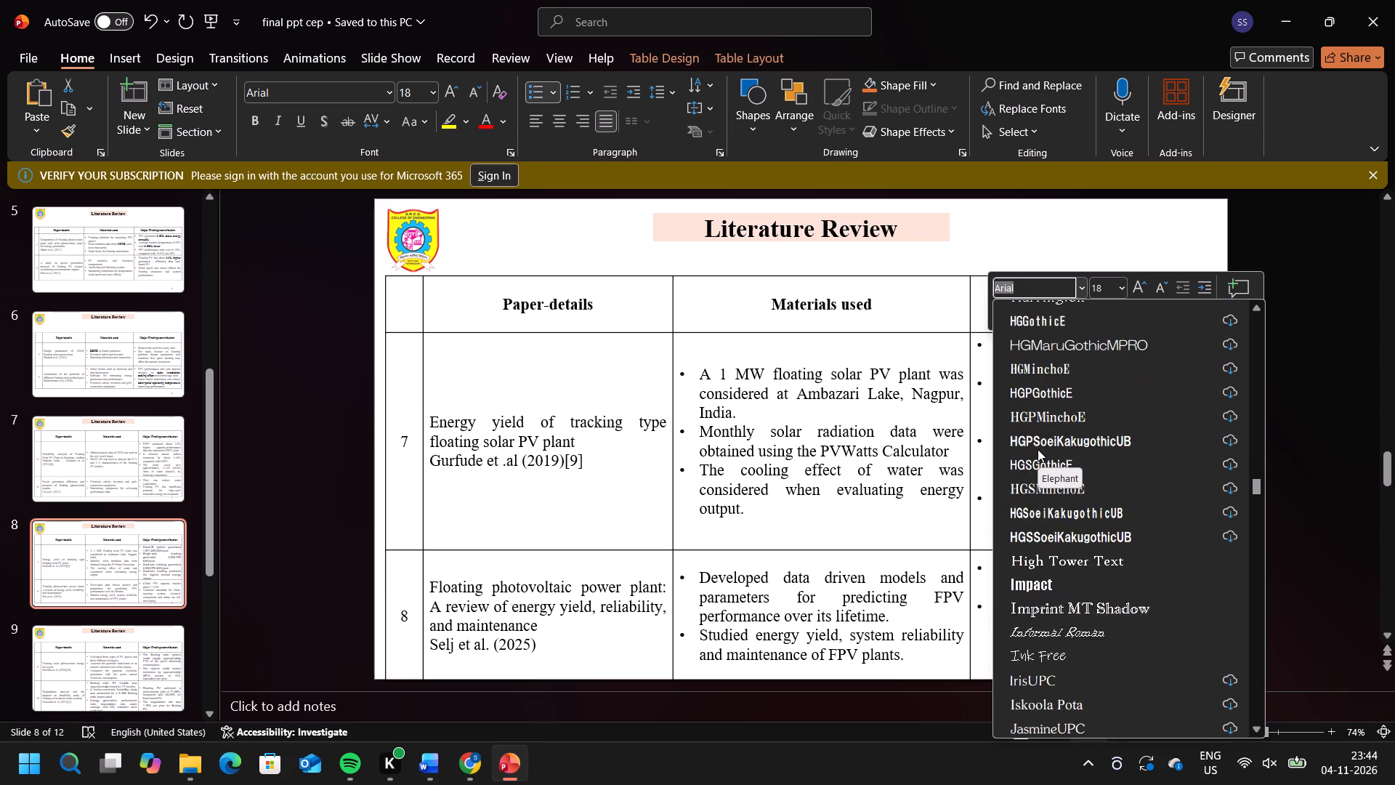
scroll(1038, 449, down, 4)
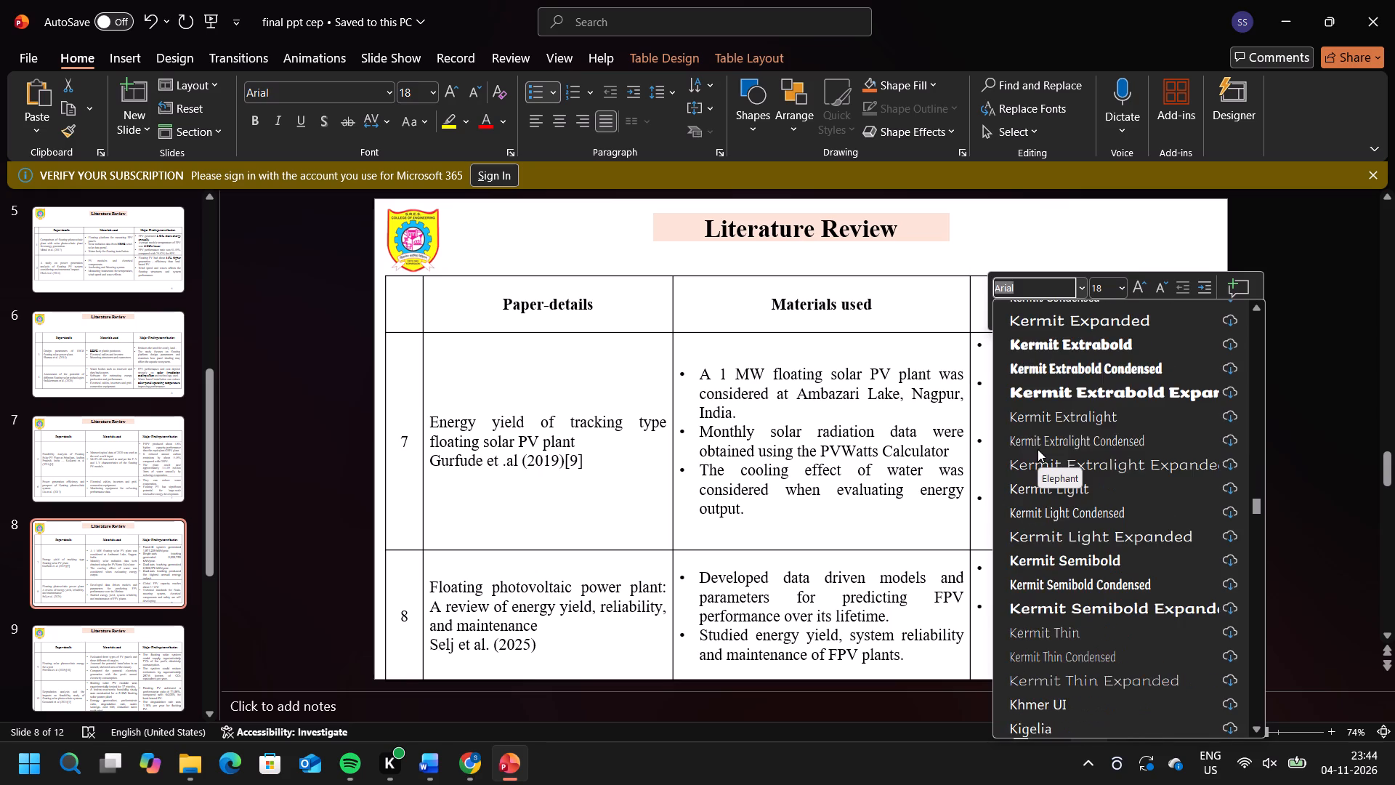
scroll(1038, 449, down, 3)
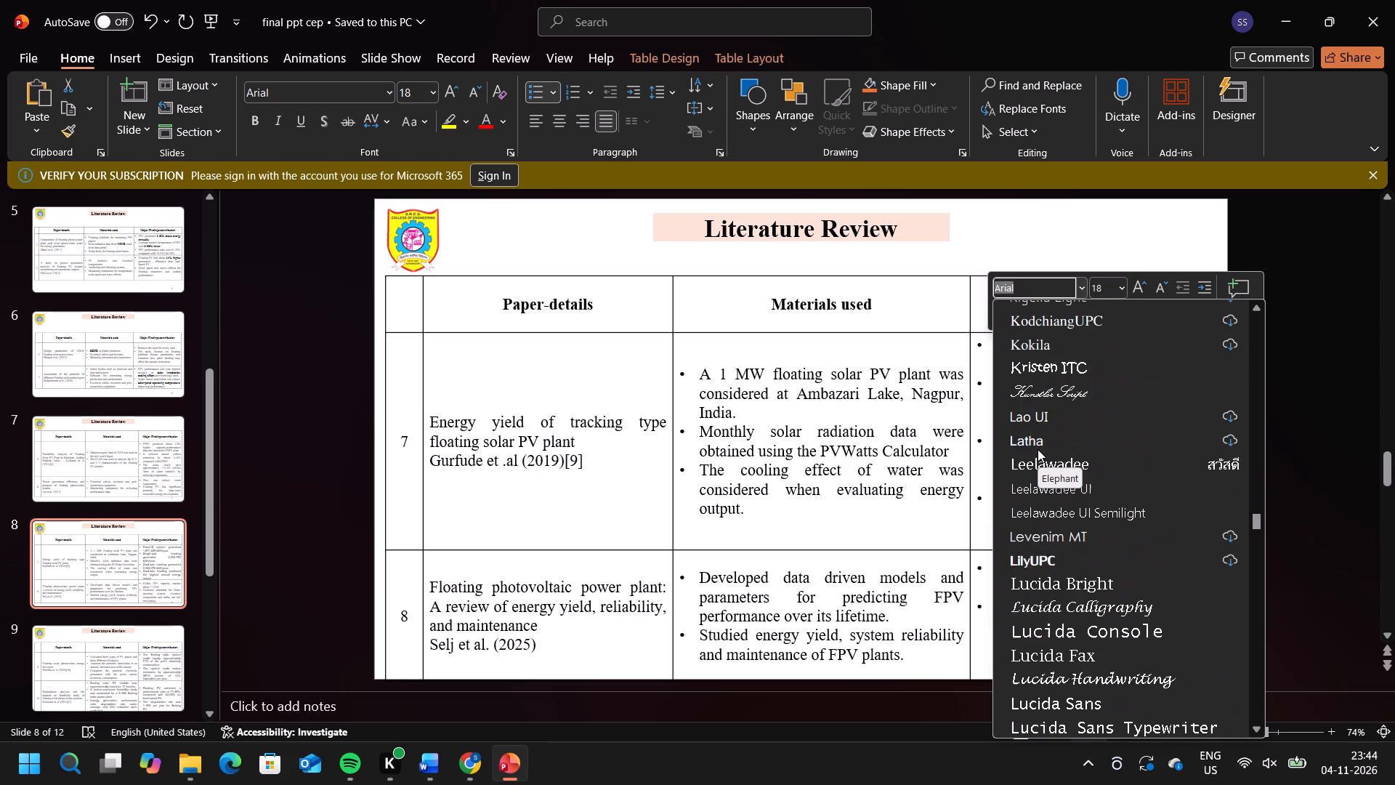
scroll(1038, 449, down, 3)
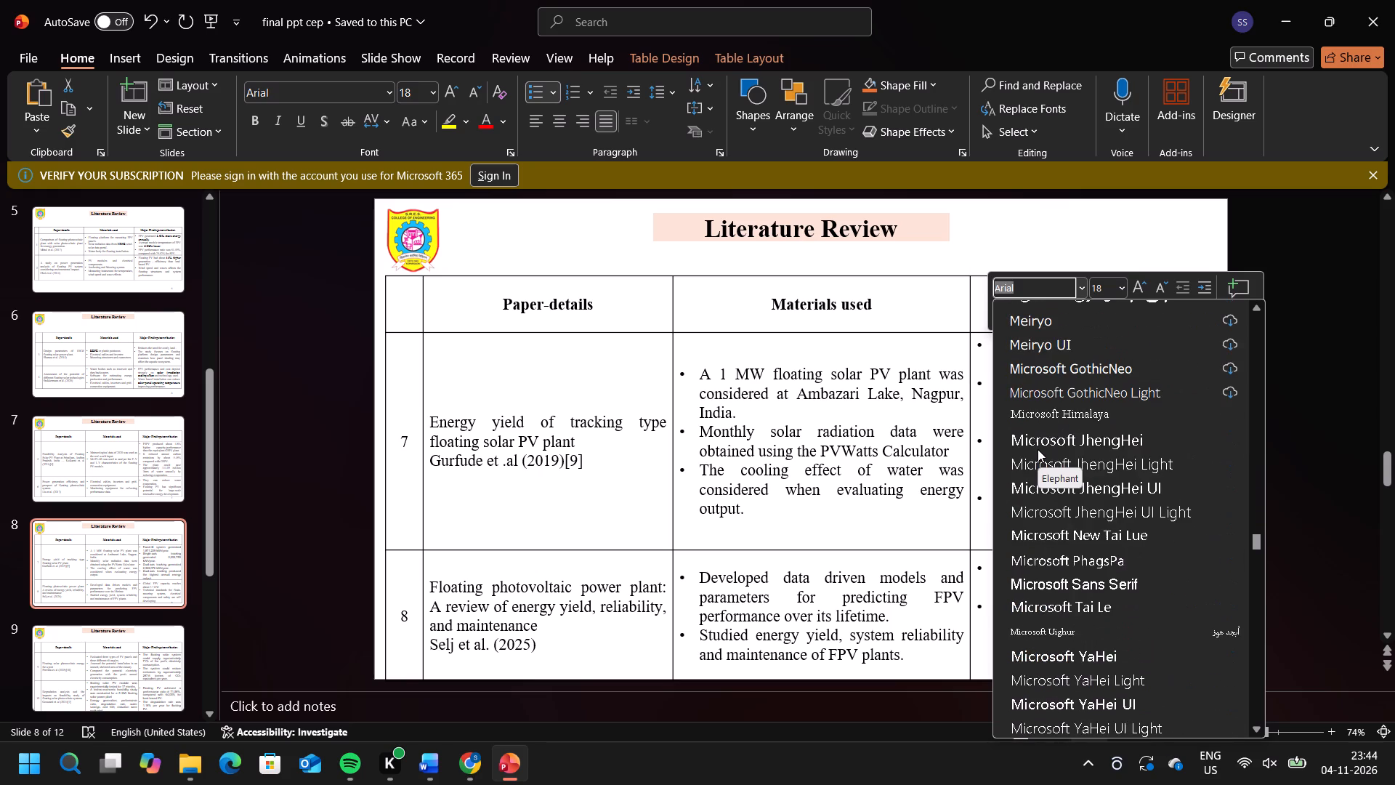
scroll(1038, 449, down, 4)
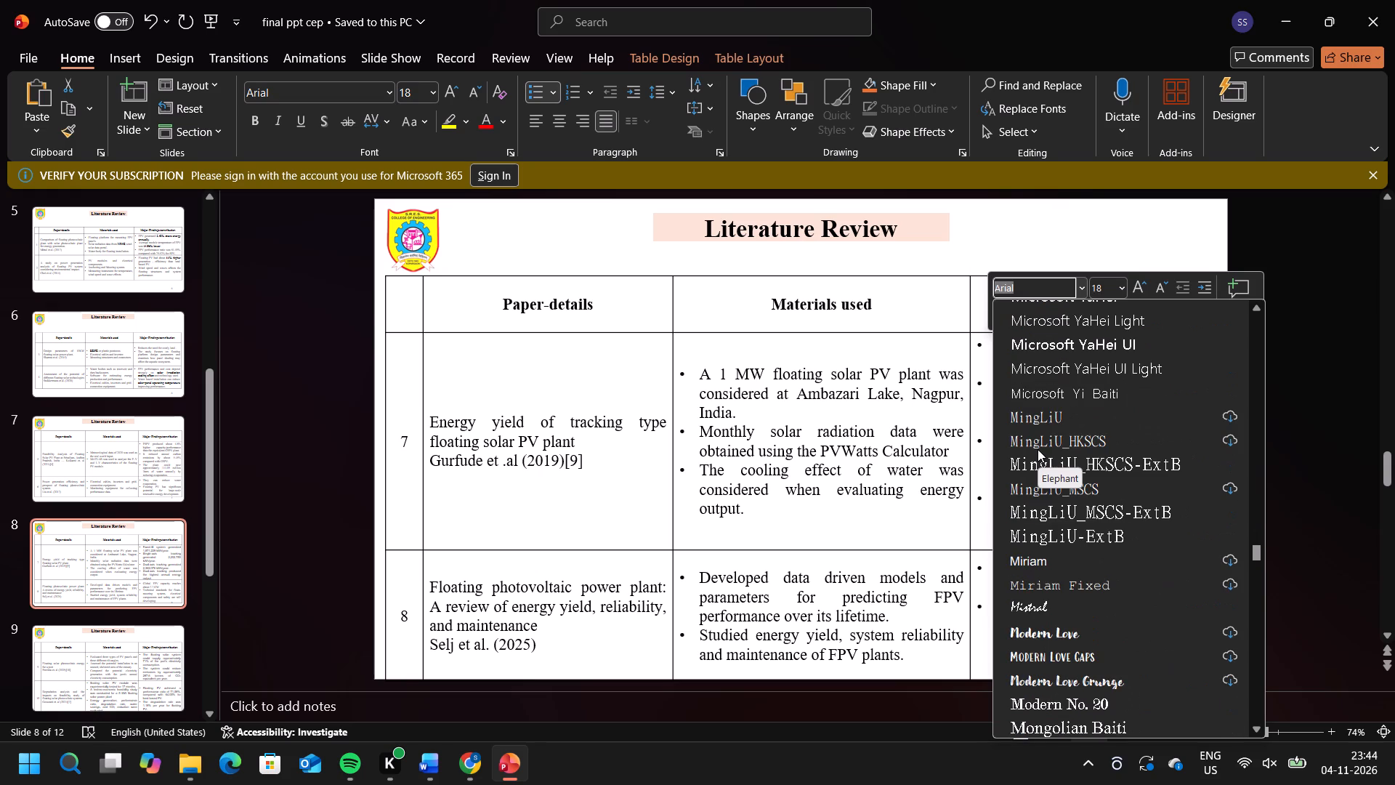
scroll(1038, 449, down, 2)
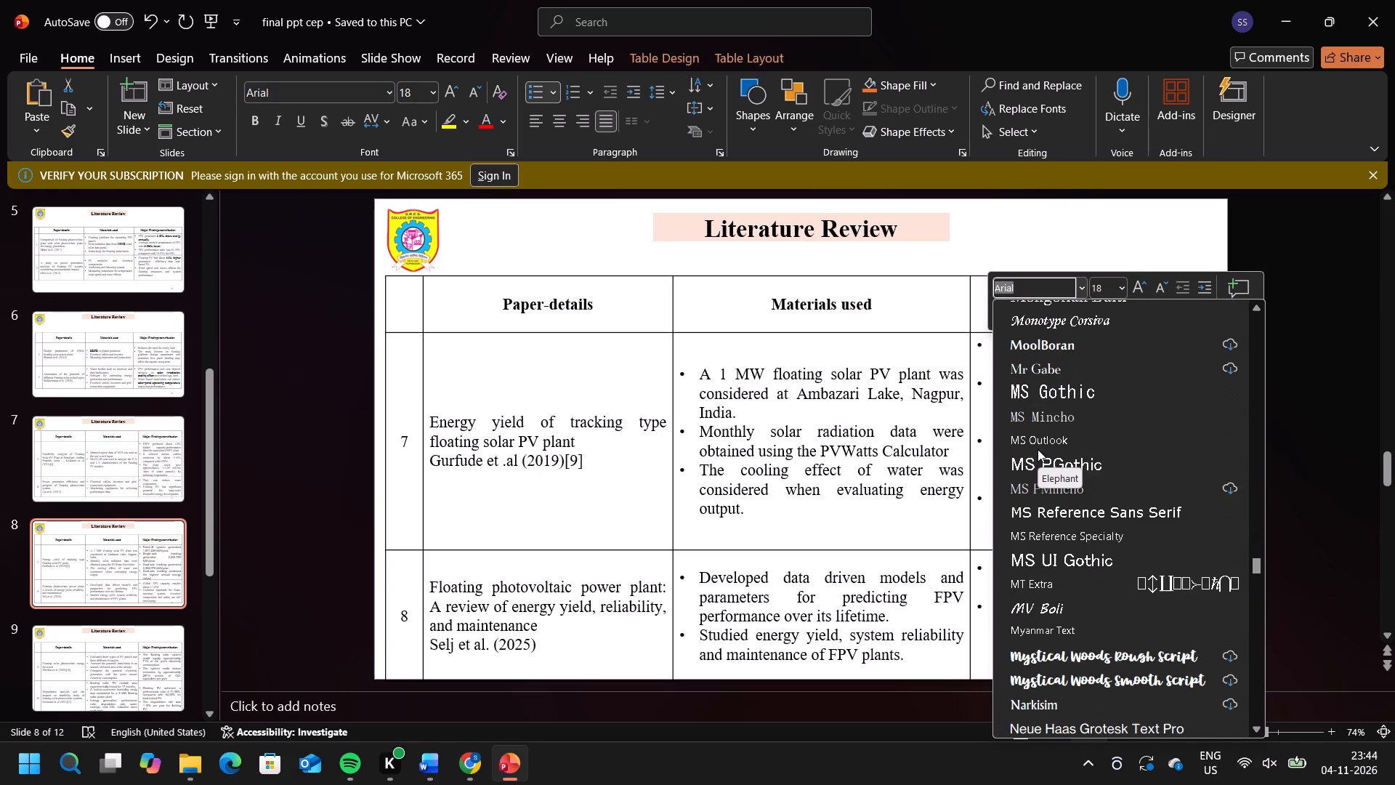
scroll(1037, 428, down, 2)
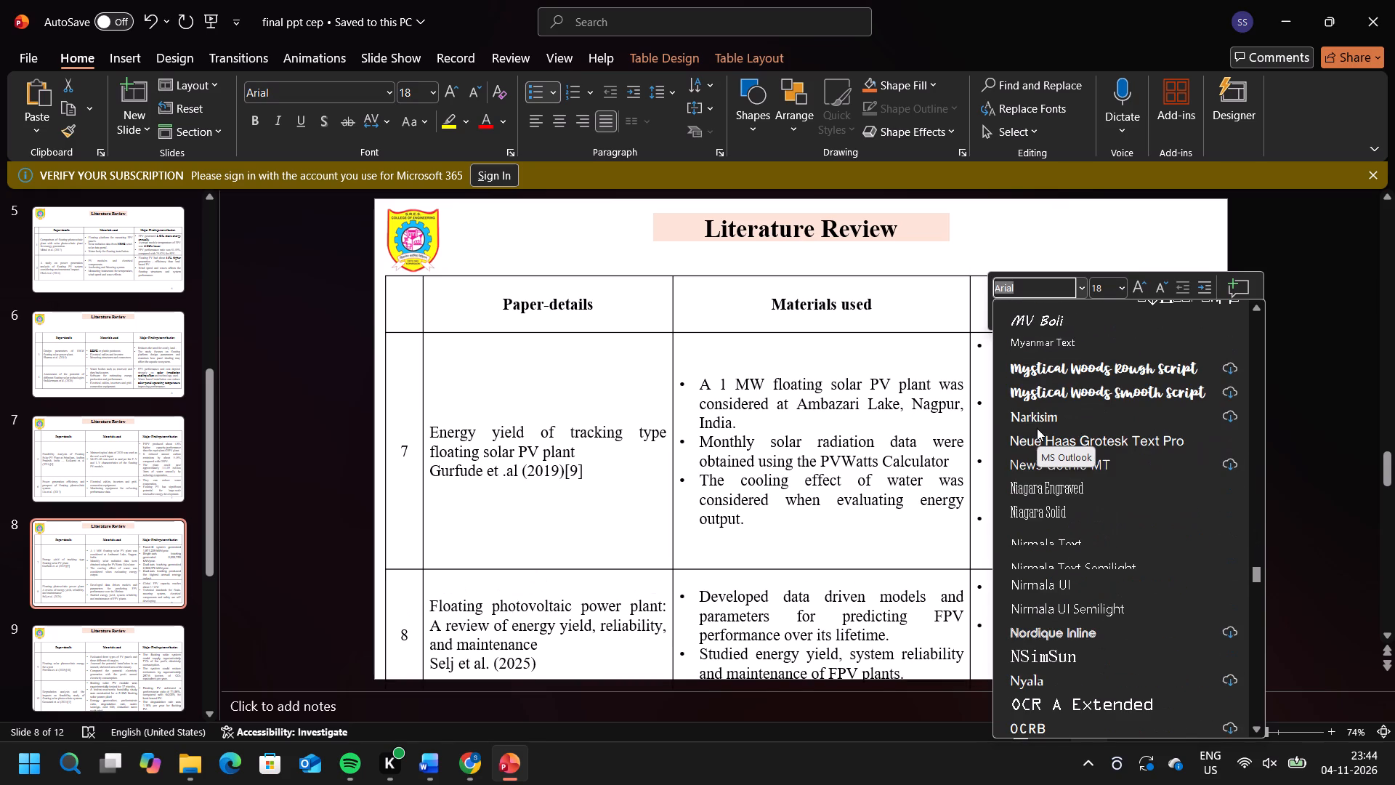
scroll(1037, 428, down, 16)
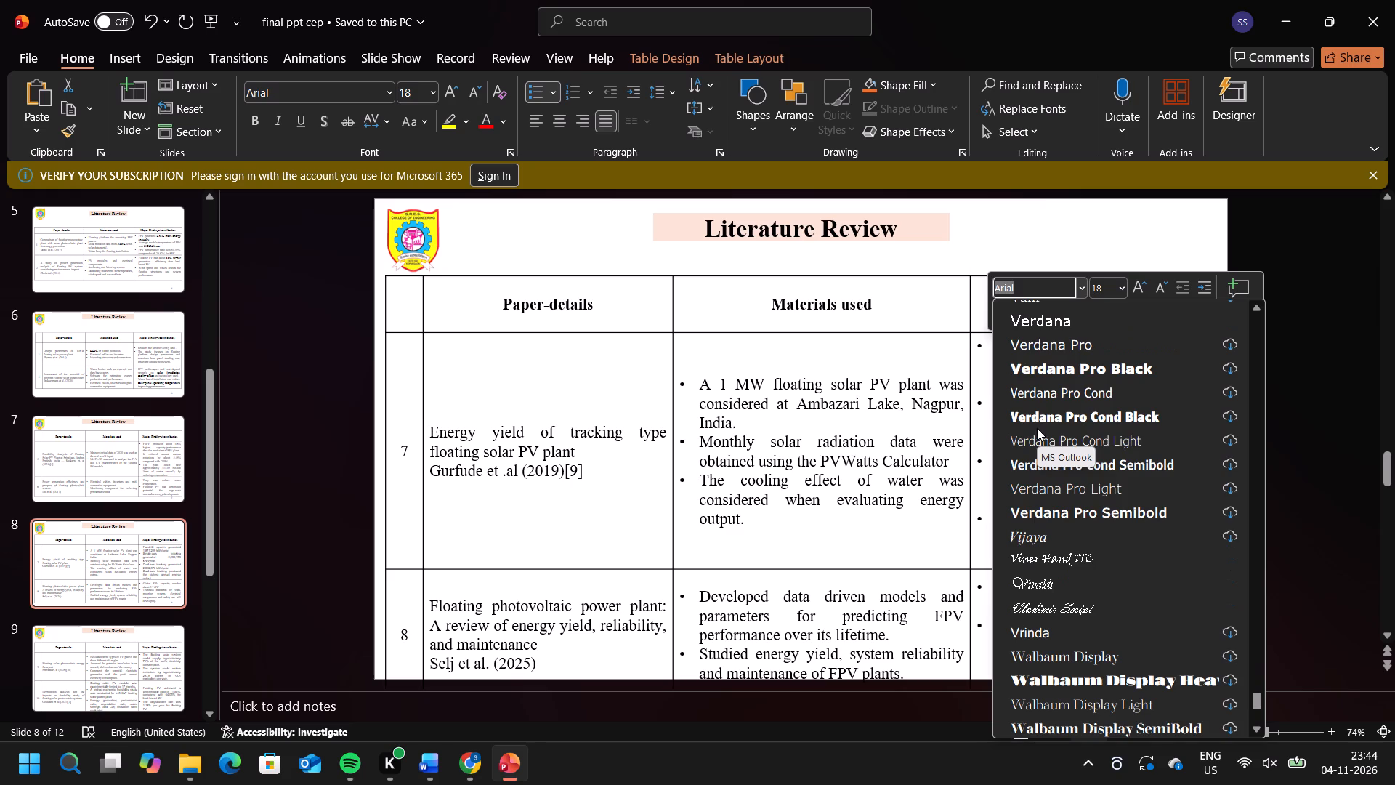
scroll(1037, 428, up, 3)
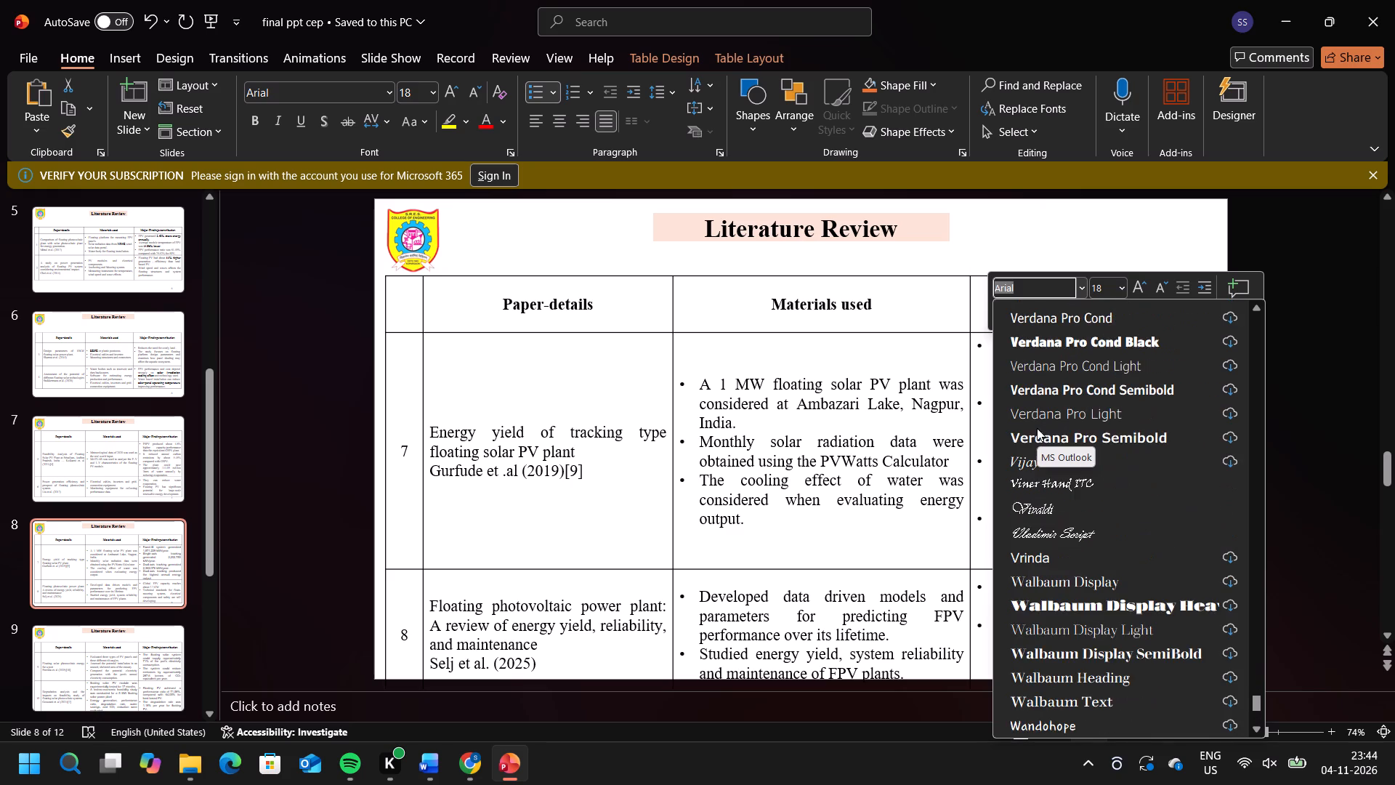
scroll(1037, 428, up, 4)
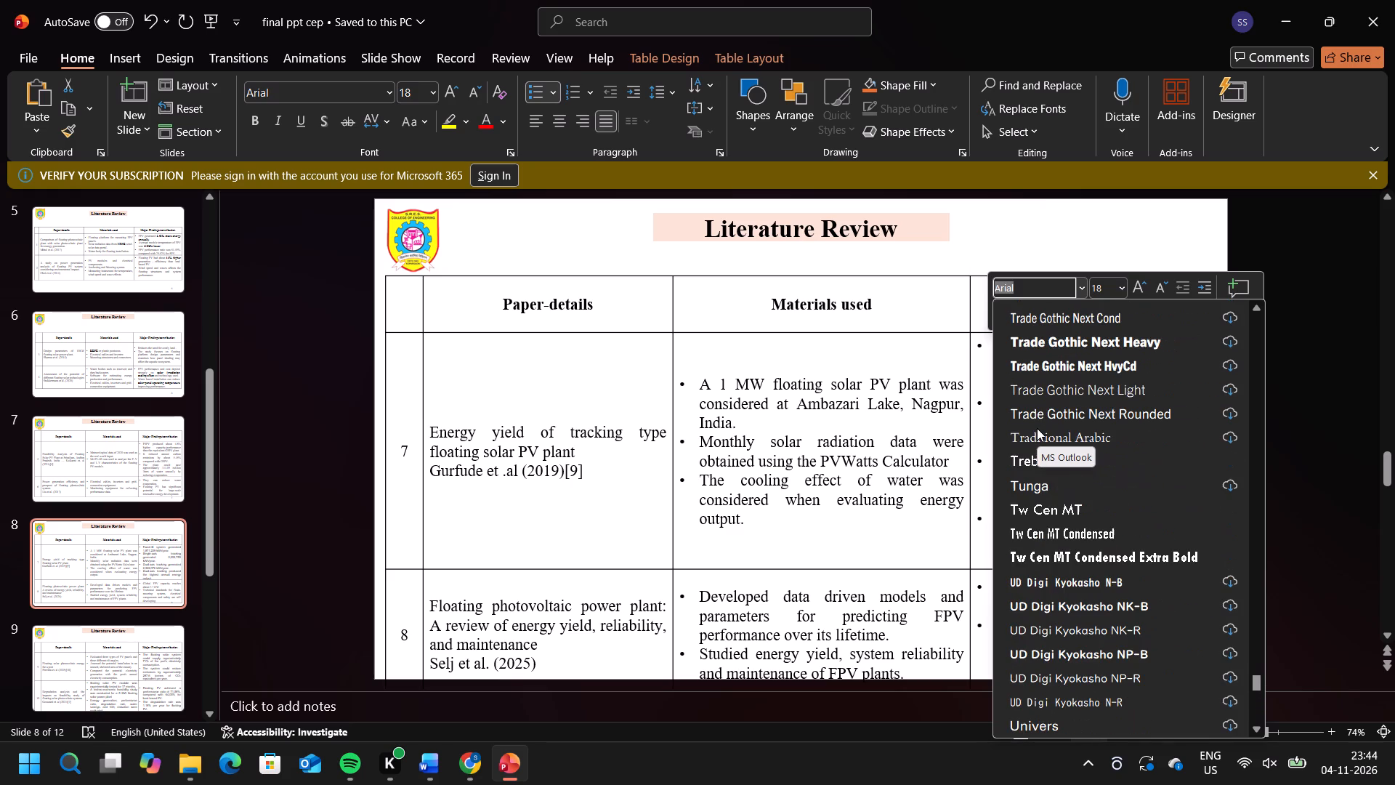
scroll(1037, 428, up, 2)
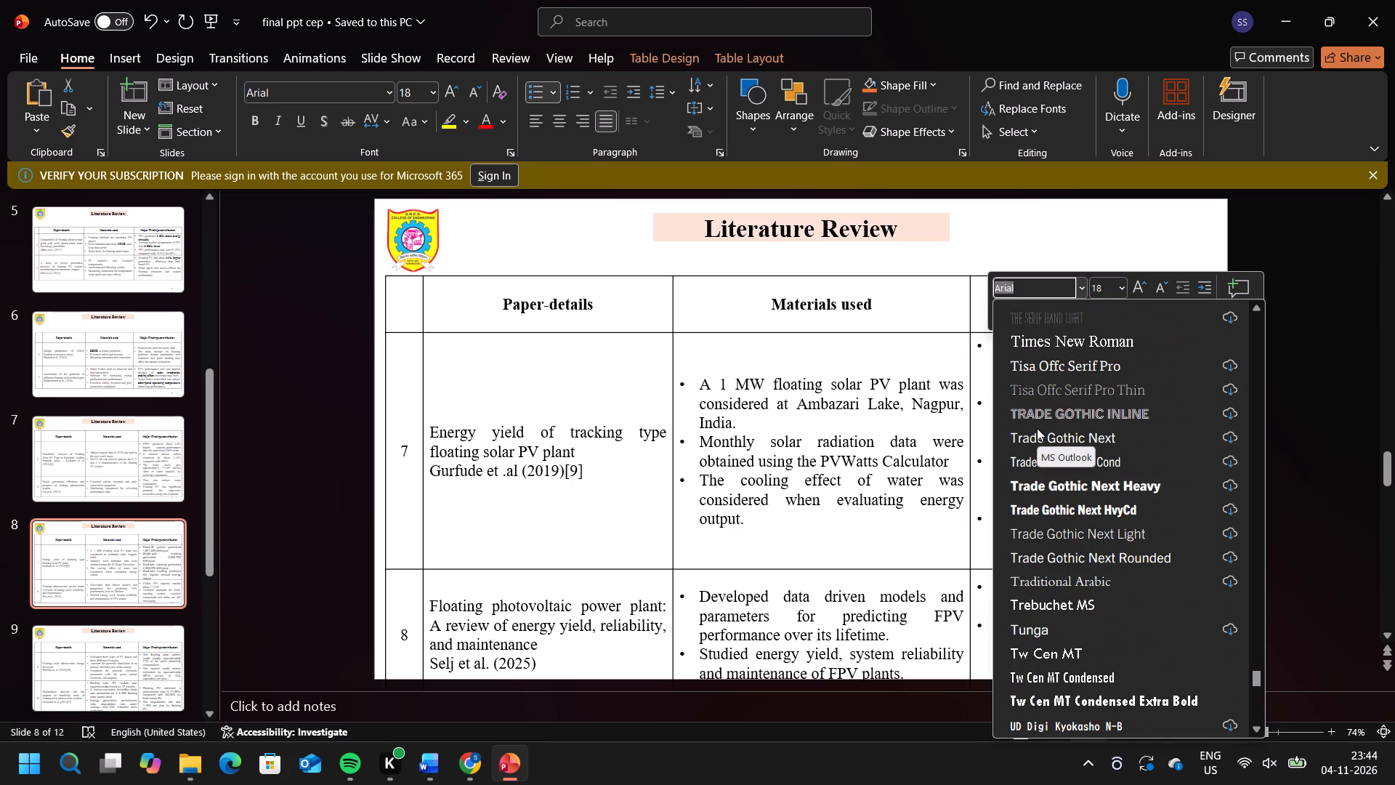
click(1048, 340)
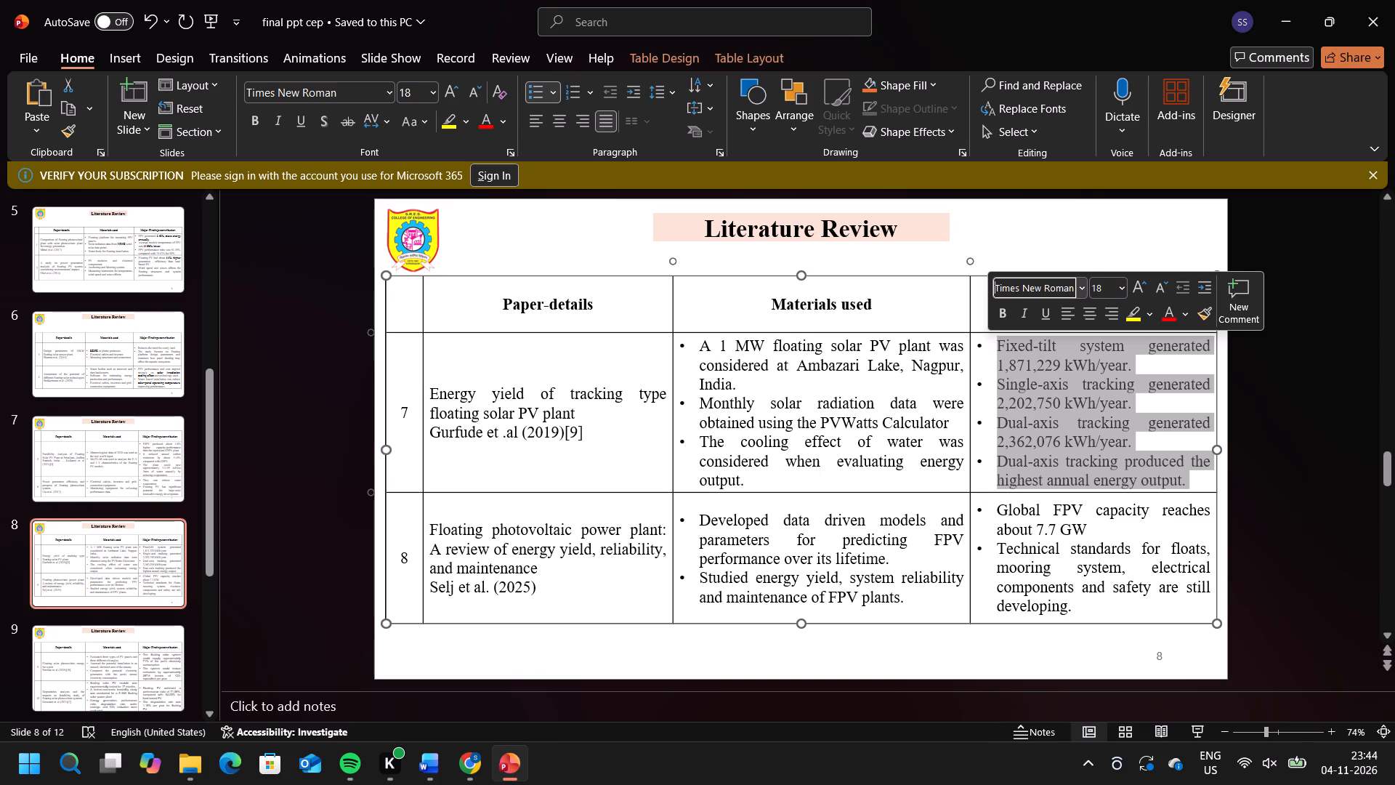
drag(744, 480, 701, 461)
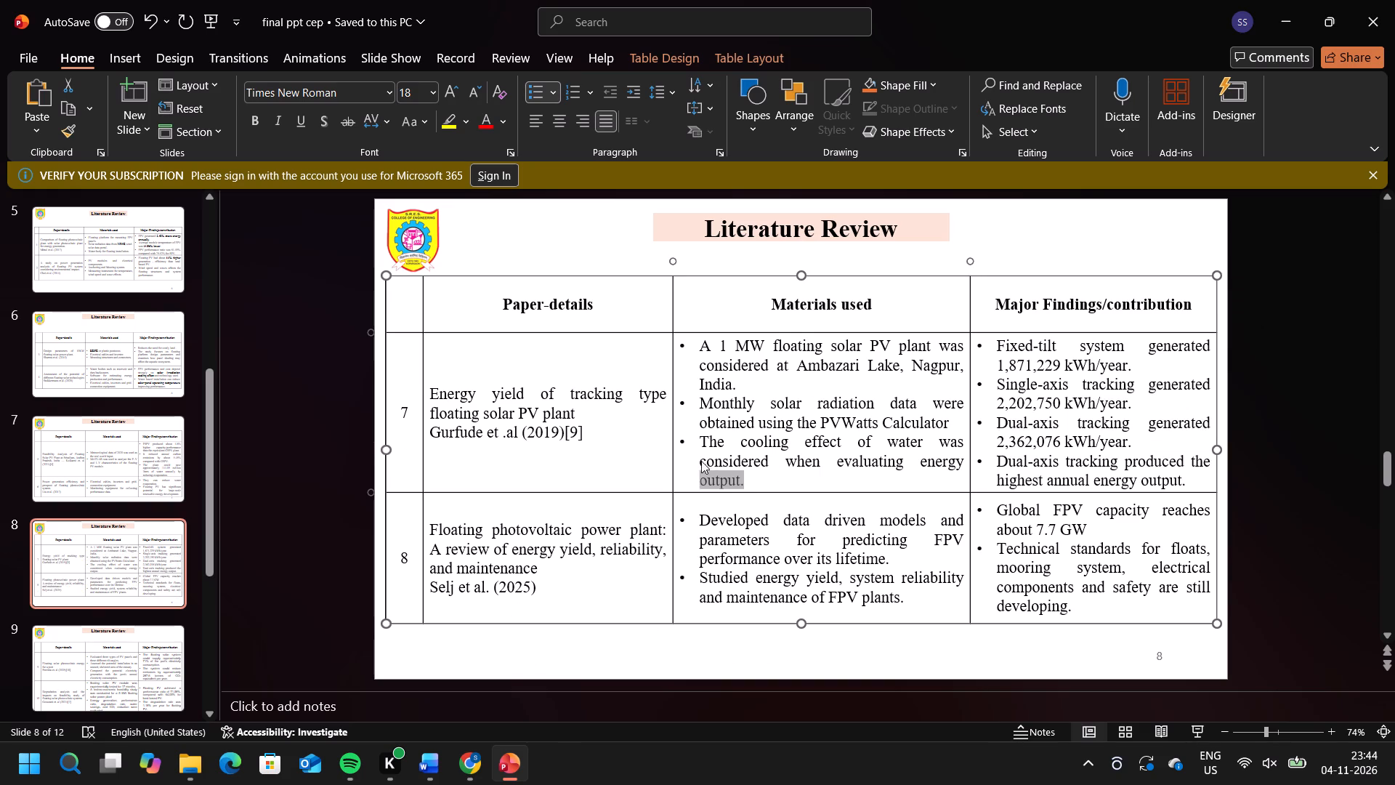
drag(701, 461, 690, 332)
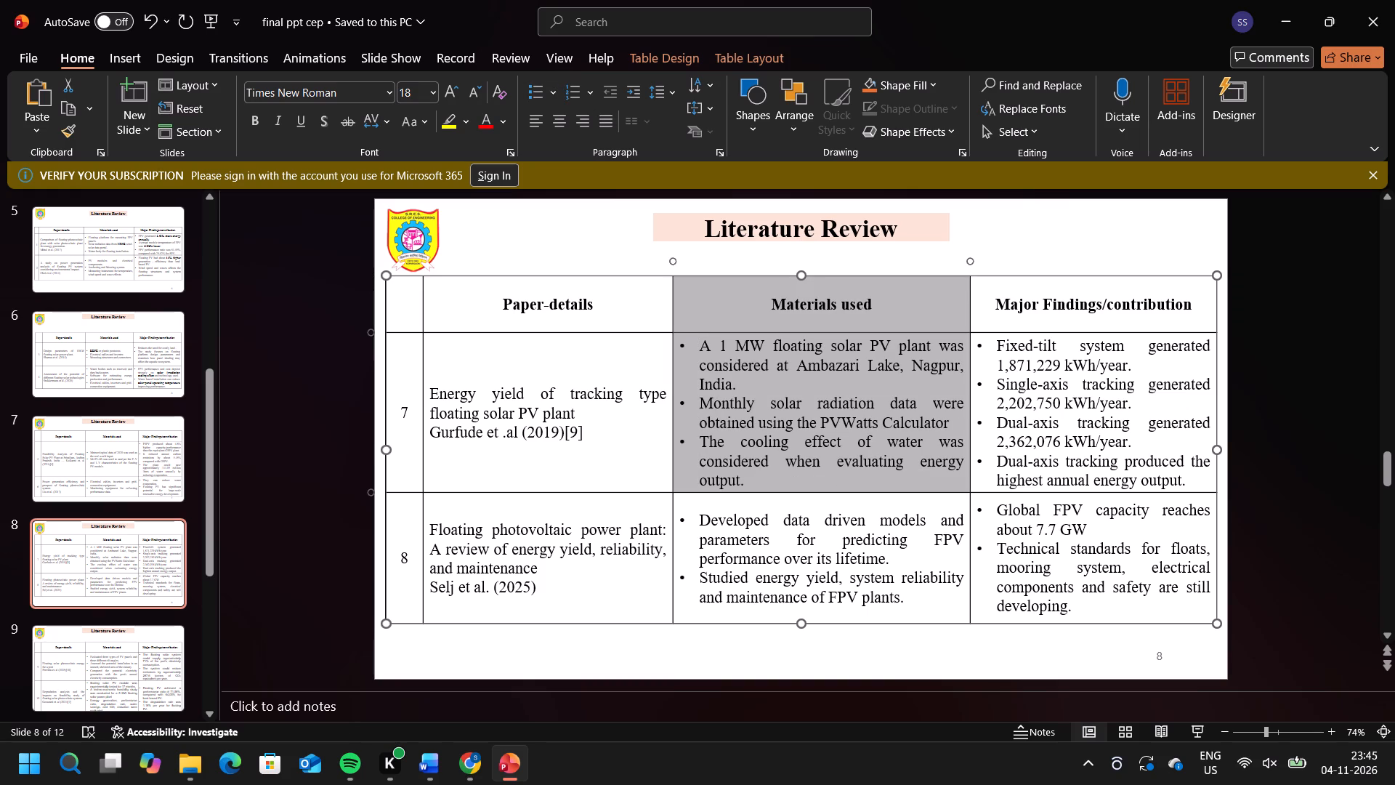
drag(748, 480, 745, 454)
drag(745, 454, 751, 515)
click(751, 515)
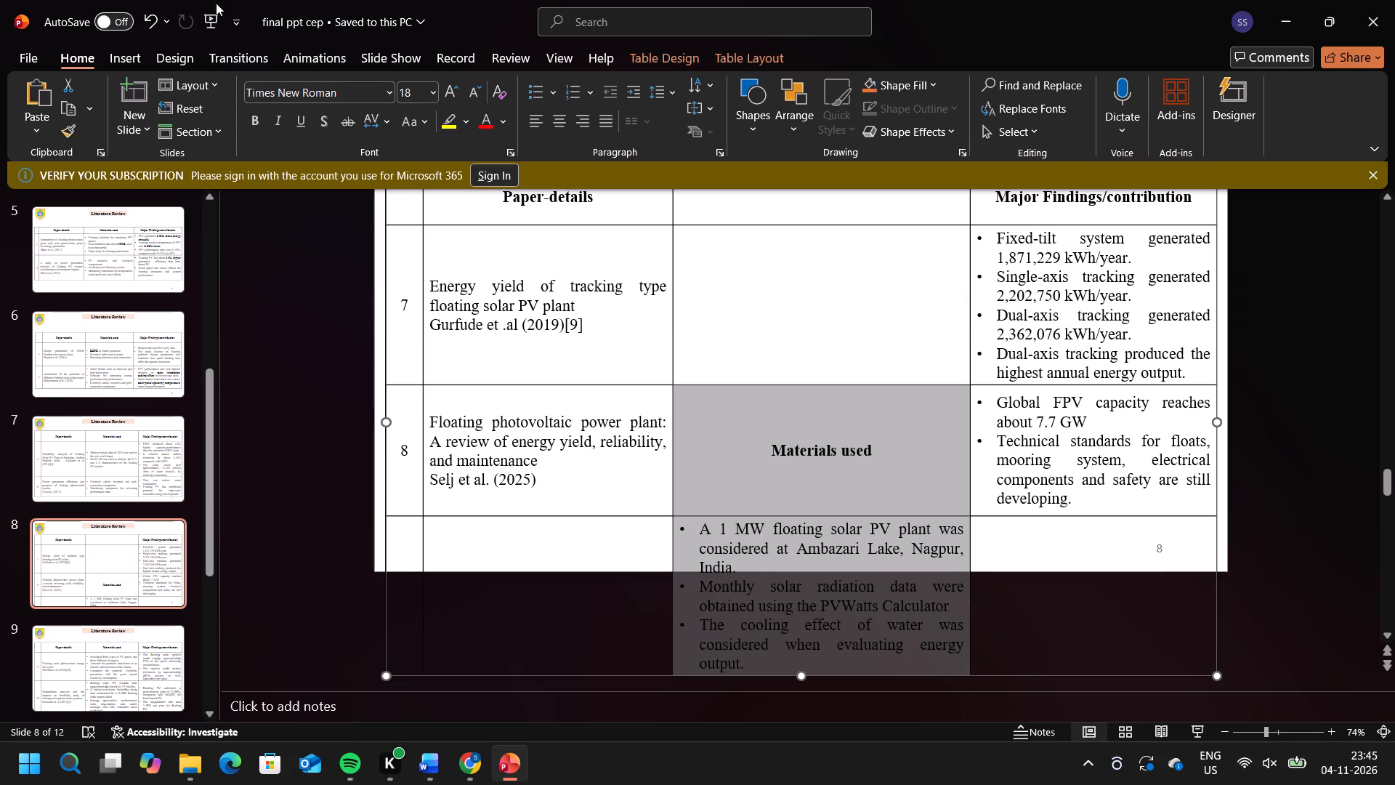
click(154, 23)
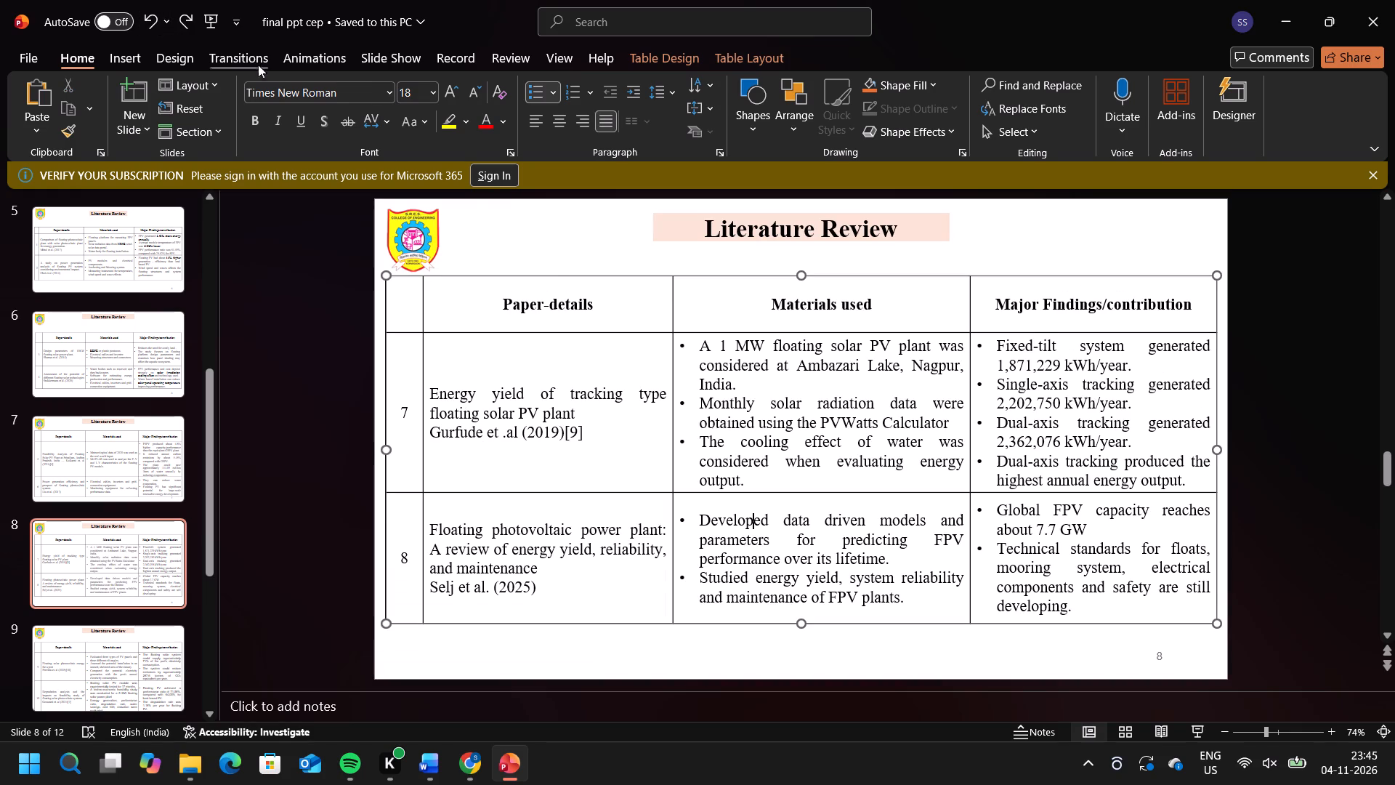
Examine the text formatting of paper 7's materials, details and findings cells on Literature Review slide 8.
click(746, 477)
drag(746, 477, 700, 392)
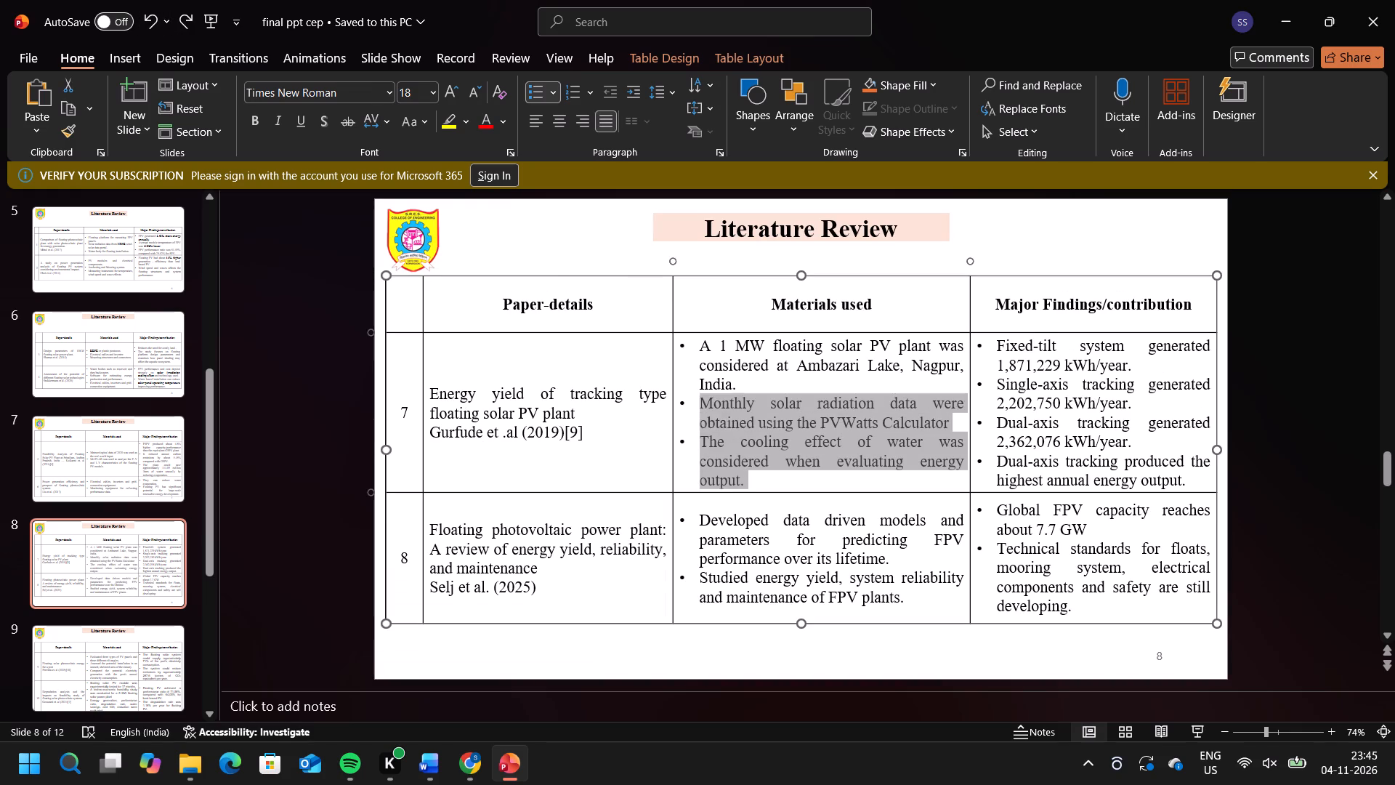
drag(700, 392, 697, 351)
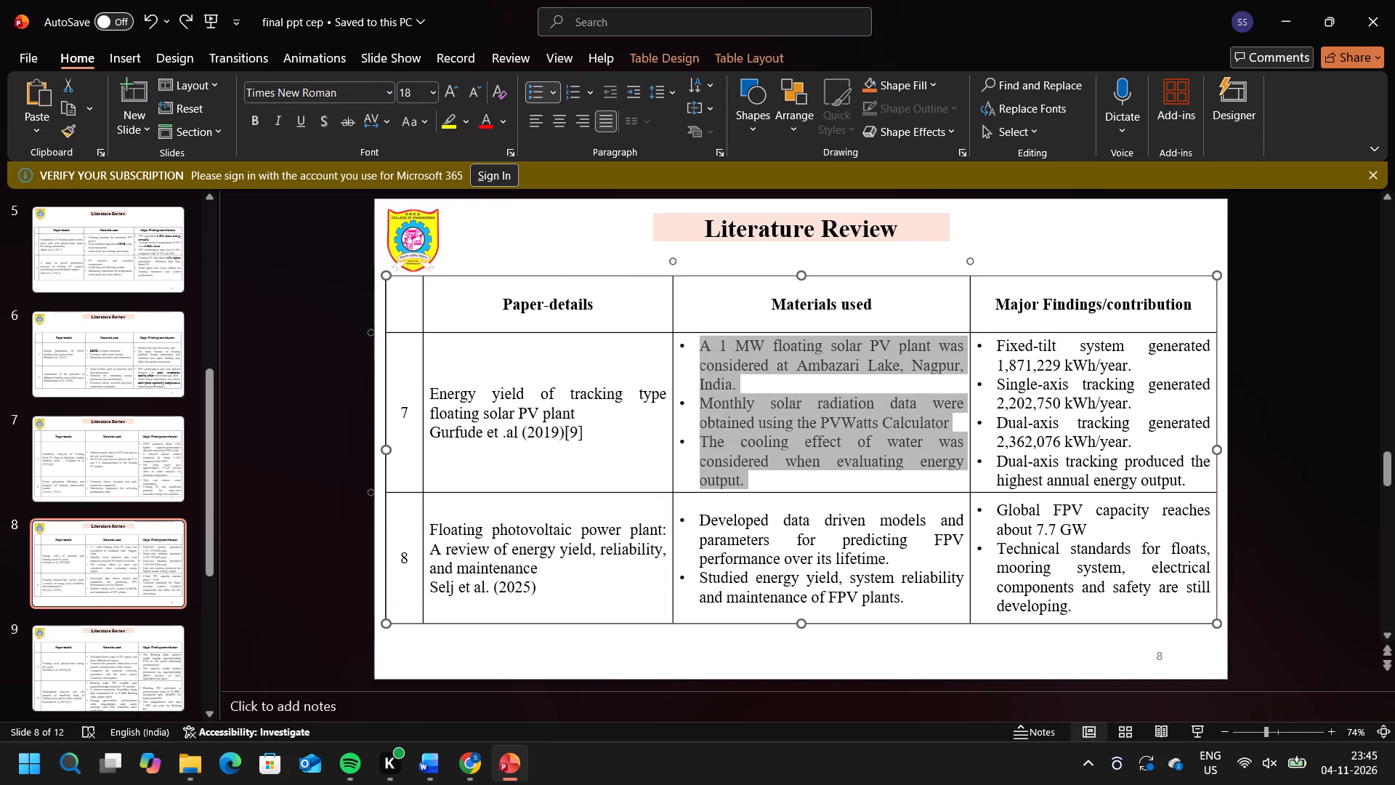
drag(583, 433, 469, 394)
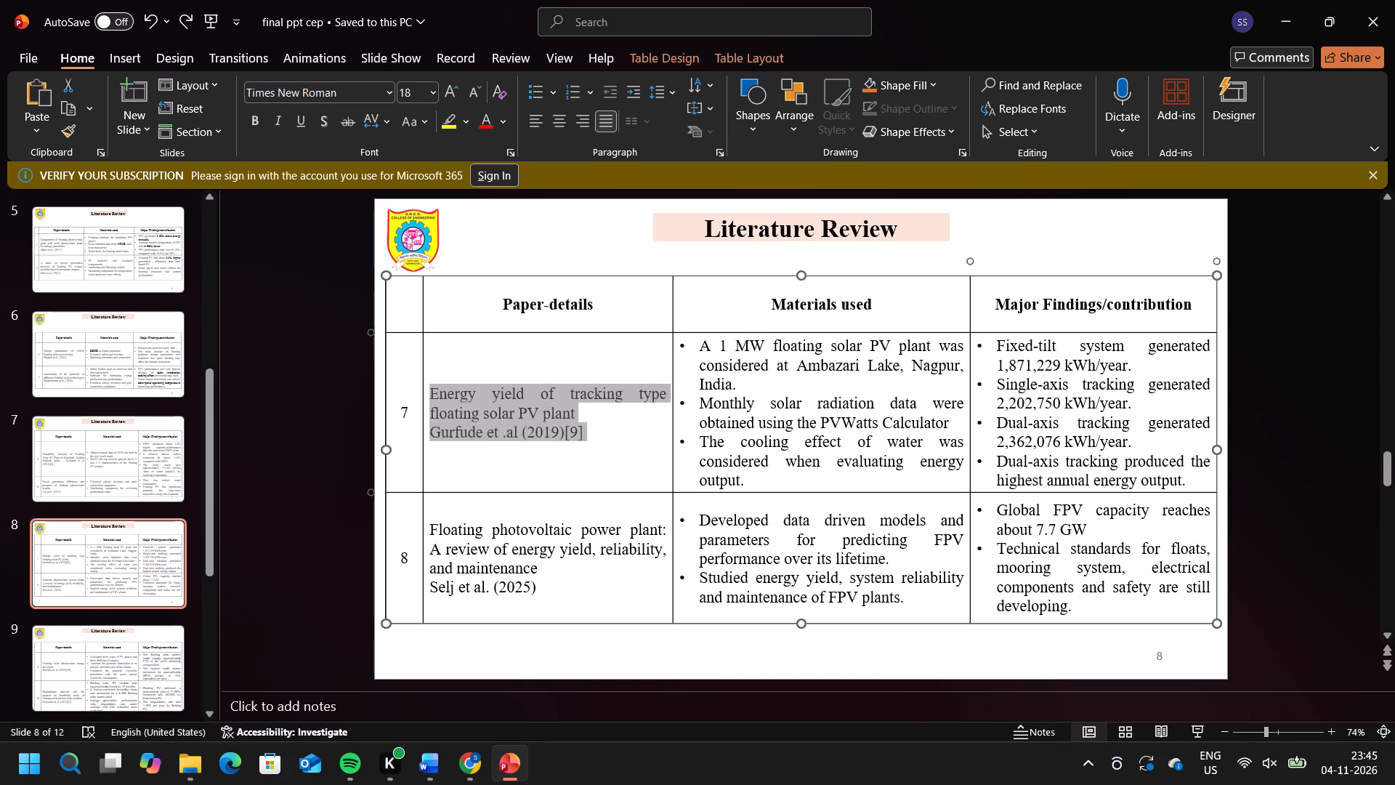
drag(1187, 478, 1000, 436)
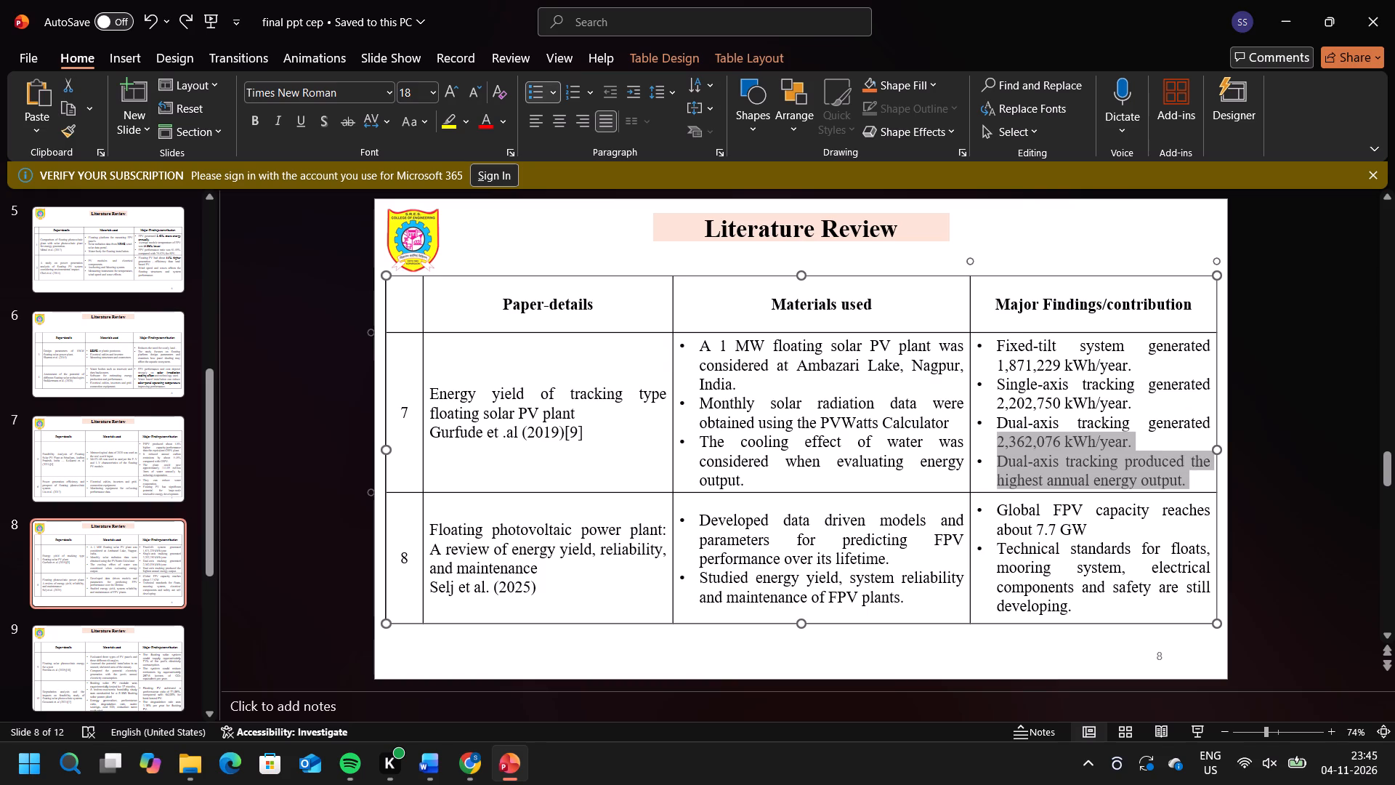
drag(1000, 436, 995, 345)
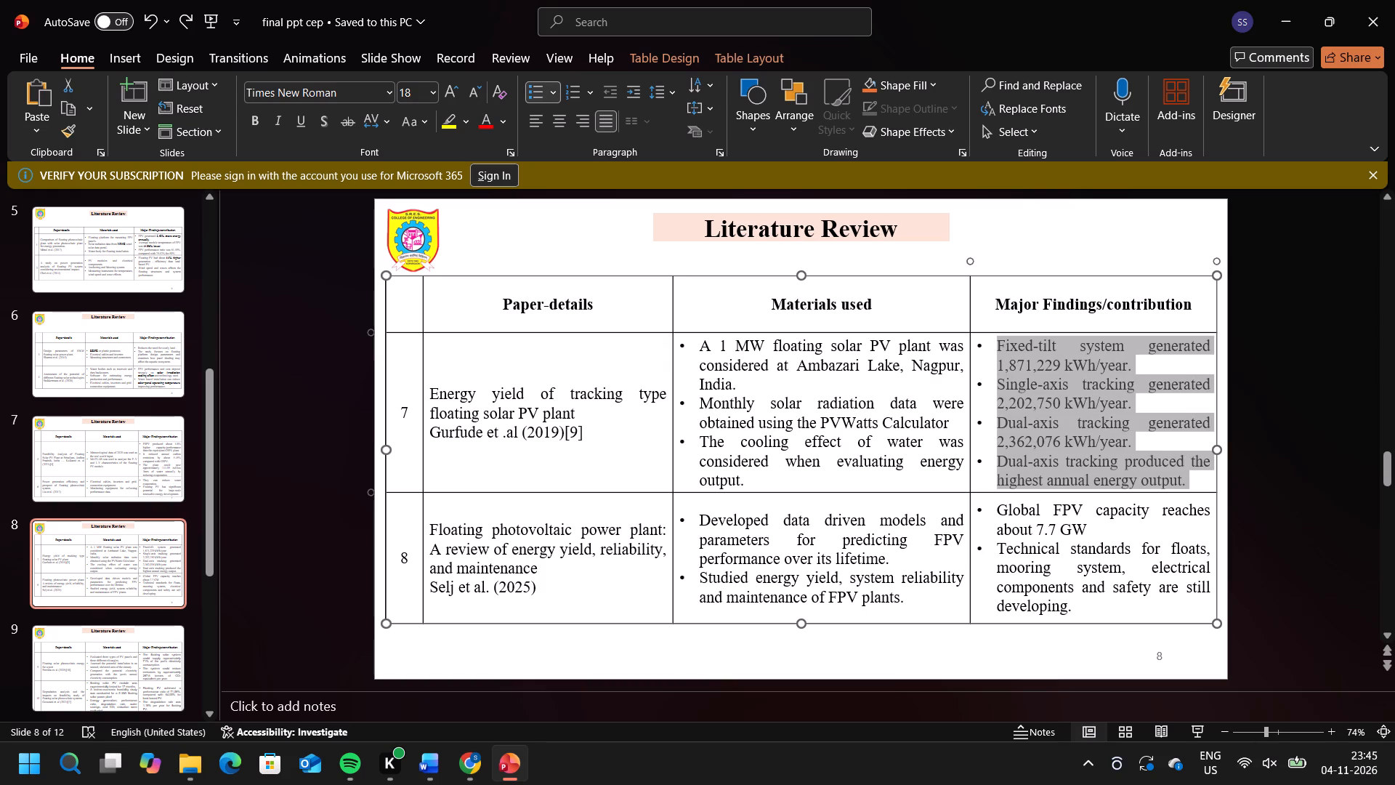
drag(995, 345, 994, 348)
Examine the text formatting of paper 8's findings, materials and details cells on Literature Review slide 8.
drag(1073, 608, 1011, 520)
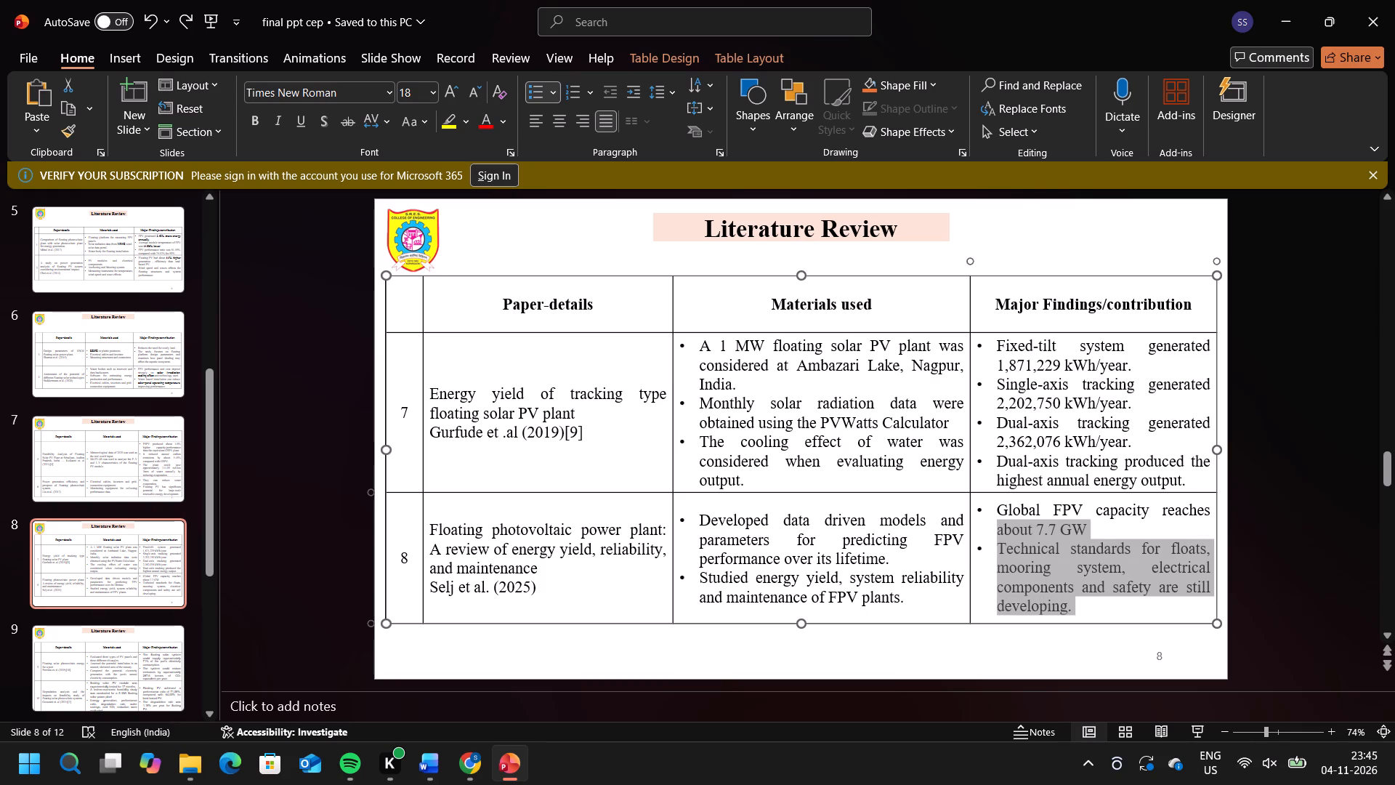
drag(1011, 520, 1003, 512)
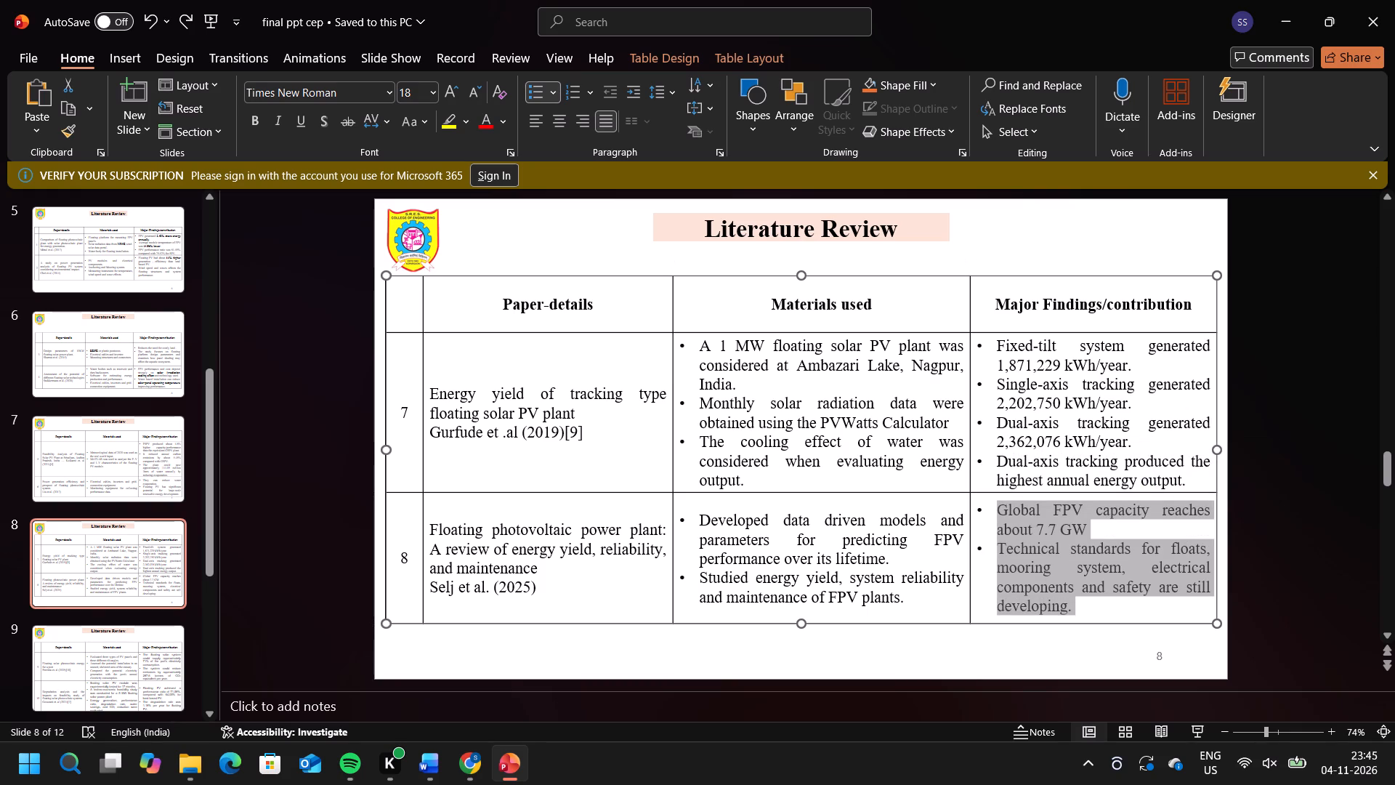
drag(905, 596, 735, 524)
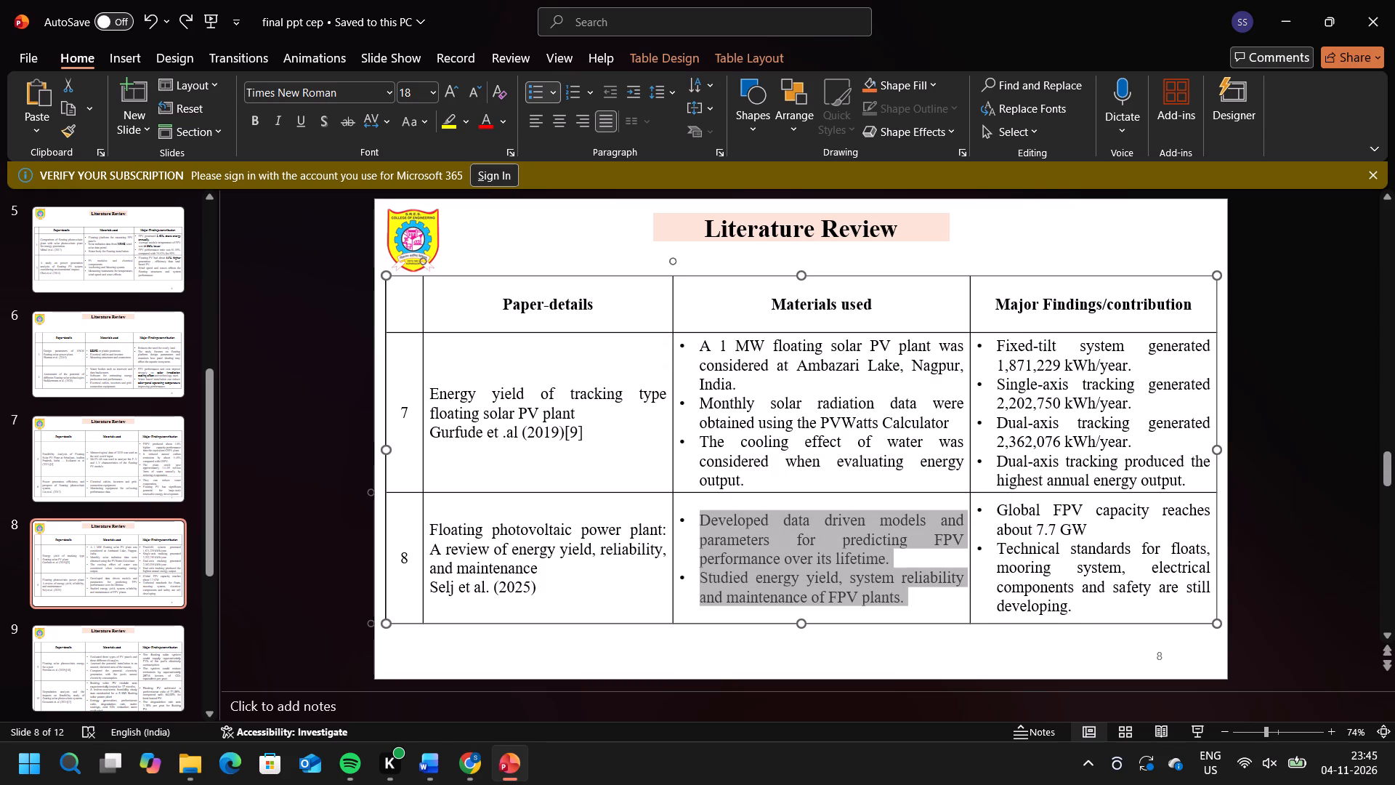
drag(539, 584, 501, 571)
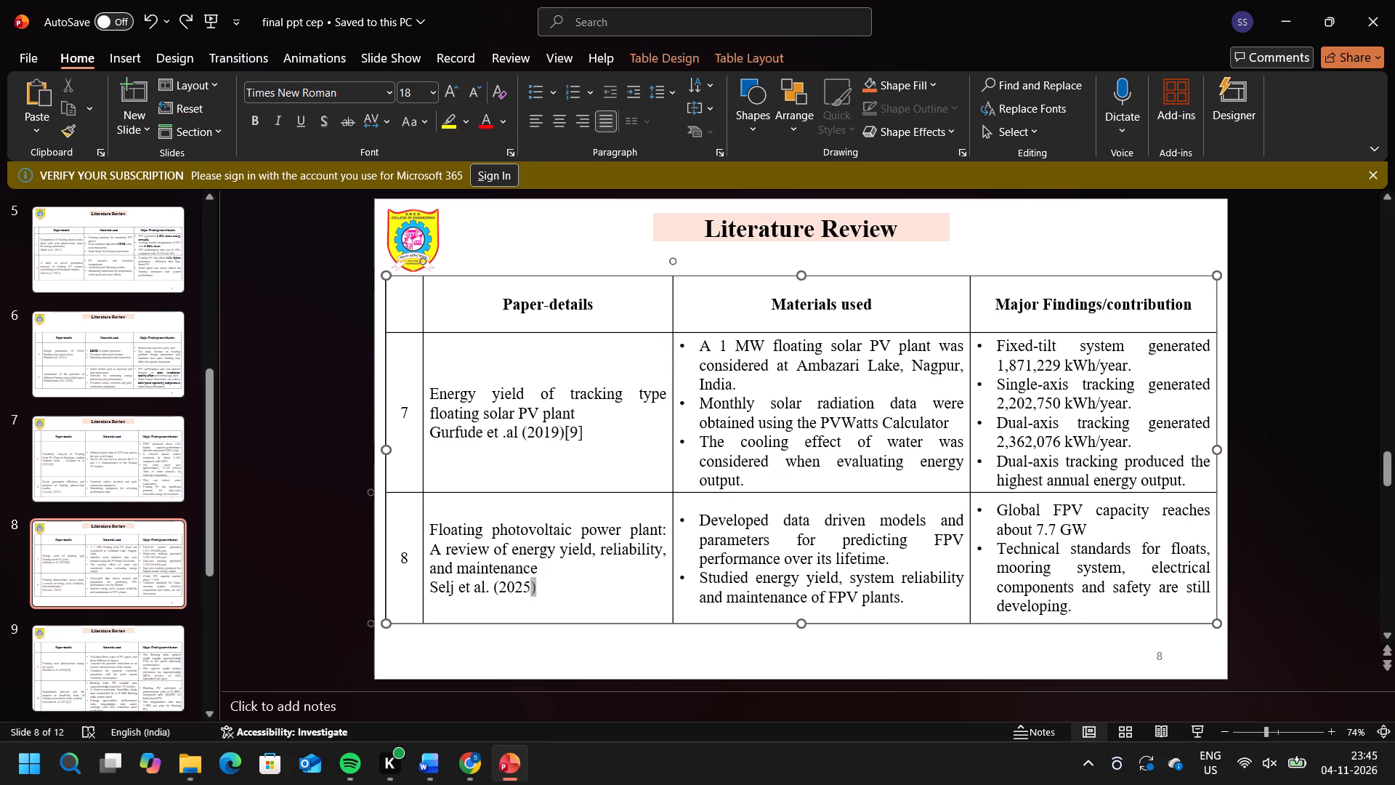
drag(501, 571, 445, 520)
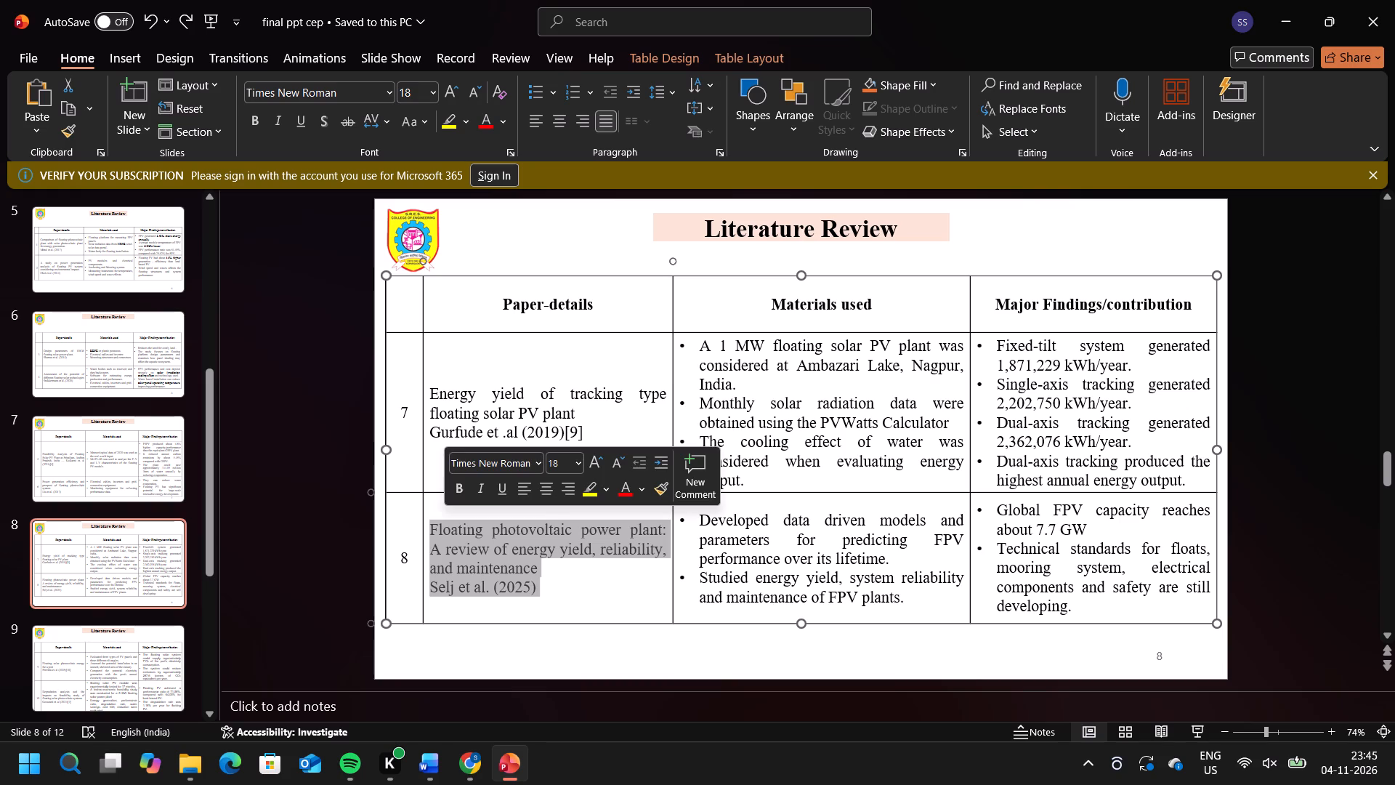
On Literature Review slide 9, examine the text formatting of paper 10's details and paper 9's details and materials.
scroll(593, 578, down, 1)
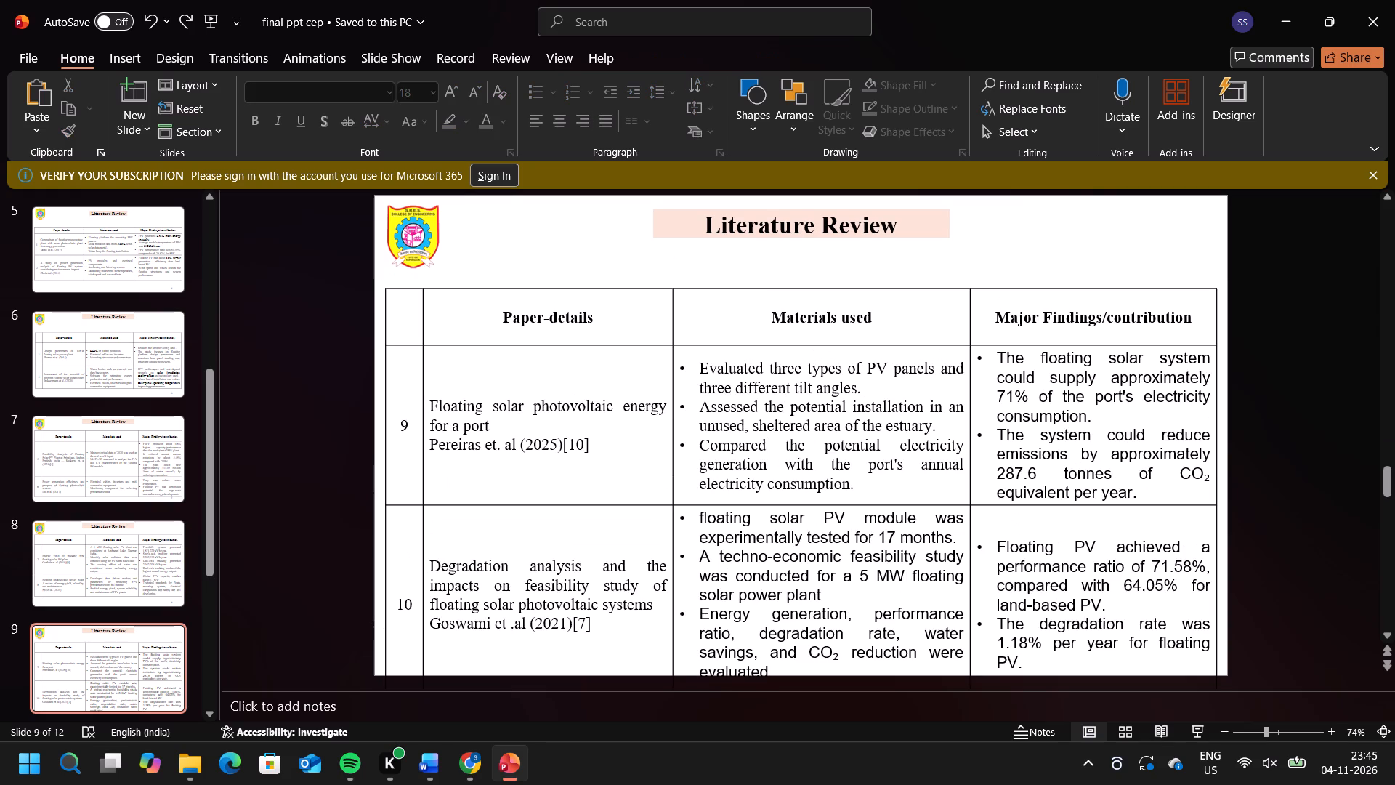
drag(593, 578, 583, 547)
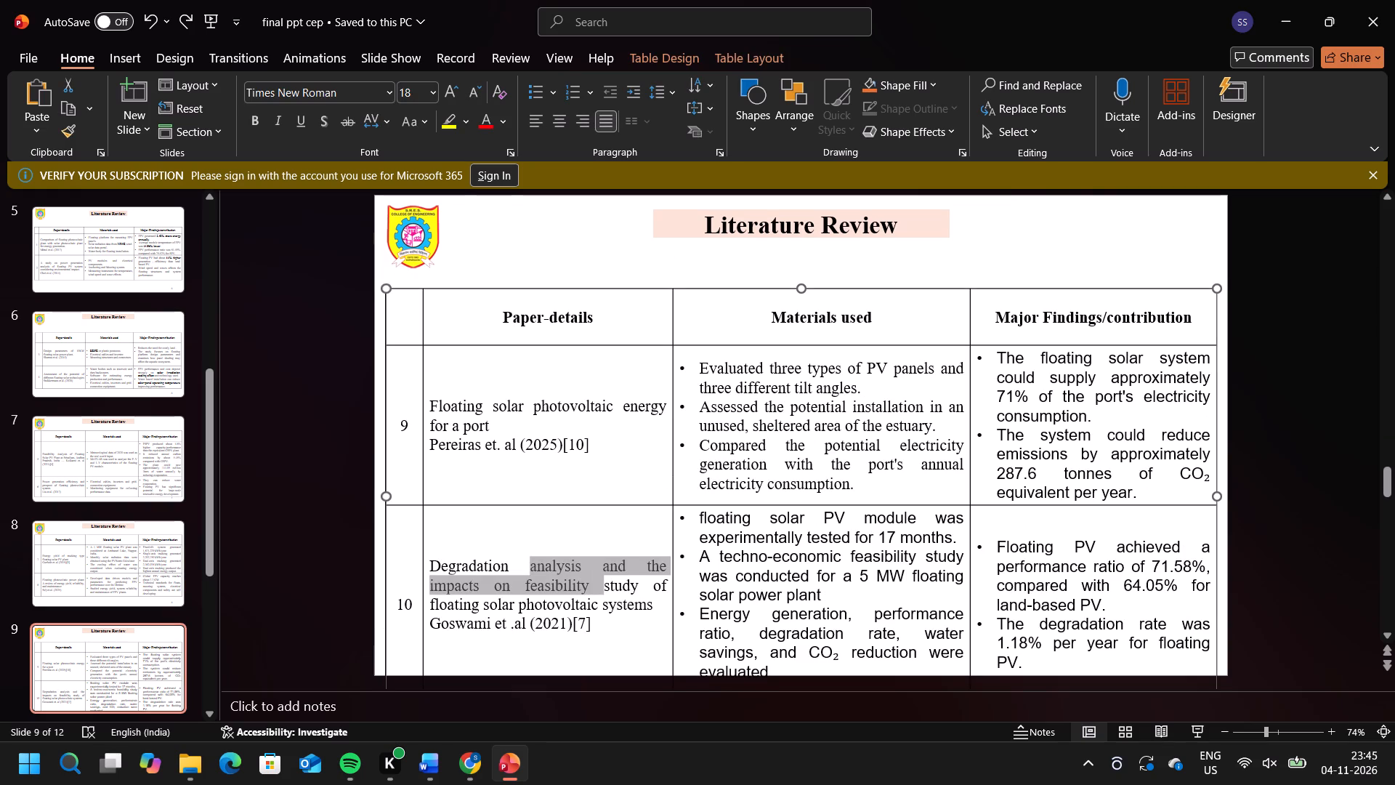
drag(583, 547, 580, 550)
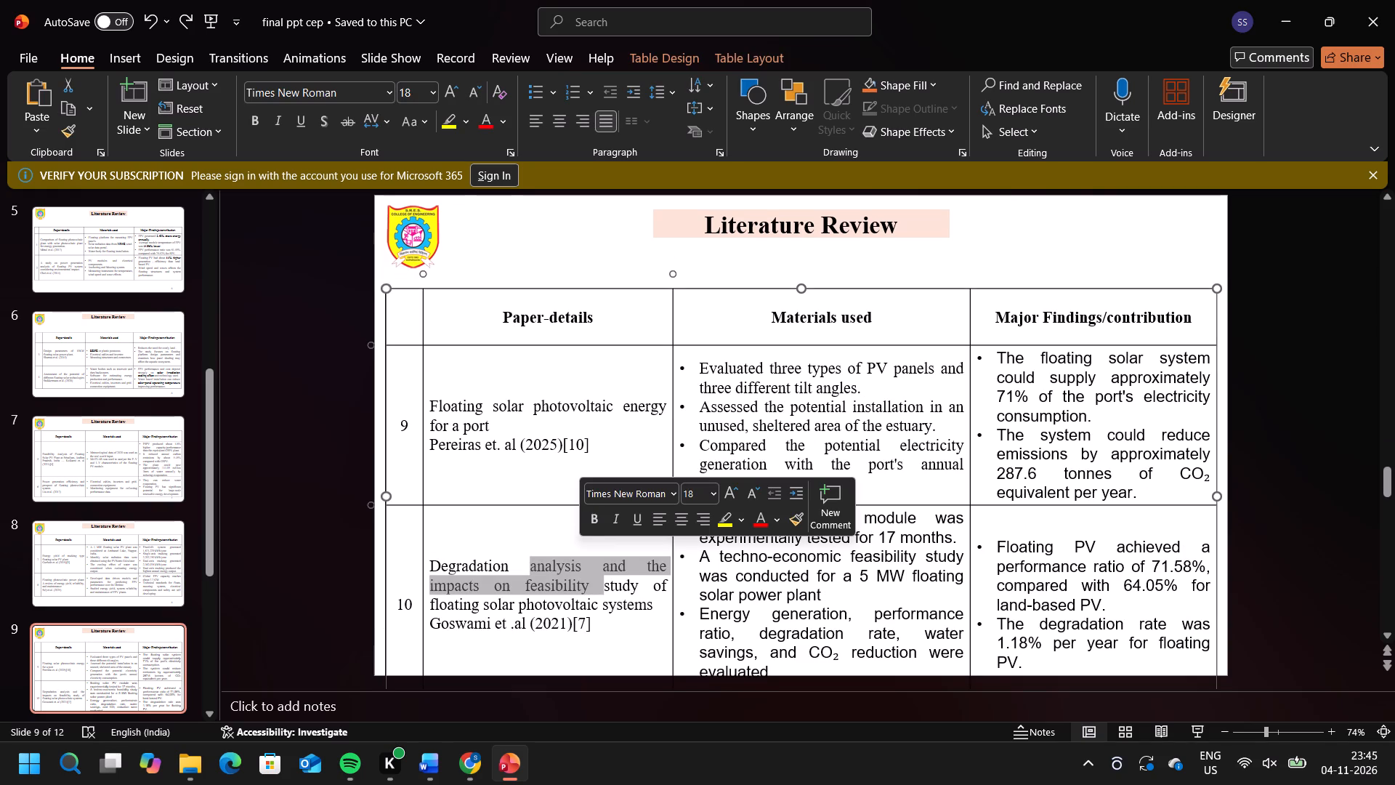
click(595, 450)
drag(595, 450, 442, 403)
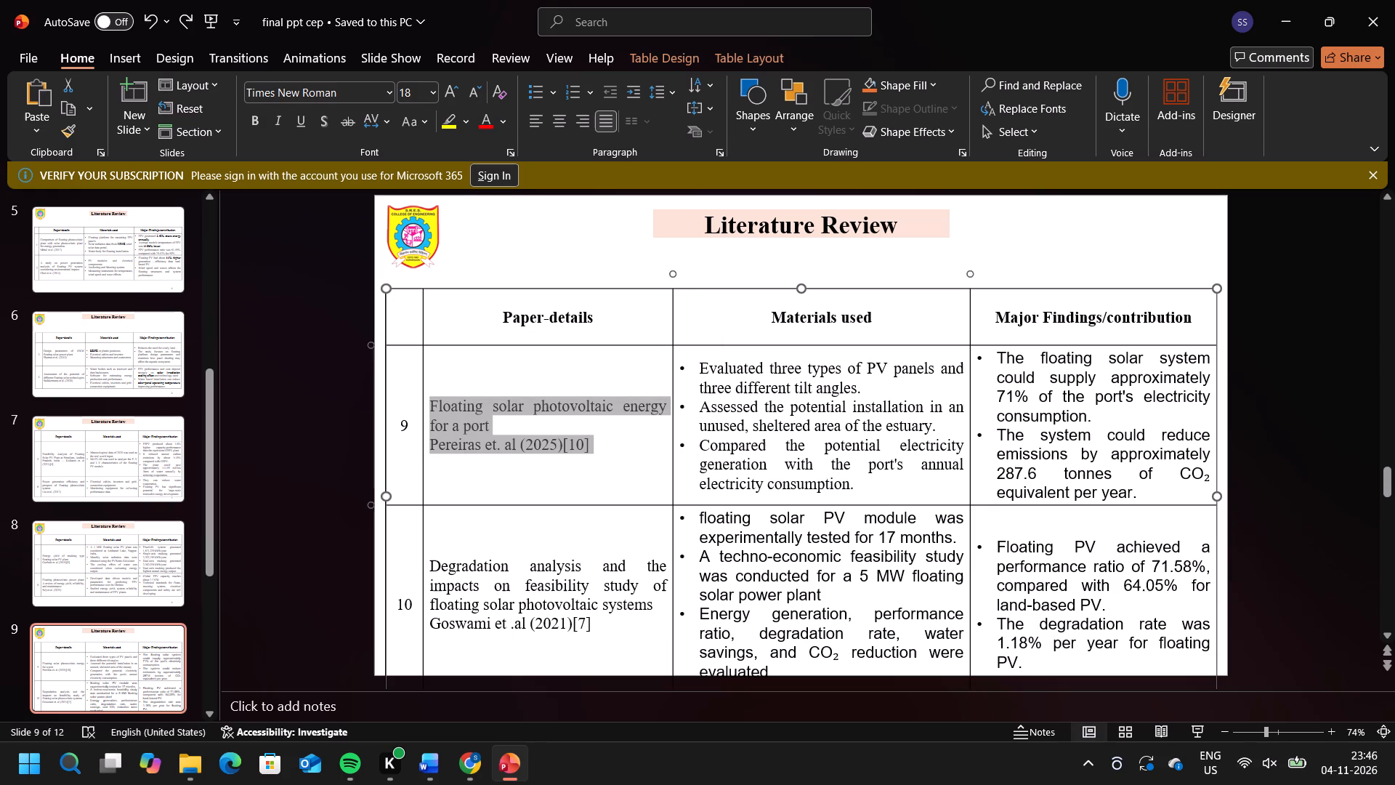
drag(853, 484, 677, 392)
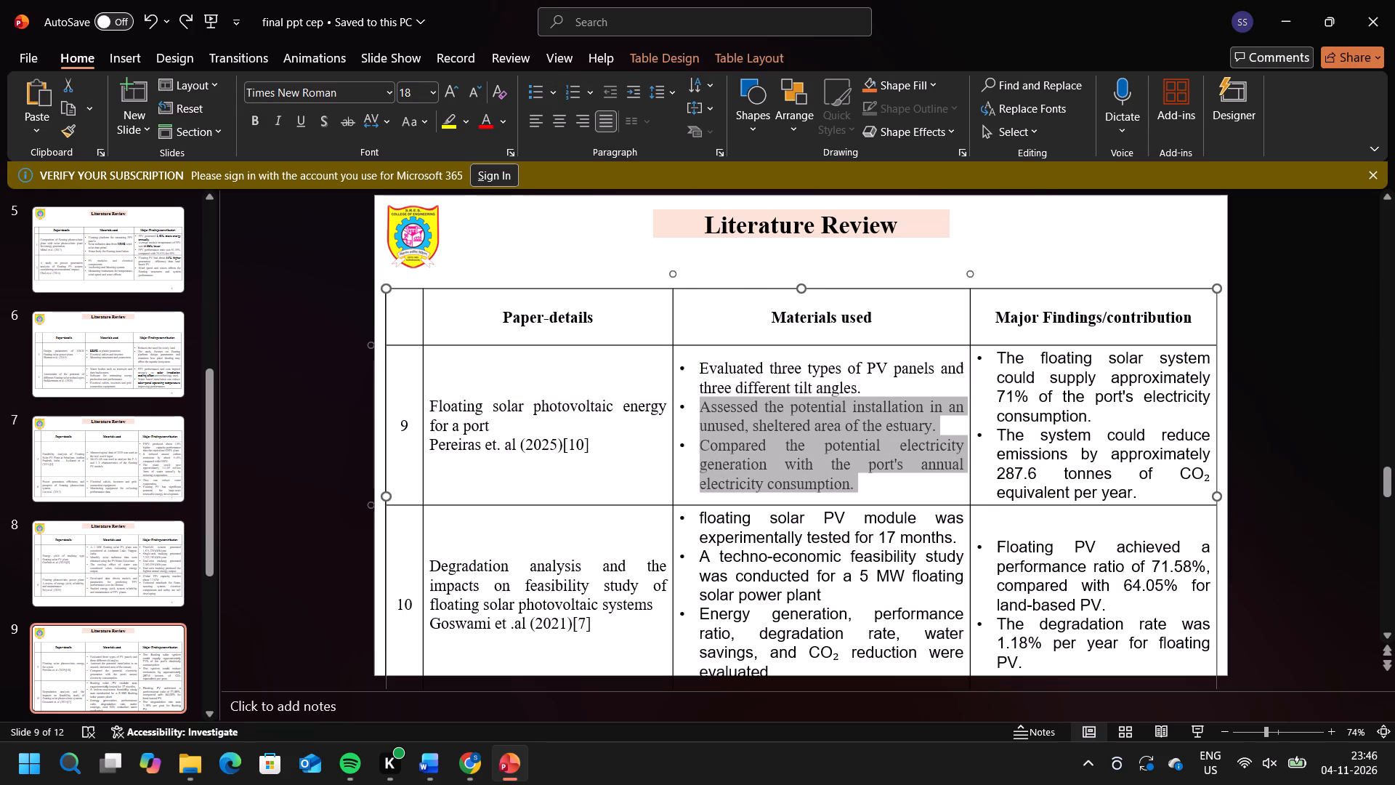
drag(677, 392, 699, 367)
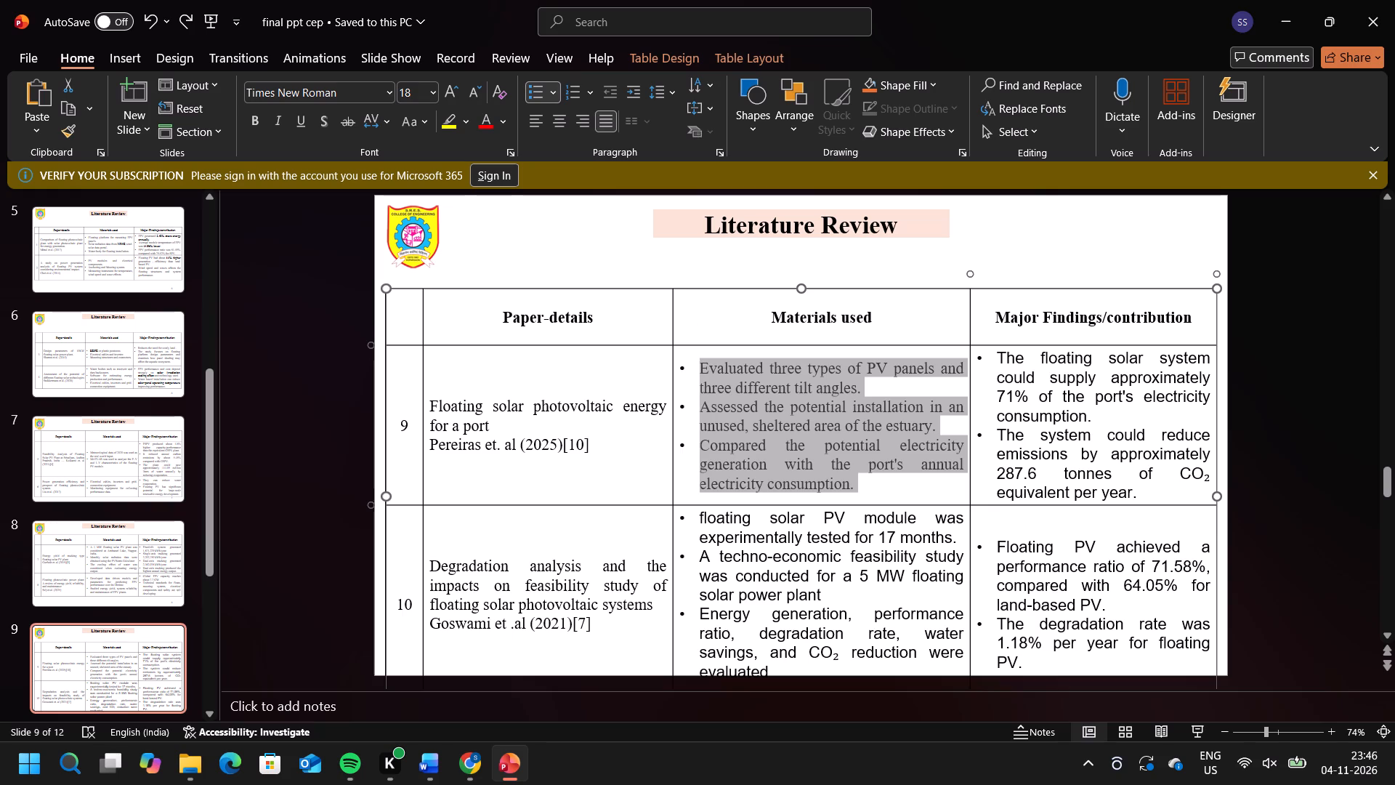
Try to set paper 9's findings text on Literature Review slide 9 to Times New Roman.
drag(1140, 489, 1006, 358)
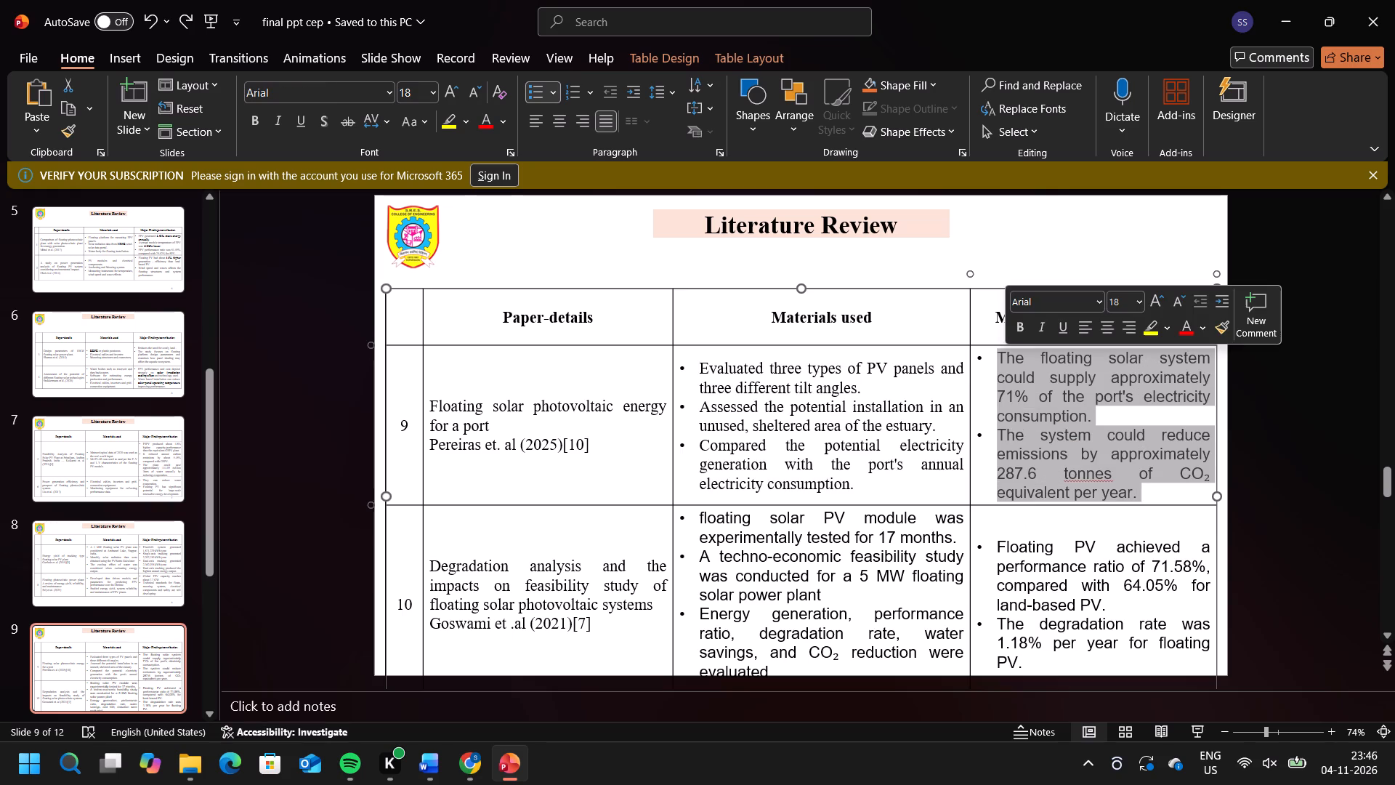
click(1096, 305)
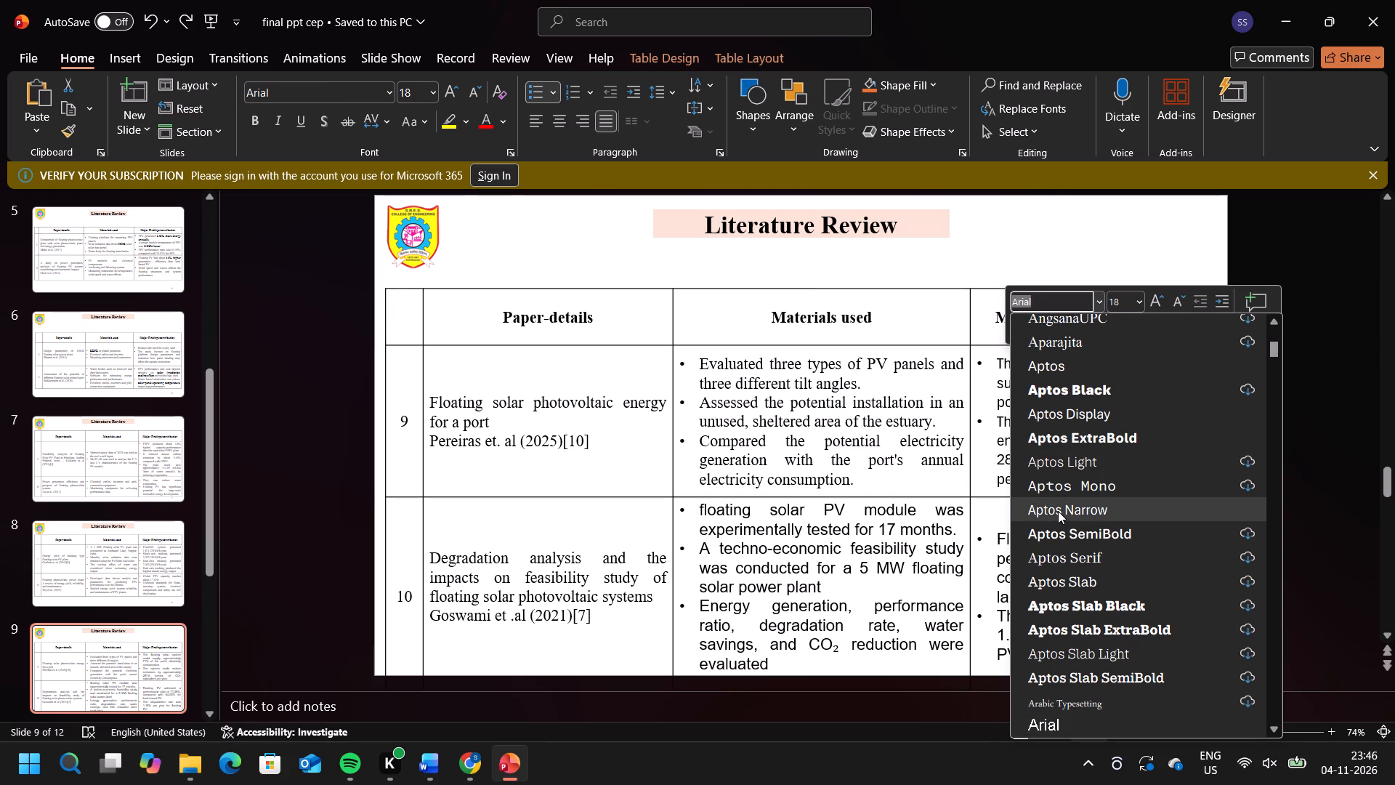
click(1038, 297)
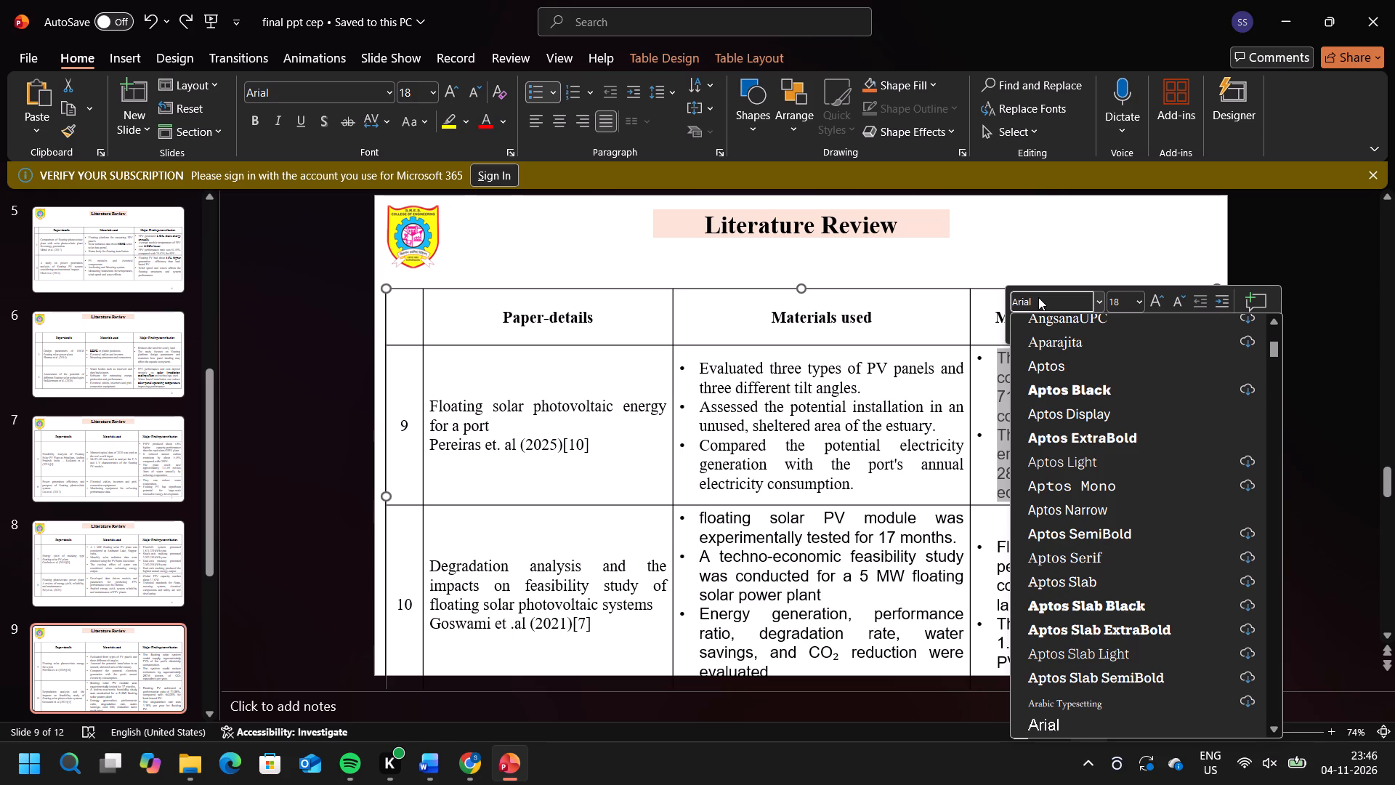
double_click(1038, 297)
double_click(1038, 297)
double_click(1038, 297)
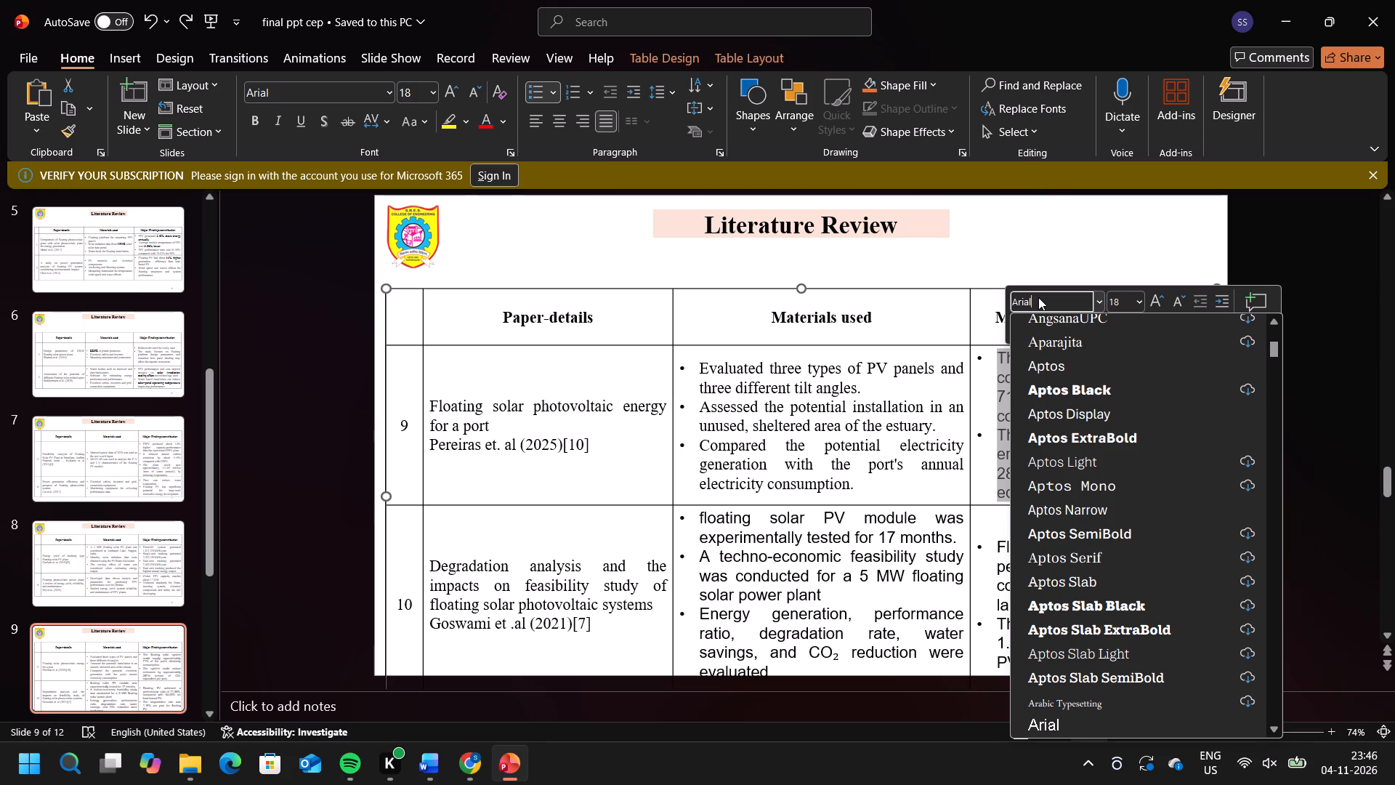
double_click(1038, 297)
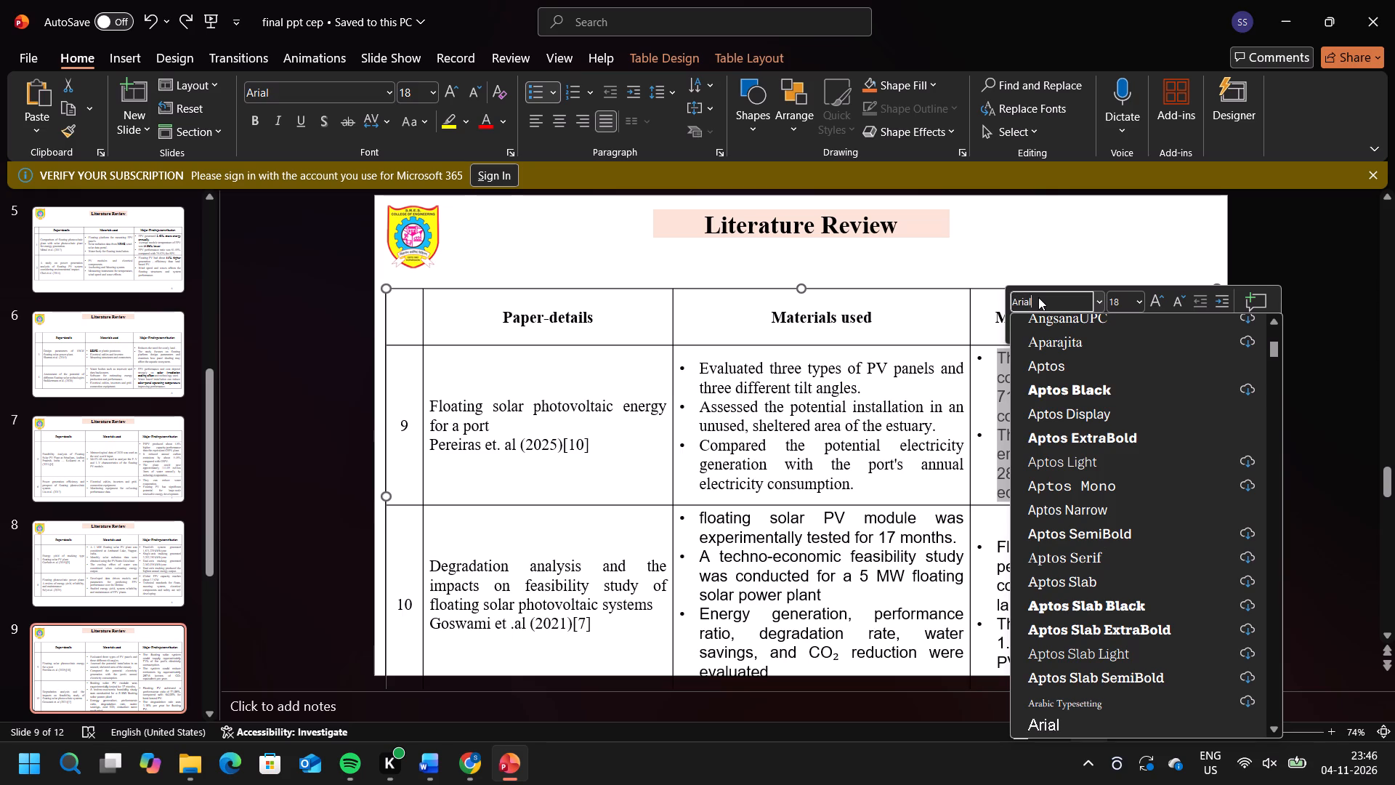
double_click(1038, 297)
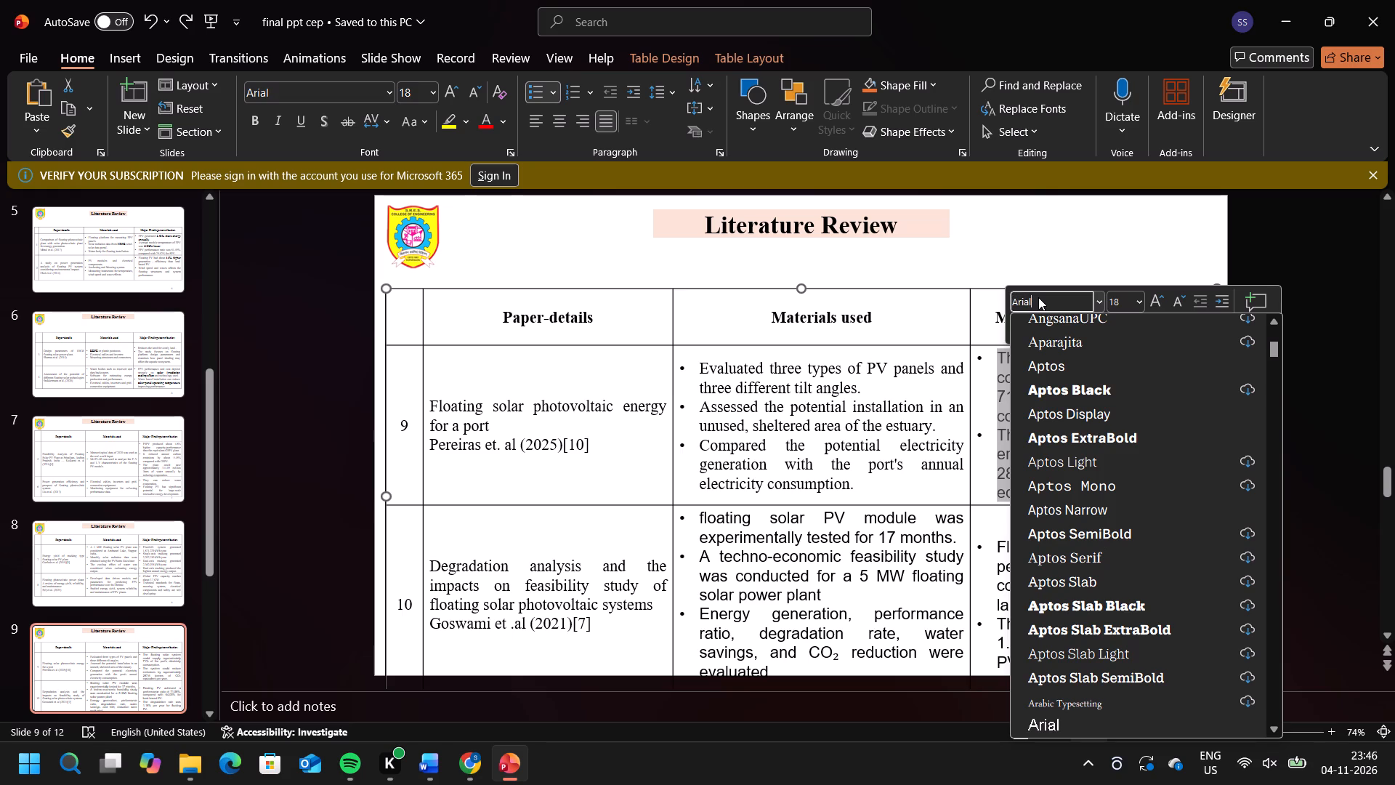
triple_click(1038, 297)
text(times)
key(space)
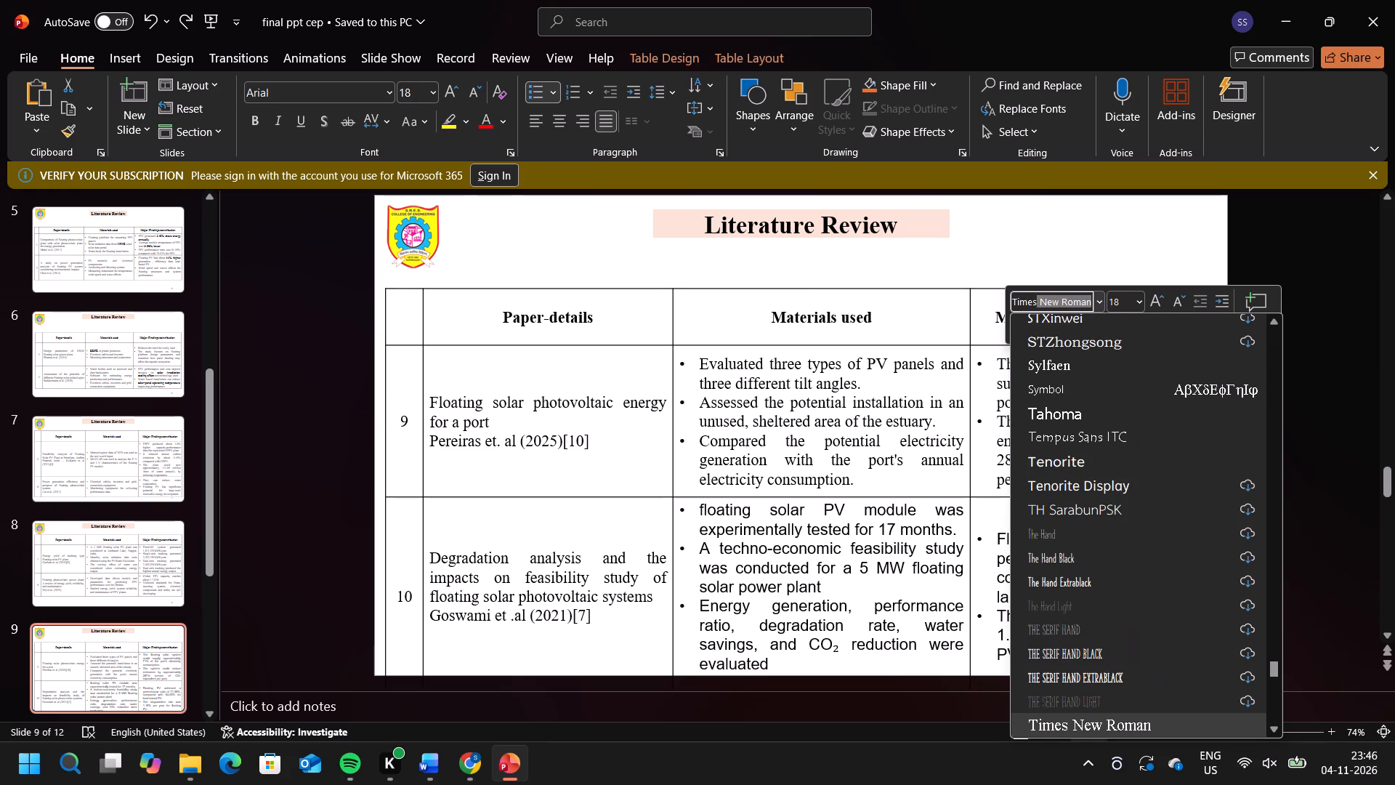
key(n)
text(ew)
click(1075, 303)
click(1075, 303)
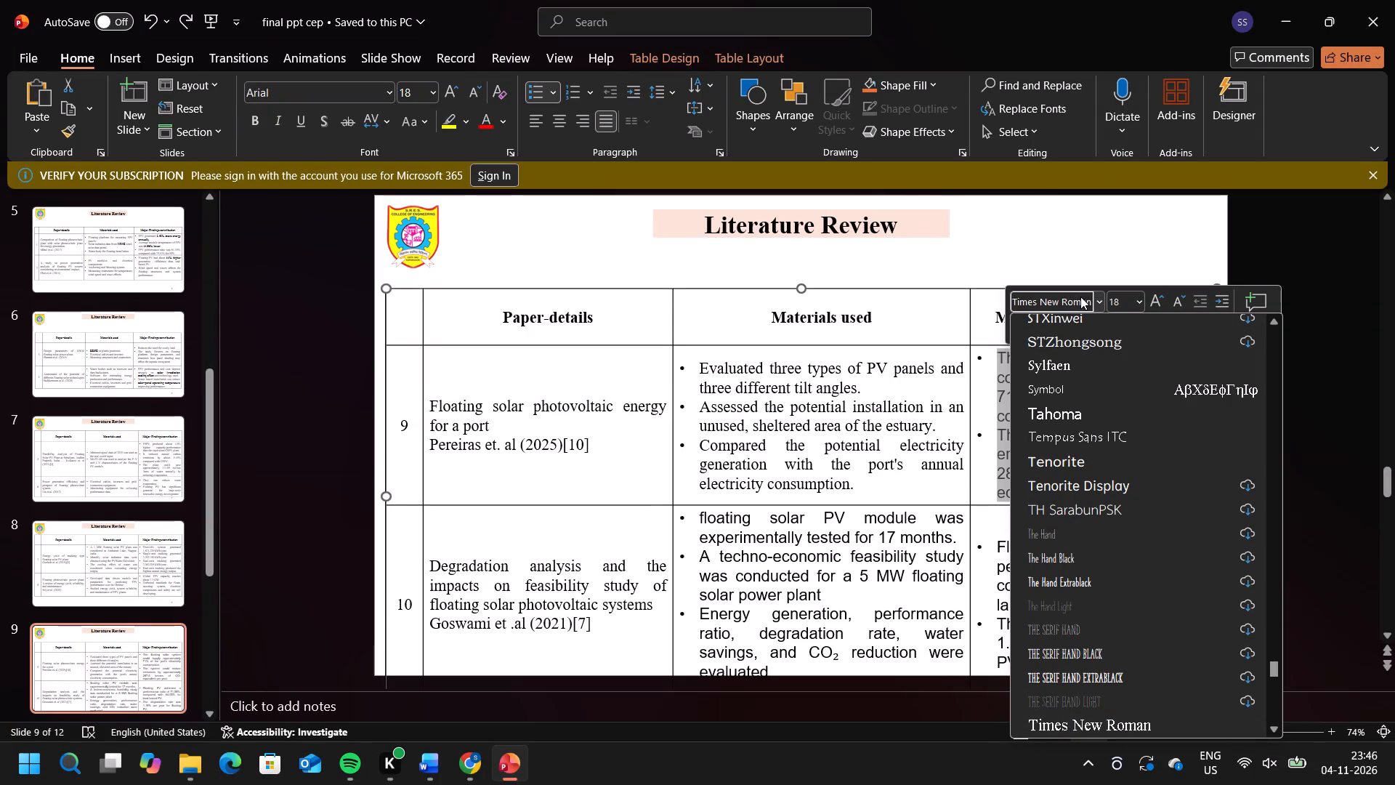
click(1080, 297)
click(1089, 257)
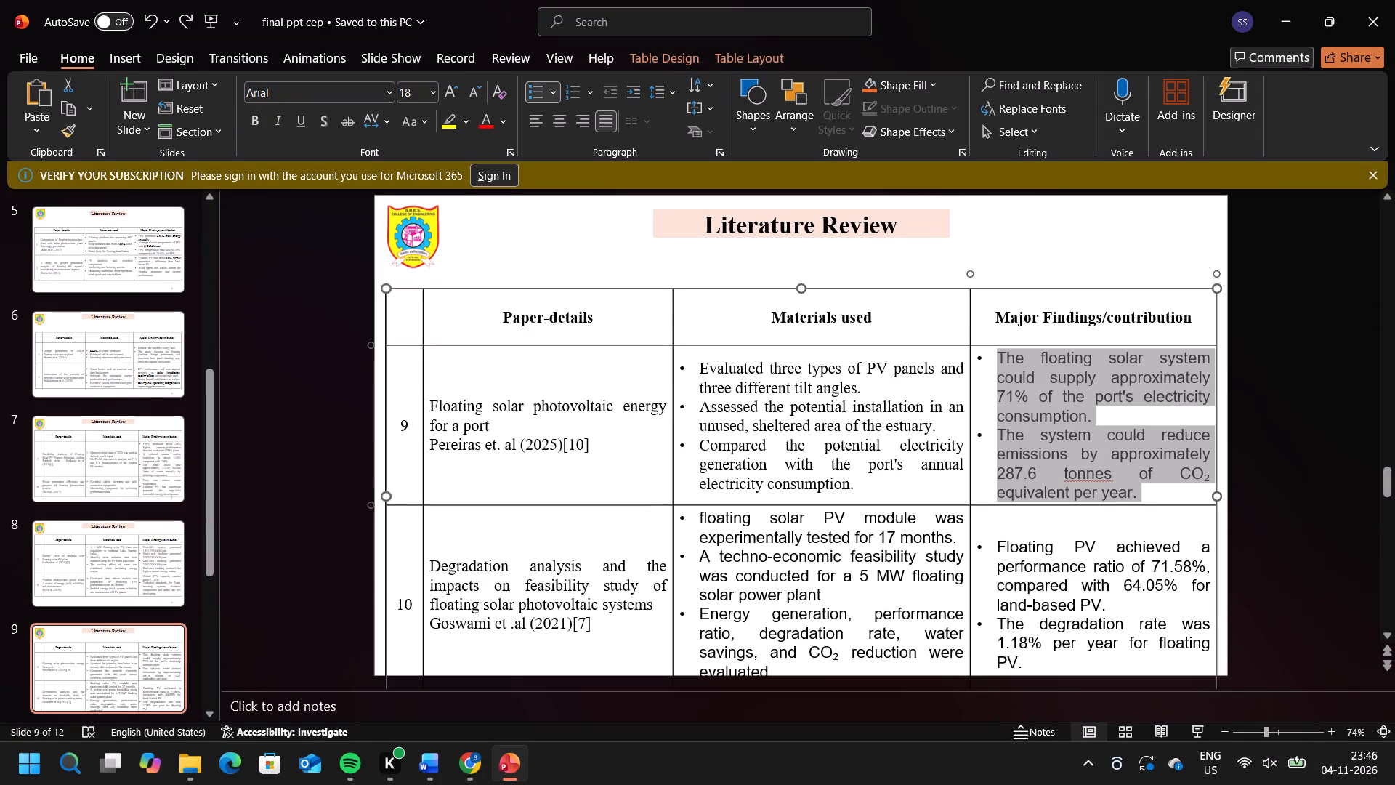
Set paper 9's findings text on Literature Review slide 9 to Times New Roman.
click(385, 91)
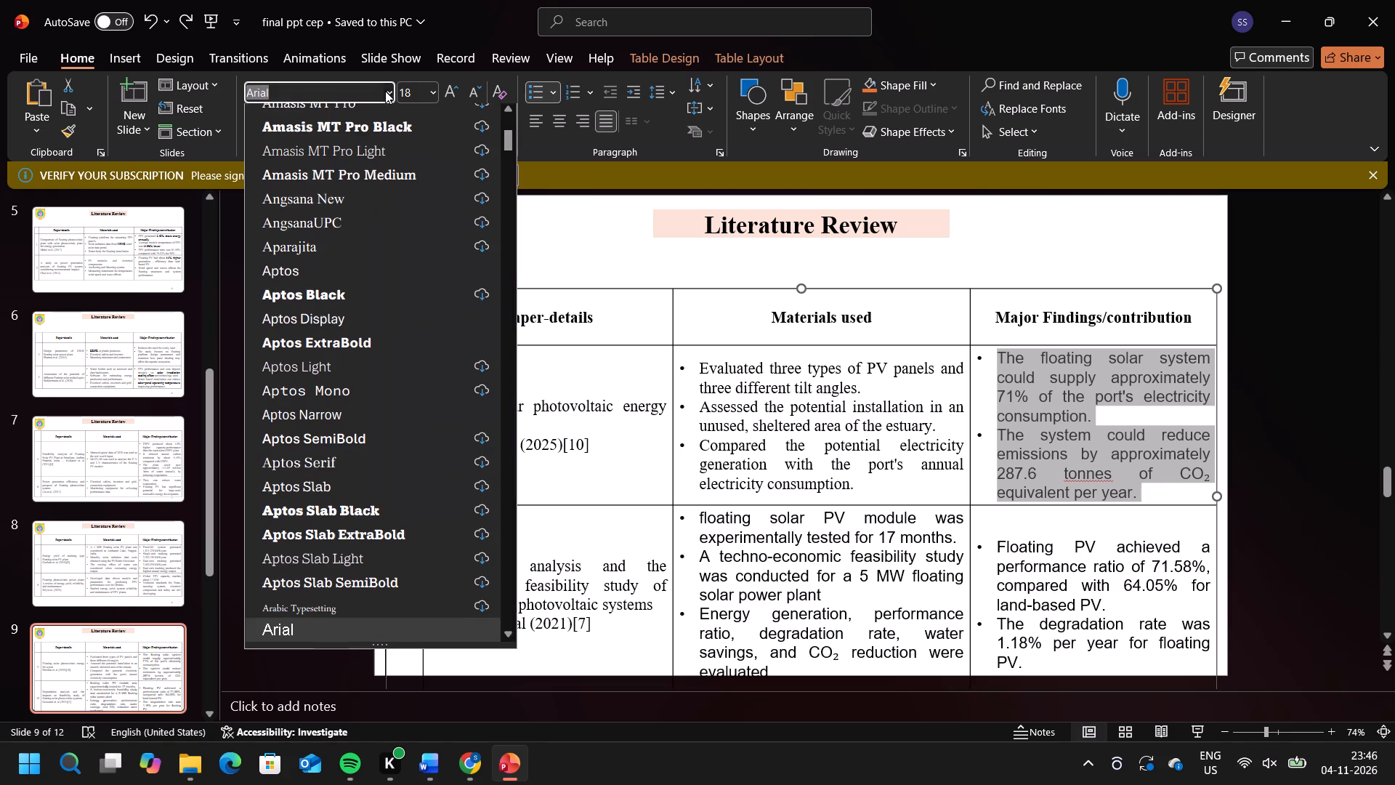
scroll(379, 248, down, 4)
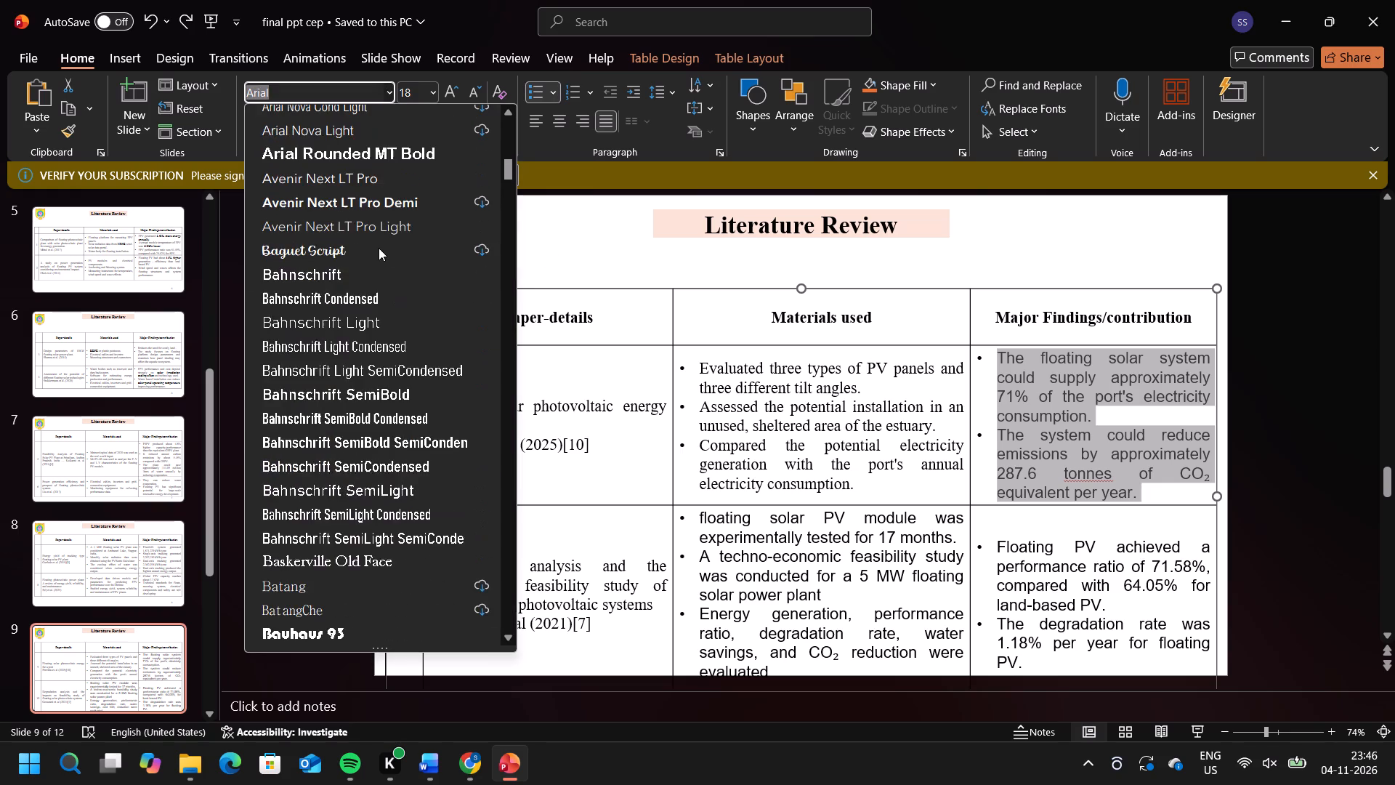
scroll(379, 248, down, 10)
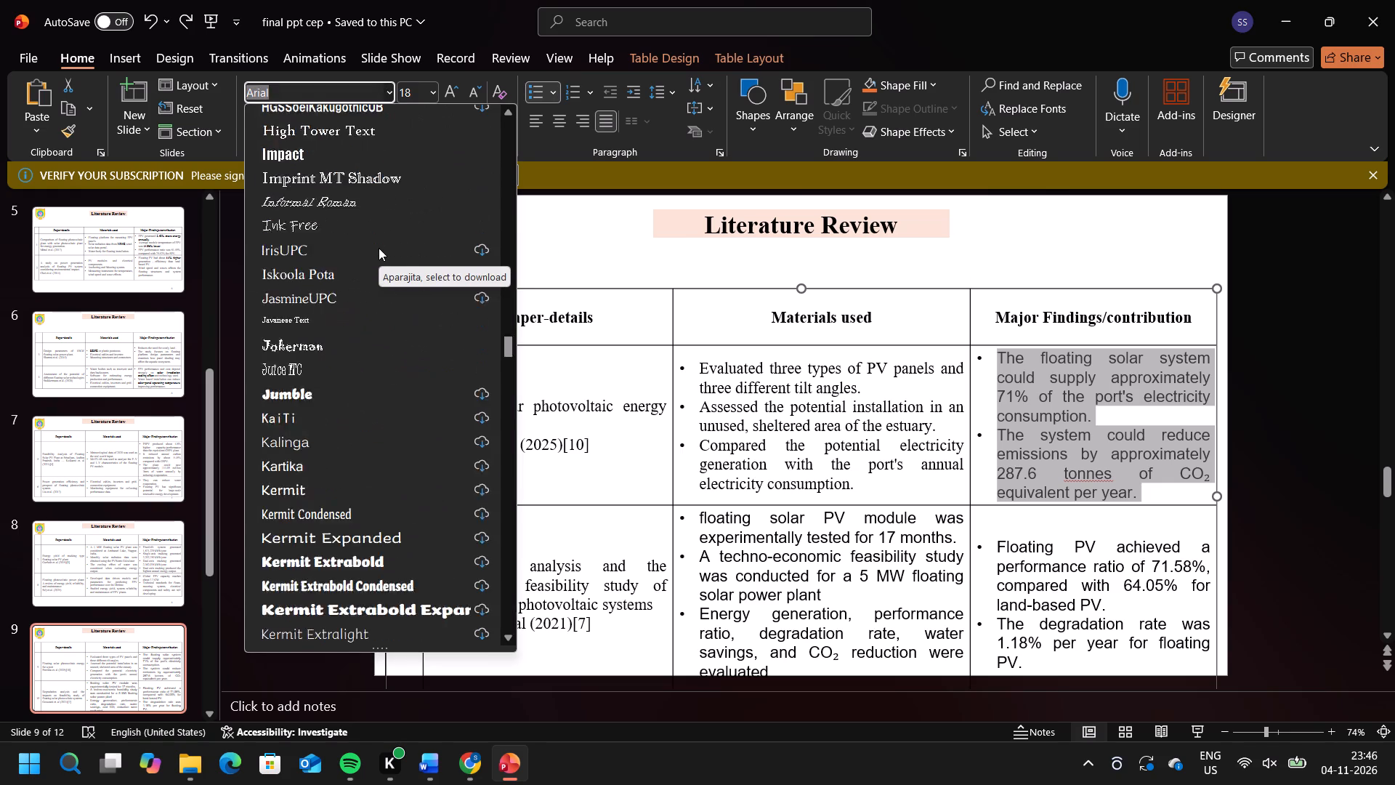
scroll(379, 248, down, 3)
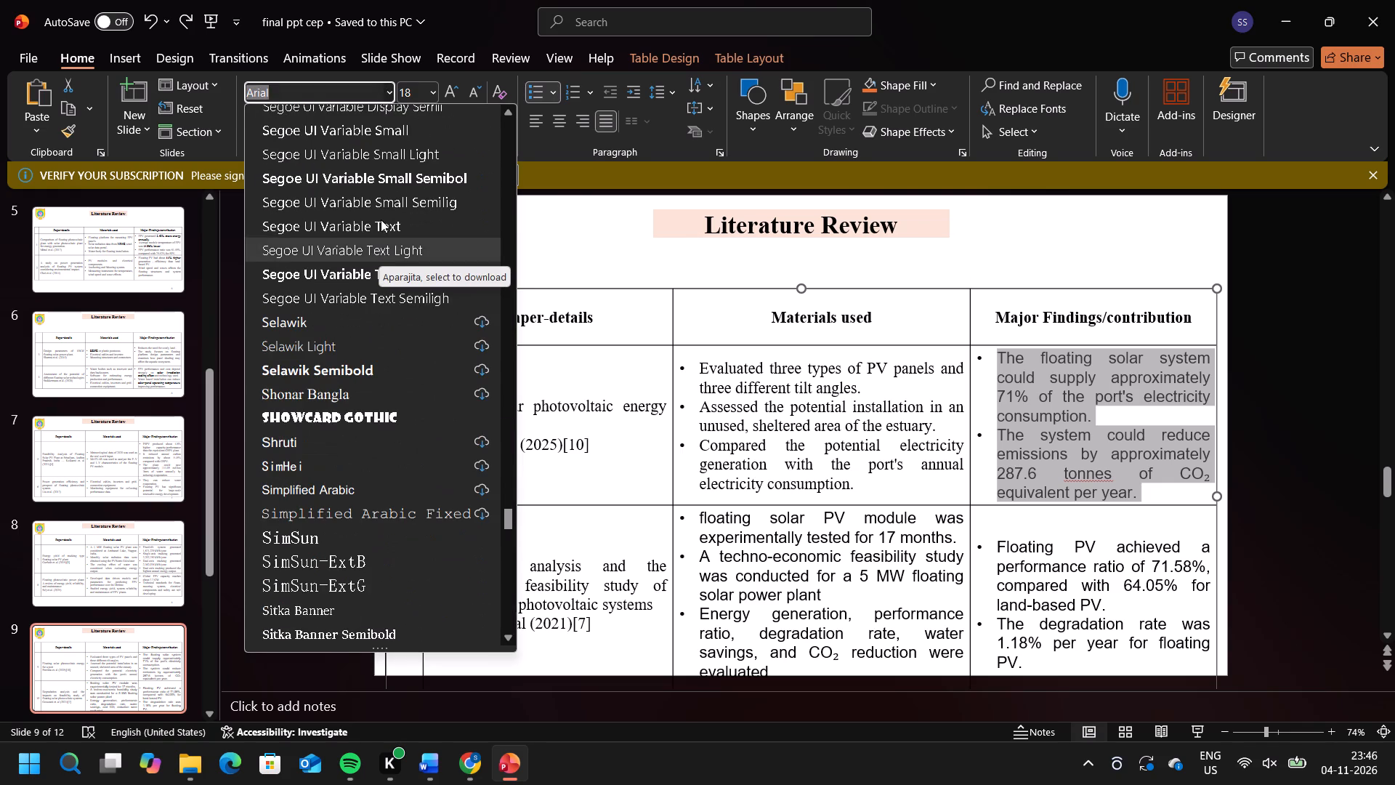
scroll(381, 220, down, 3)
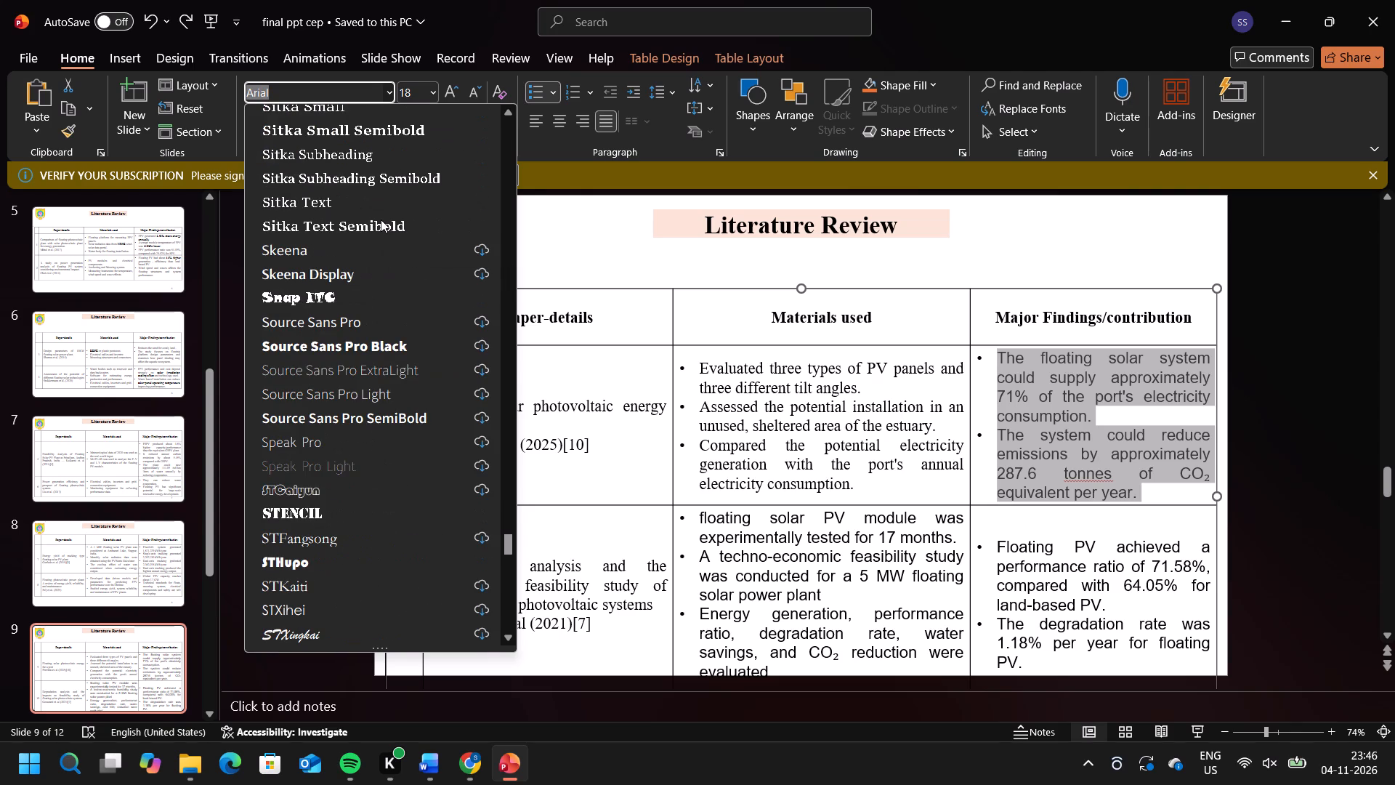
scroll(389, 136, down, 1)
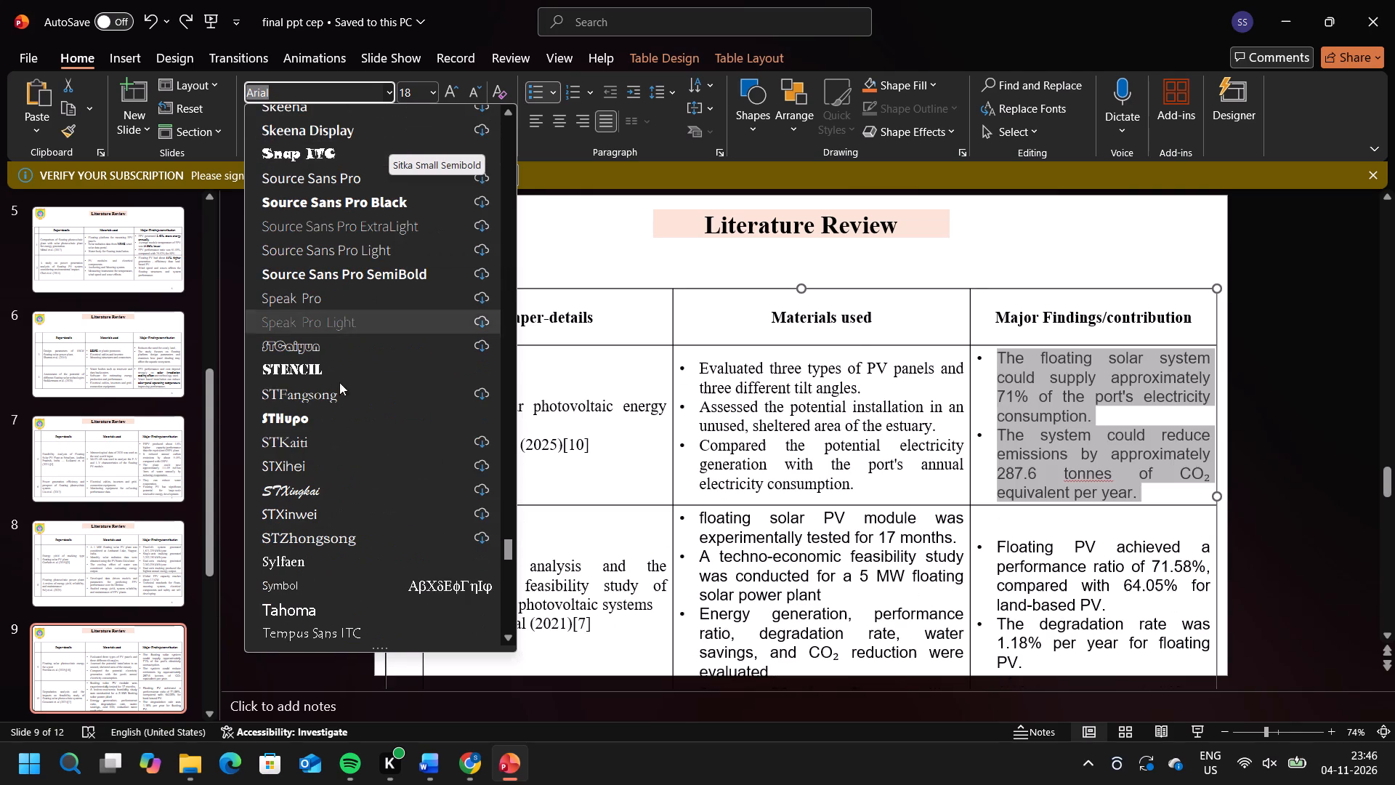
scroll(335, 443, down, 1)
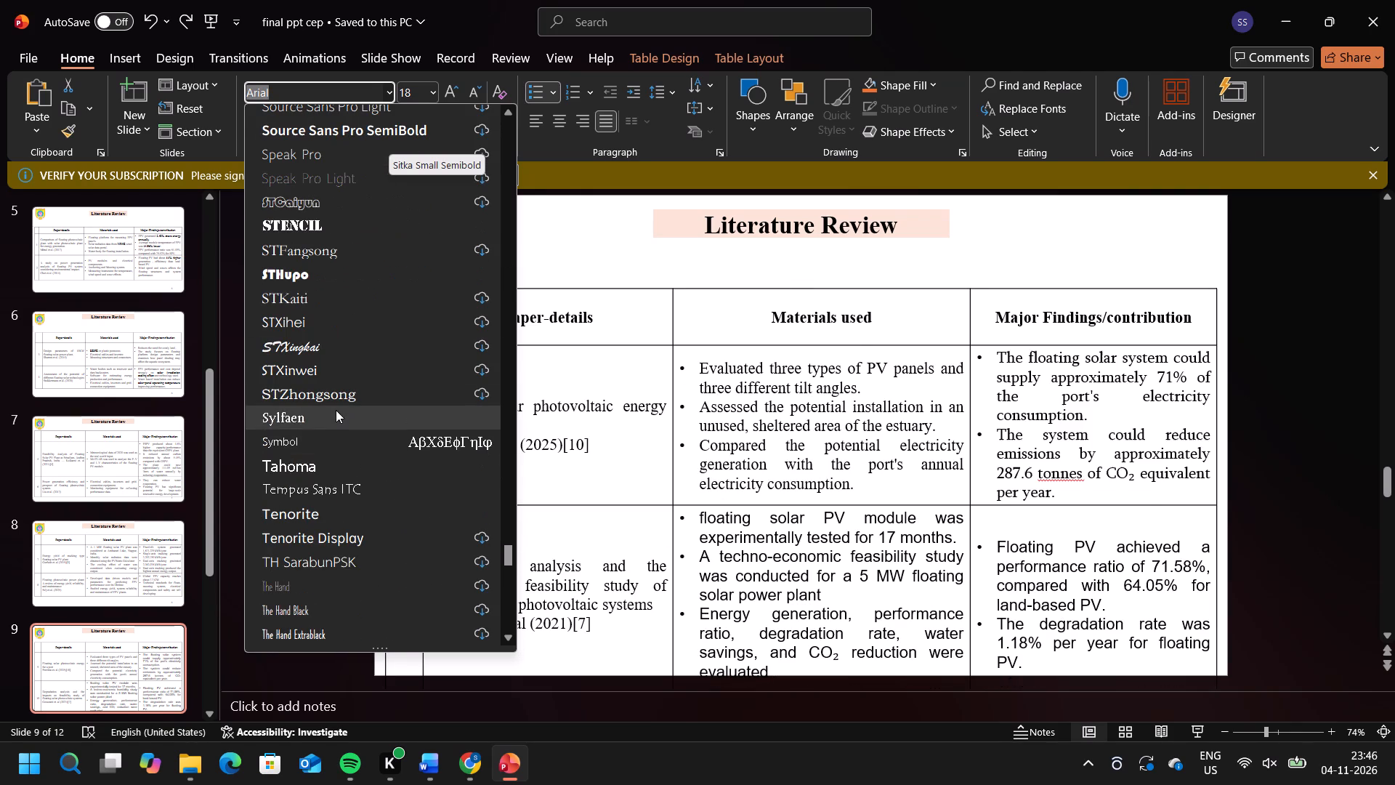
scroll(339, 390, down, 1)
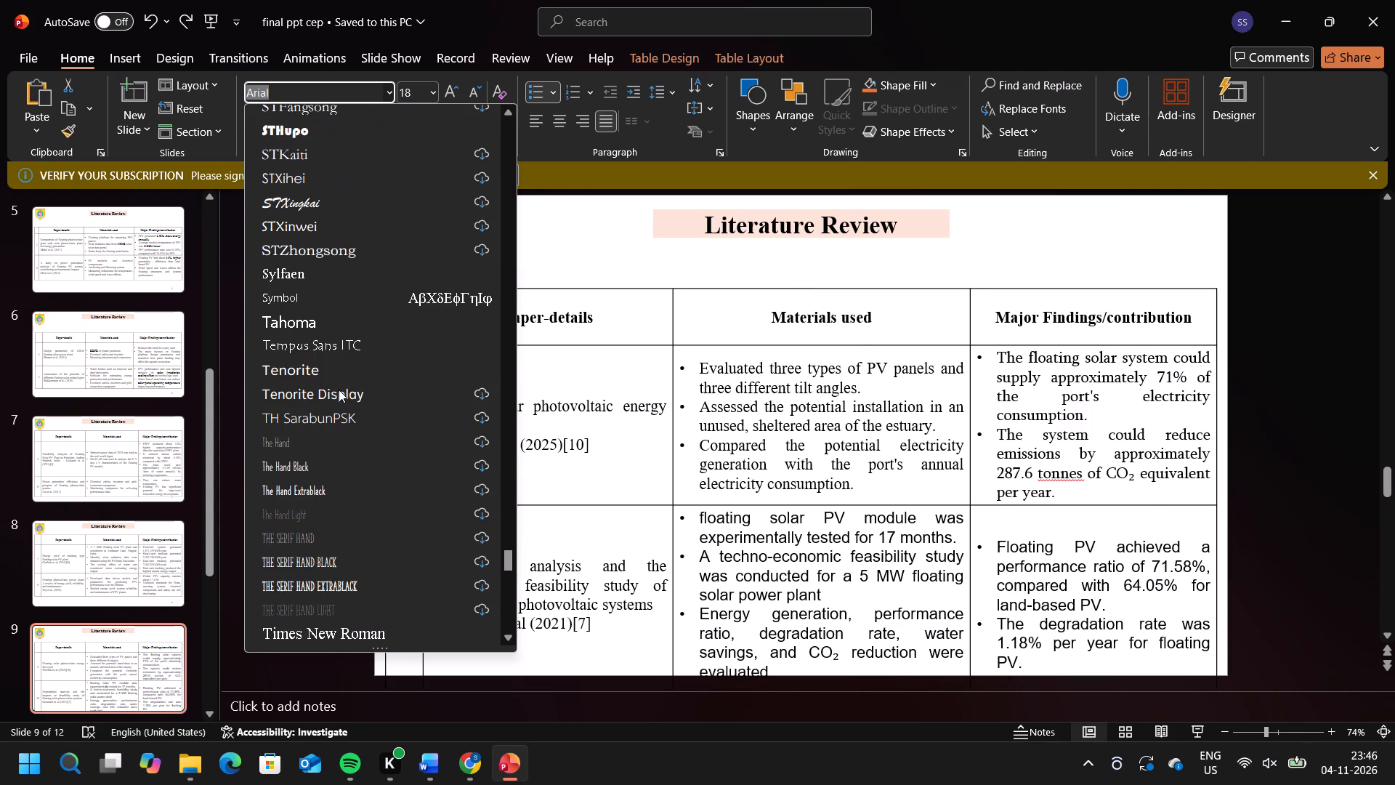
scroll(339, 390, up, 1)
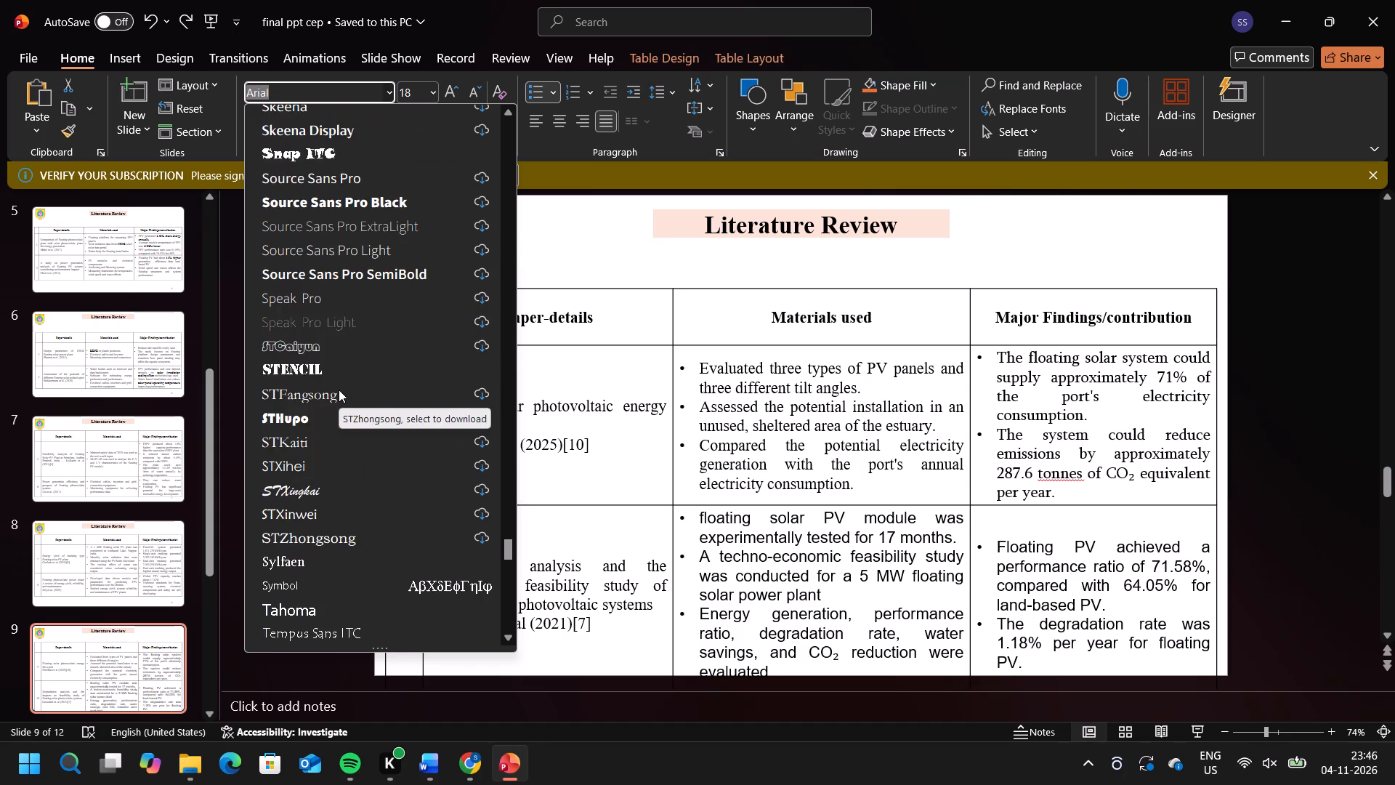
scroll(339, 390, down, 2)
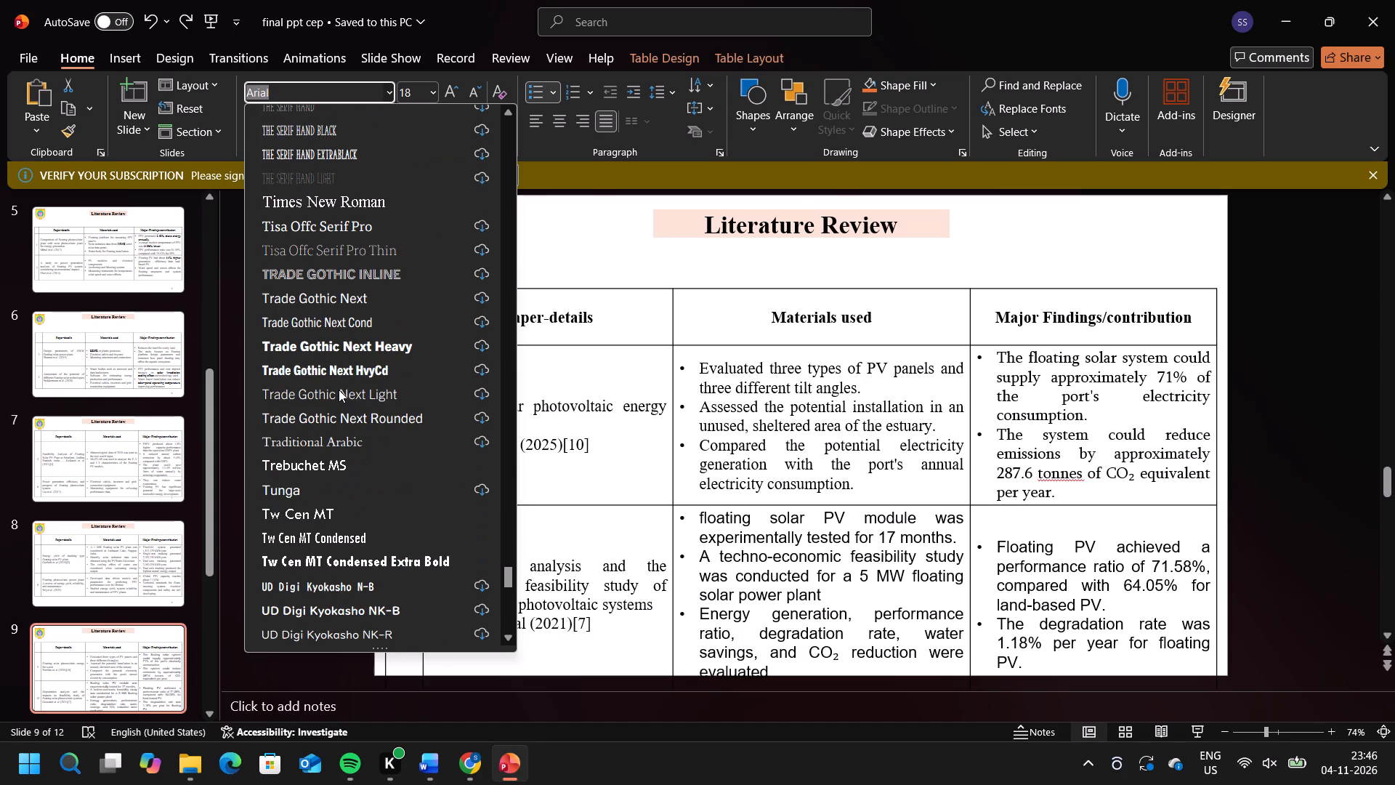
click(320, 203)
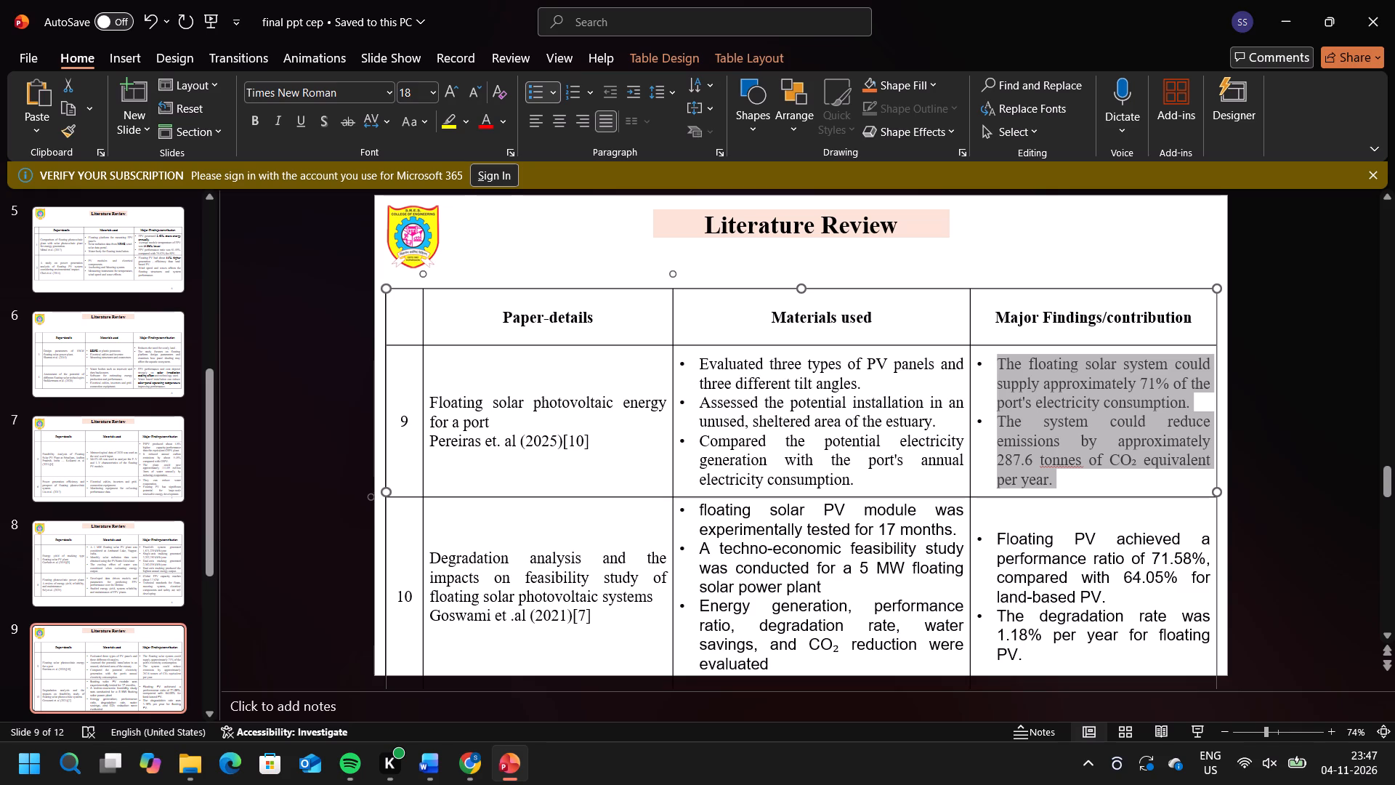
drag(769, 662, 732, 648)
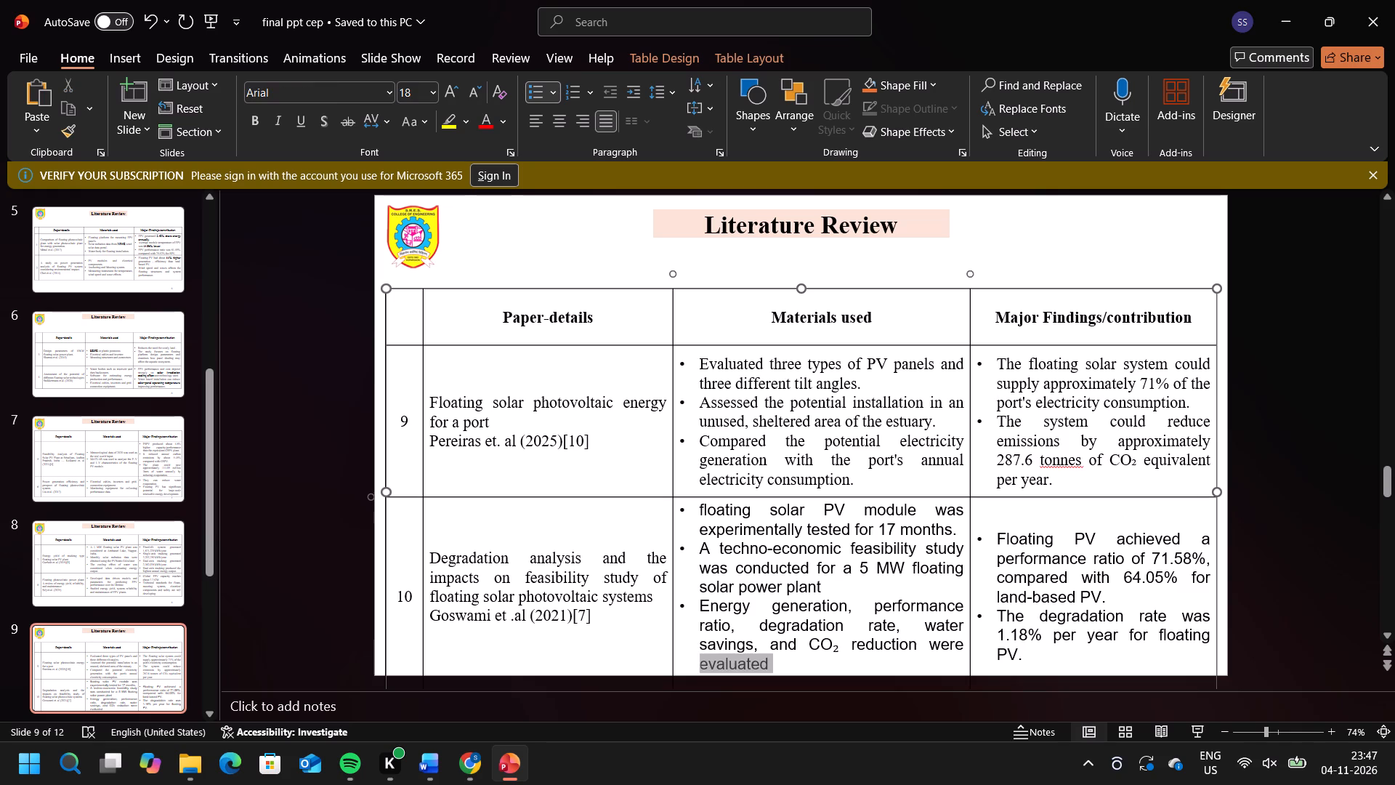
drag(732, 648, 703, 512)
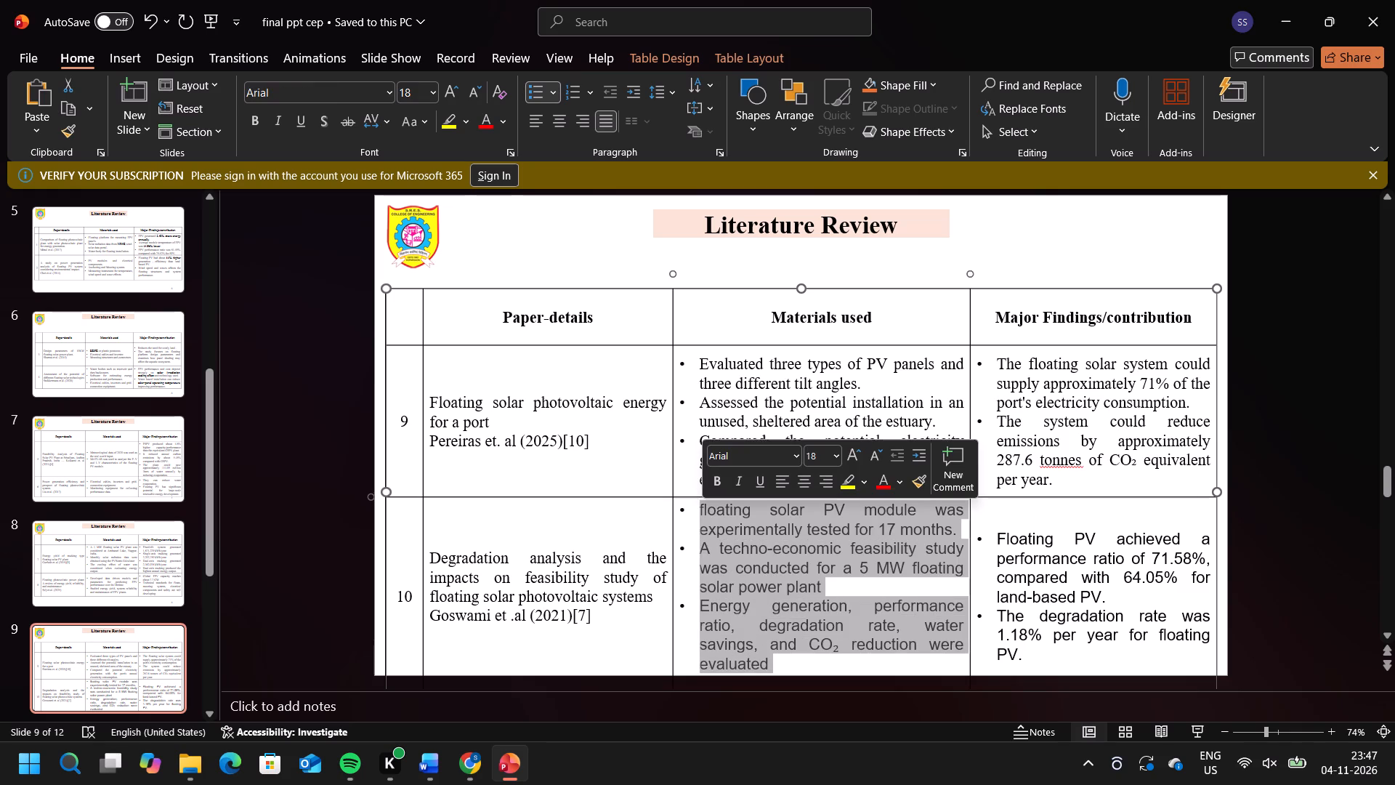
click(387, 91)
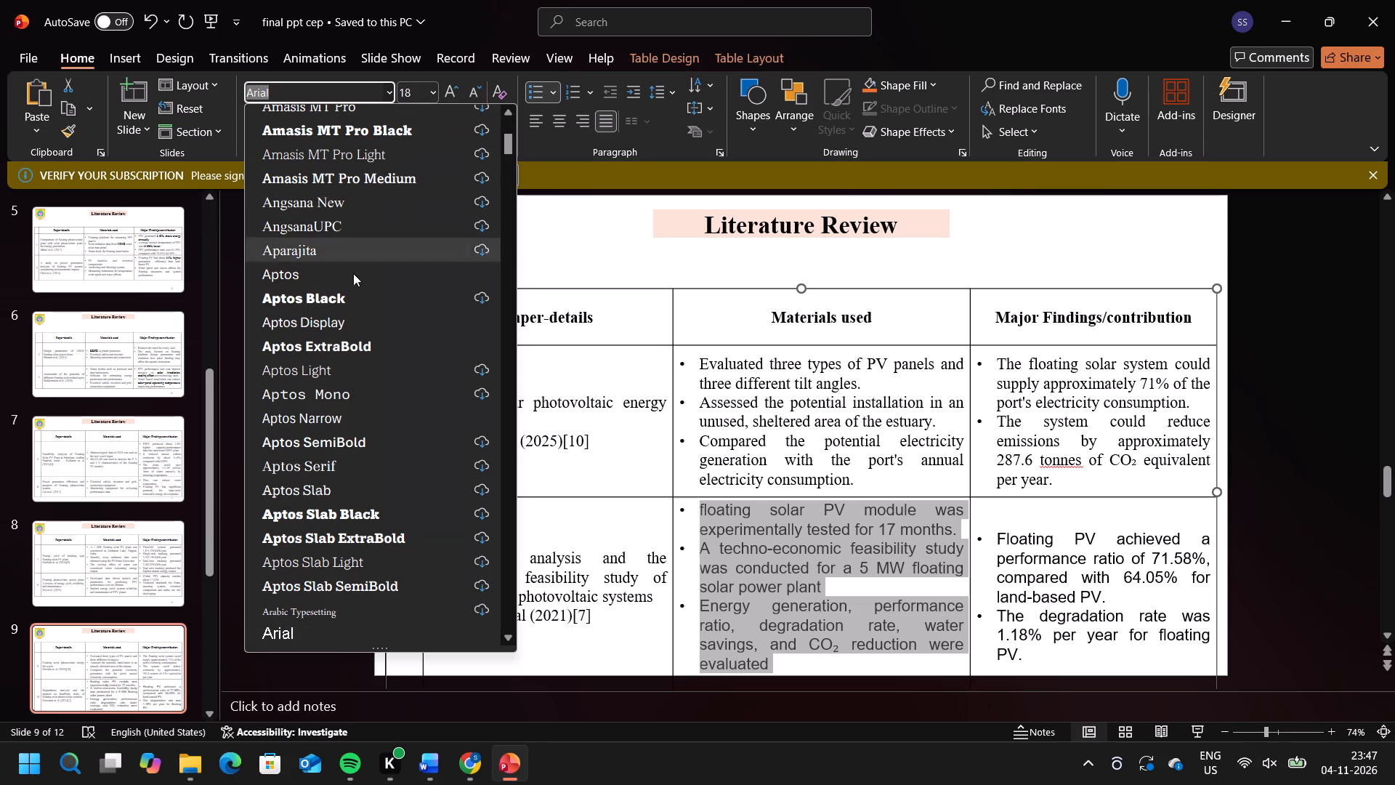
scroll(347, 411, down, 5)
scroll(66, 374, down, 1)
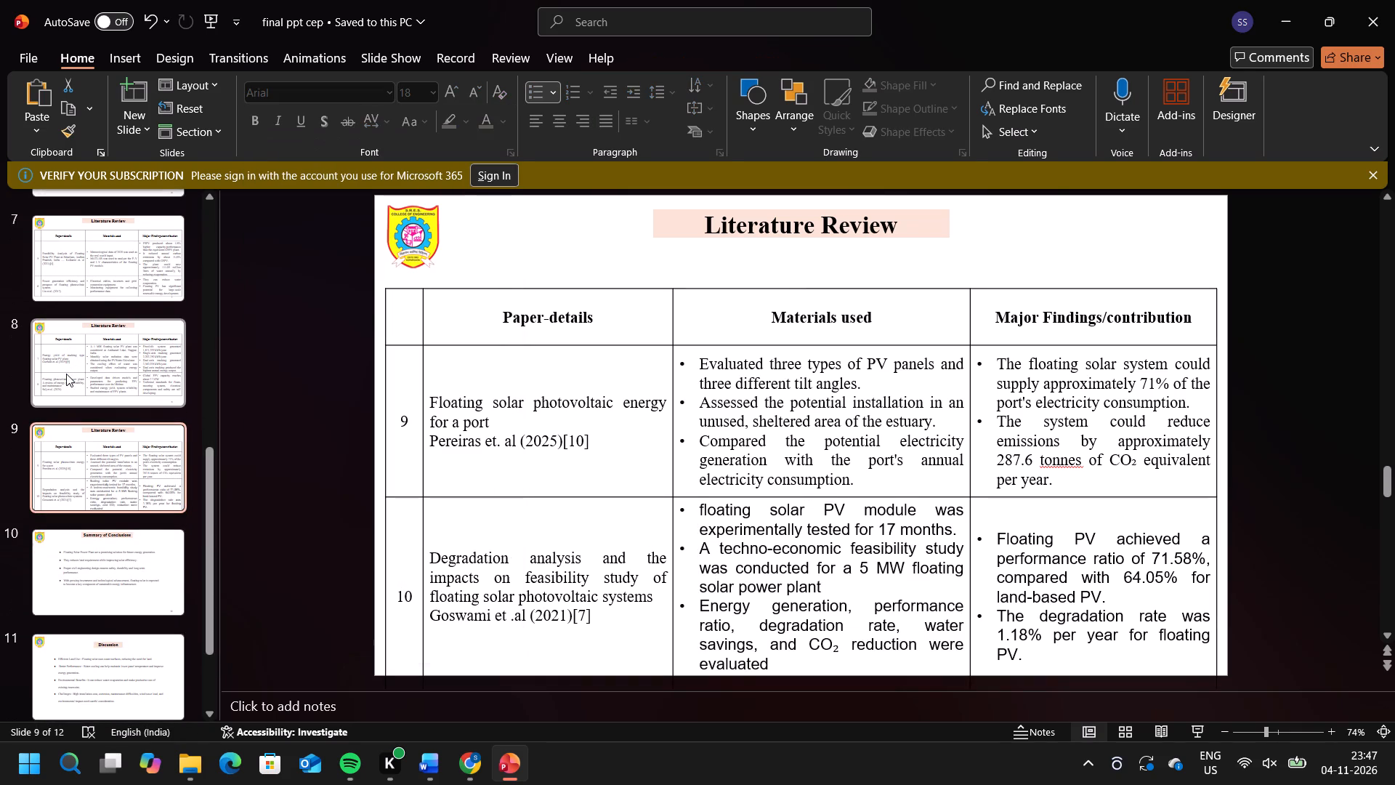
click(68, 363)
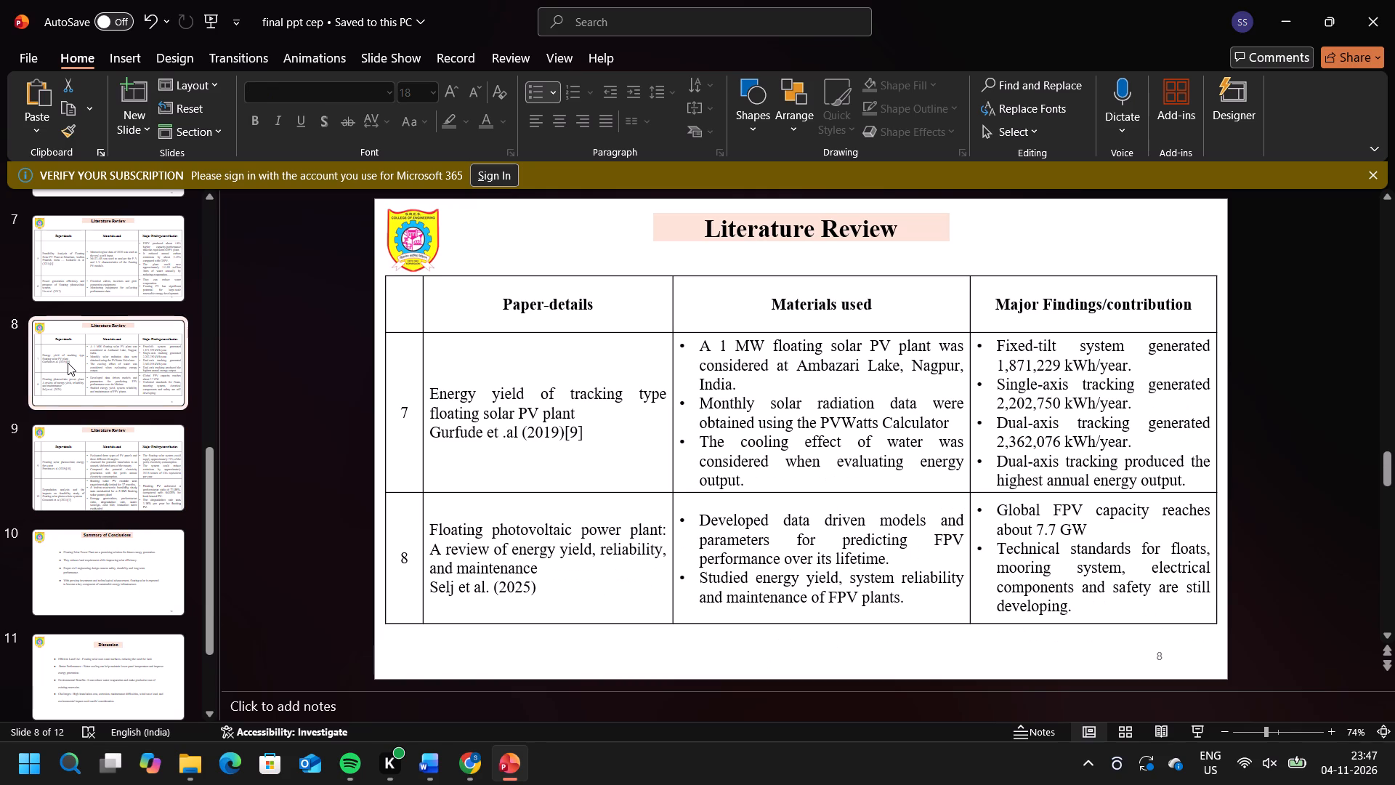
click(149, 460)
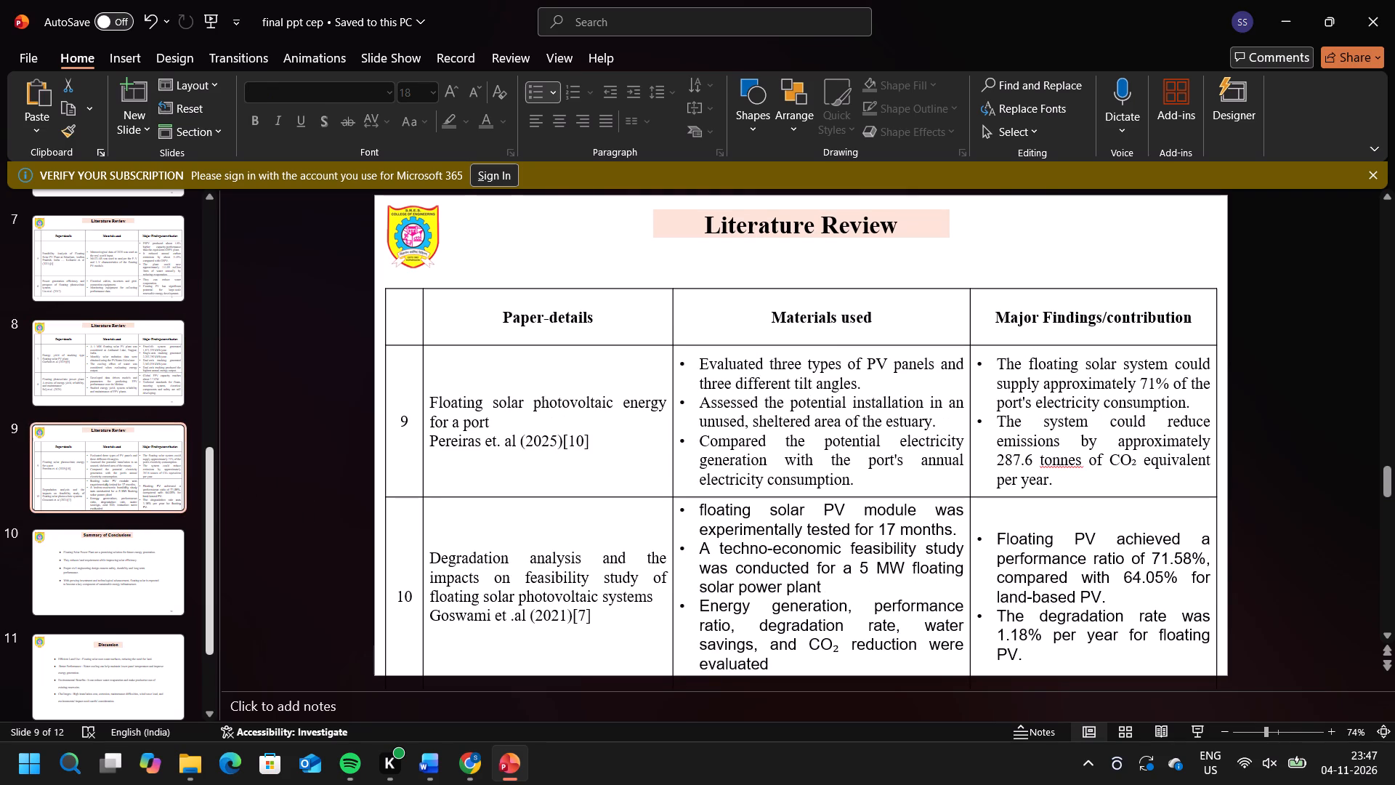
Set paper 10's materials text on Literature Review slide 9 to Times New Roman.
drag(776, 664, 697, 515)
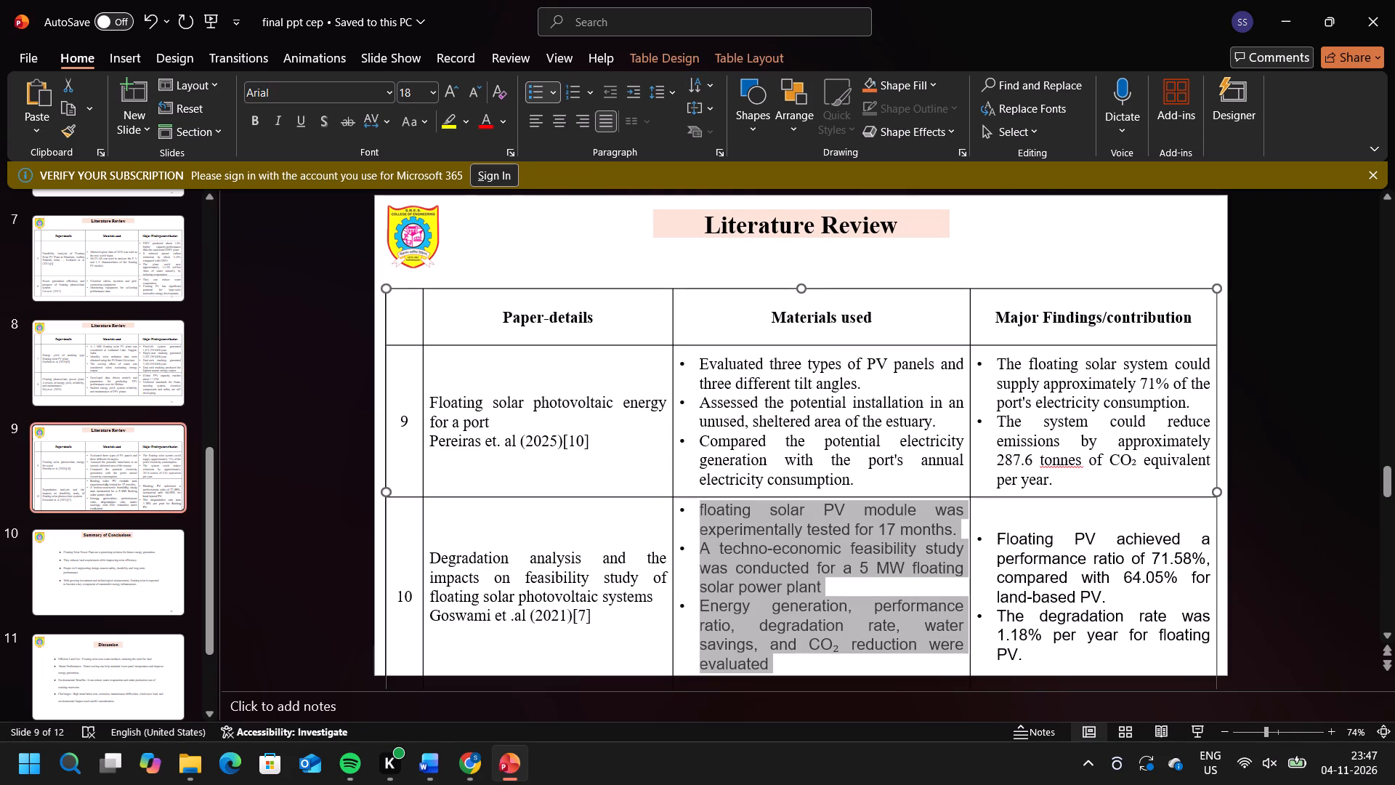
drag(697, 515, 696, 514)
click(696, 514)
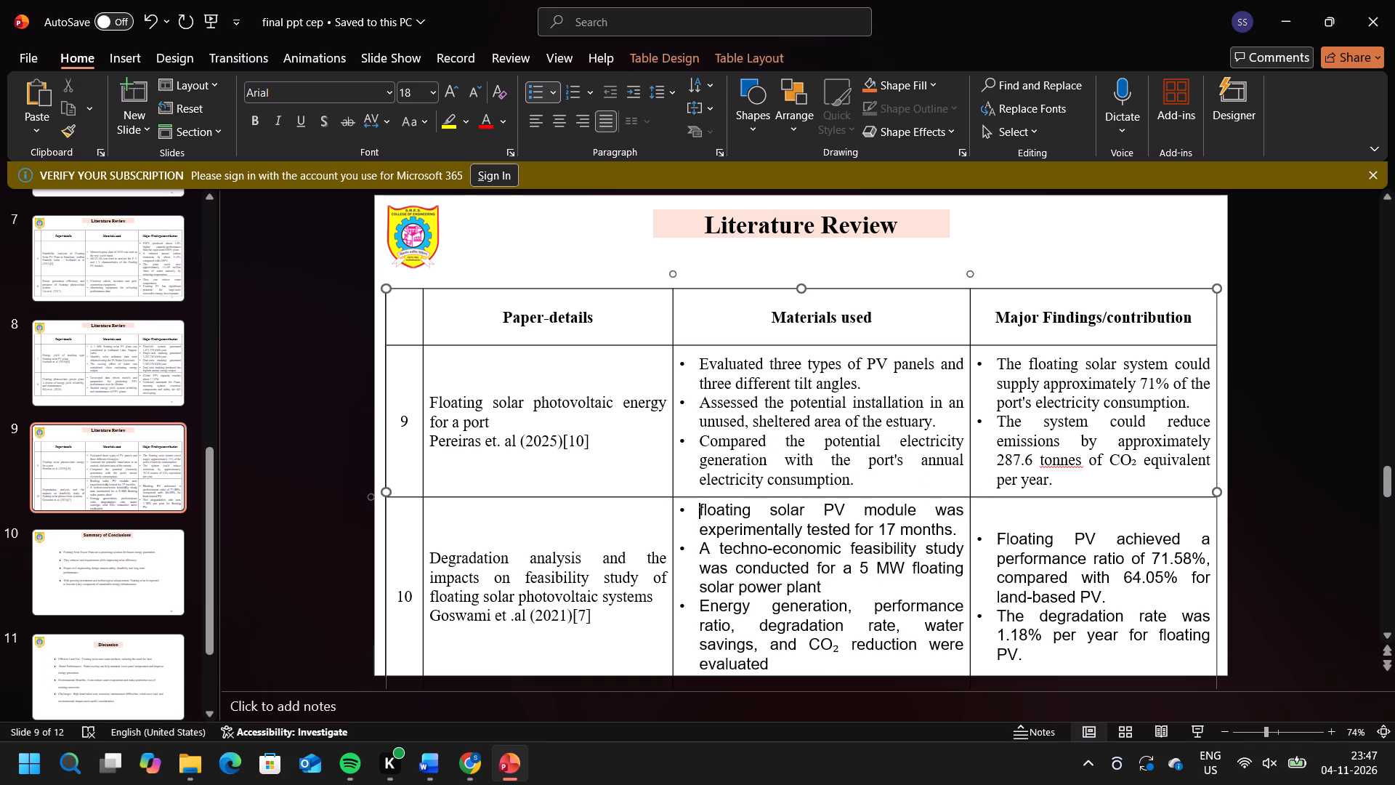
drag(741, 635, 751, 650)
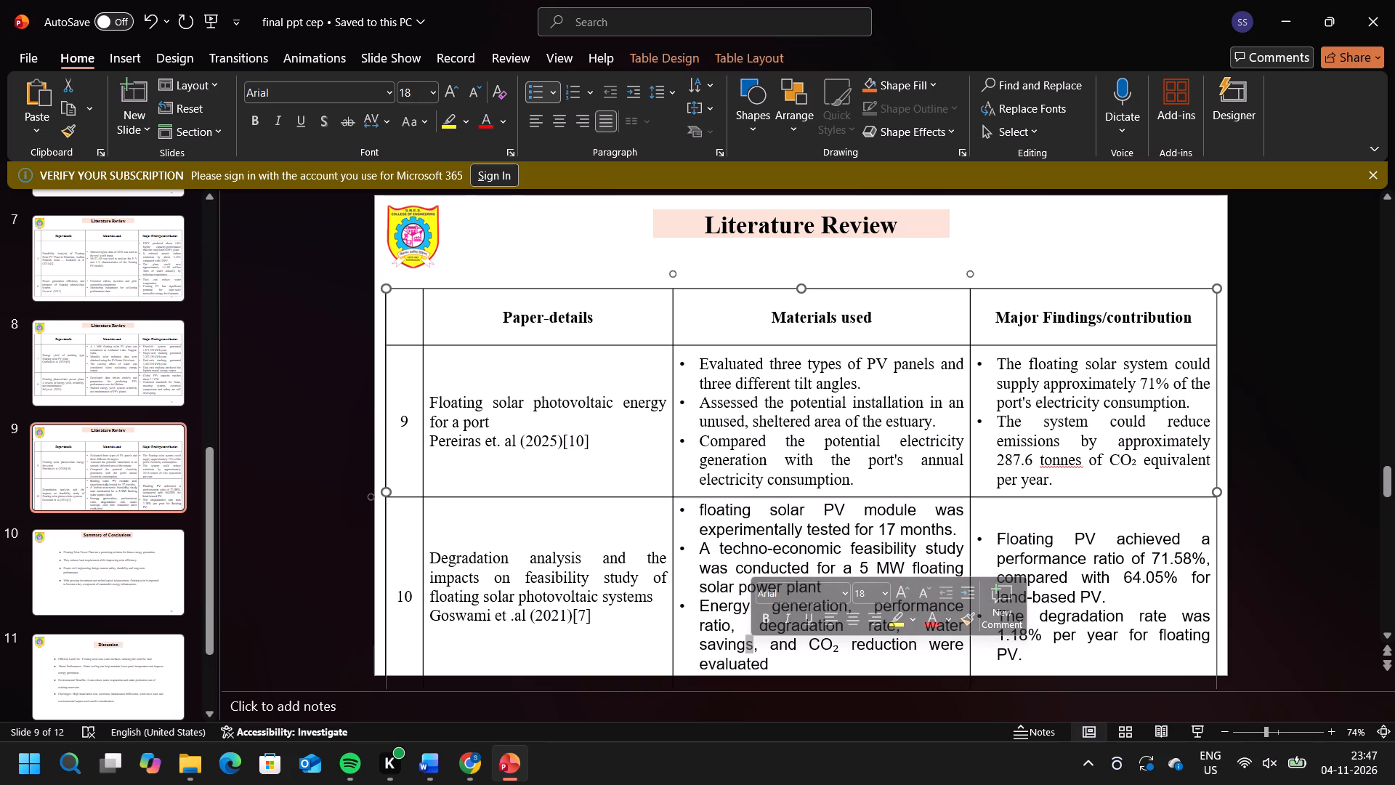
click(771, 666)
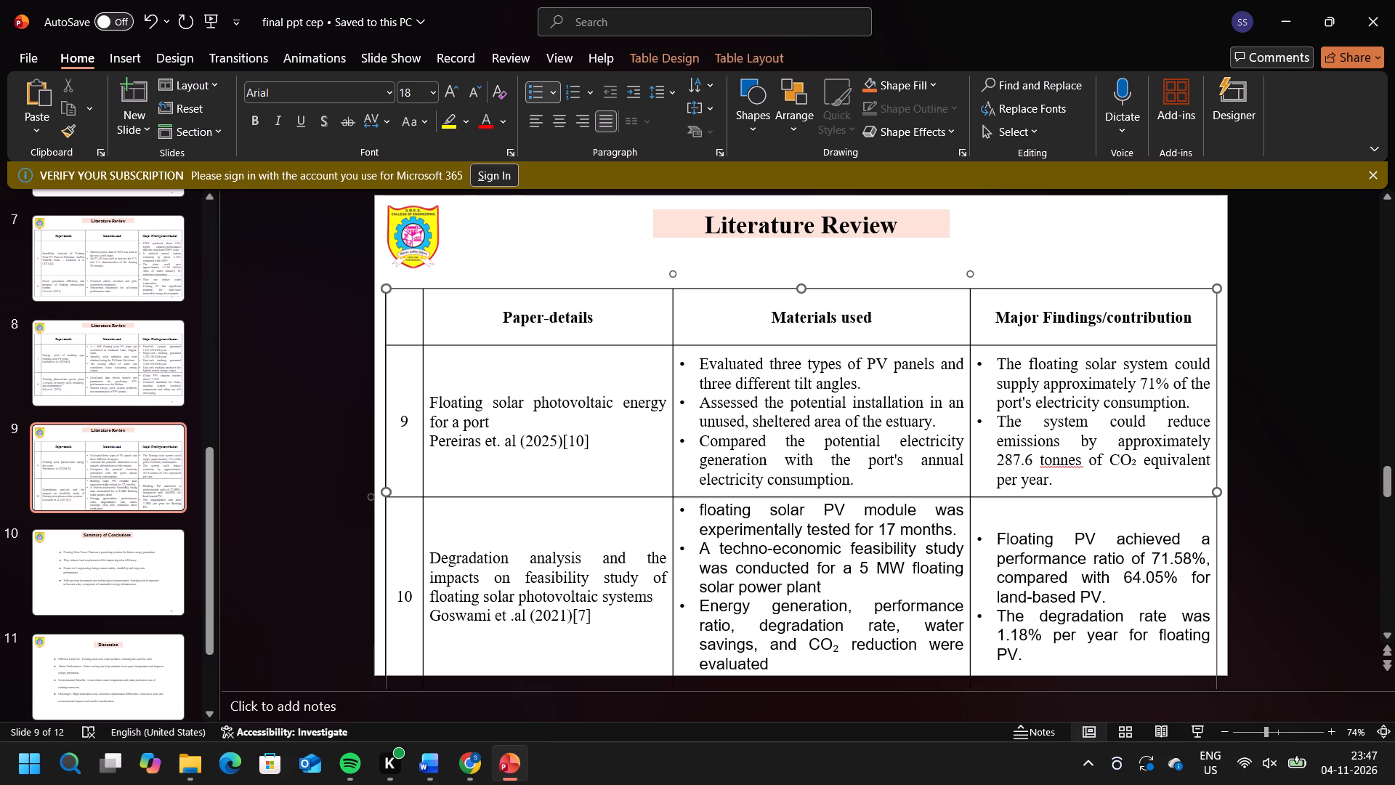
drag(771, 666, 704, 532)
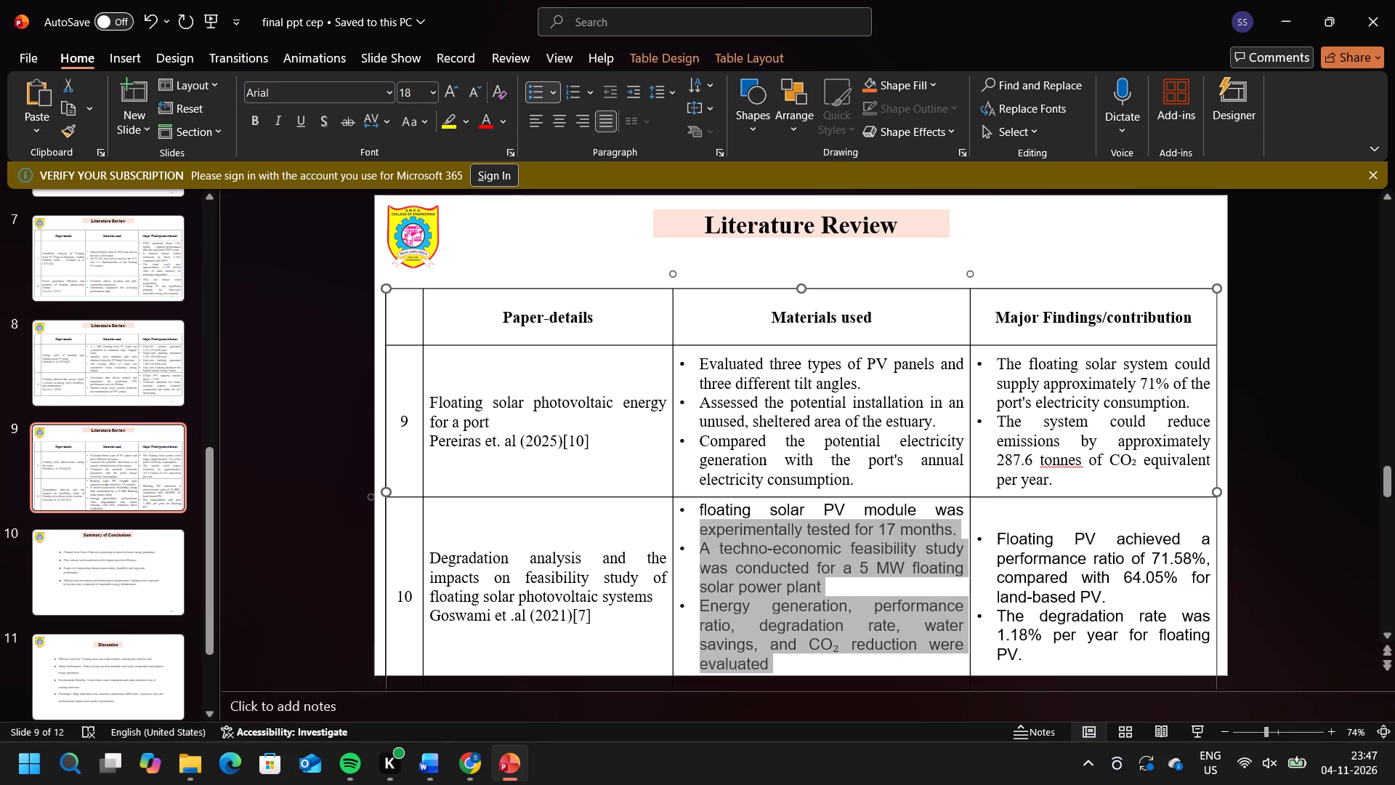
drag(704, 532, 692, 514)
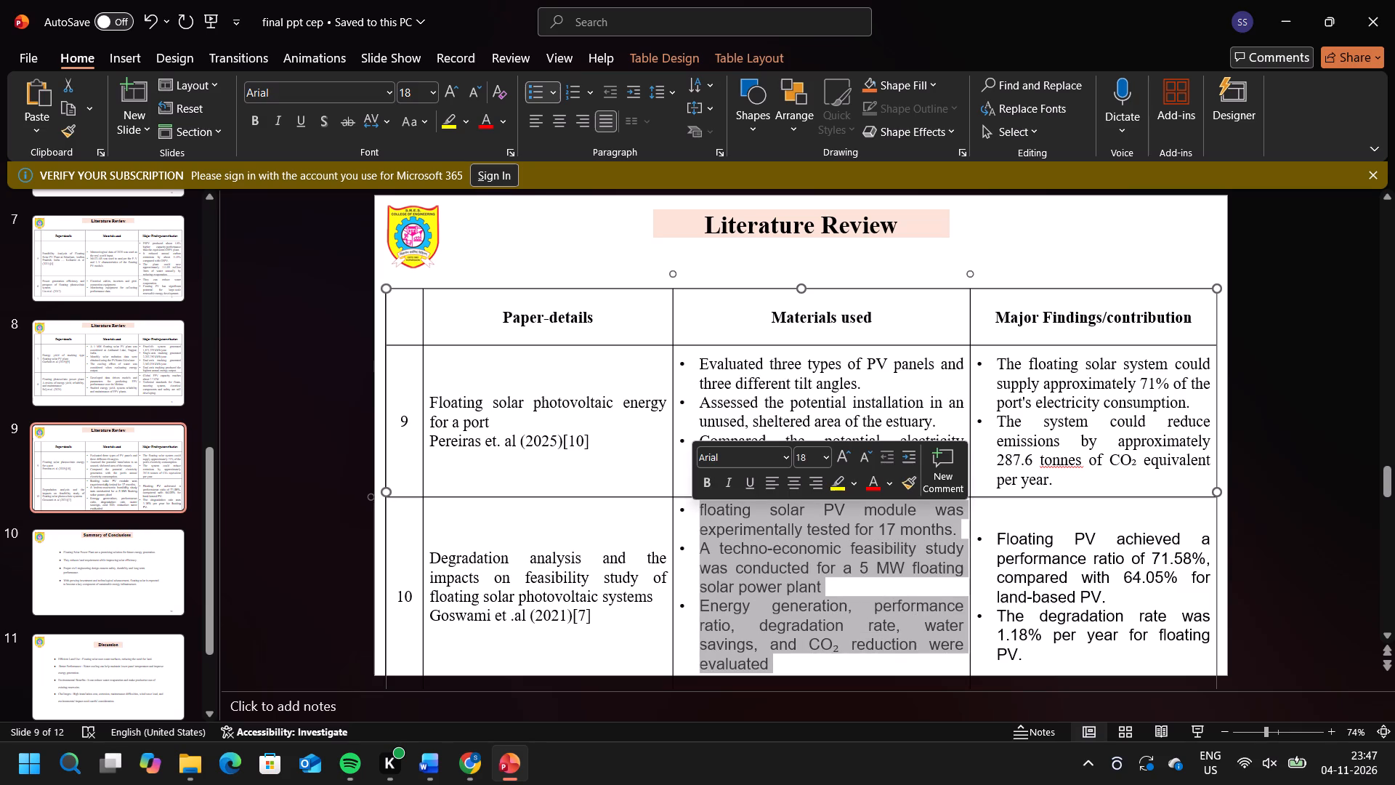
drag(692, 514, 705, 508)
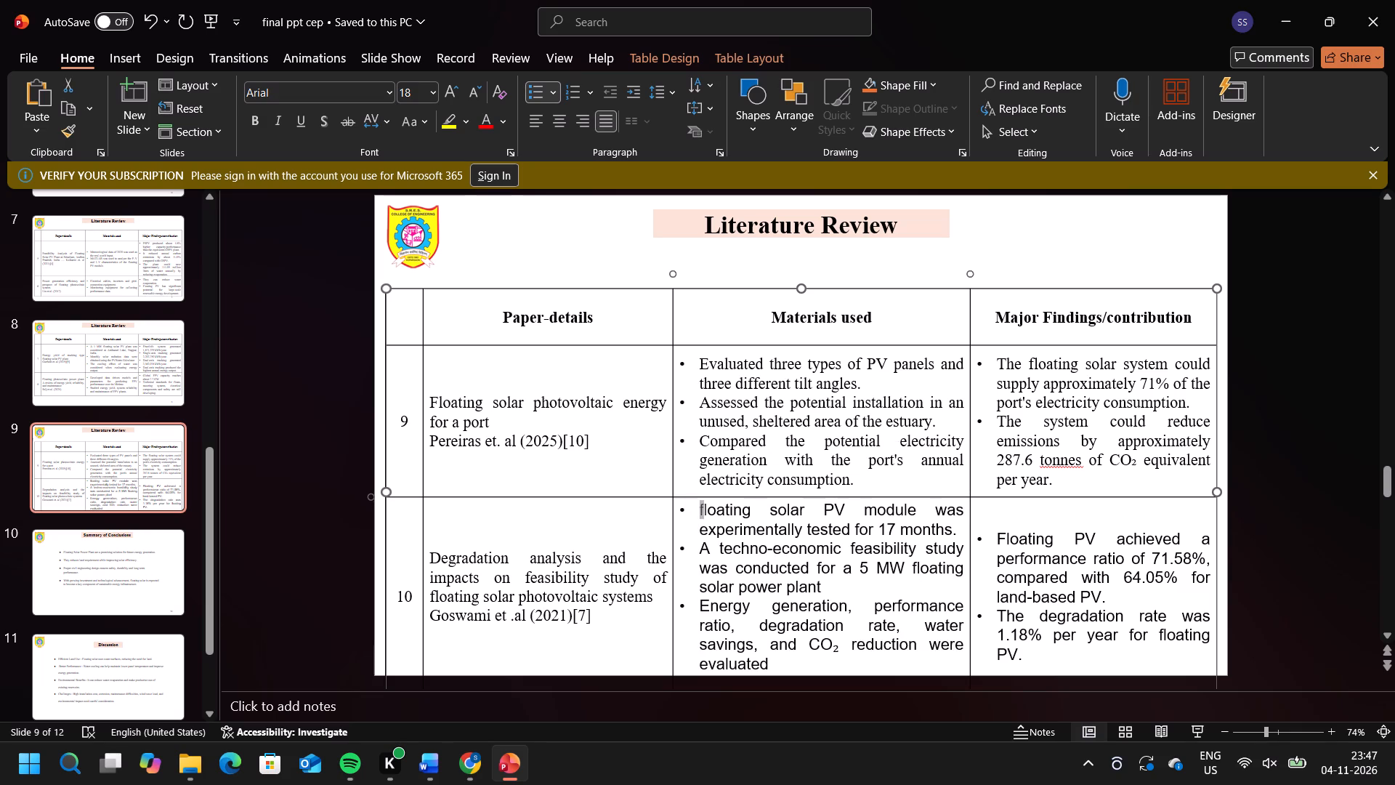
drag(705, 508, 768, 664)
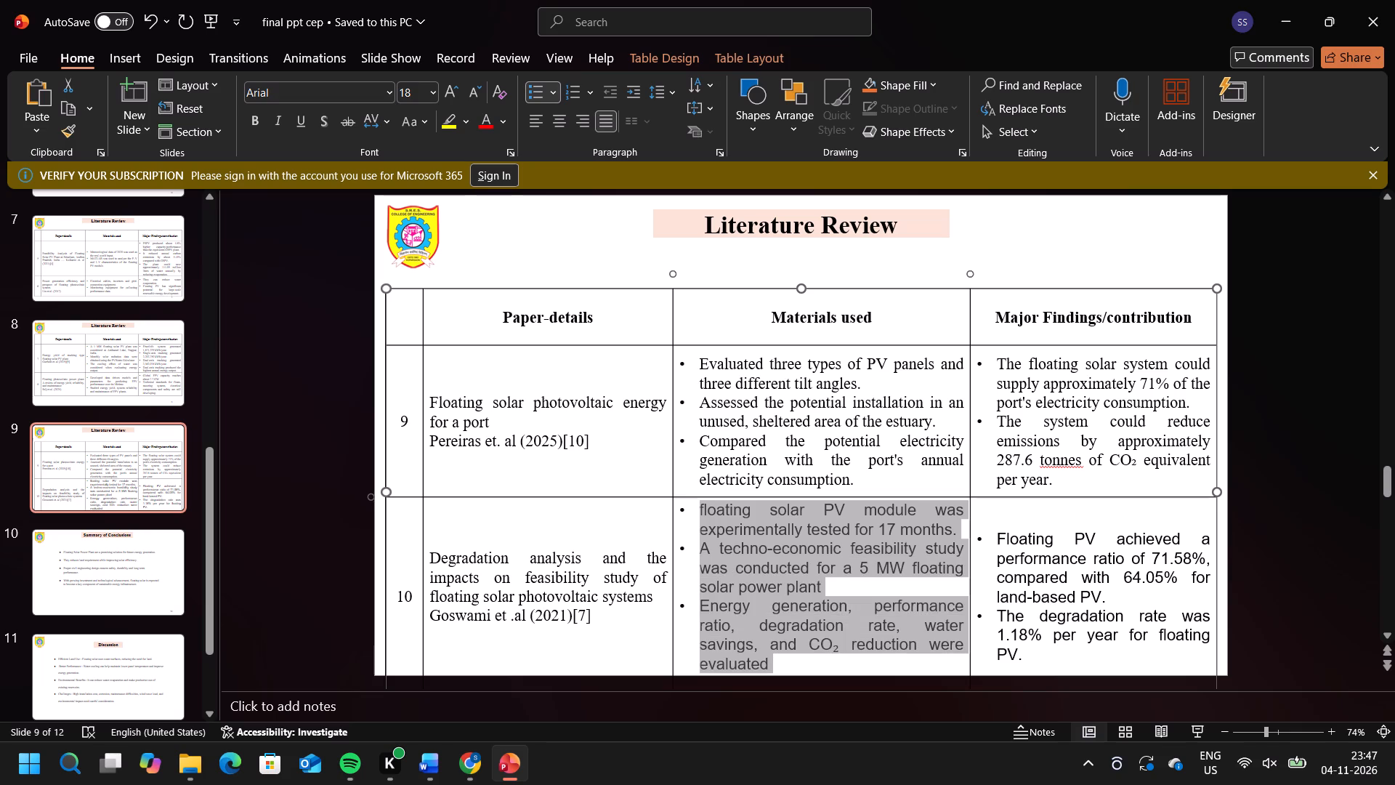
drag(768, 664, 773, 663)
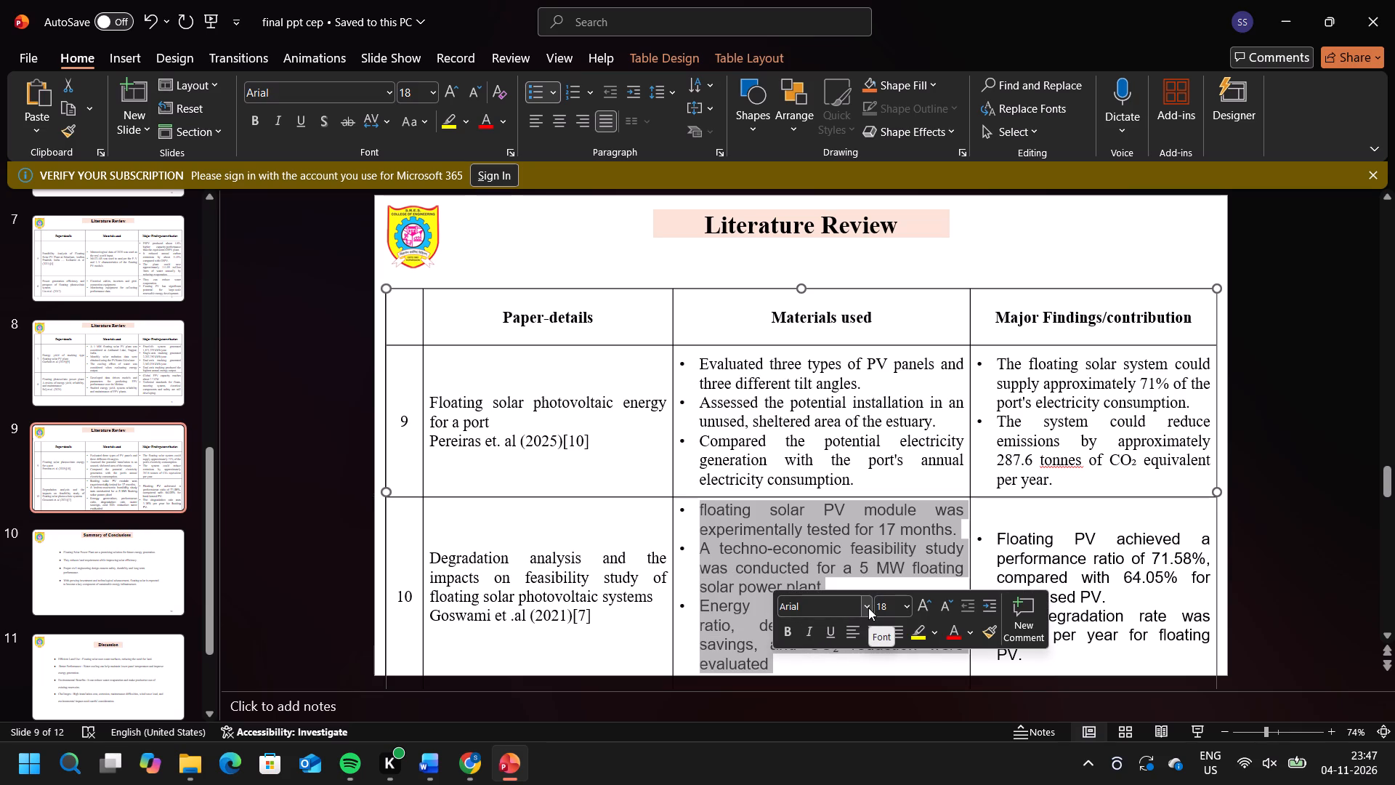
click(868, 608)
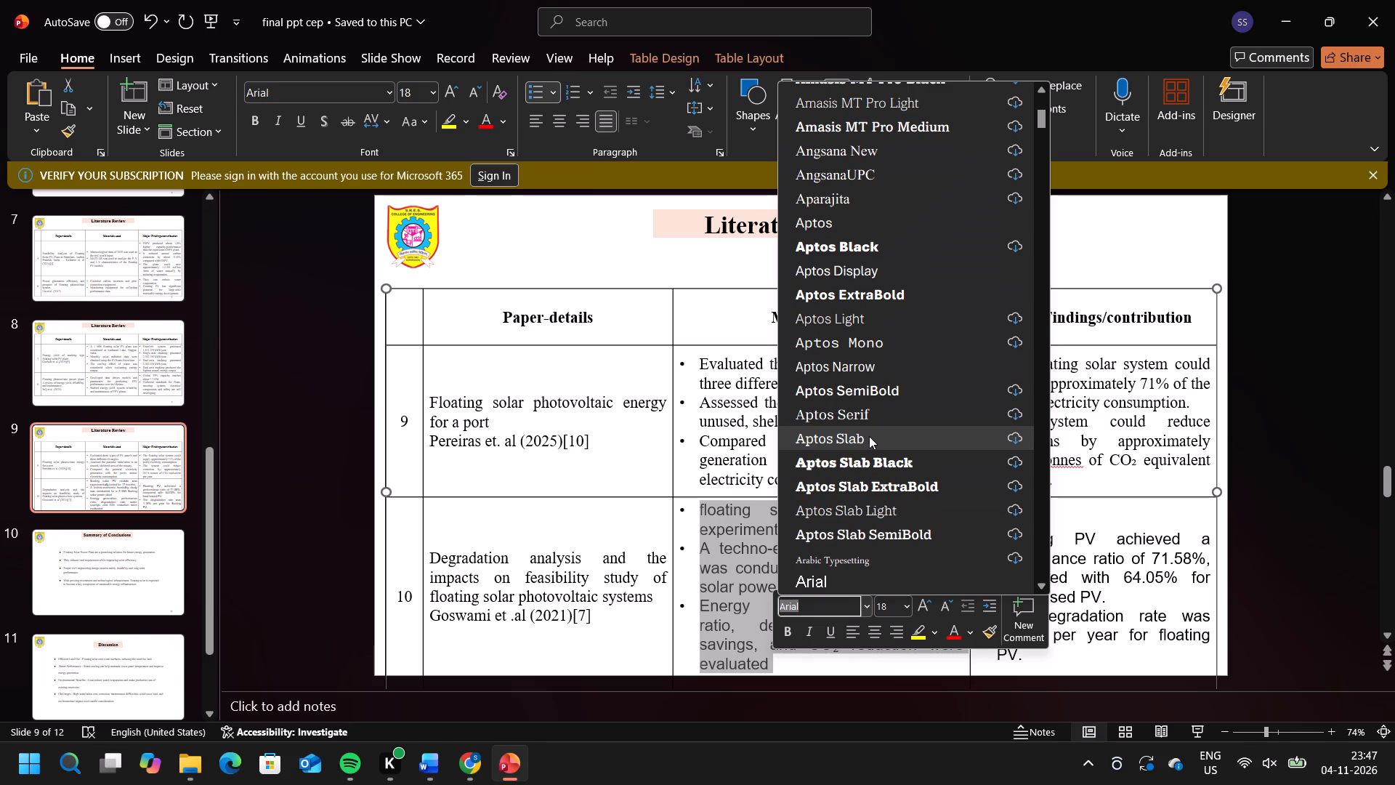
scroll(863, 489, down, 2)
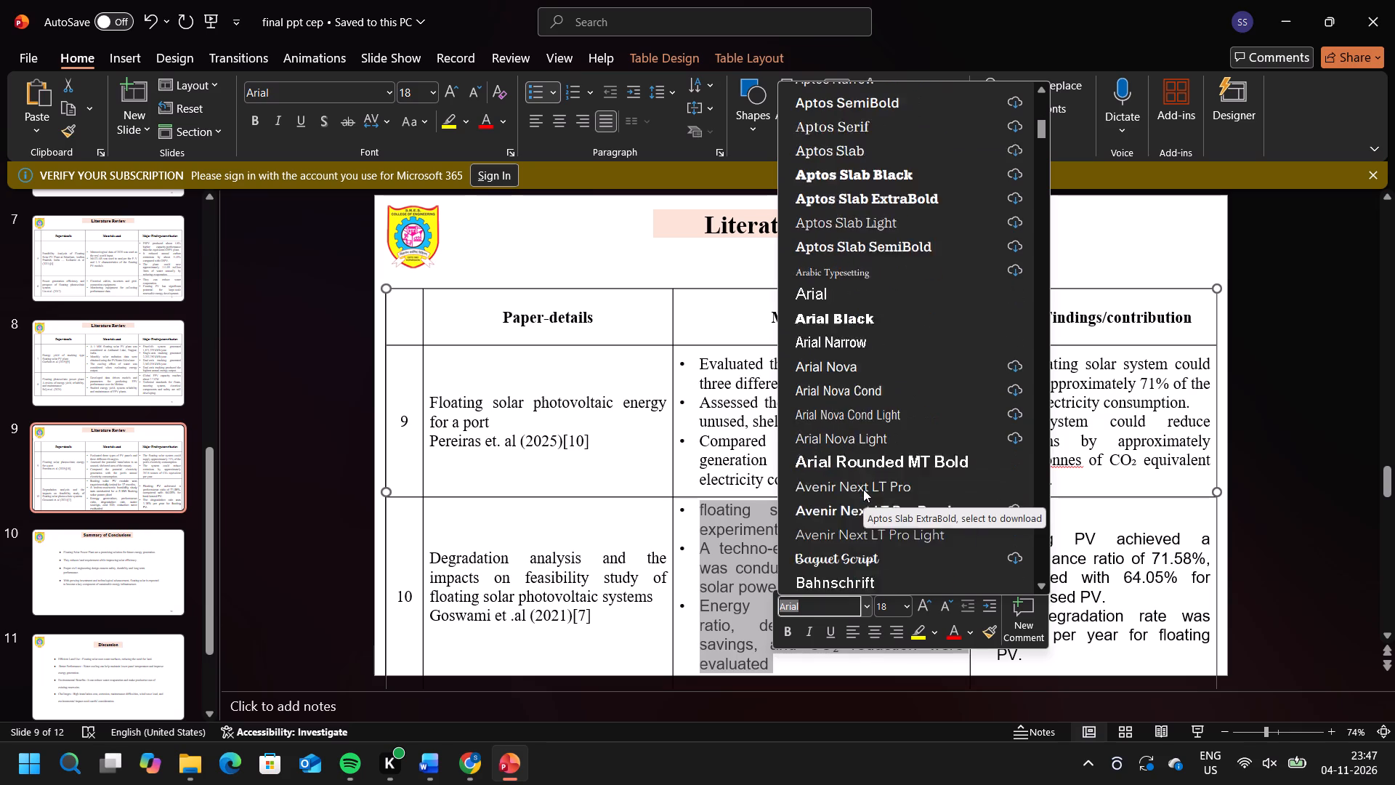
scroll(863, 489, down, 4)
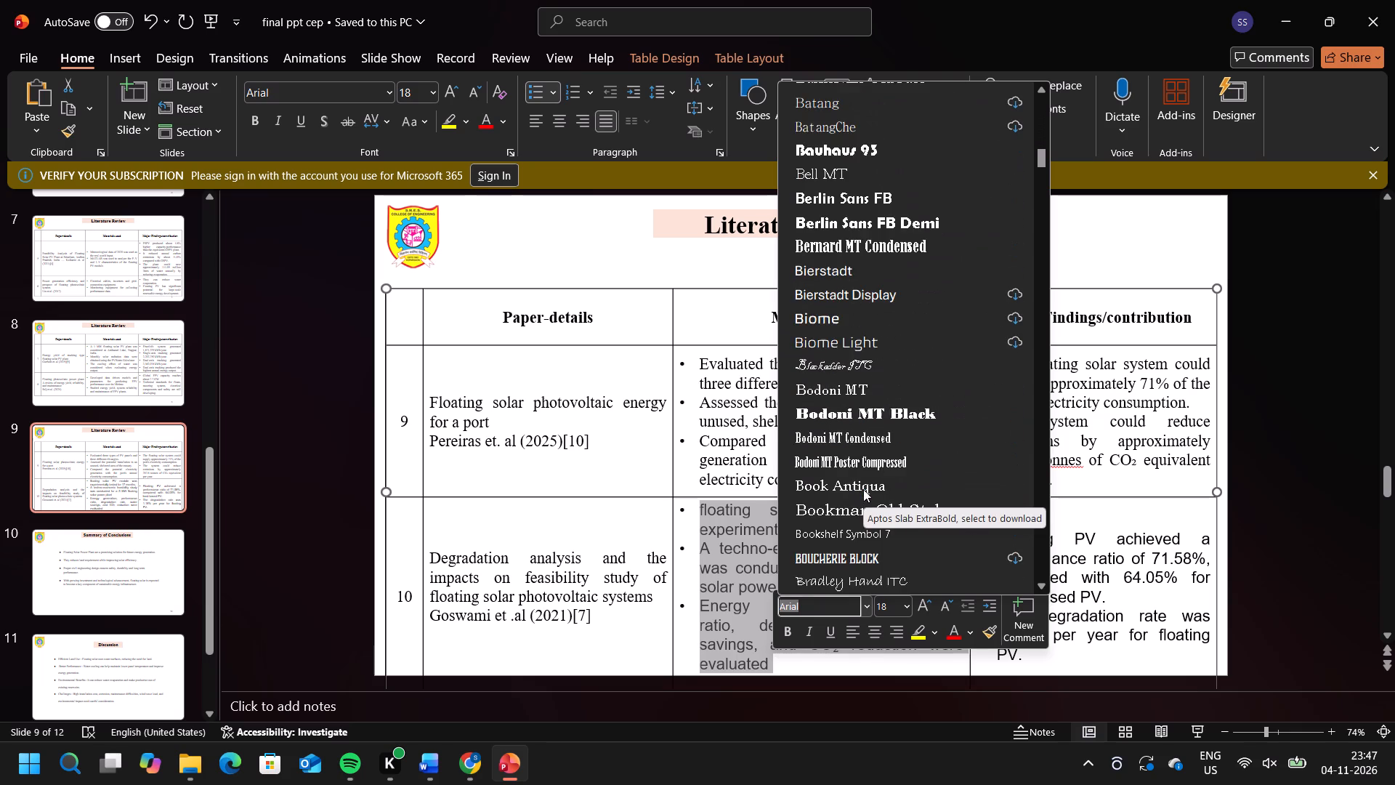
scroll(863, 489, down, 2)
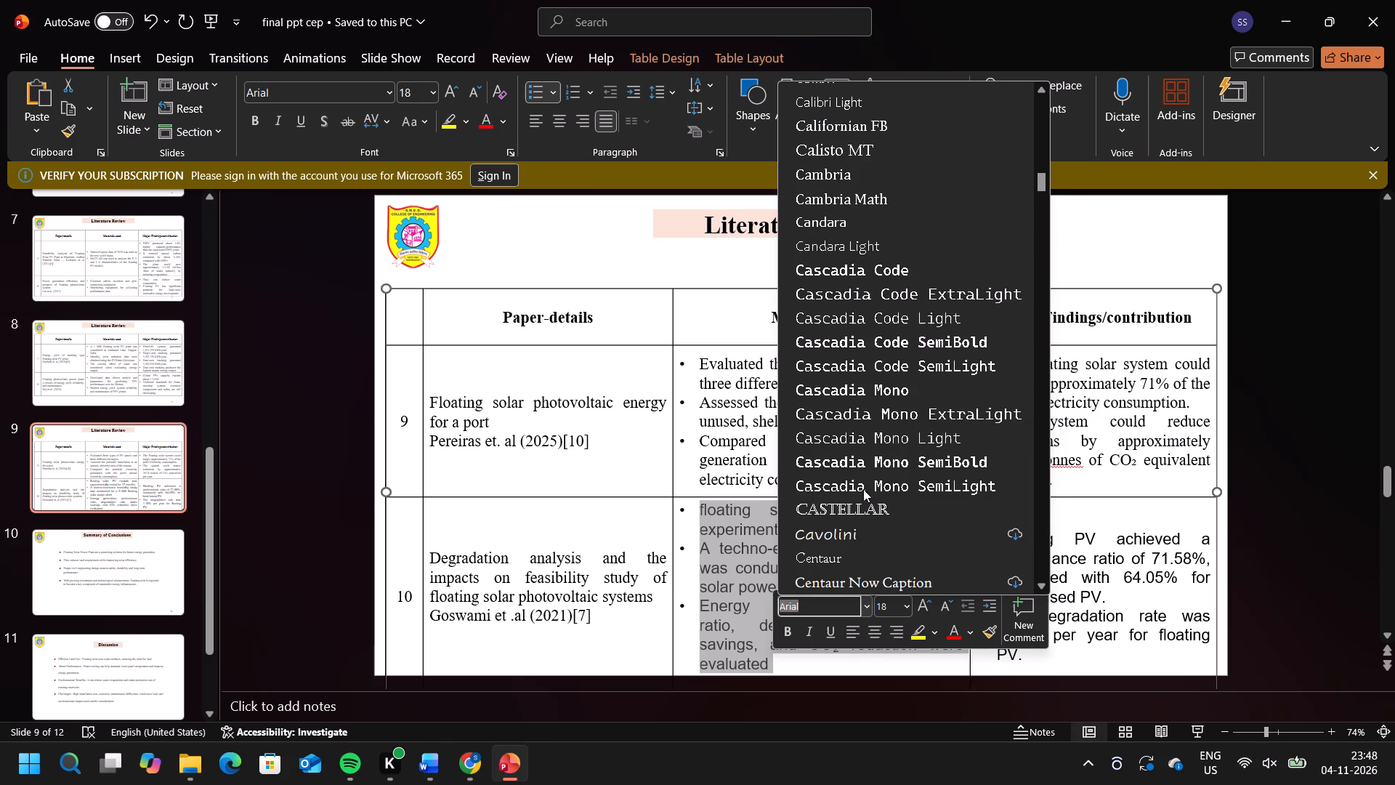
scroll(863, 489, down, 13)
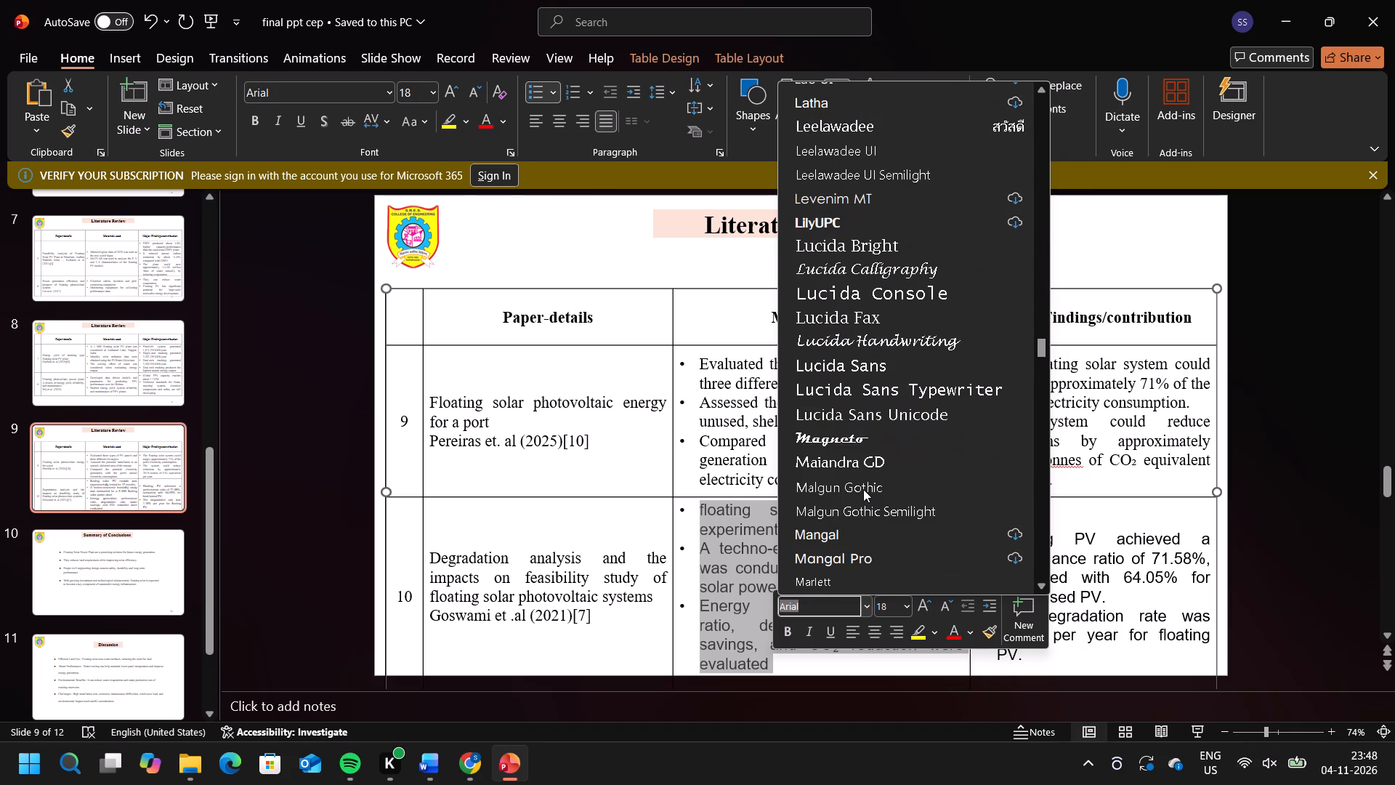
scroll(864, 461, down, 2)
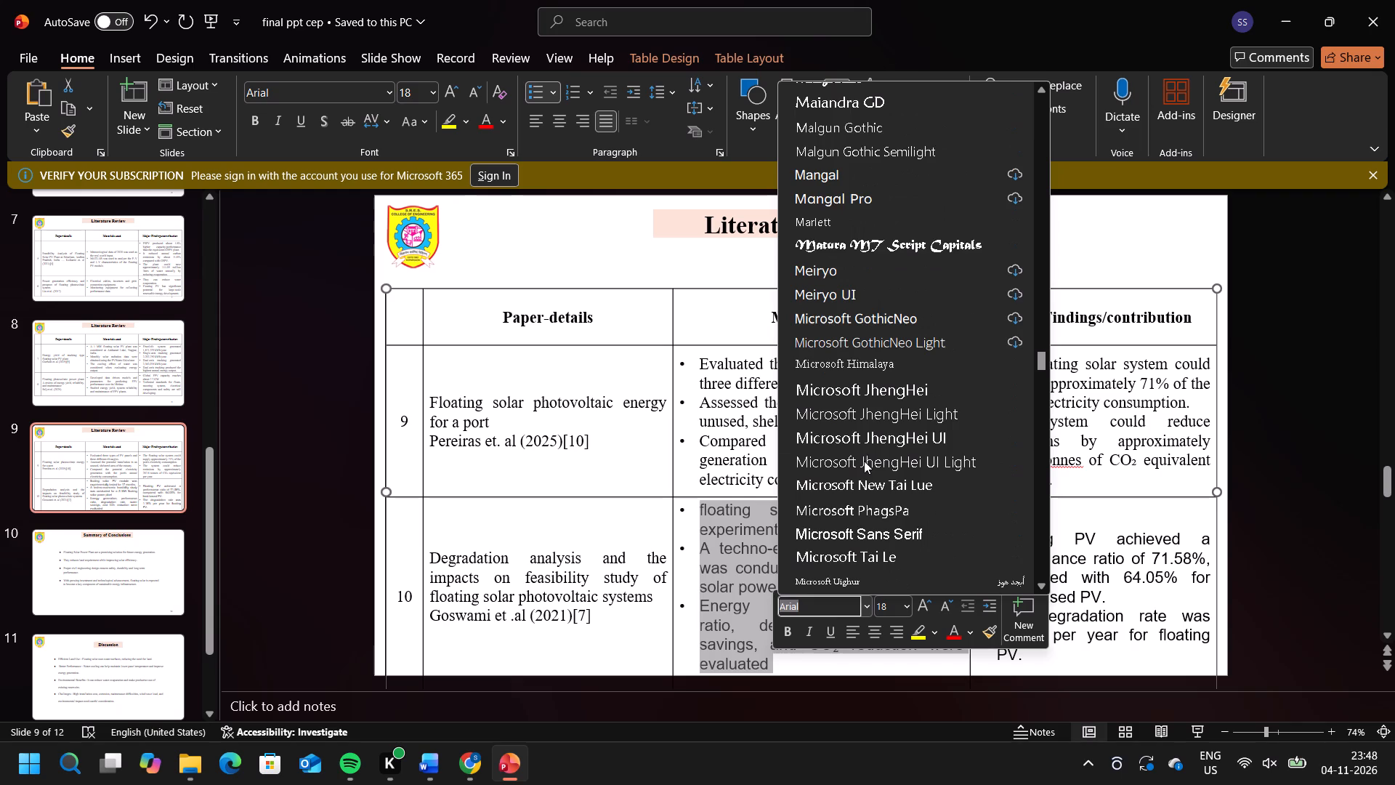
scroll(864, 461, down, 4)
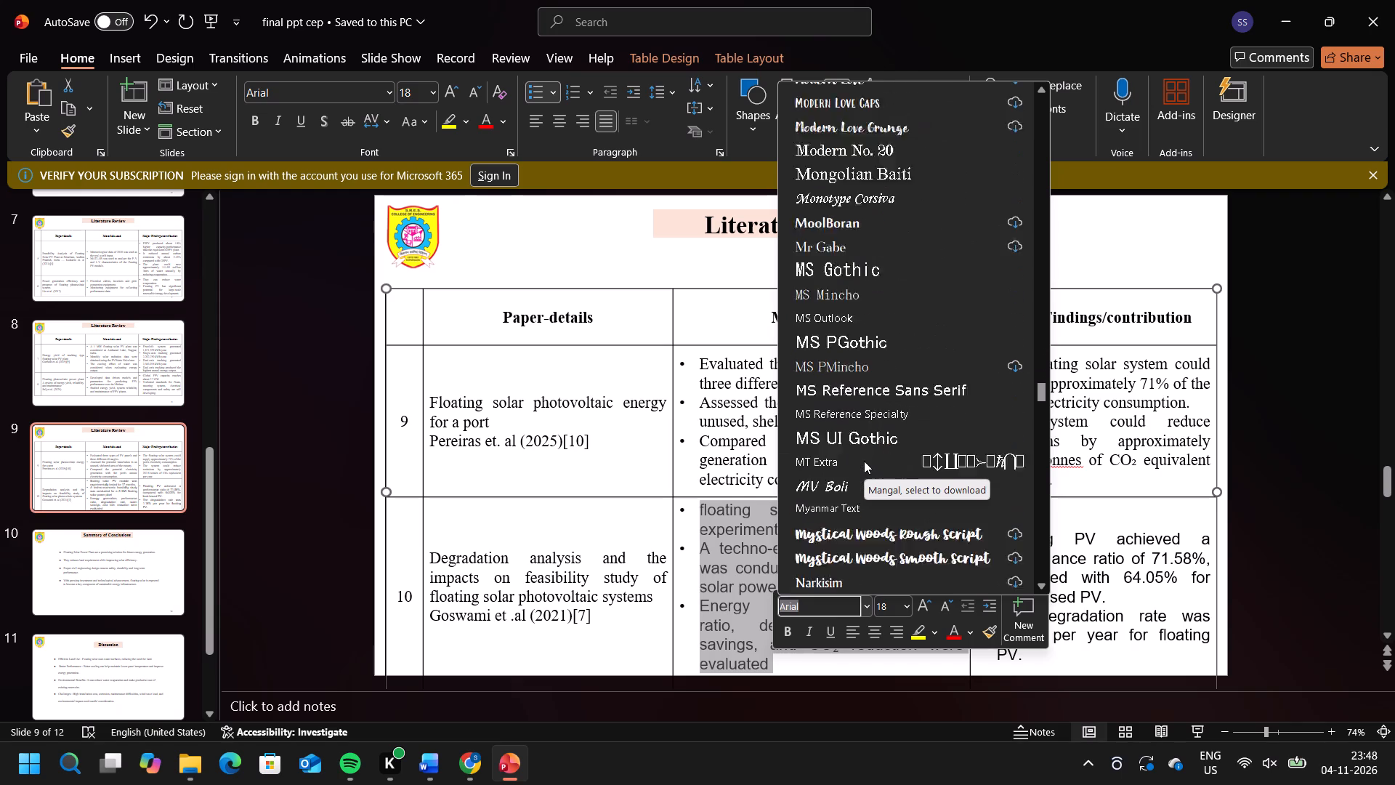
scroll(864, 461, down, 3)
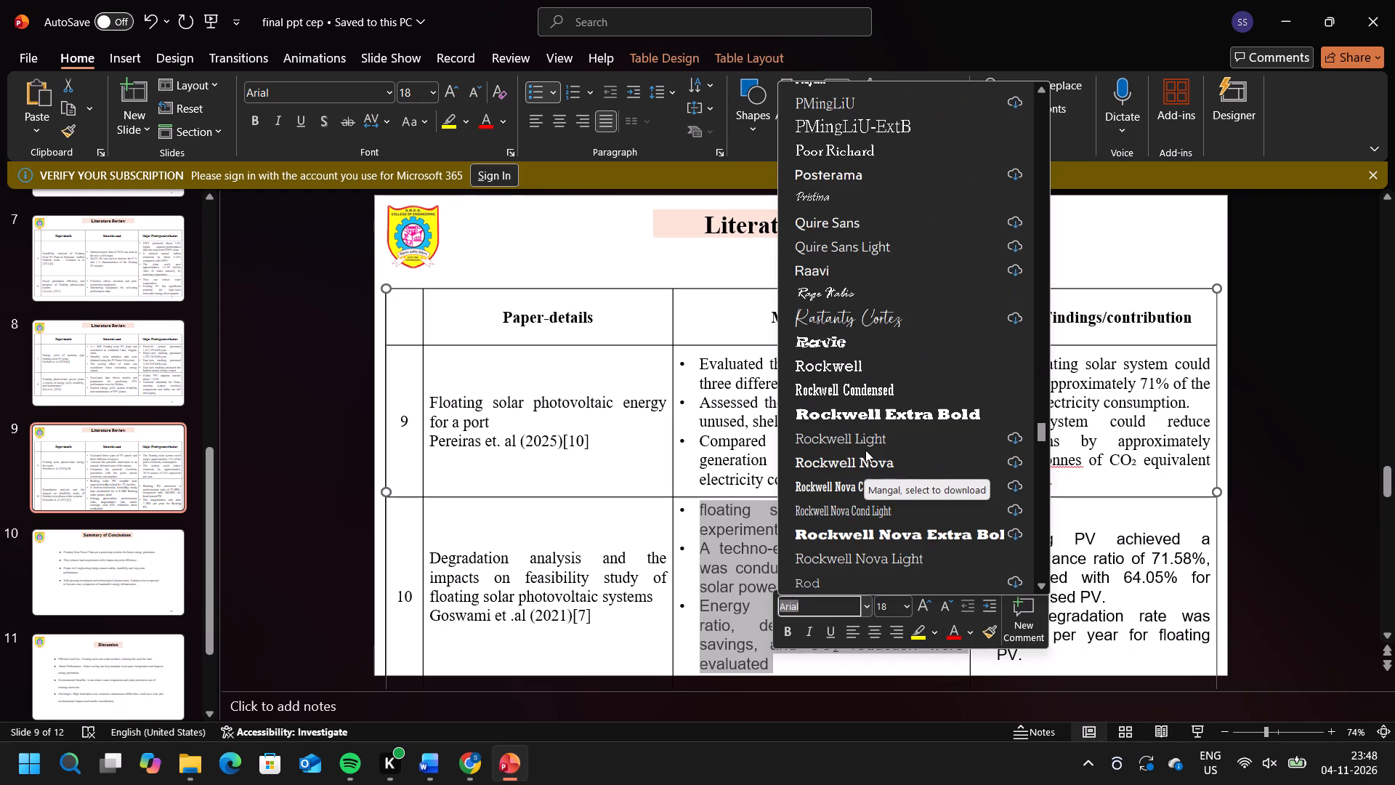
scroll(865, 450, down, 6)
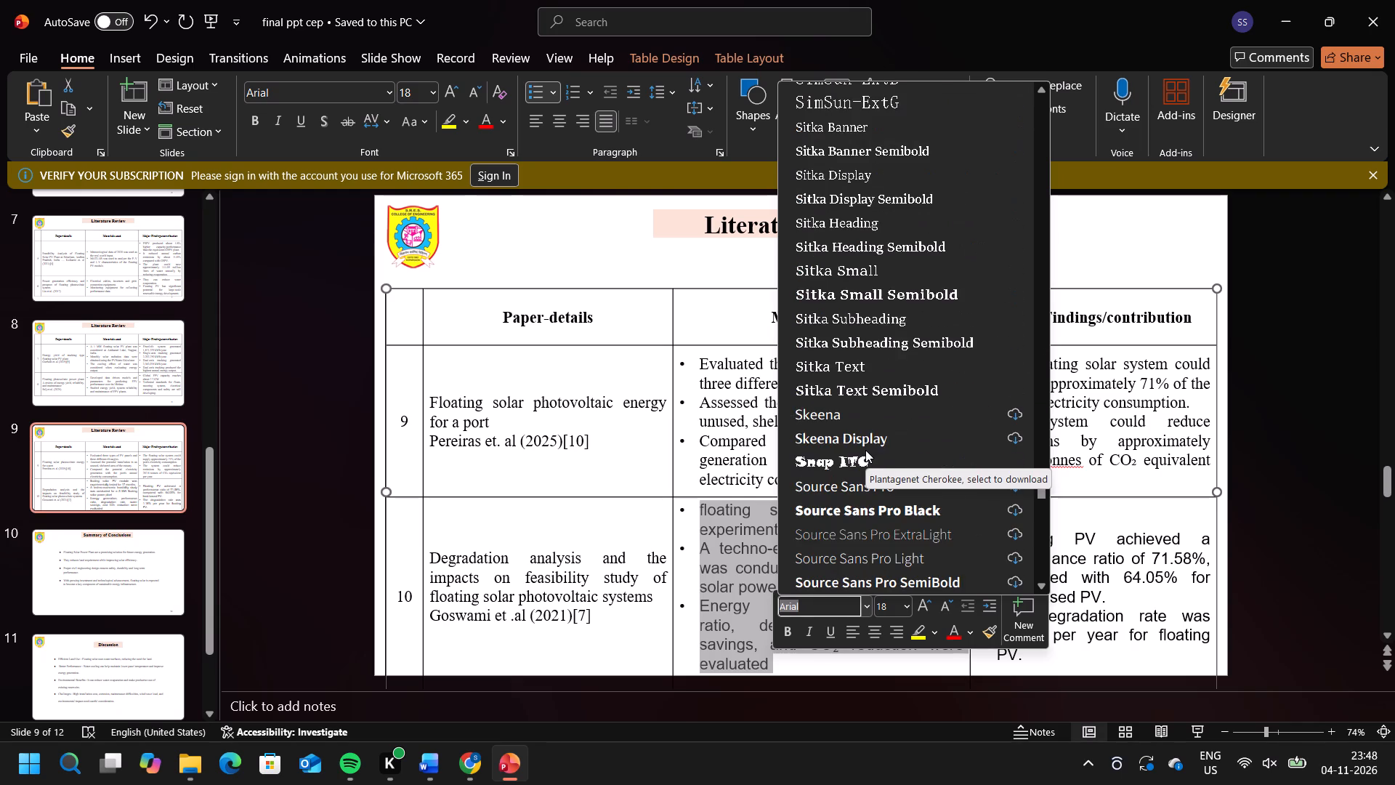
scroll(865, 450, down, 3)
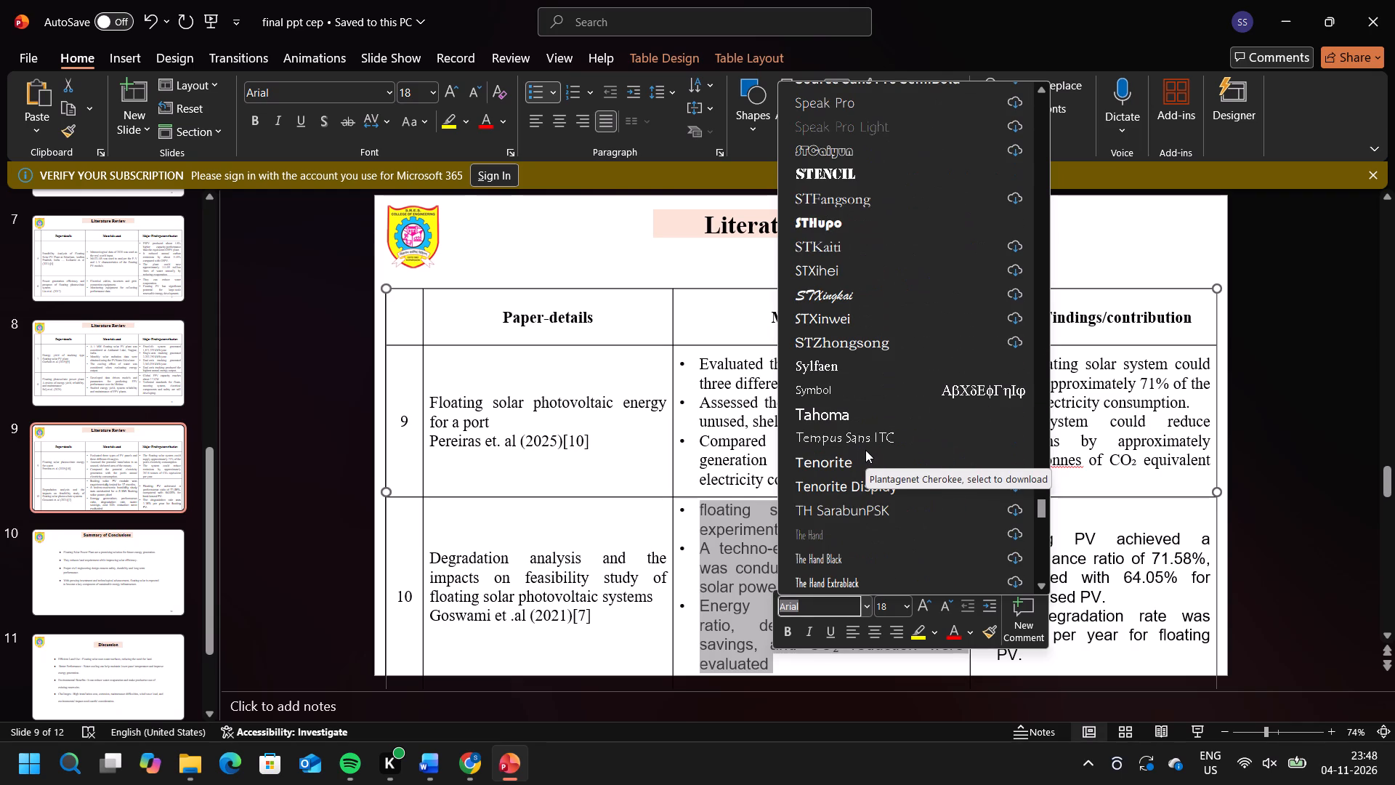
scroll(865, 450, down, 1)
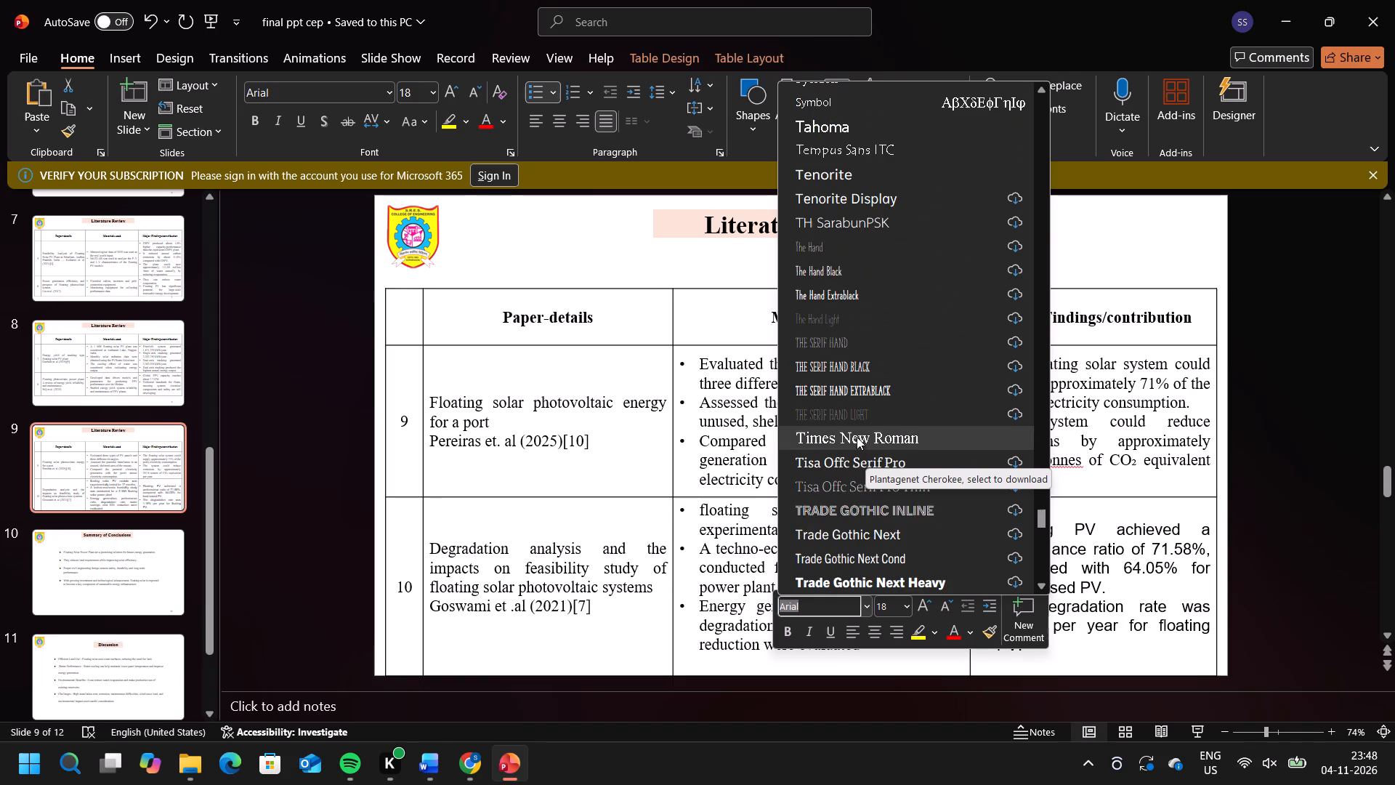
click(855, 437)
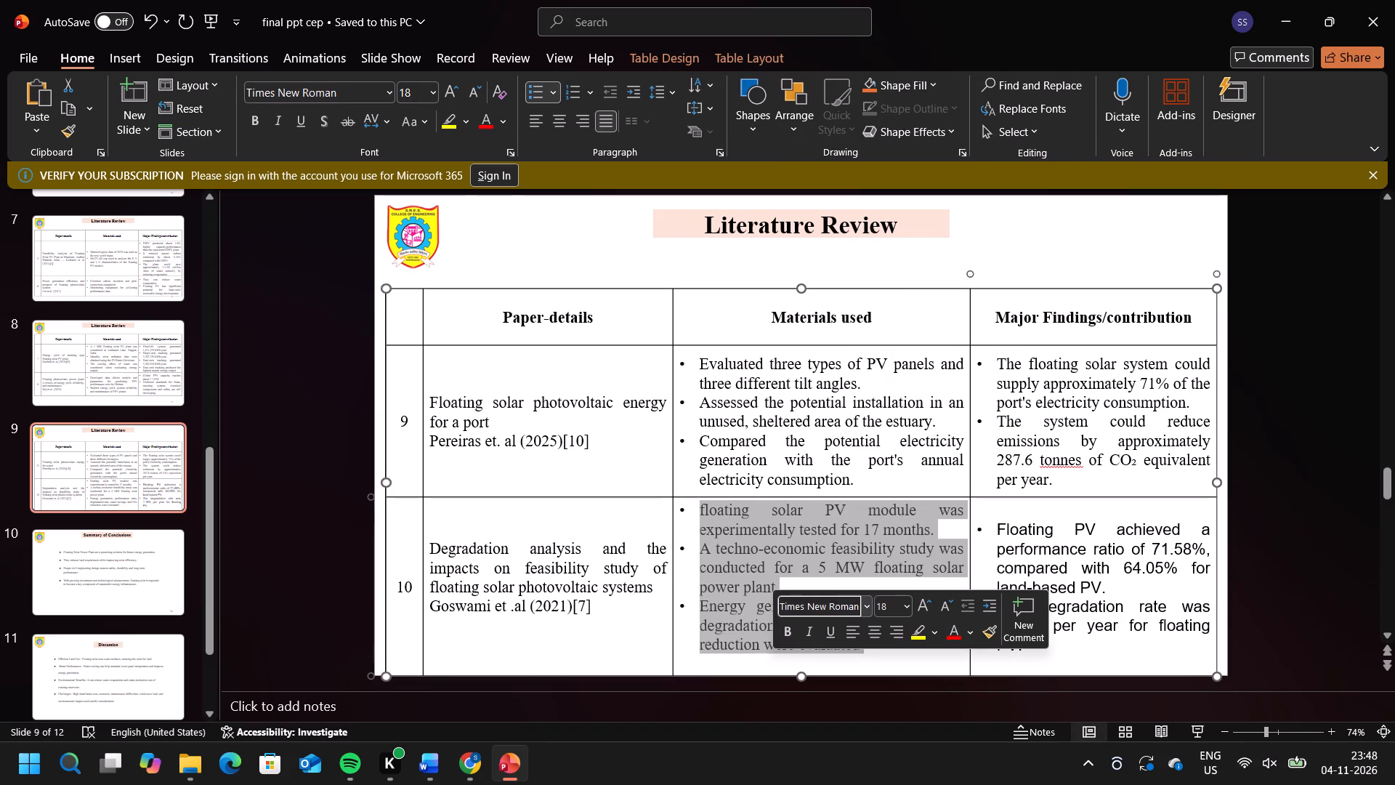
Set paper 10's findings text on Literature Review slide 9 to Times New Roman.
click(1060, 661)
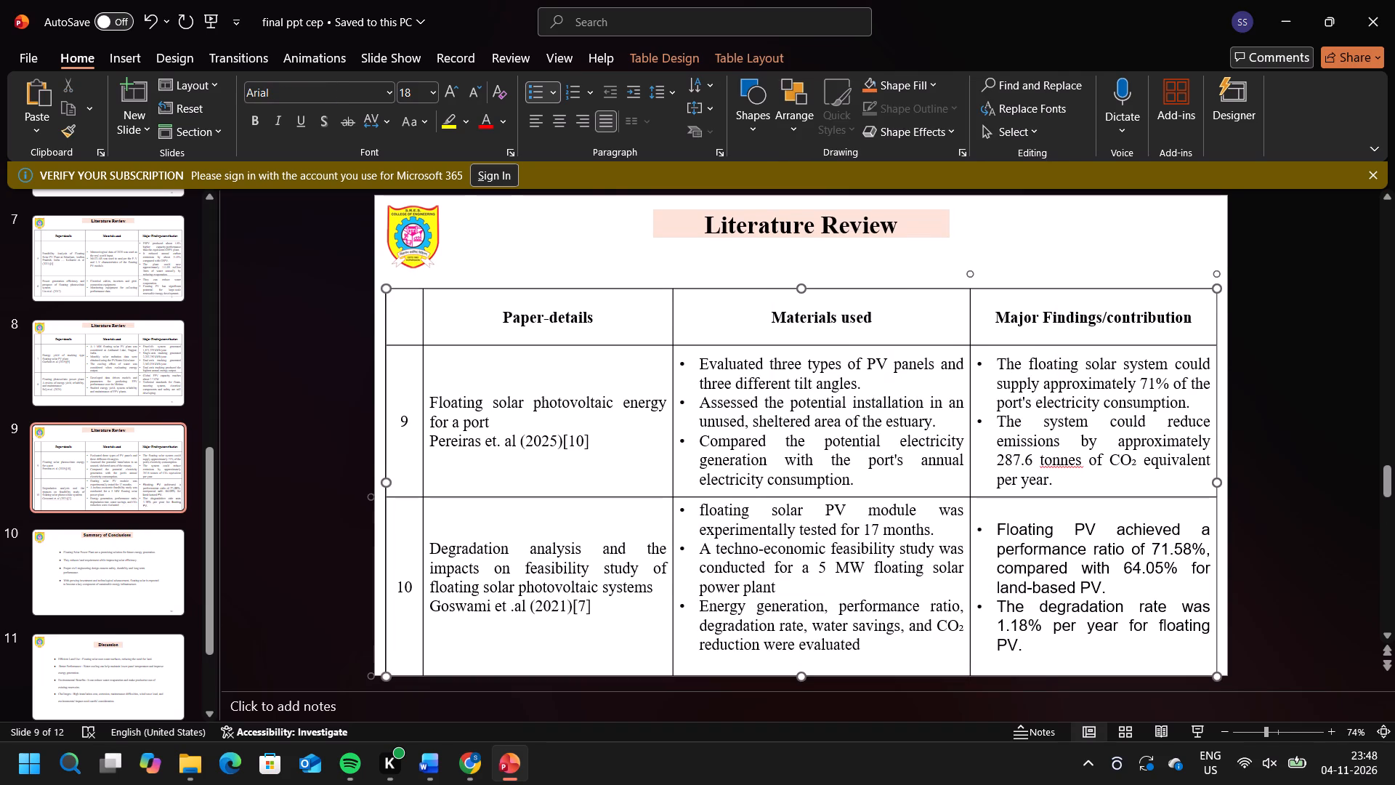
drag(1031, 643, 995, 540)
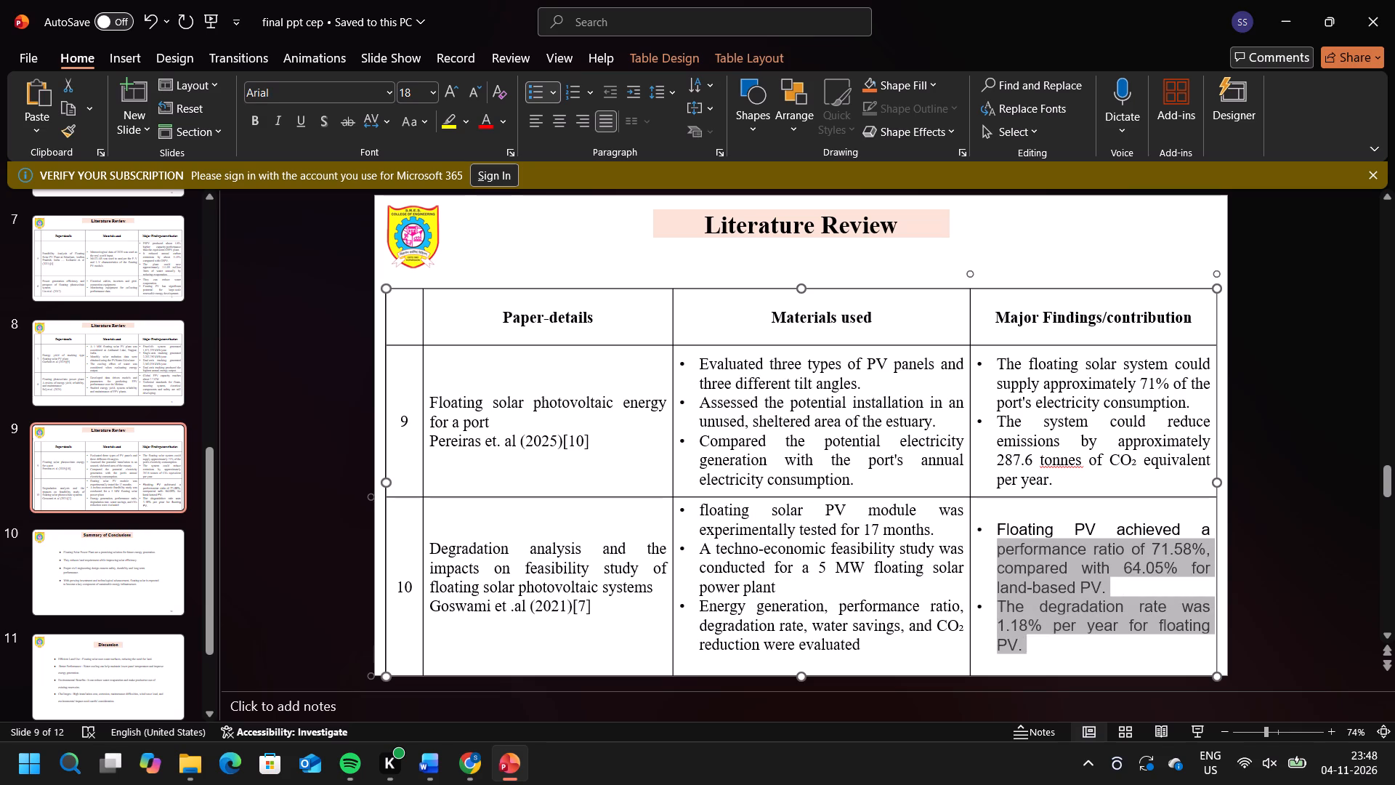
drag(995, 540, 998, 529)
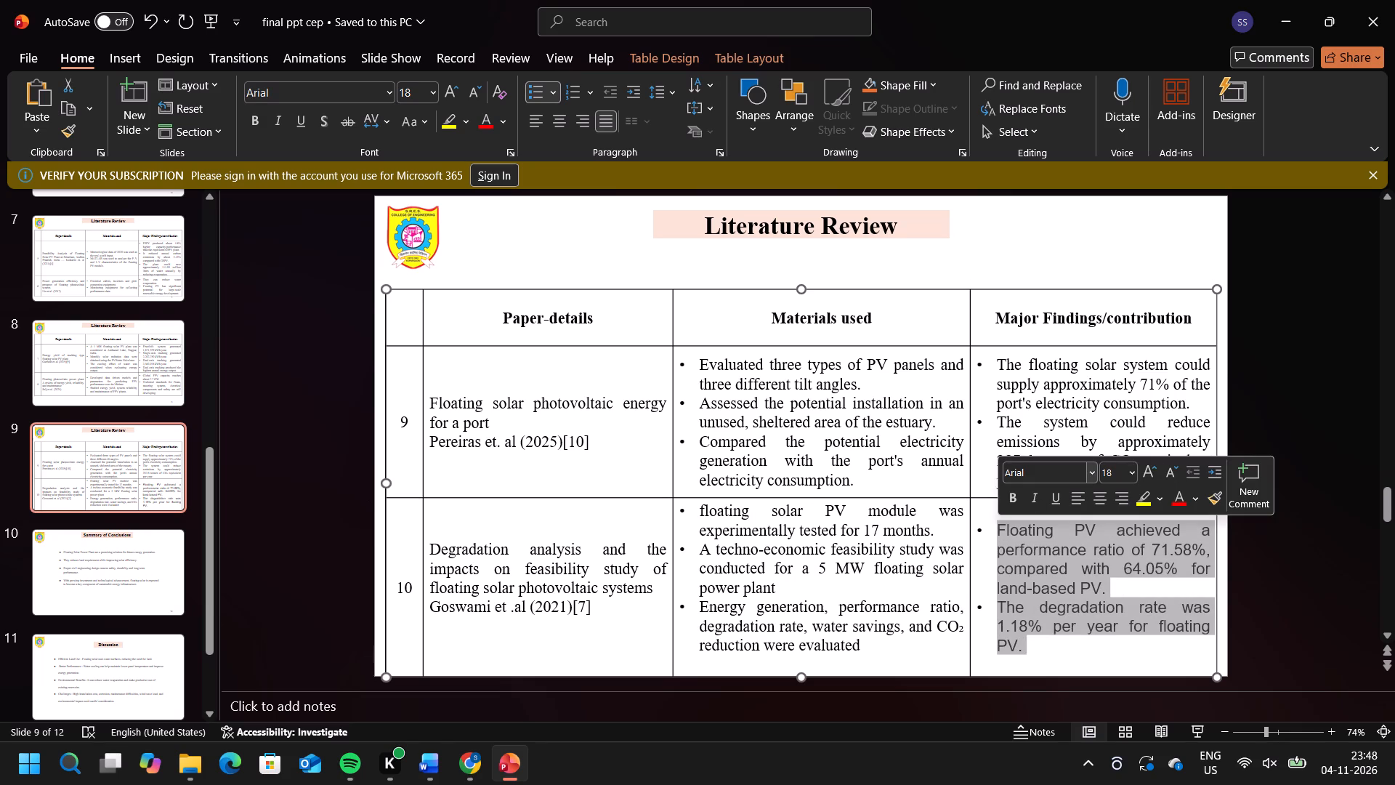
click(1094, 475)
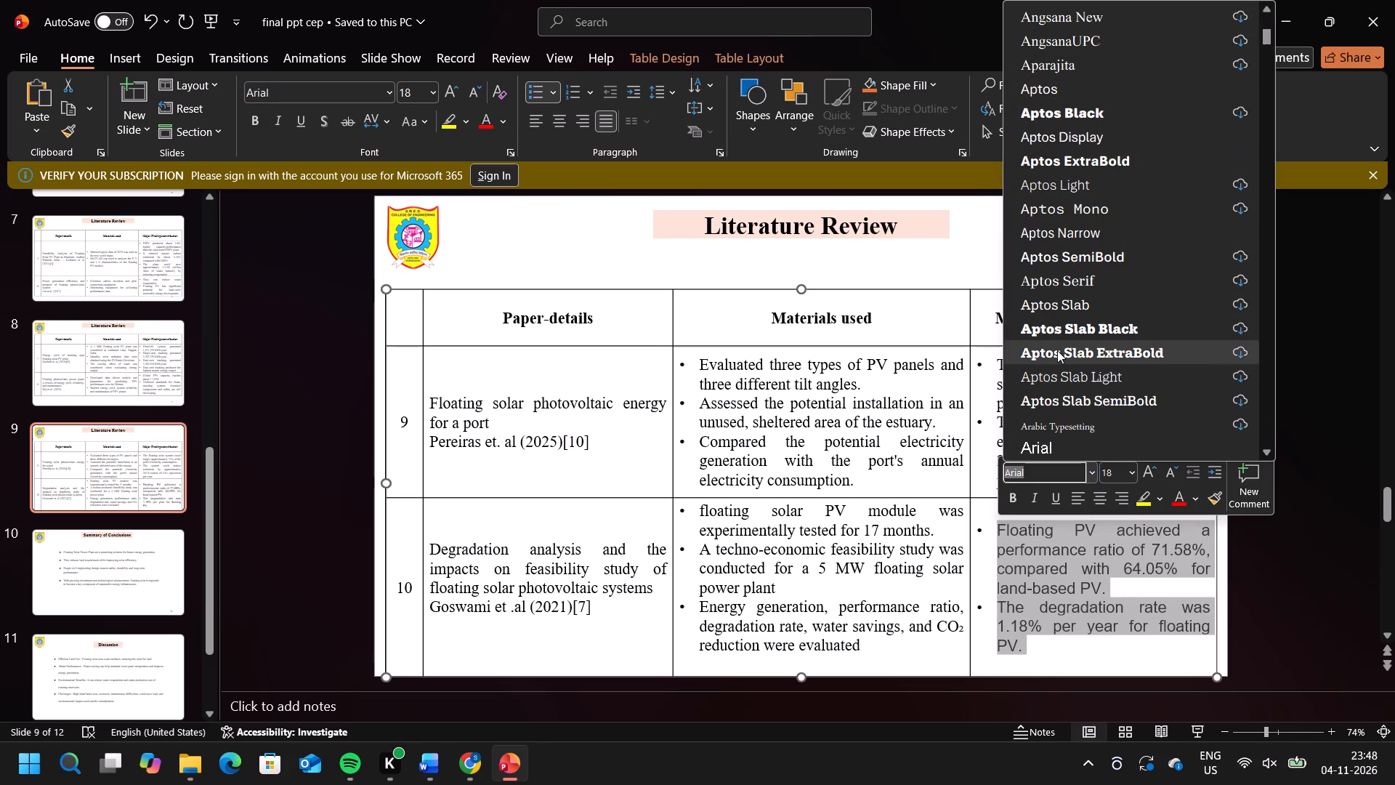
scroll(1057, 350, down, 7)
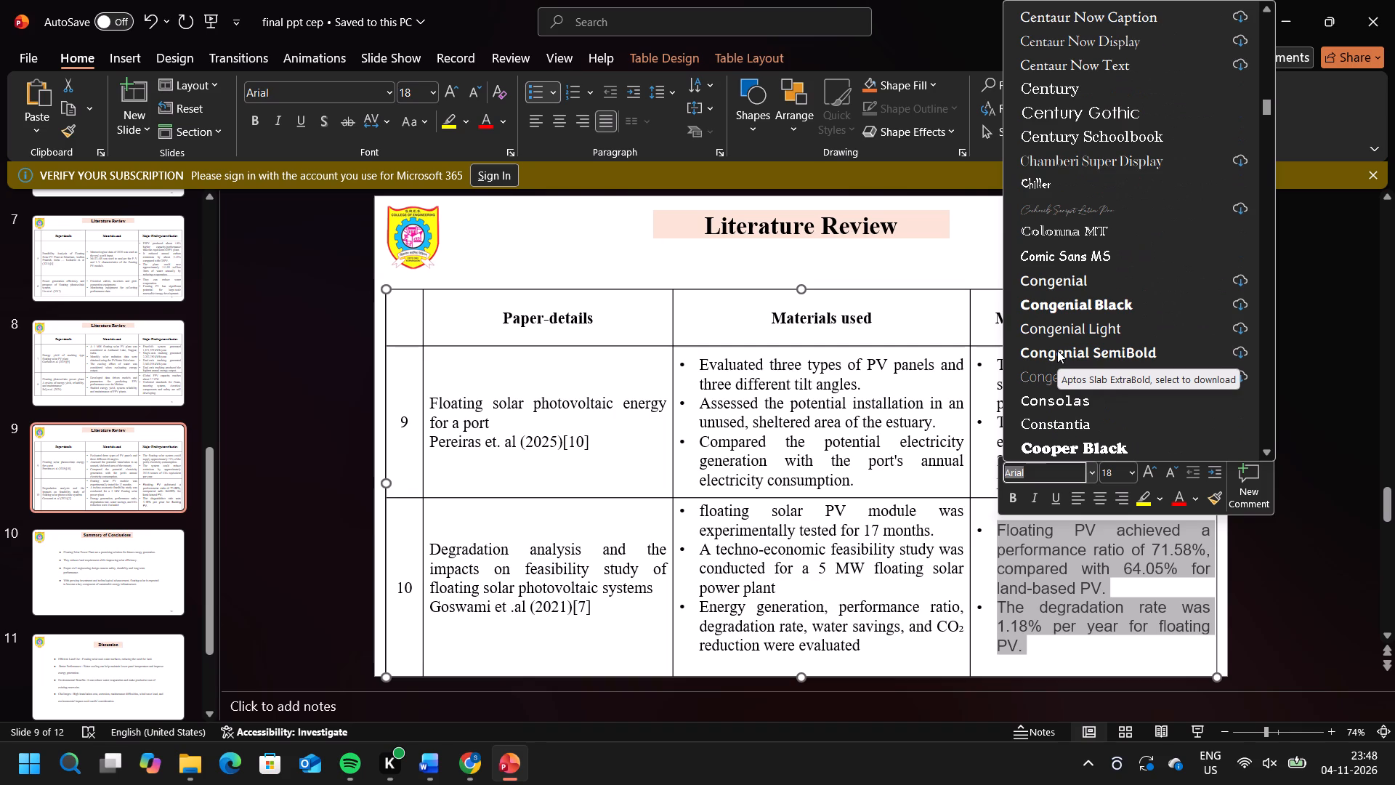
scroll(1057, 350, down, 4)
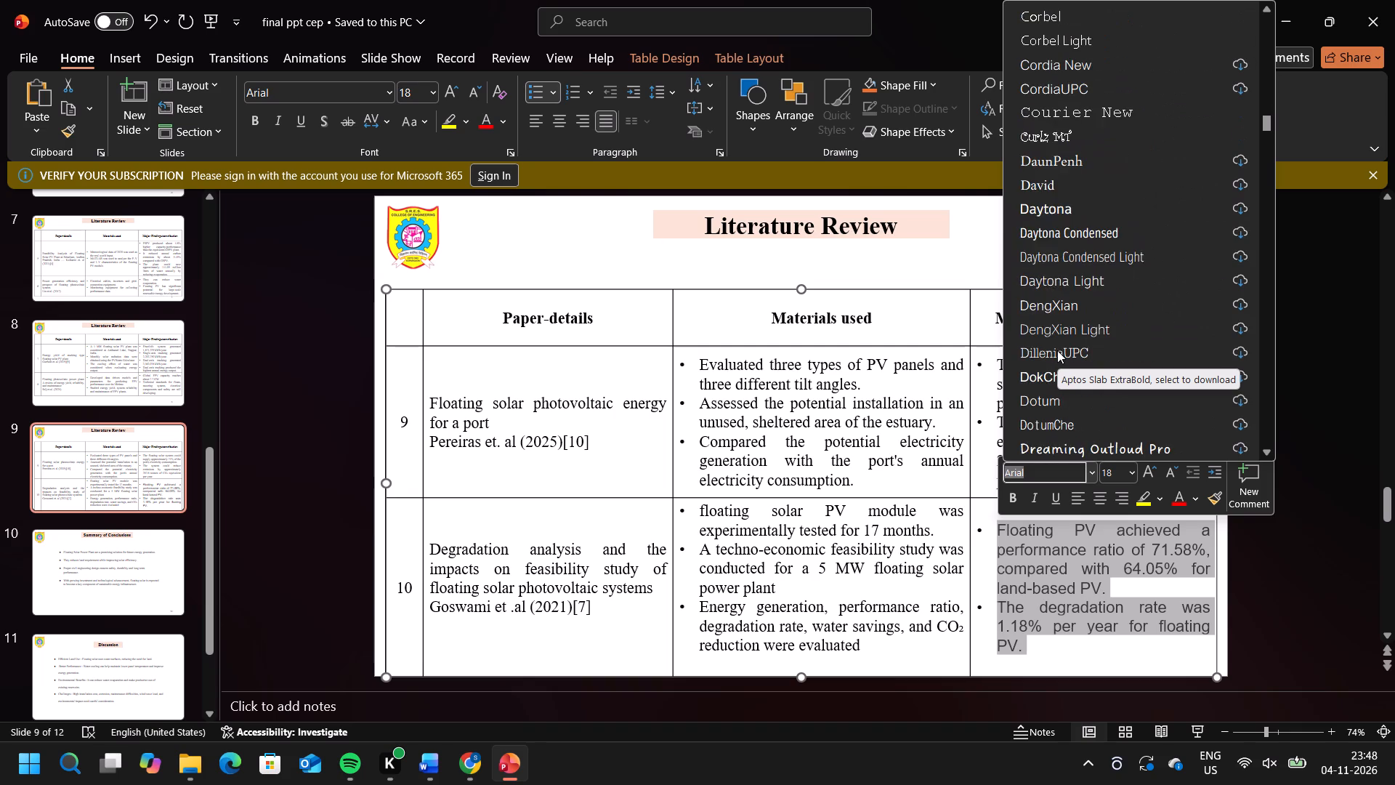
scroll(1057, 350, down, 8)
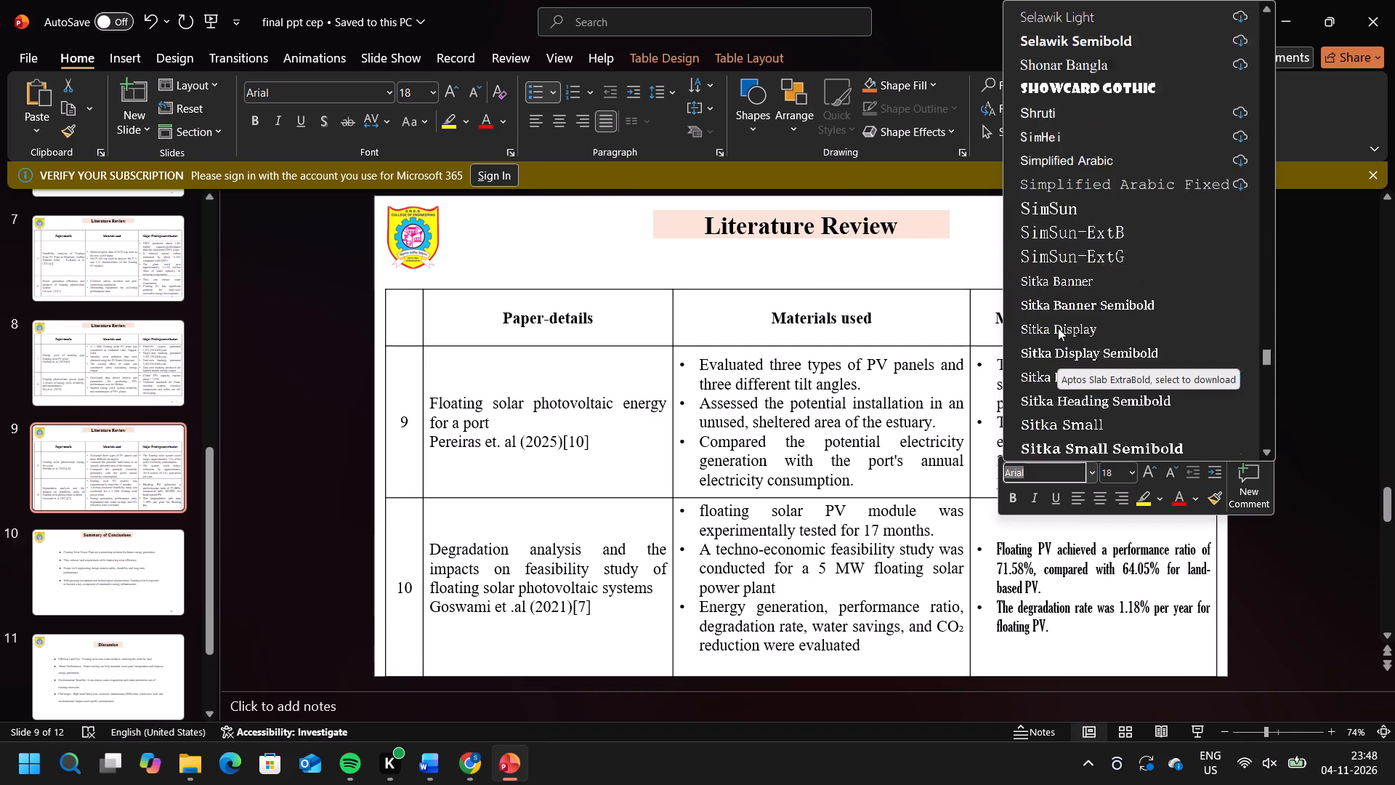
scroll(1058, 328, down, 1)
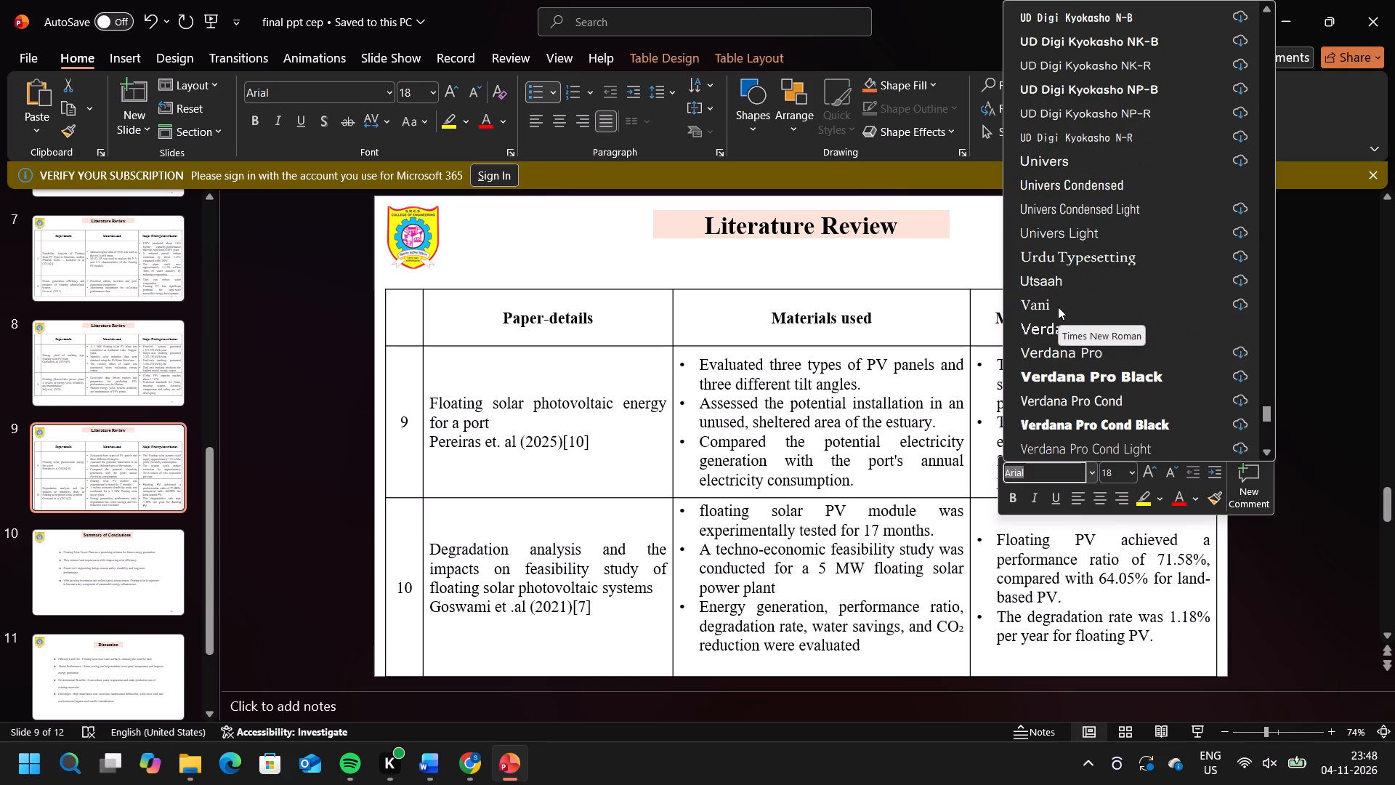
scroll(1058, 307, up, 2)
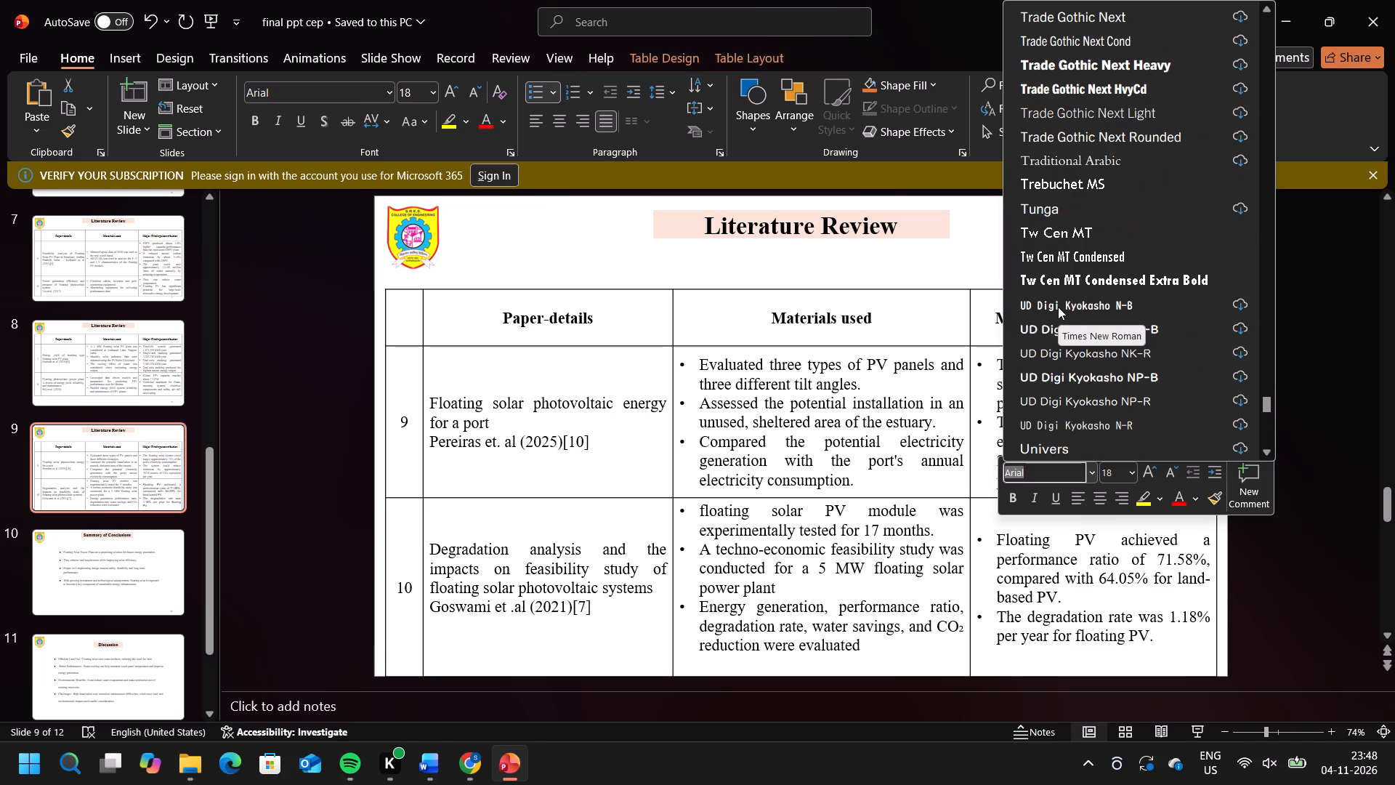
scroll(1058, 307, up, 2)
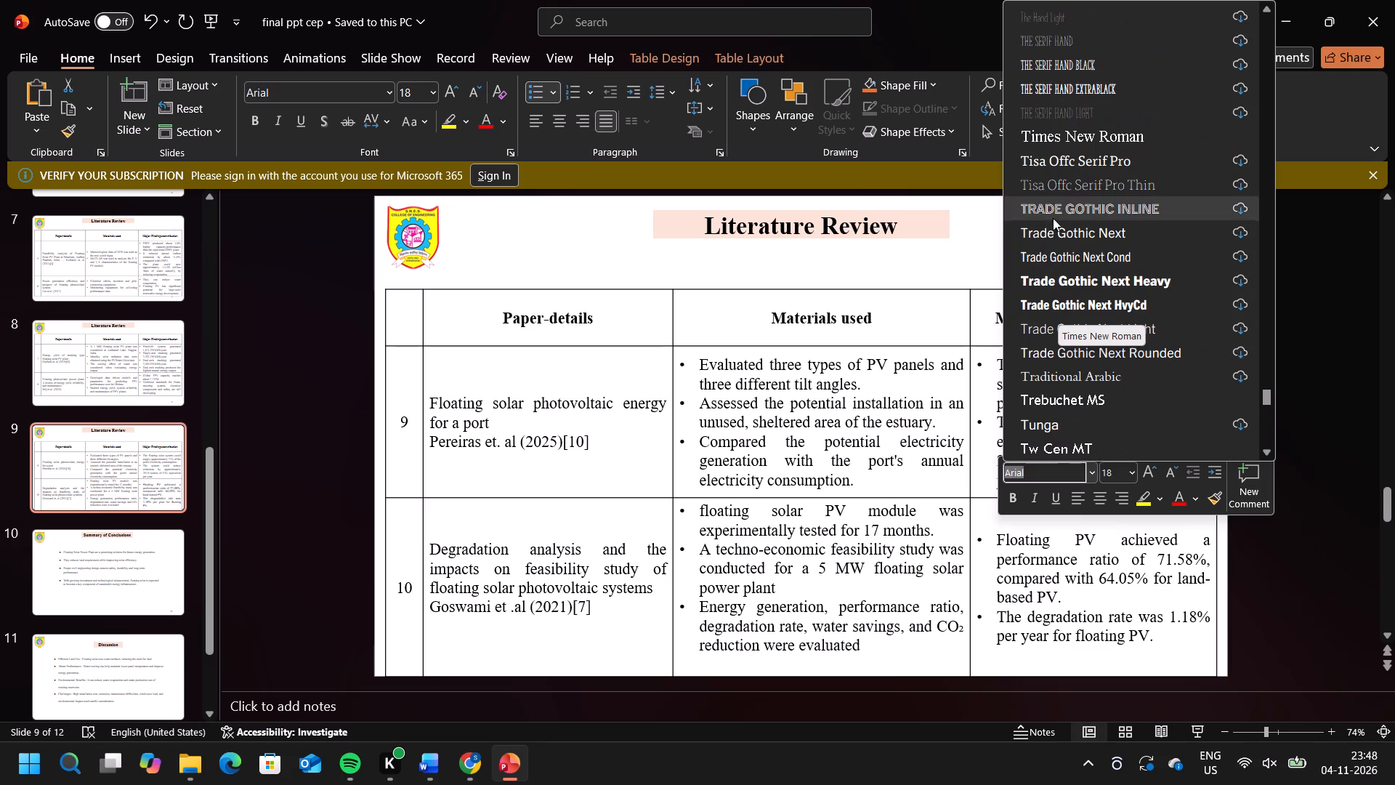
click(1061, 134)
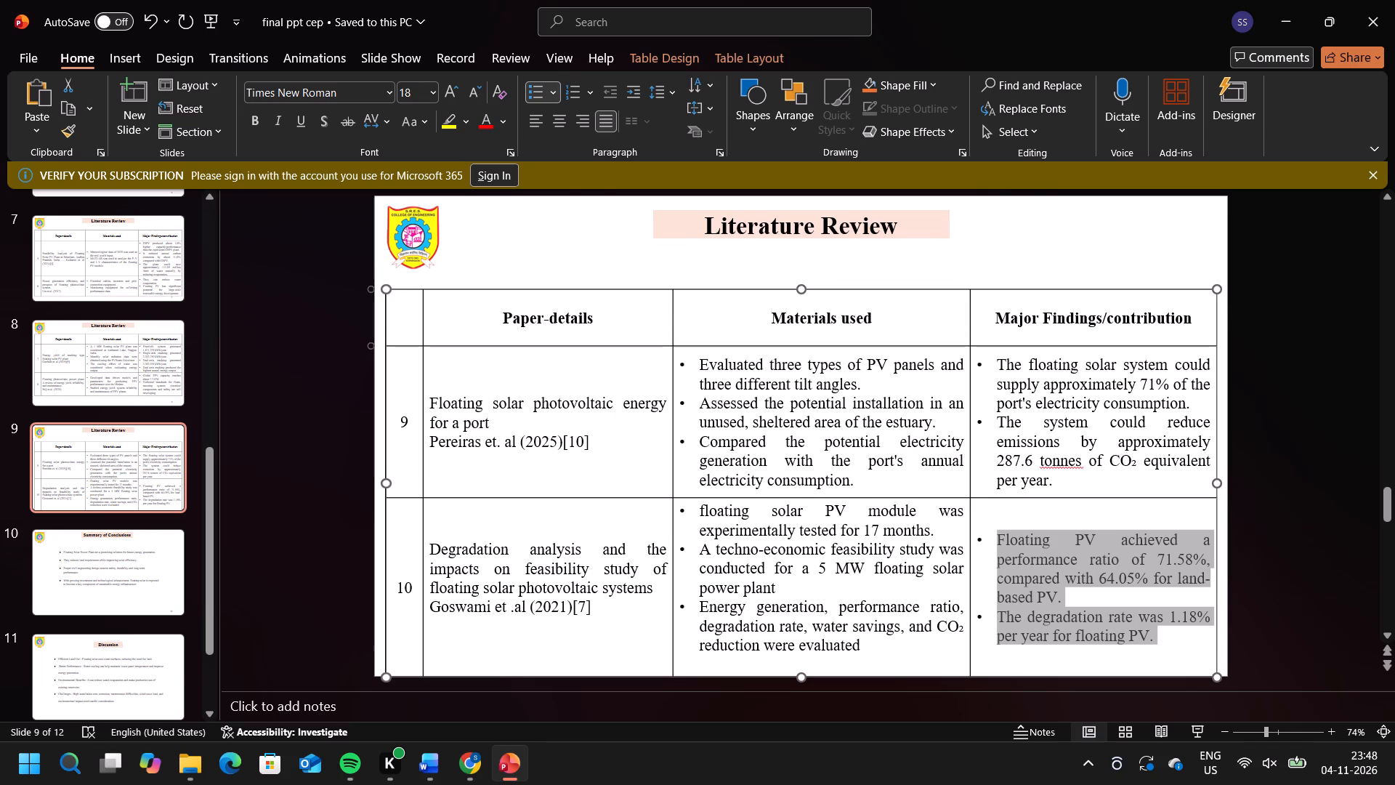
Move the Literature Review table on slide 9 slightly upward so its bottom border clears the slide's lower edge.
drag(387, 332, 385, 318)
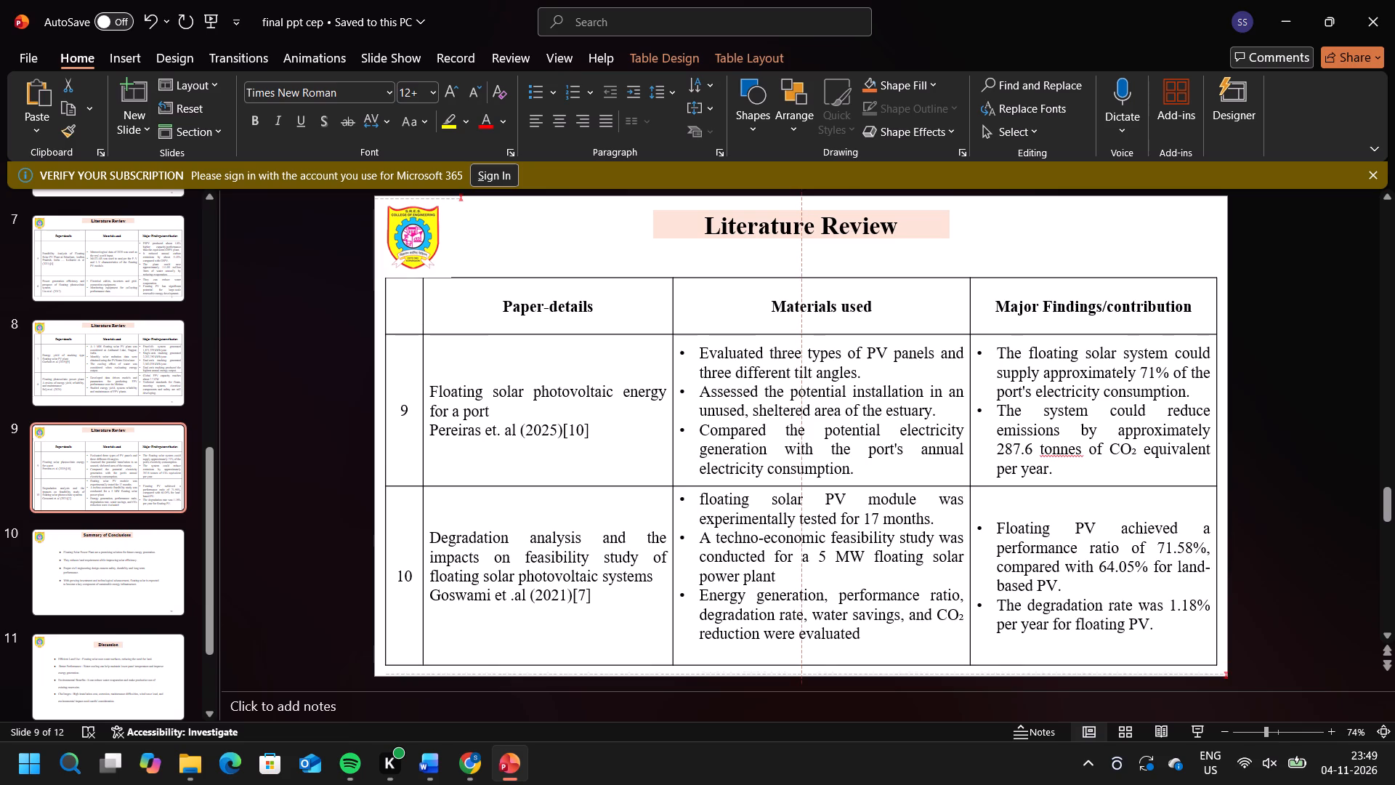
drag(385, 318, 385, 321)
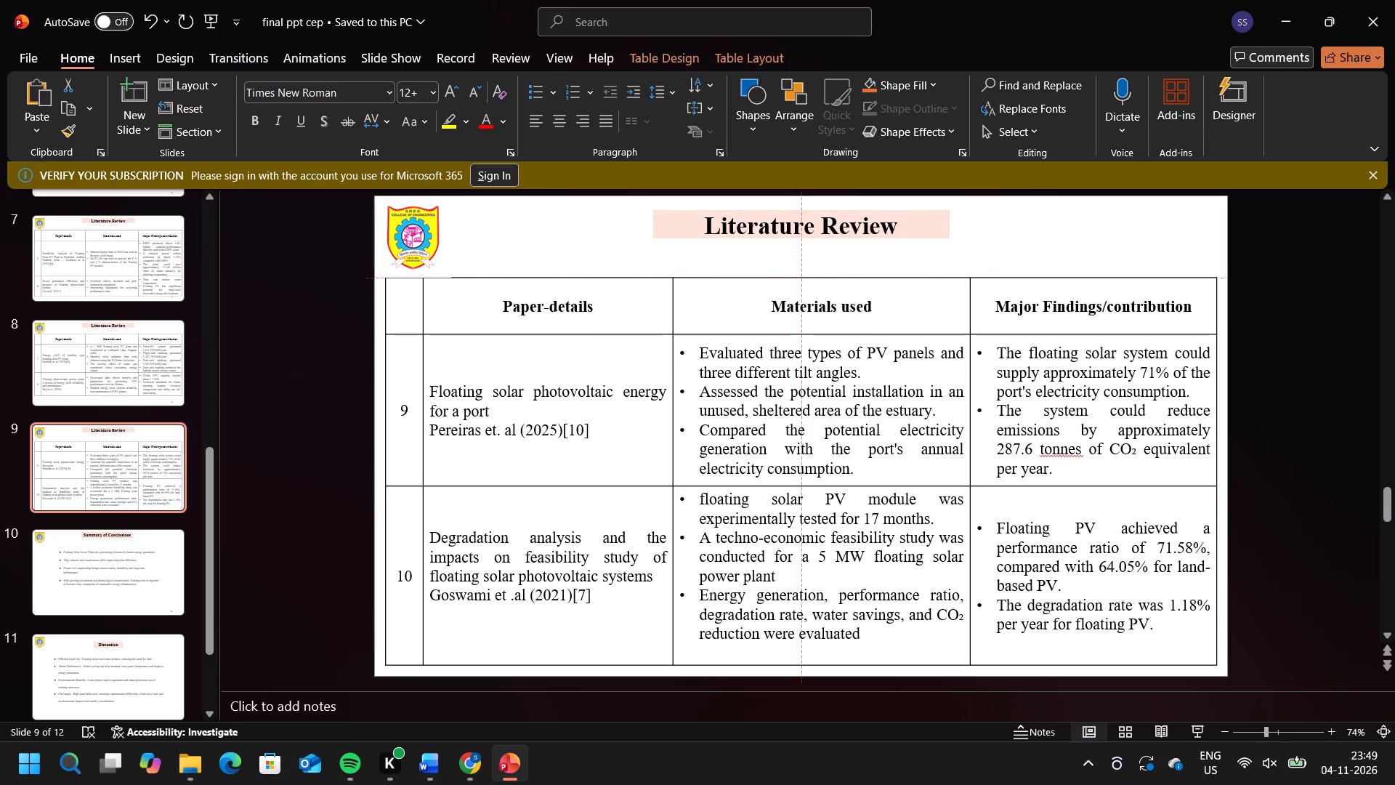
drag(385, 321, 385, 322)
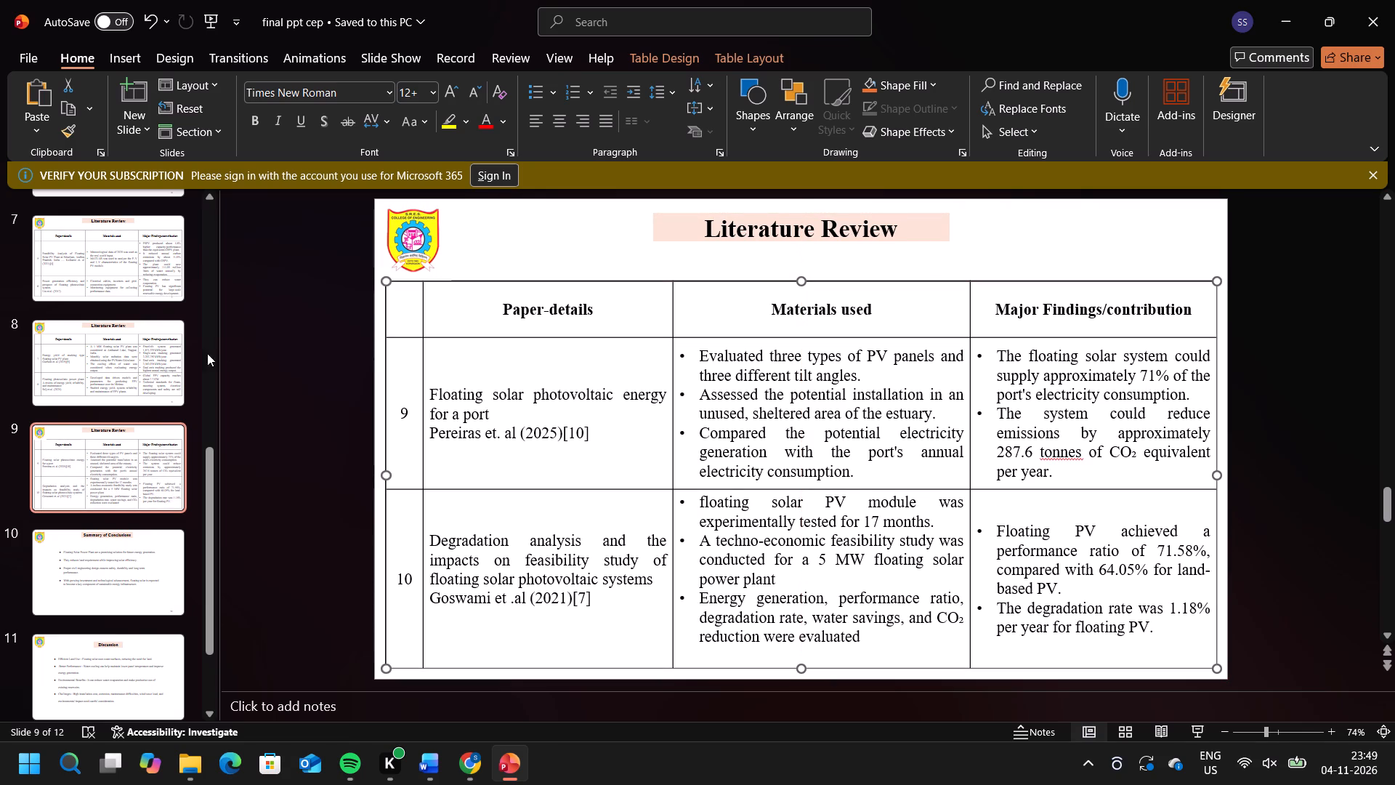
Move the Summary of Conclusions title on slide 10 slightly down and to the right.
click(139, 358)
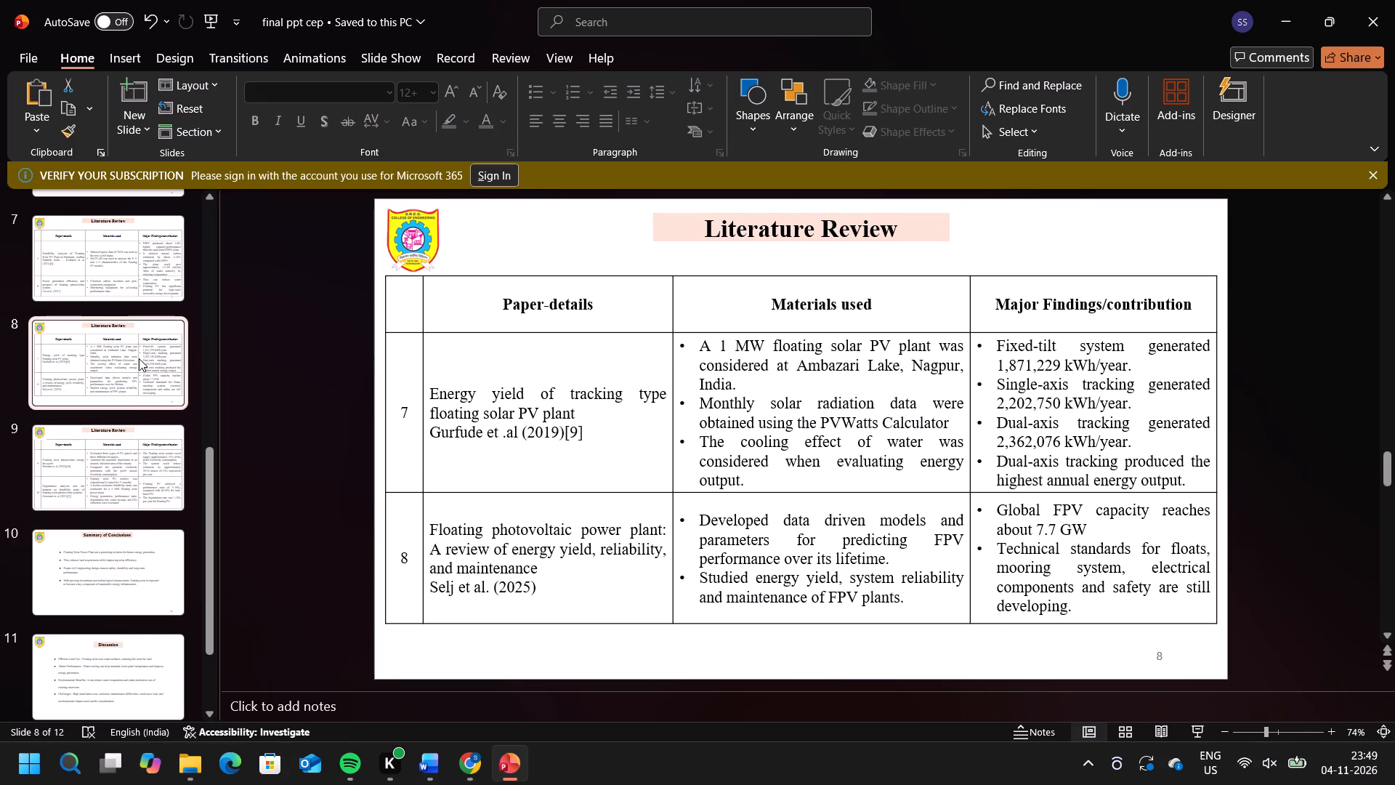
click(134, 471)
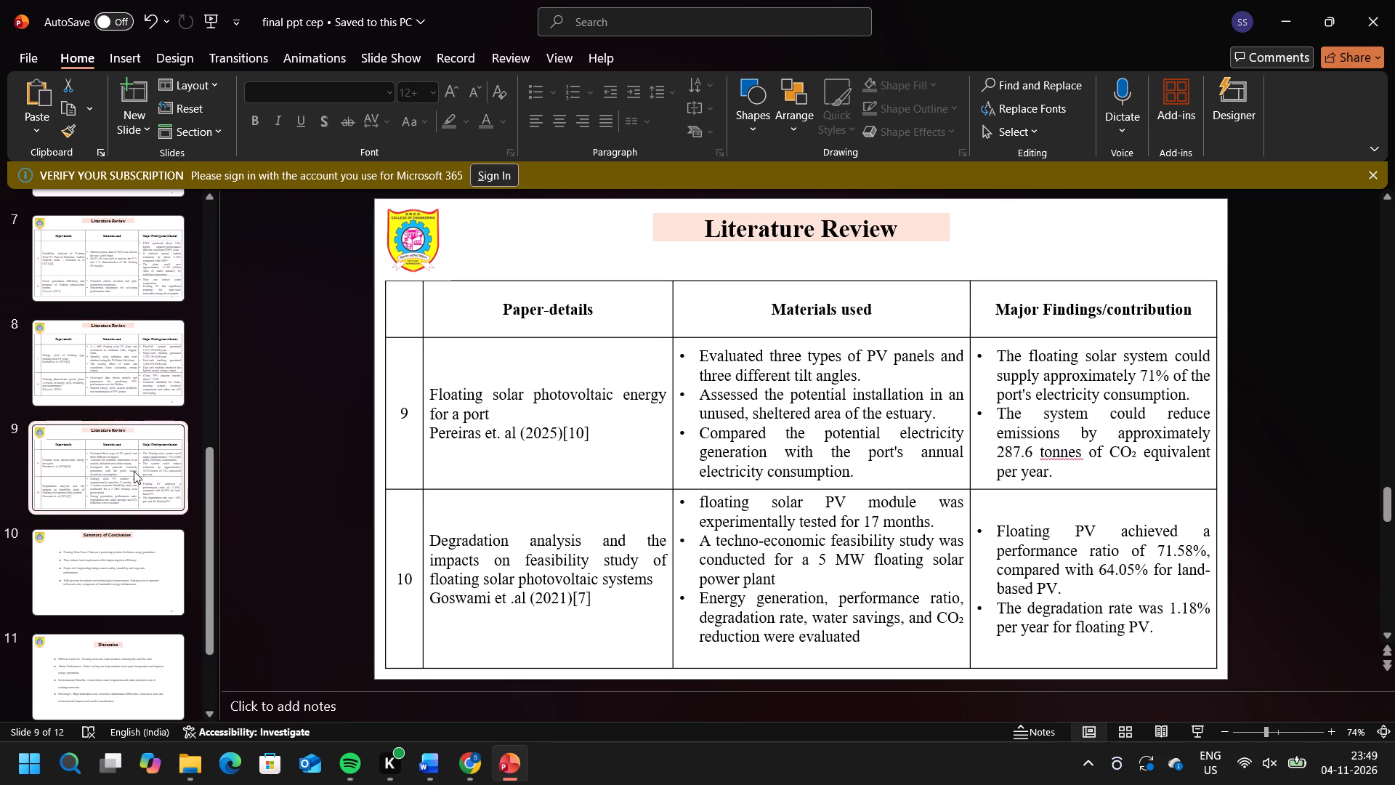
click(155, 557)
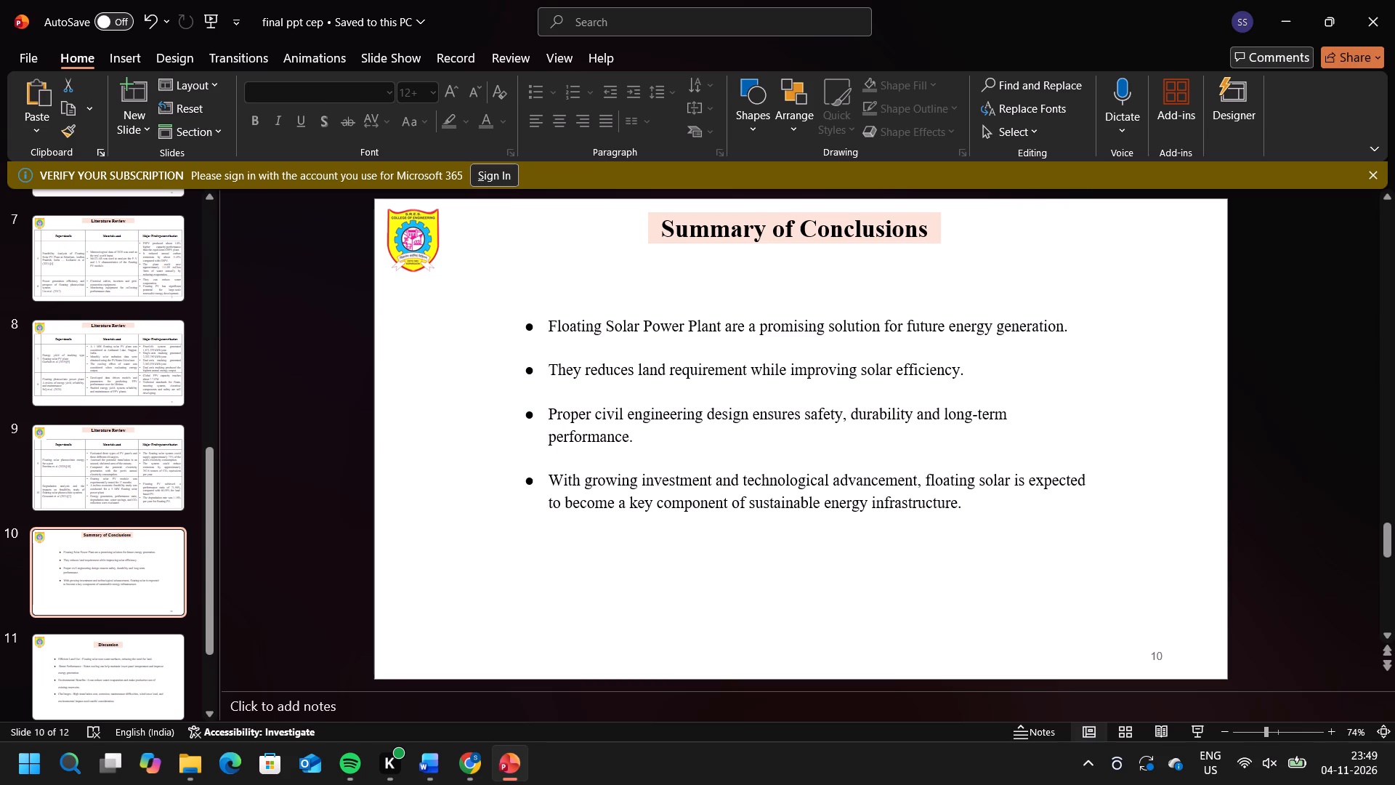
drag(660, 233, 663, 255)
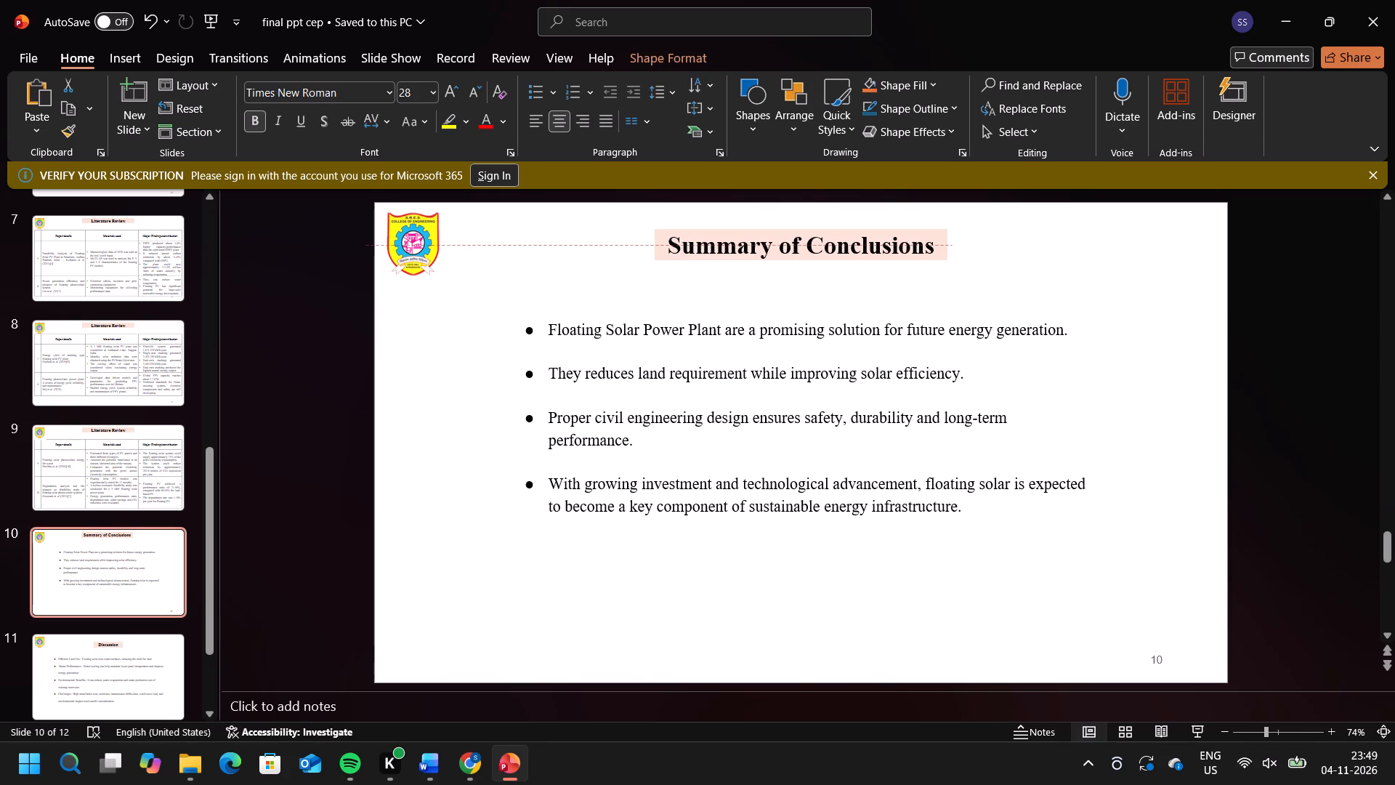
drag(663, 255, 664, 254)
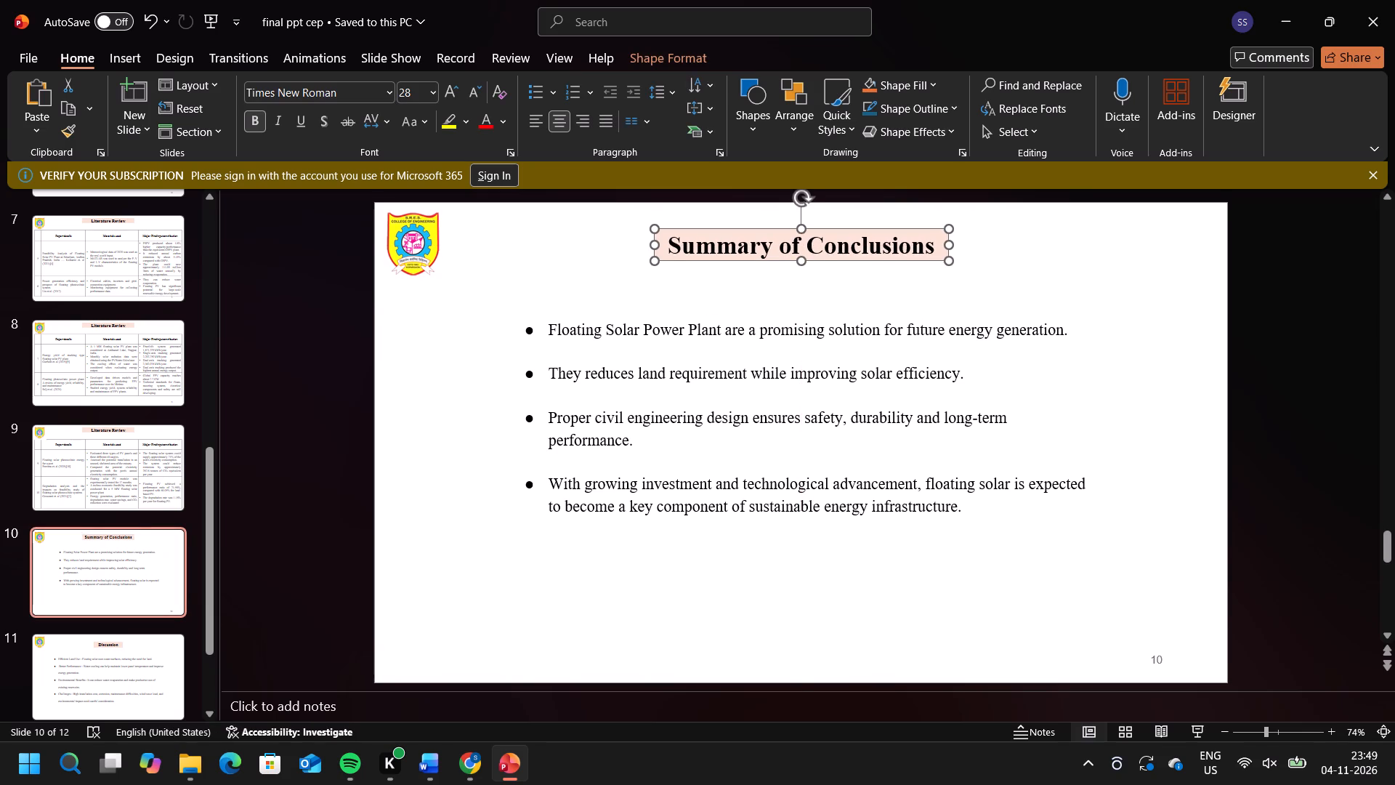
Remove the round bullets from all four conclusion points on slide 10.
drag(963, 510, 581, 345)
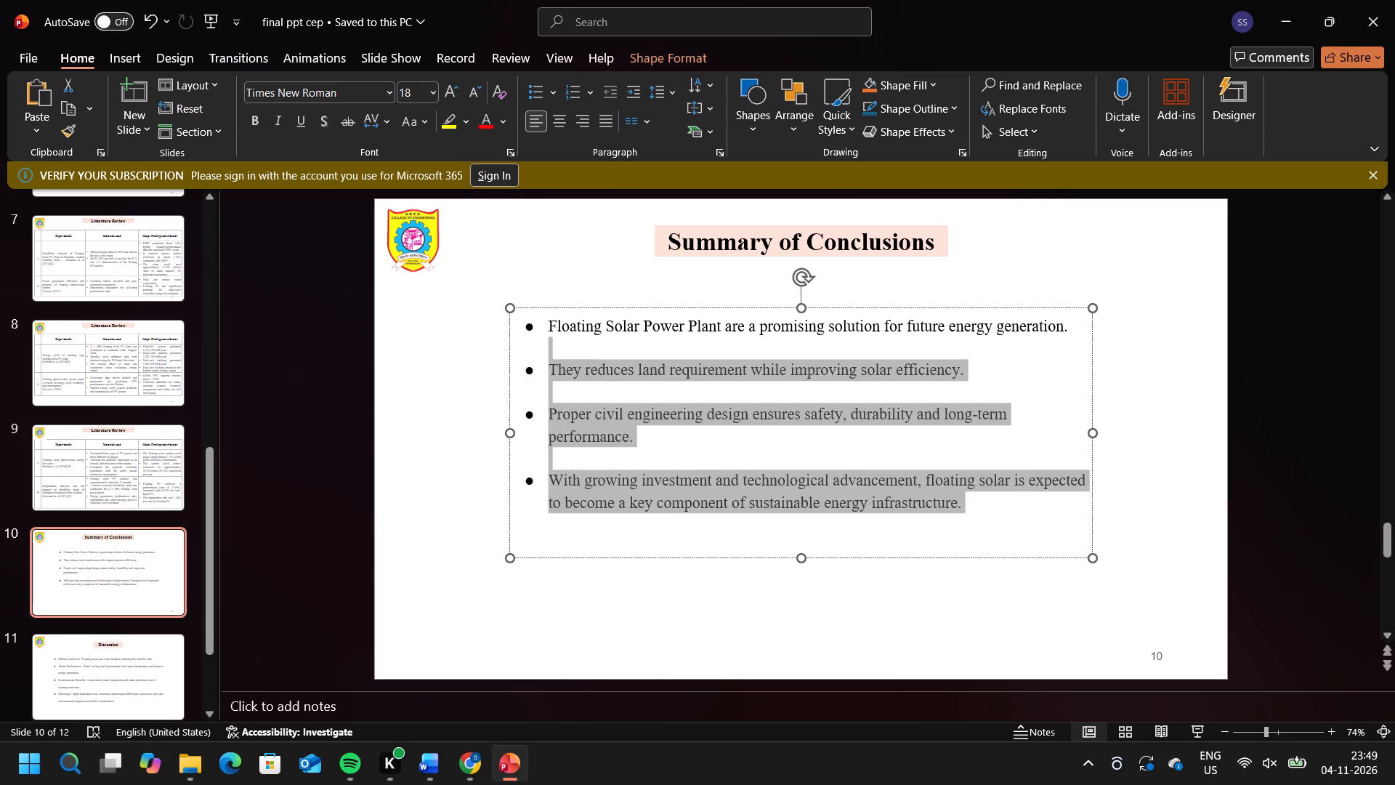
drag(581, 345, 551, 329)
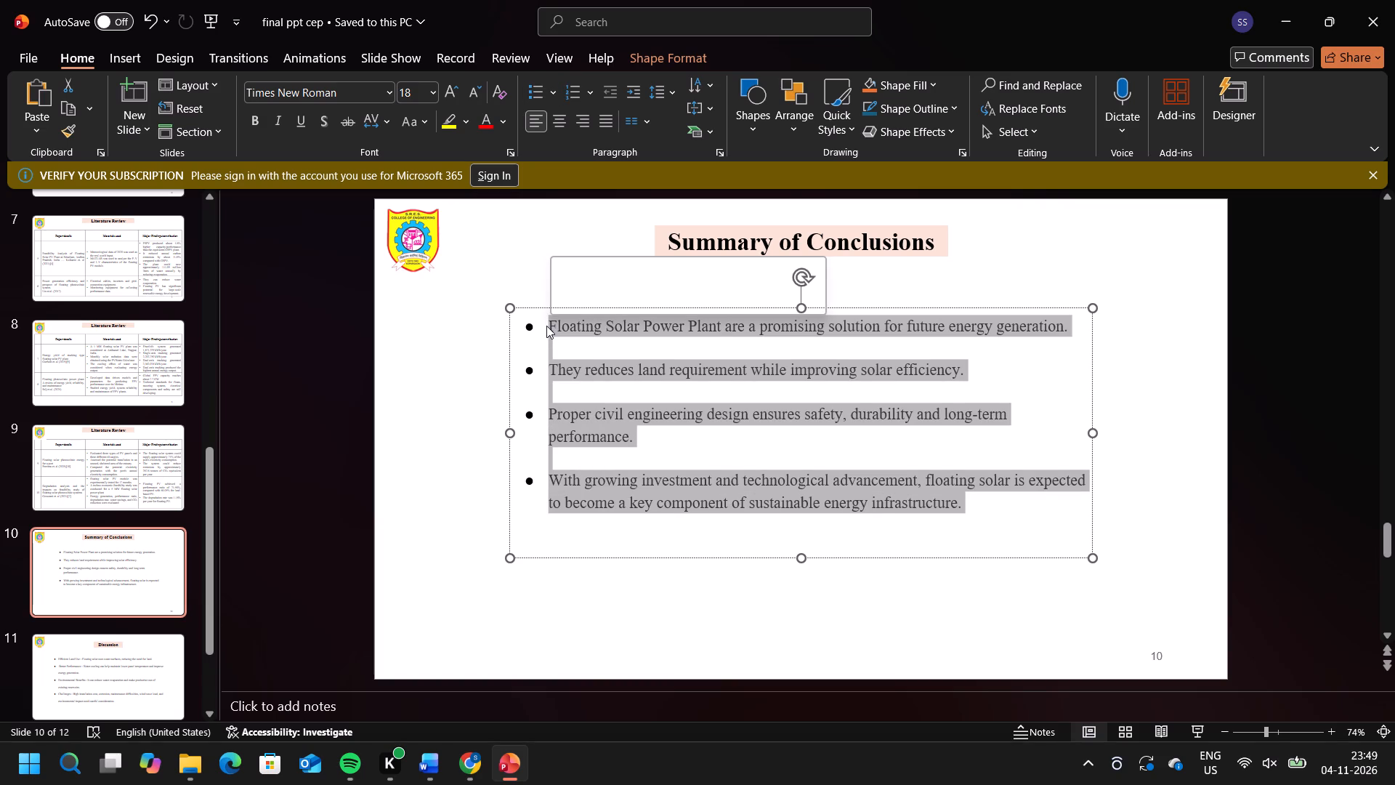
click(546, 326)
key(BackSpace)
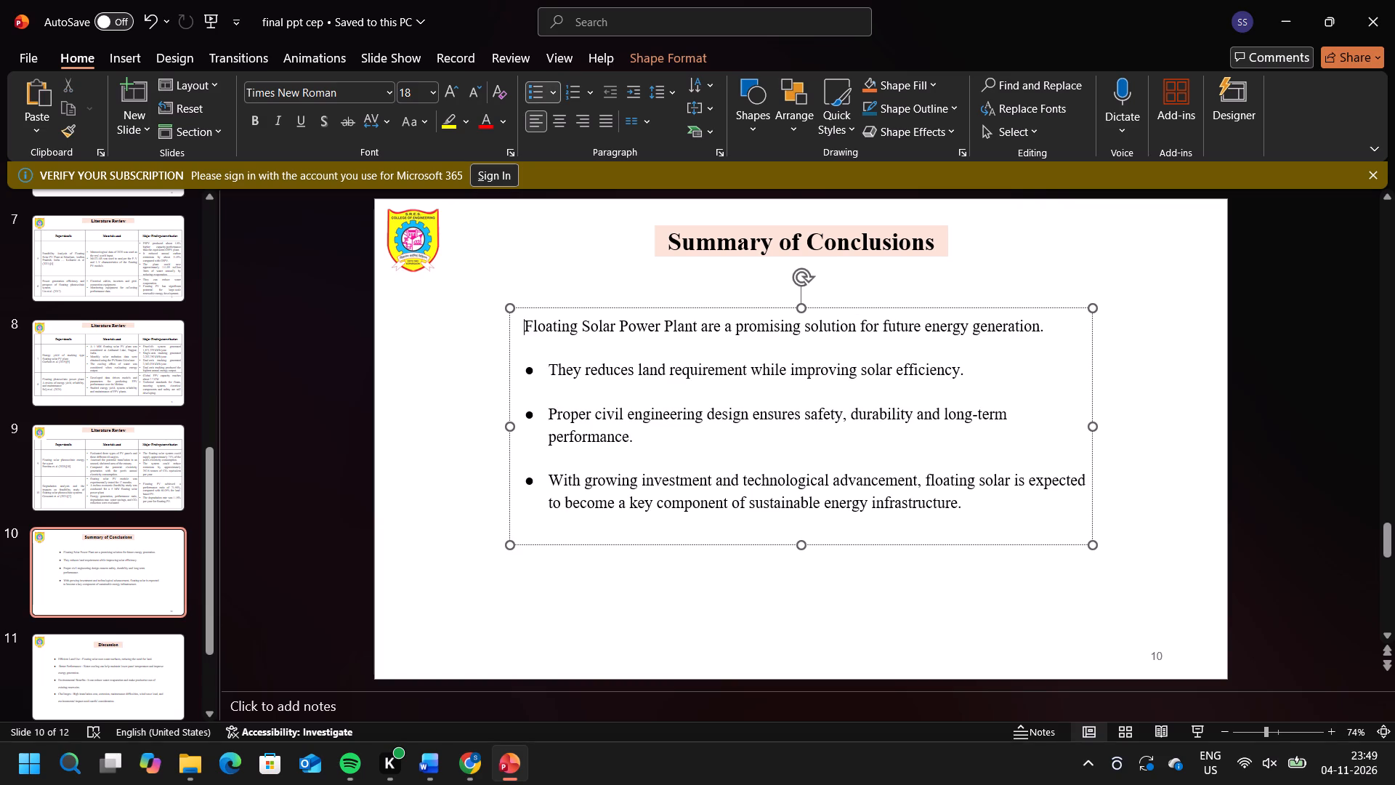
click(539, 368)
key(BackSpace)
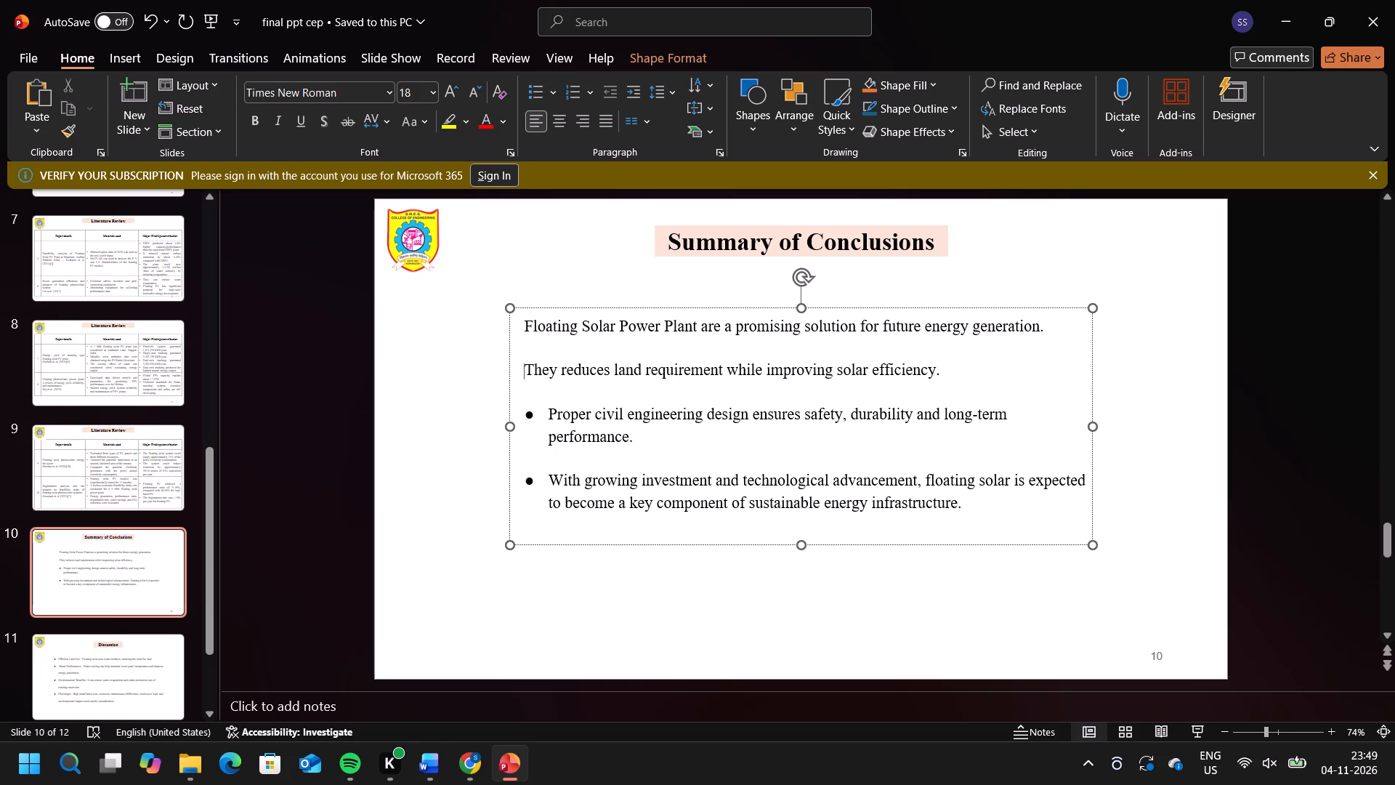
click(543, 417)
key(BackSpace)
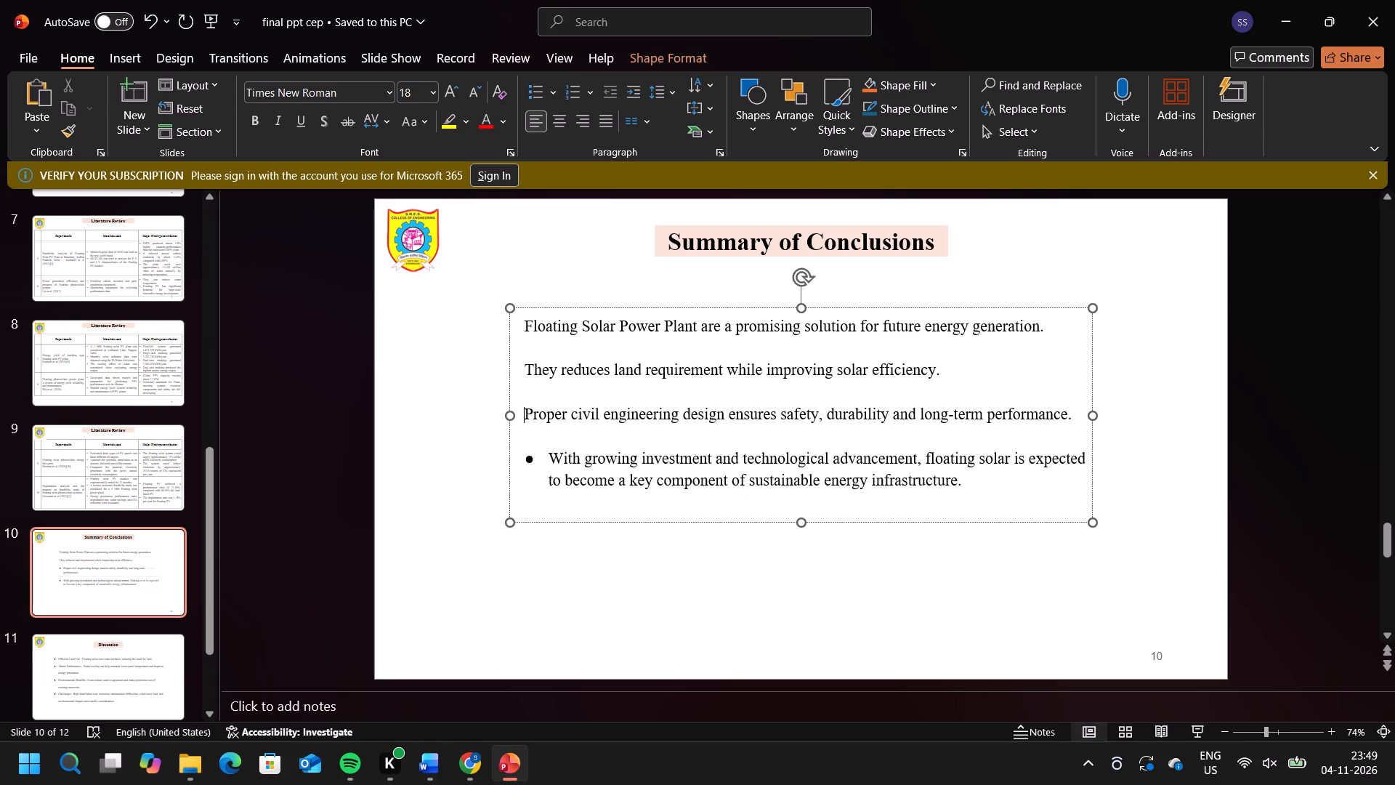
click(534, 454)
key(BackSpace)
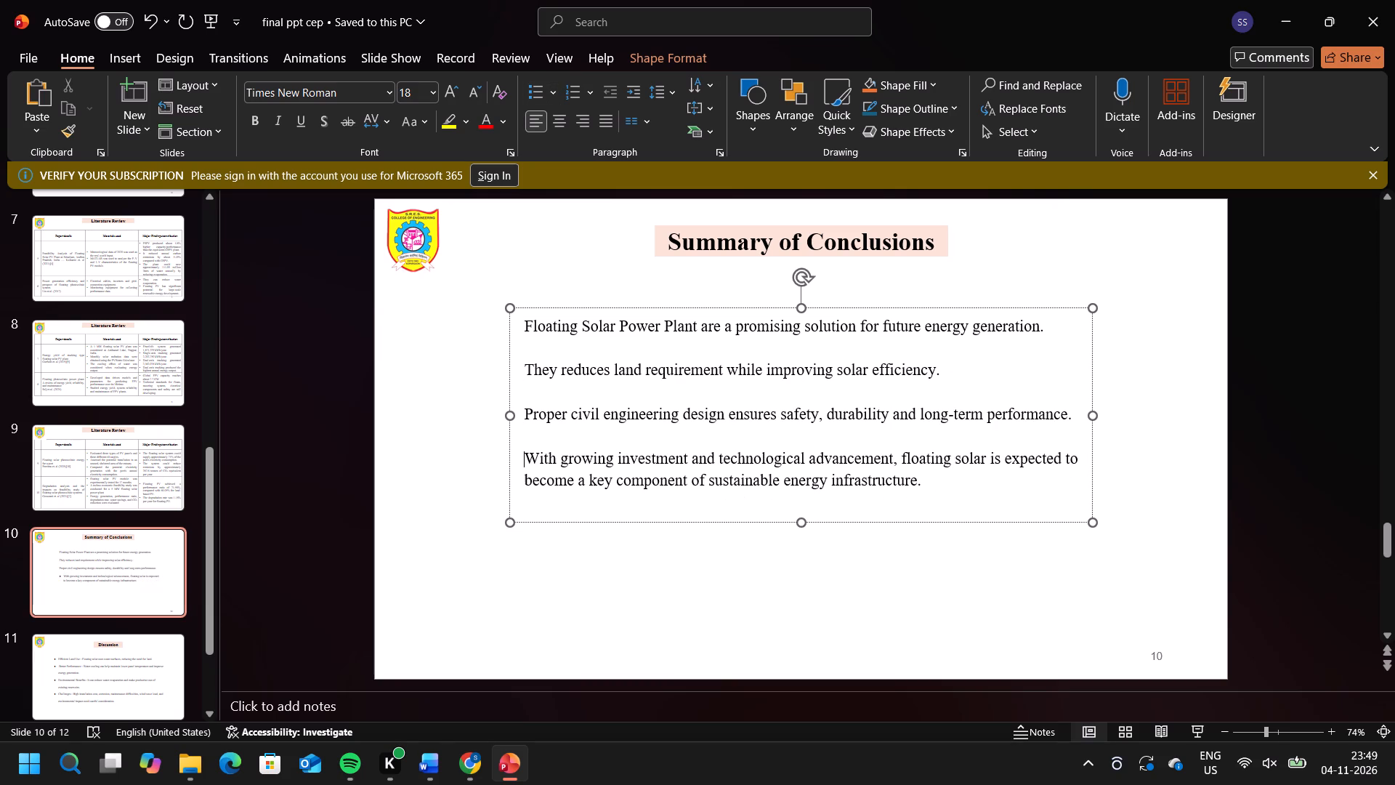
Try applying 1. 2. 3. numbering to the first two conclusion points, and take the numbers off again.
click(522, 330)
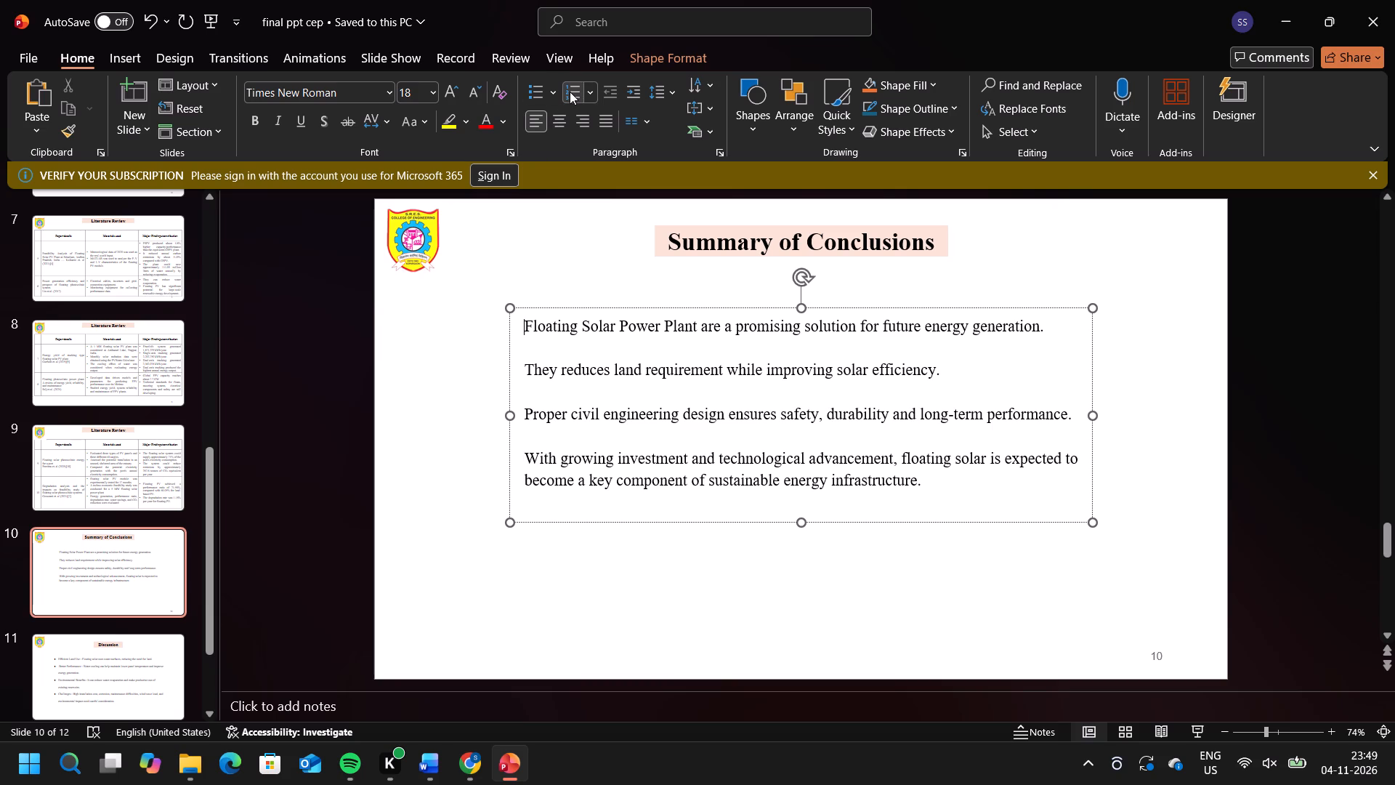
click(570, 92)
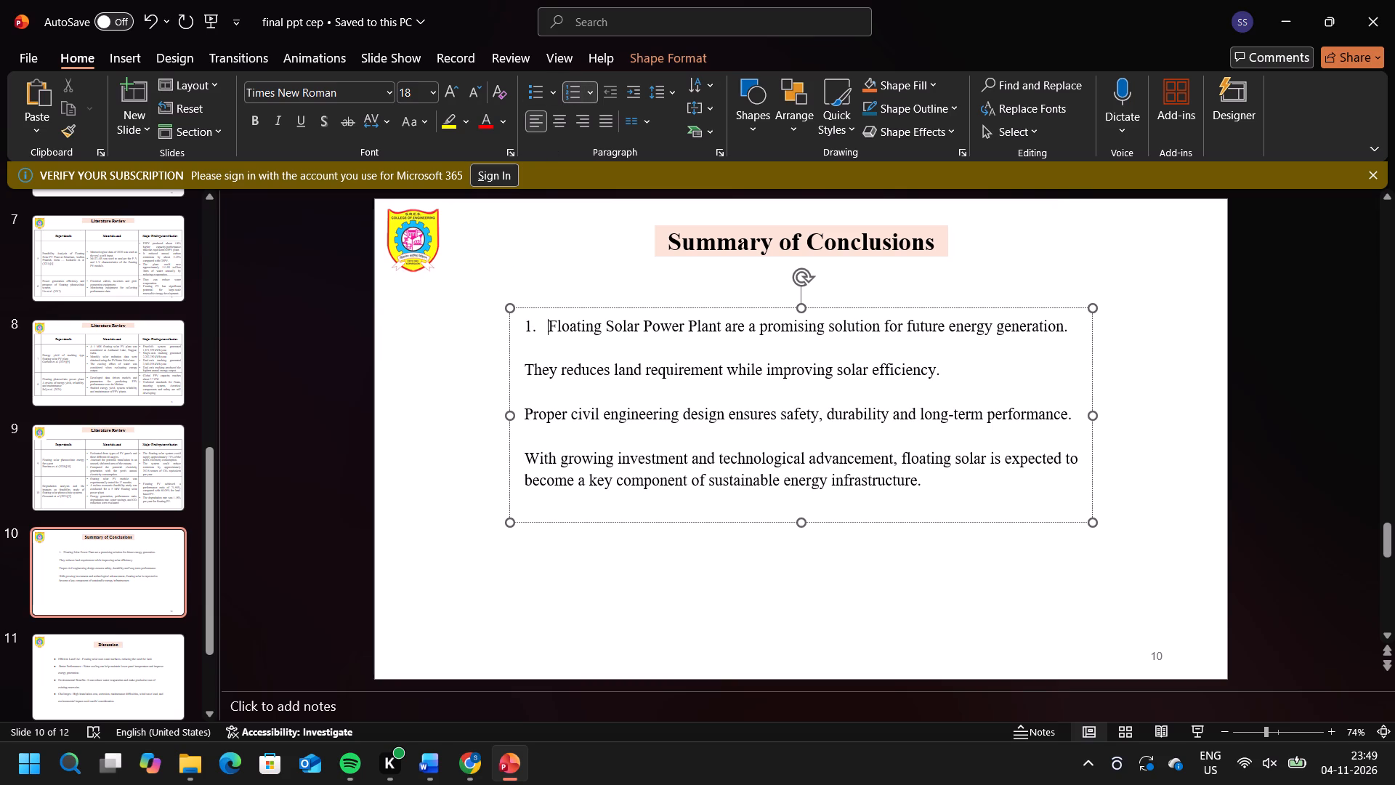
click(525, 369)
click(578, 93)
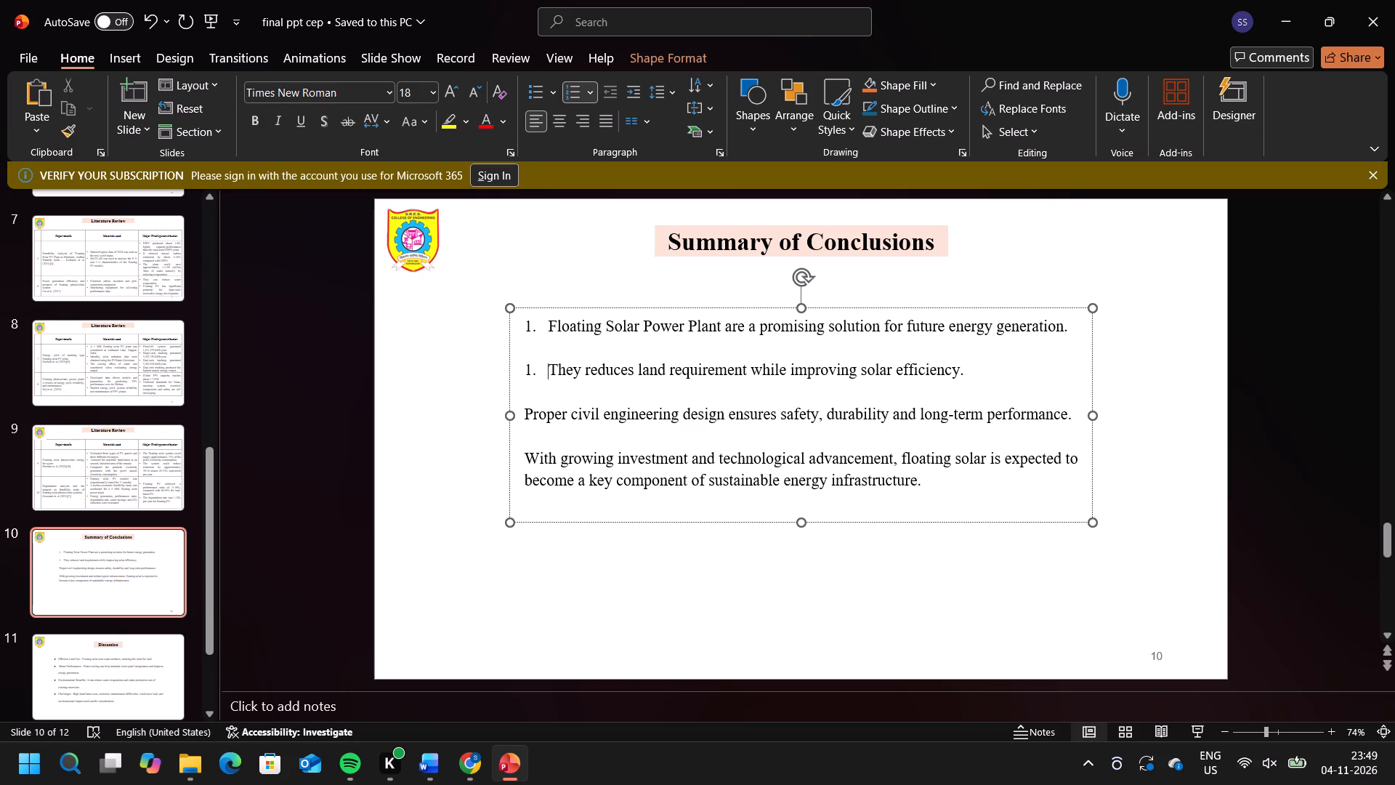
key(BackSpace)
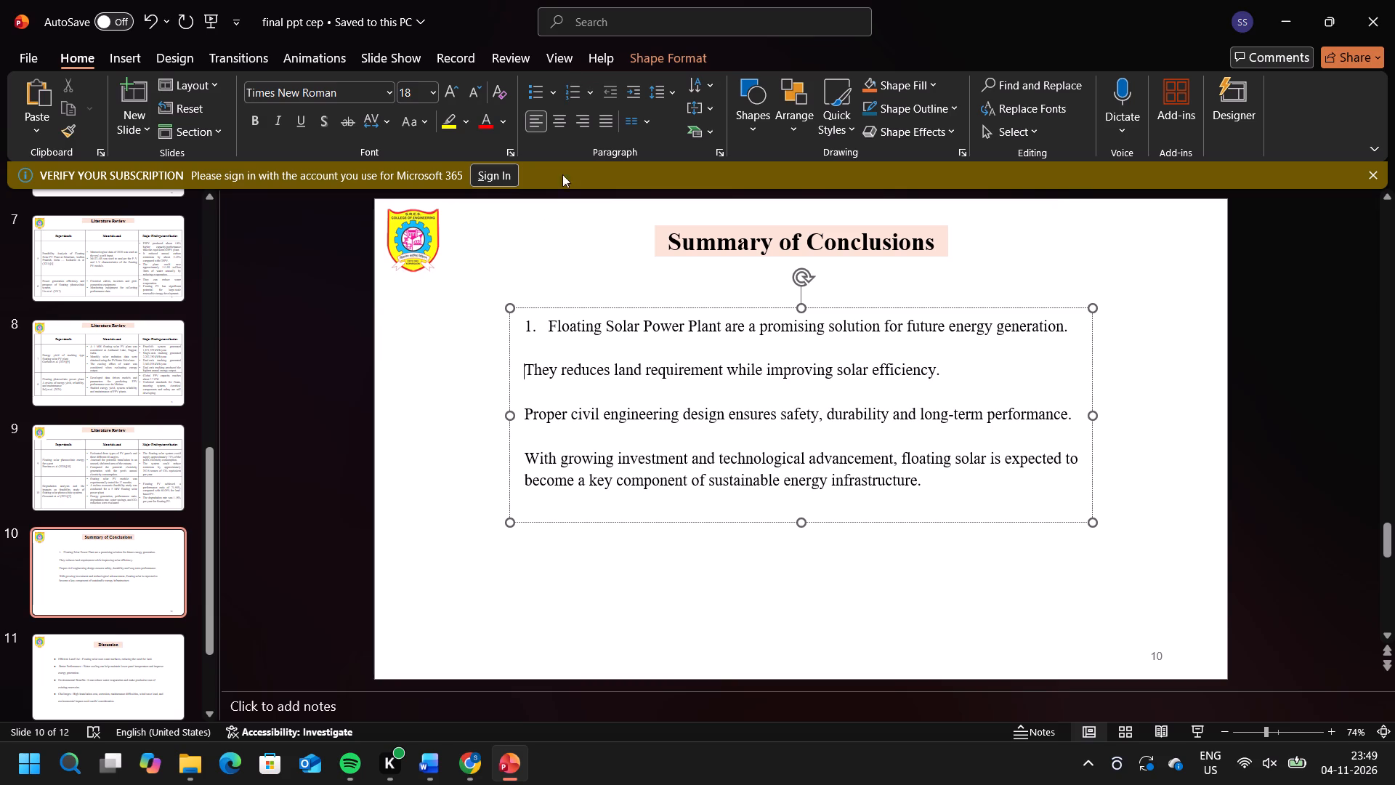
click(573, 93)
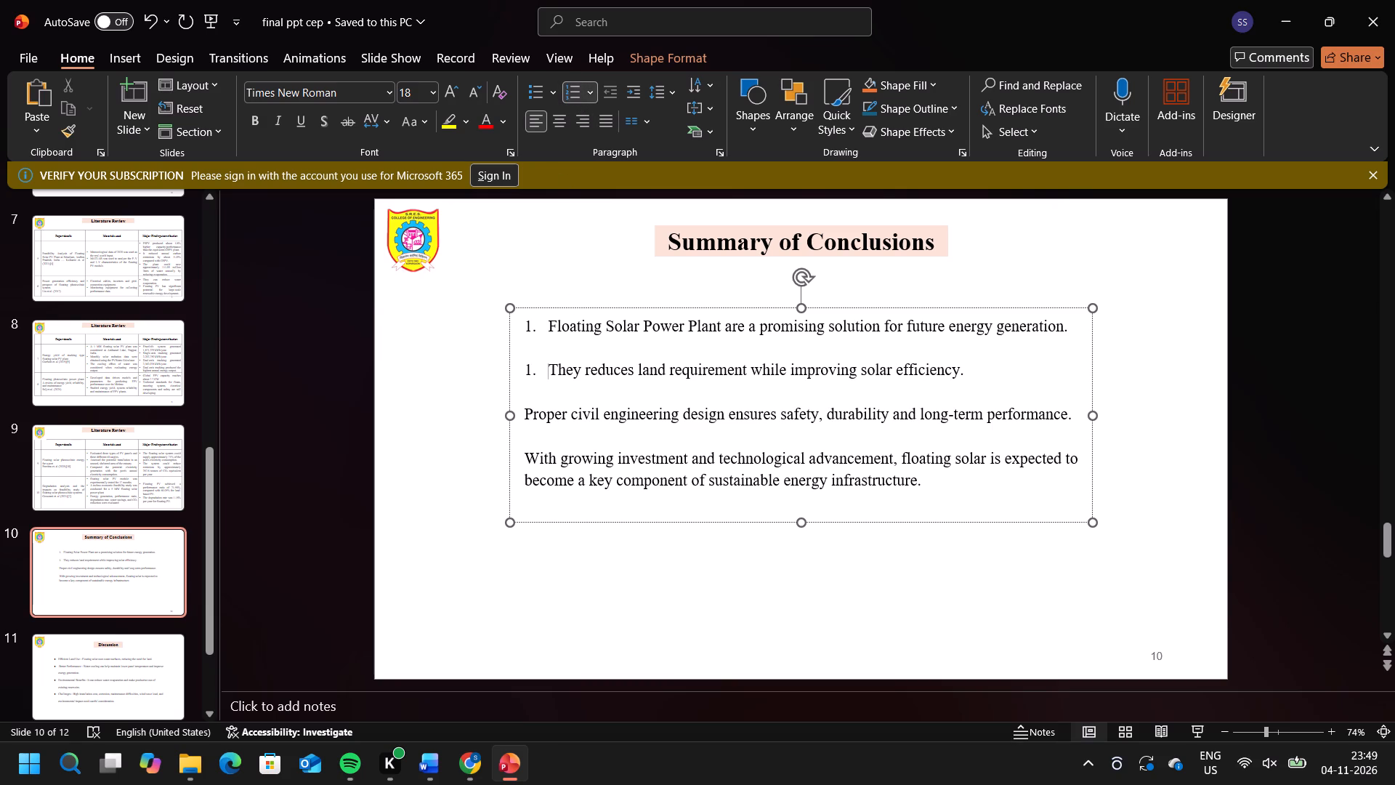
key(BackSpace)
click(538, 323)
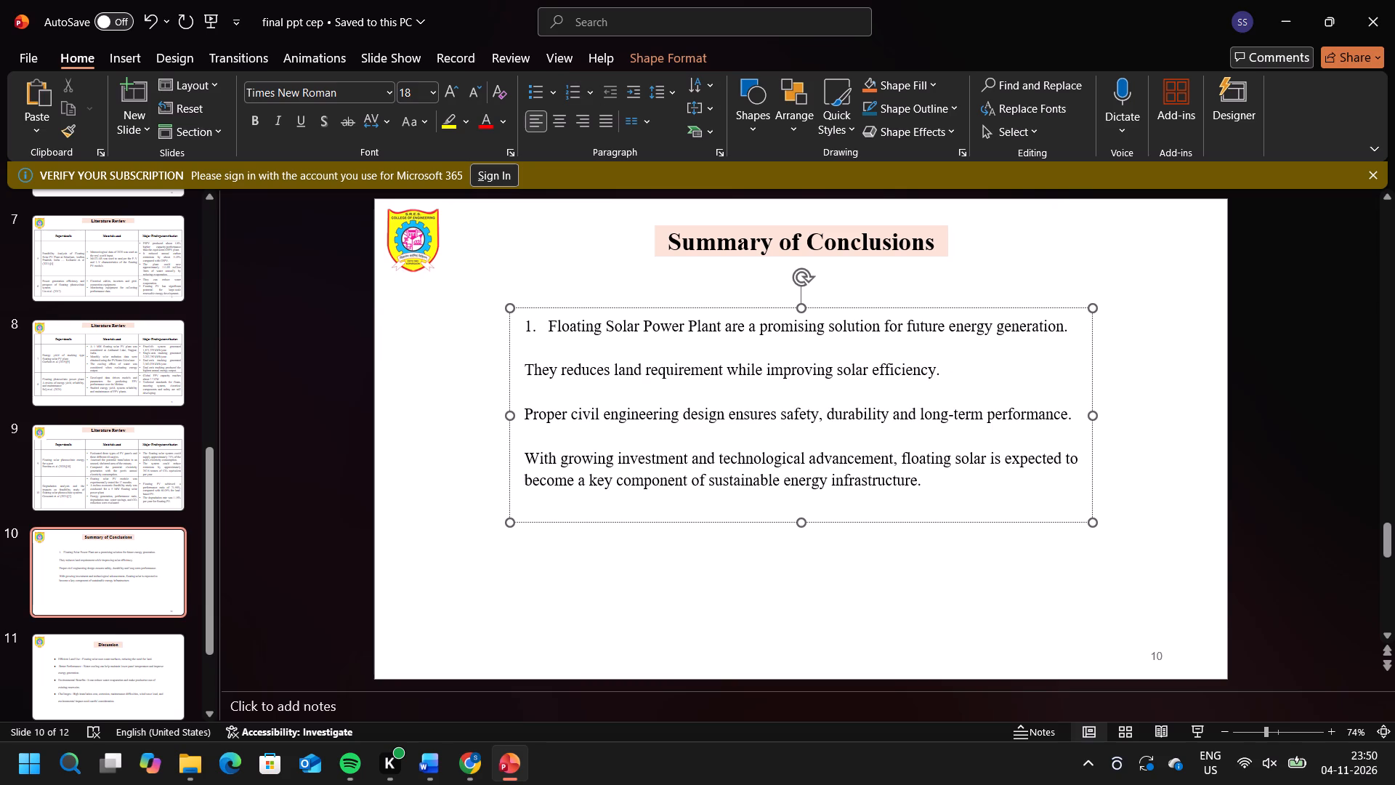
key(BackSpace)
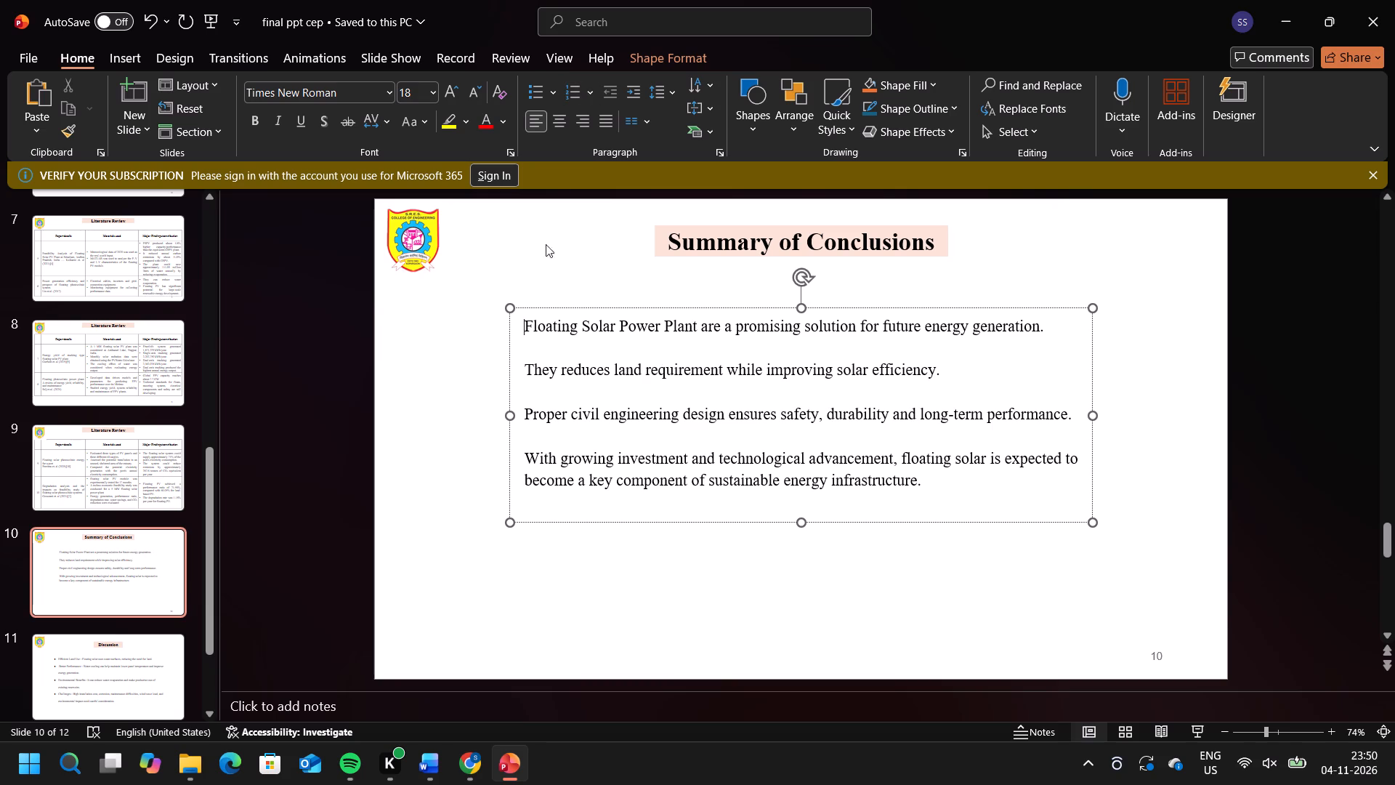
Apply 1. 2. 3. numbering to each of the four conclusion points on slide 10, one point at a time.
click(564, 83)
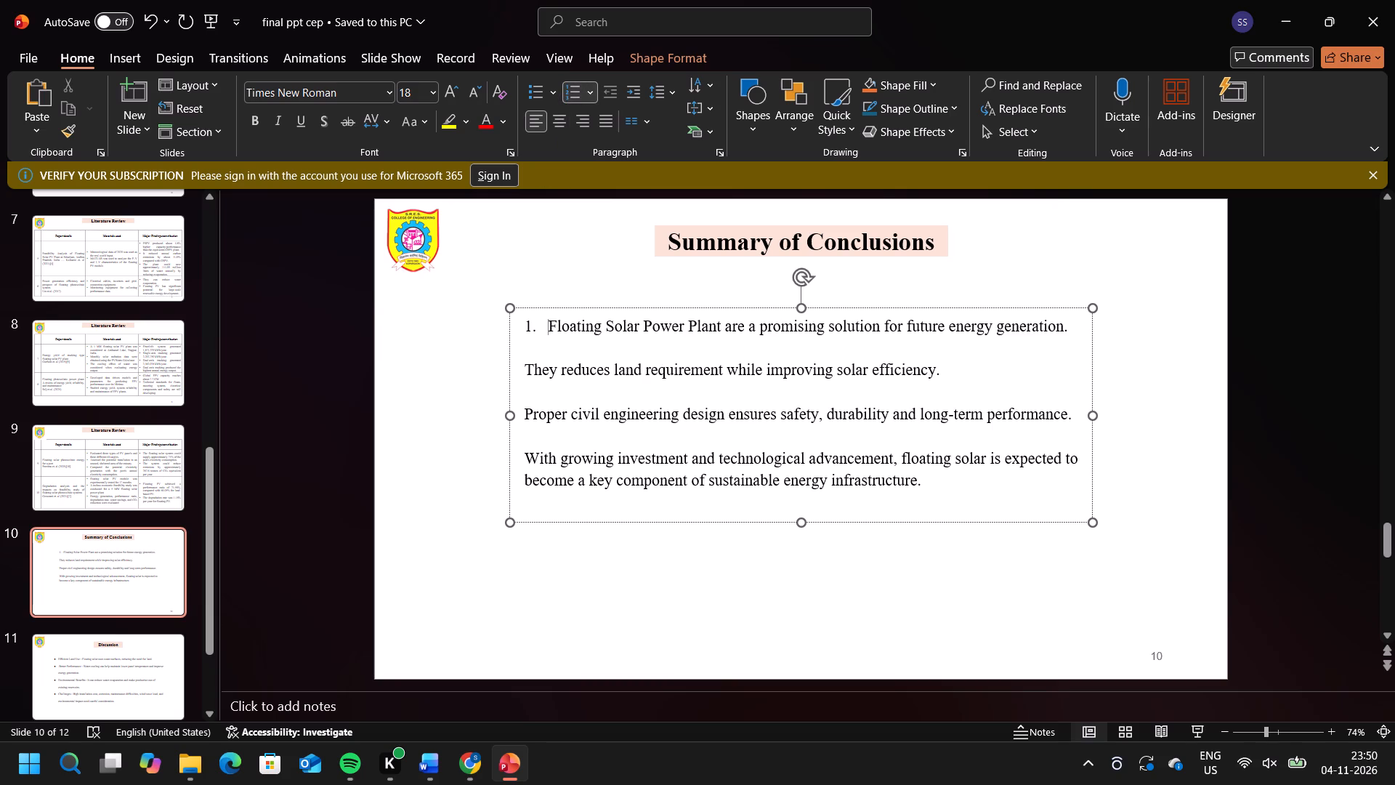
click(526, 371)
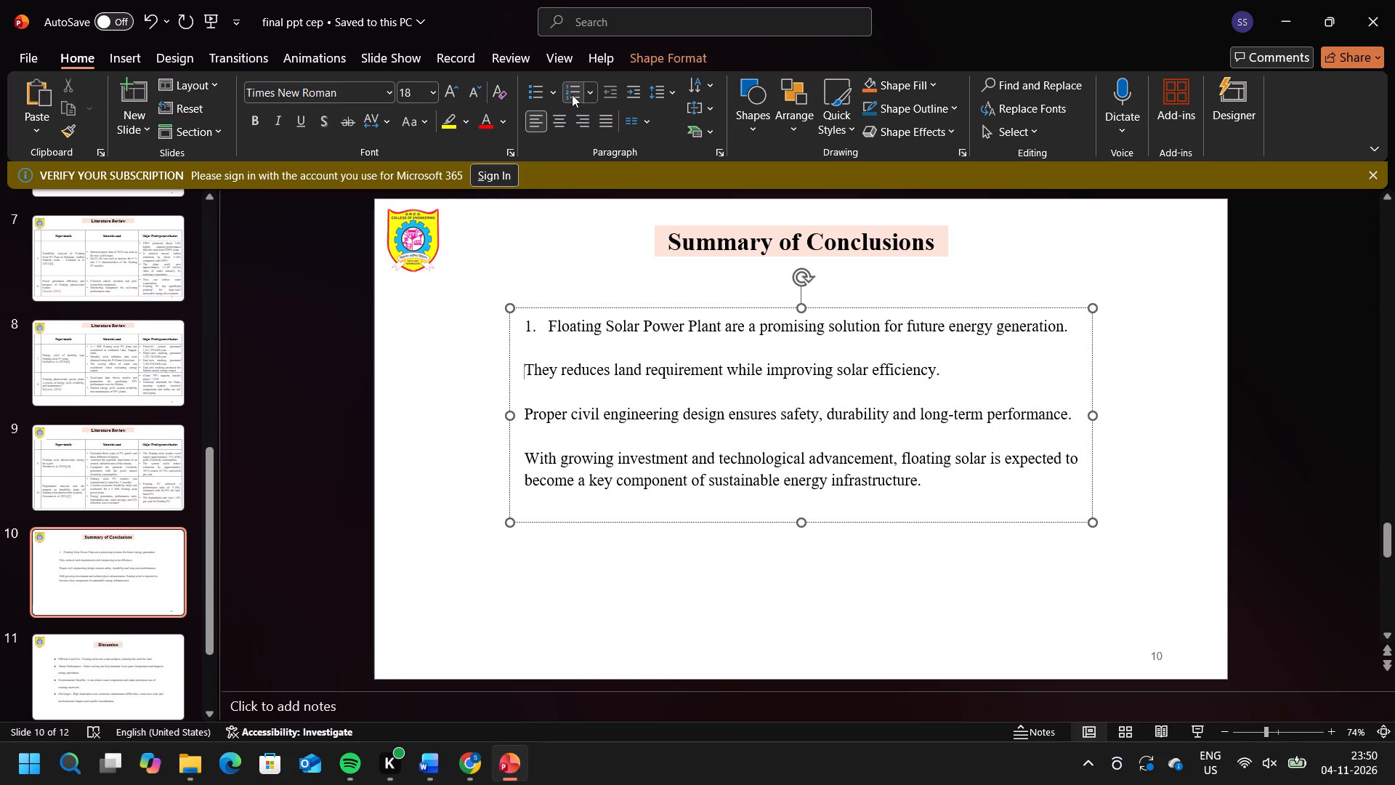
click(572, 94)
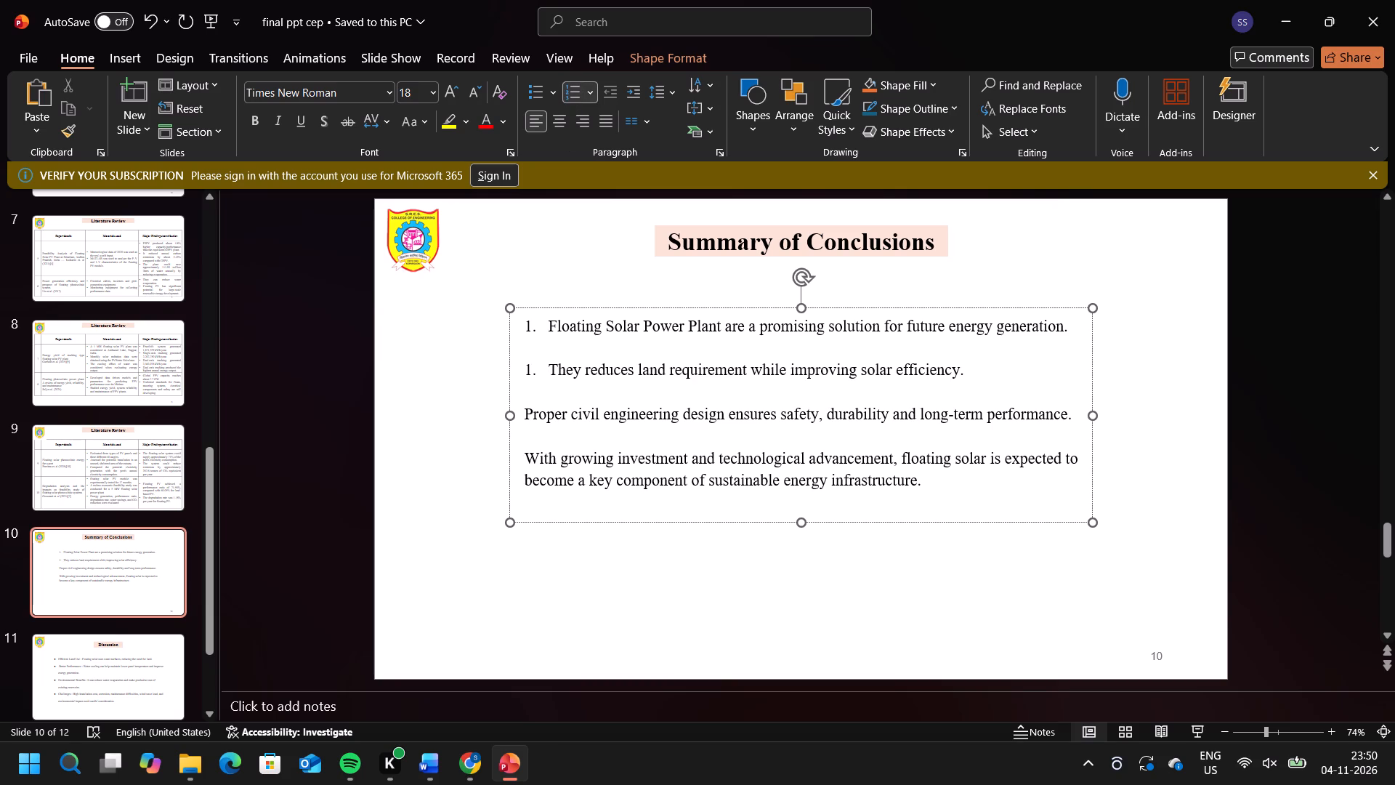
click(523, 419)
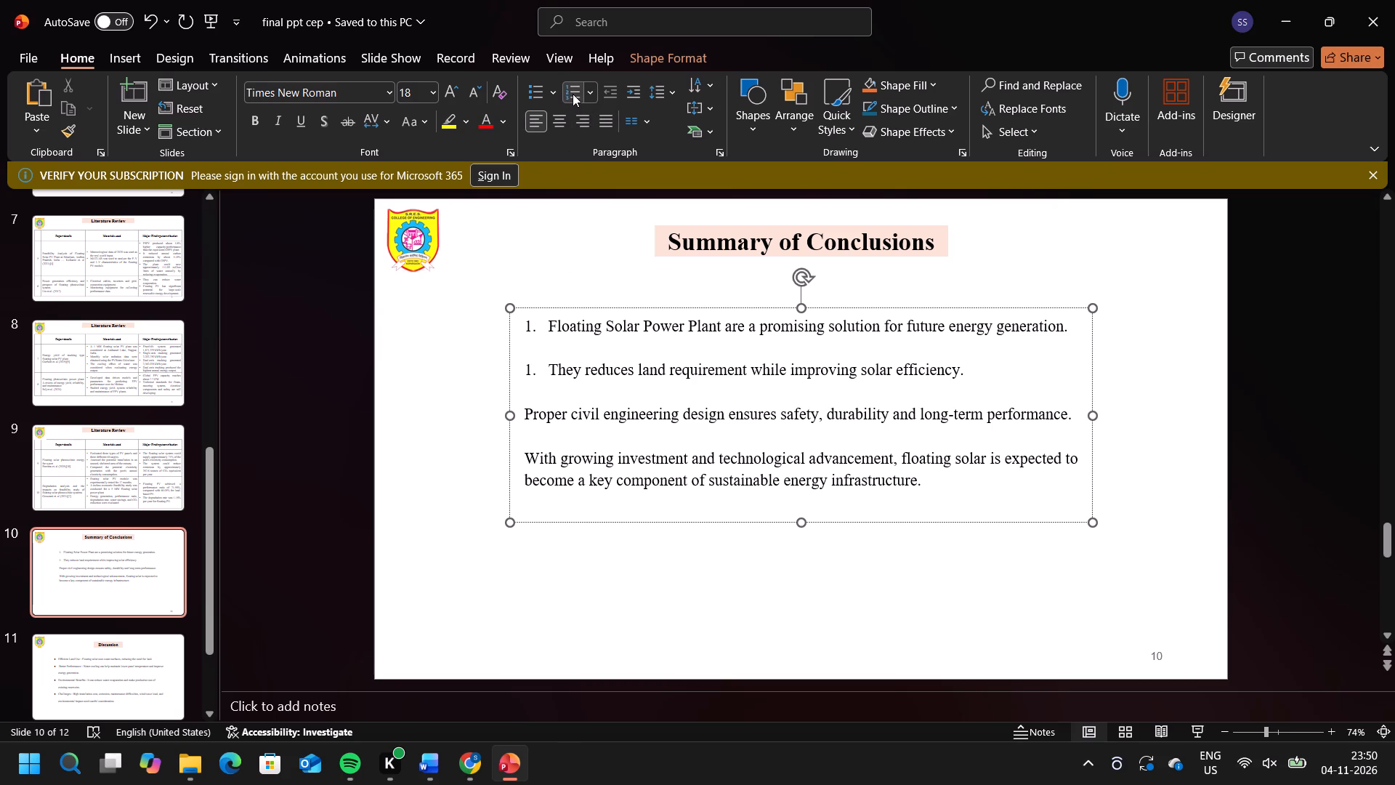
click(573, 94)
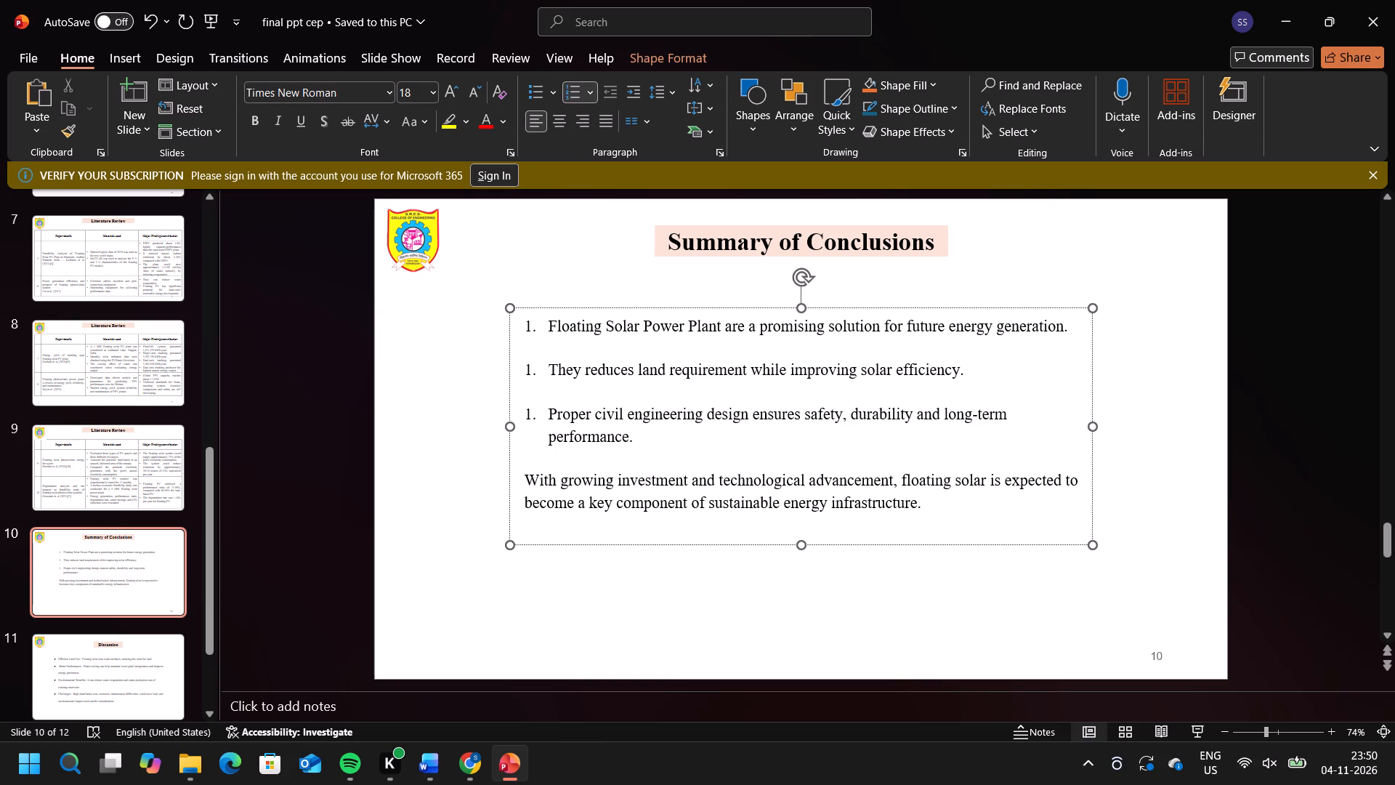
click(523, 479)
click(573, 100)
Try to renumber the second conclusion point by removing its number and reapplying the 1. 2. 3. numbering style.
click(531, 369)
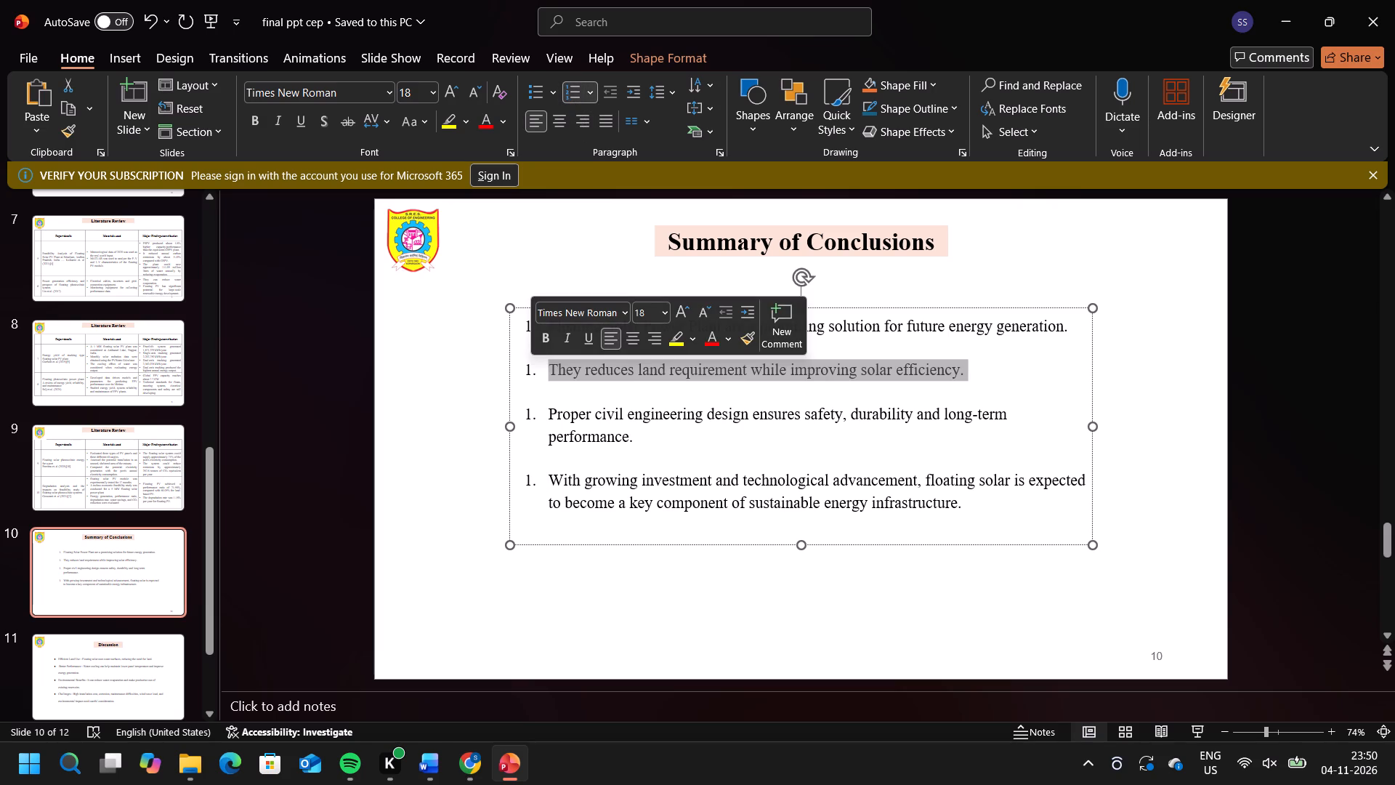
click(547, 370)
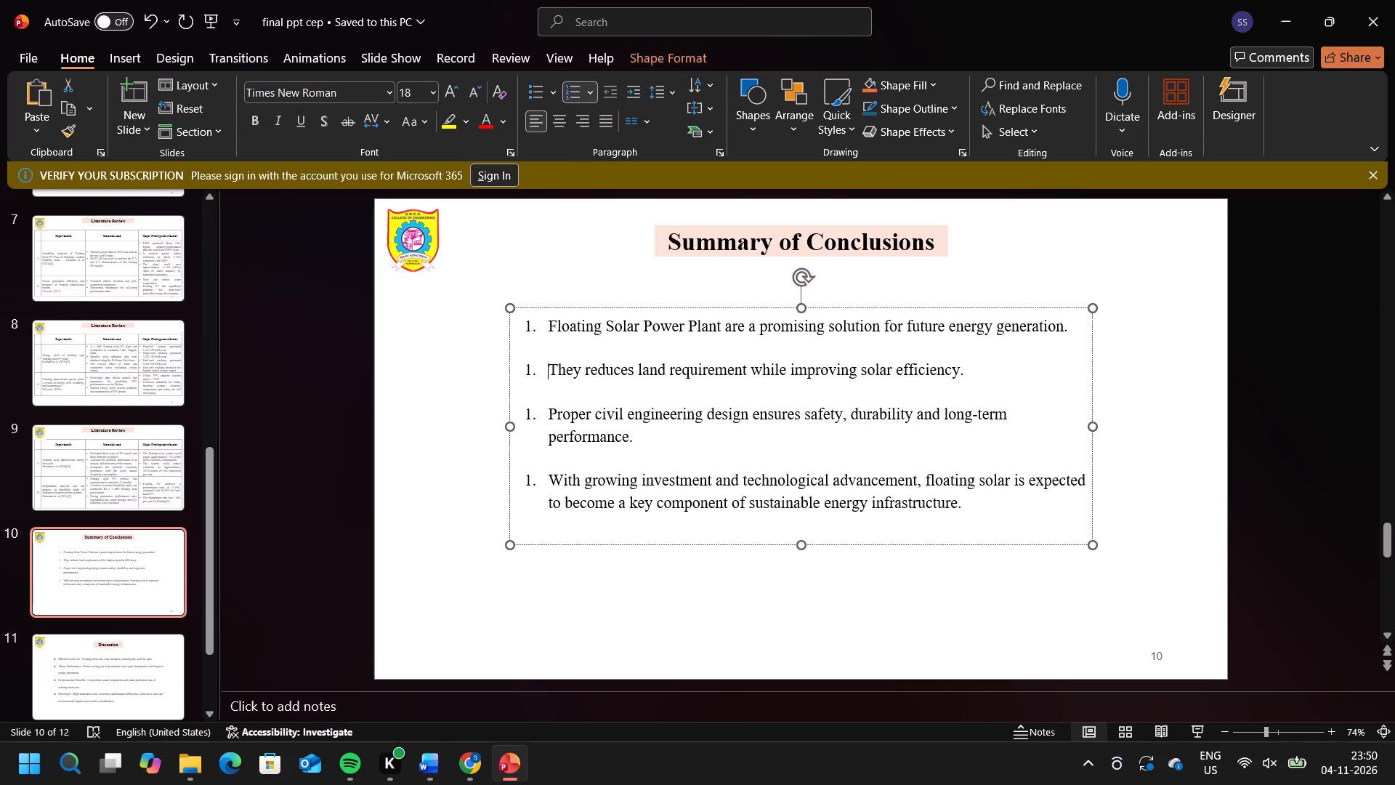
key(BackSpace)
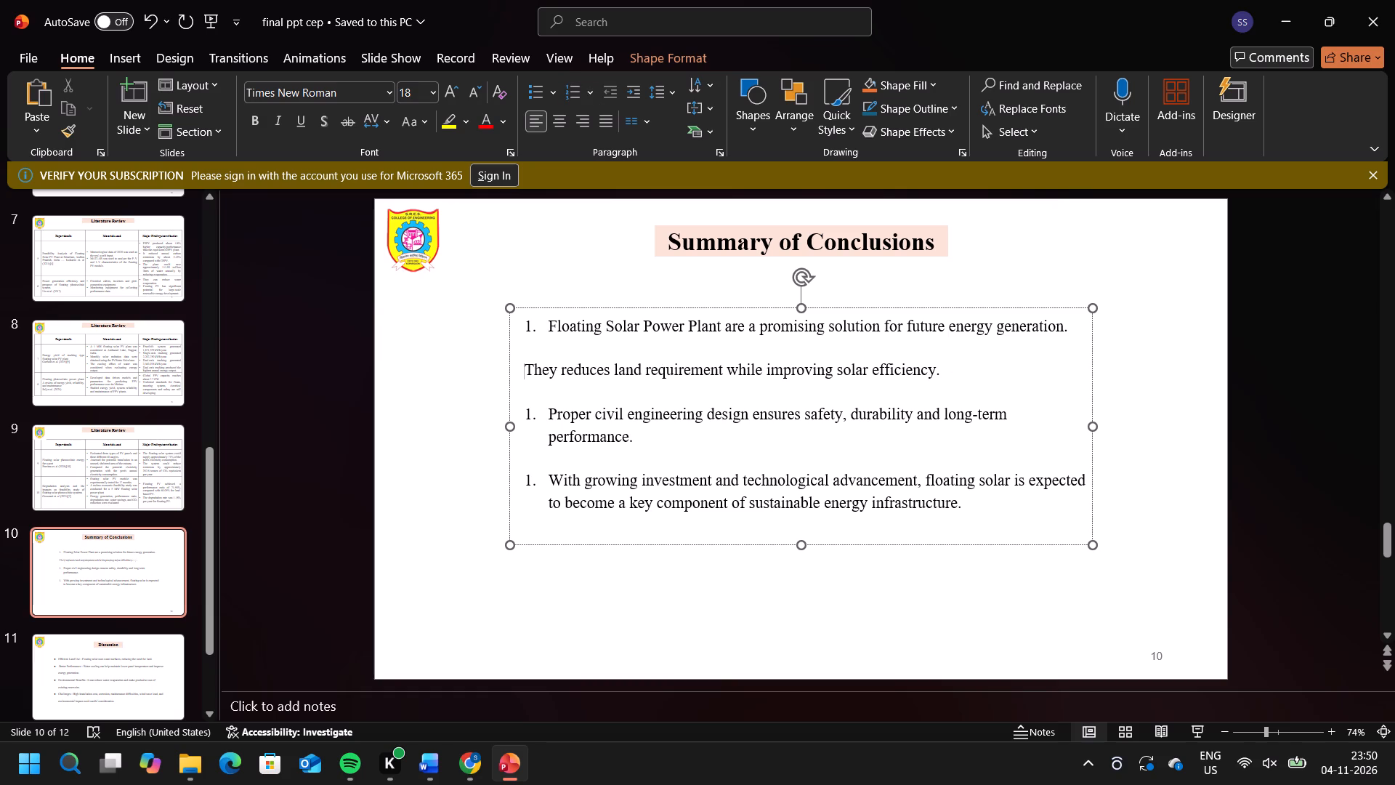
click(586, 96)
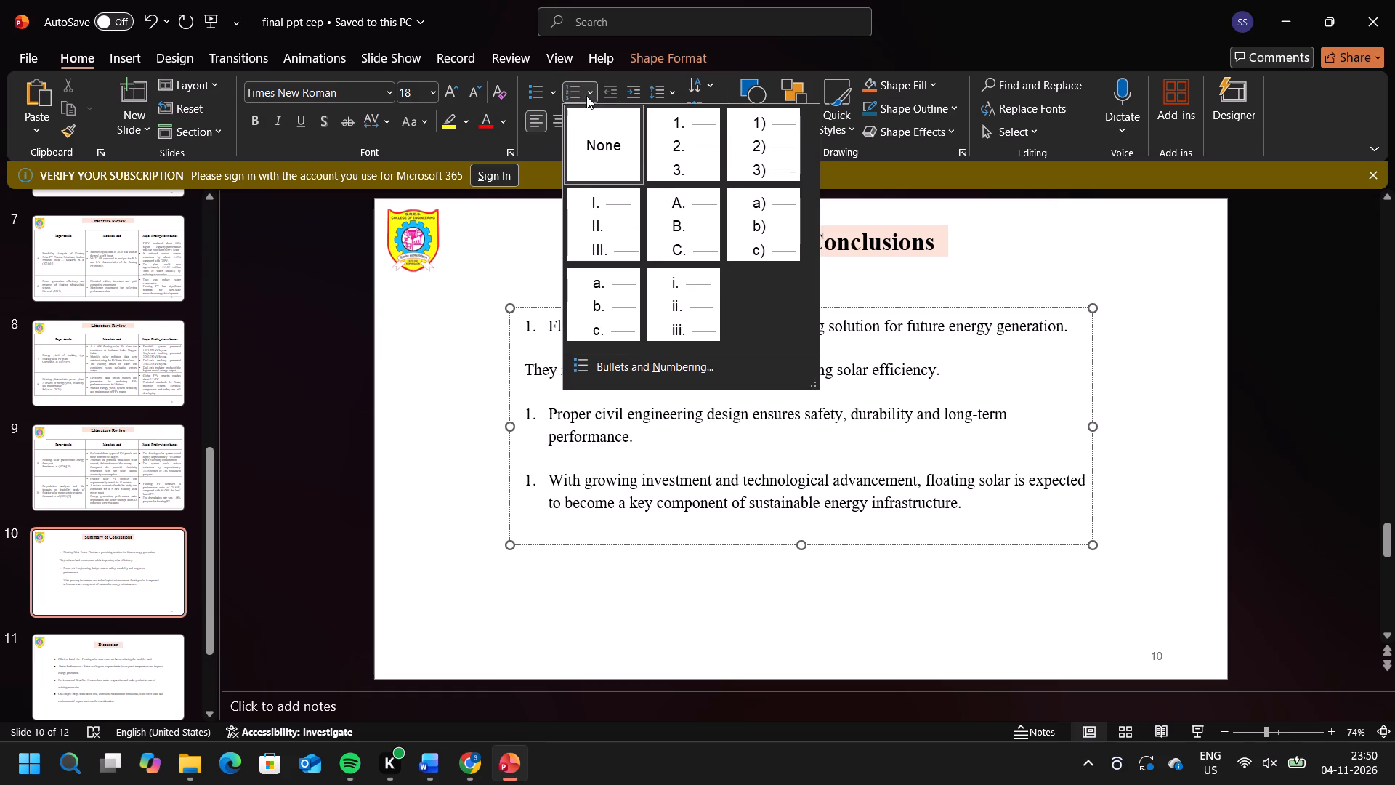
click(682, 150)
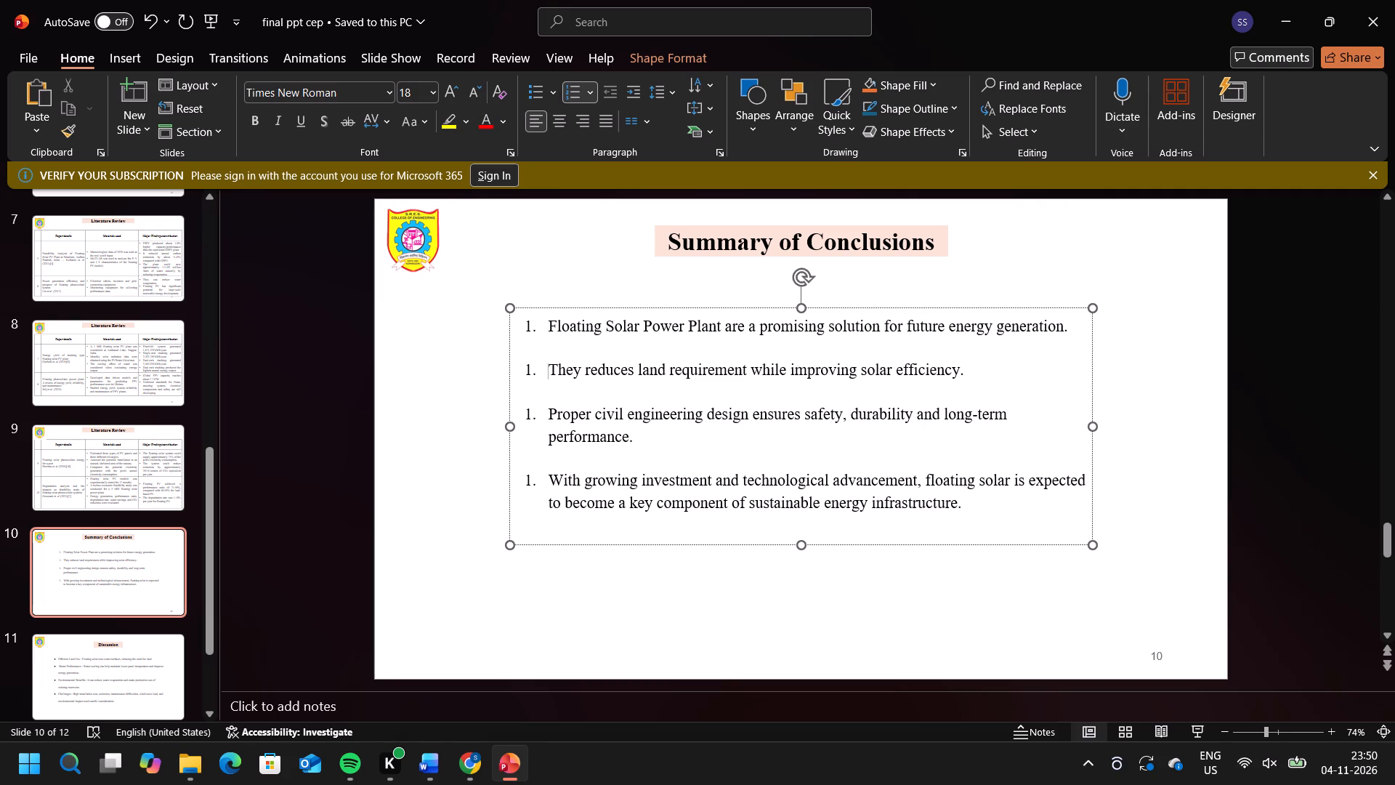
Replace the automatic number of the second conclusion point, "They reduces land requirement", with a manually entered "2." followed by spacing.
key(BackSpace)
key(2)
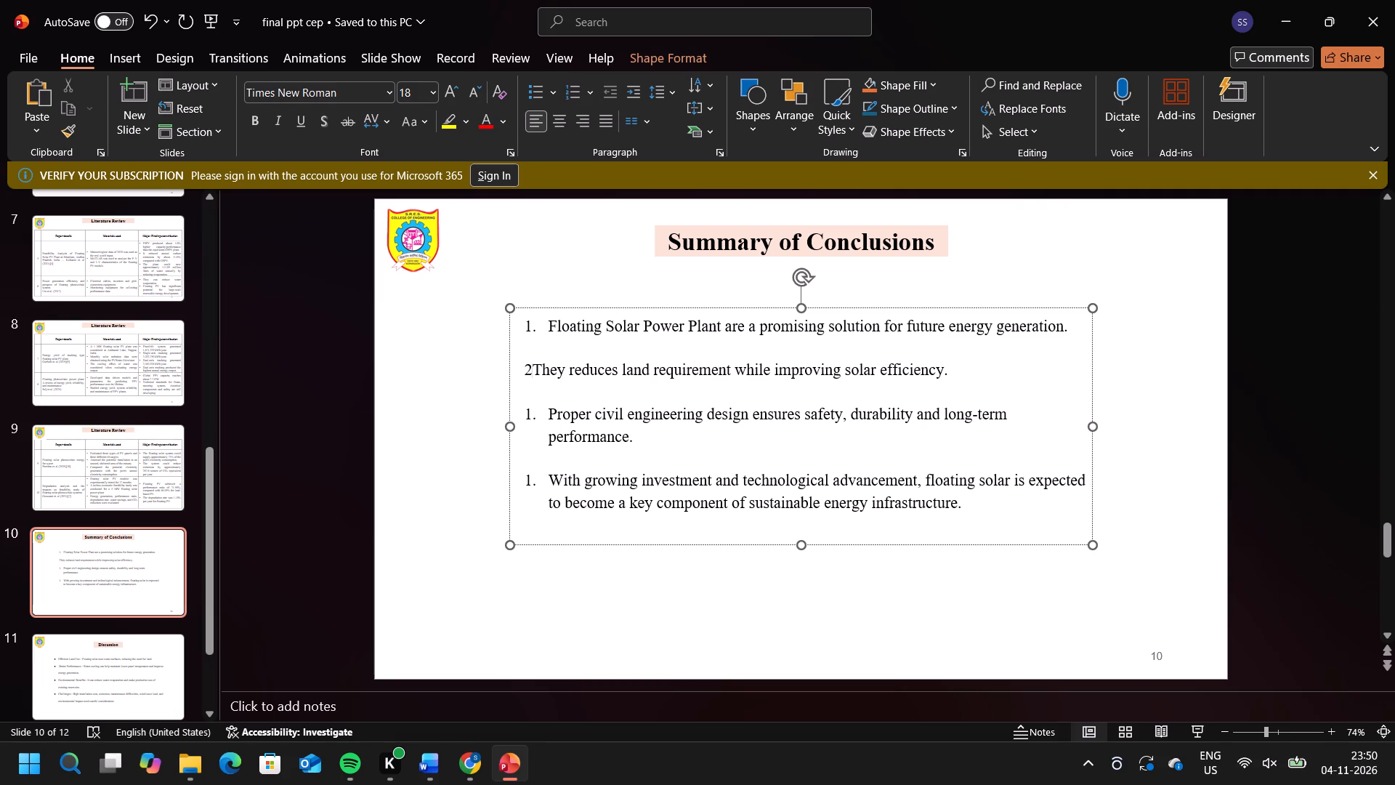
text(.)
key(space)
key(space)
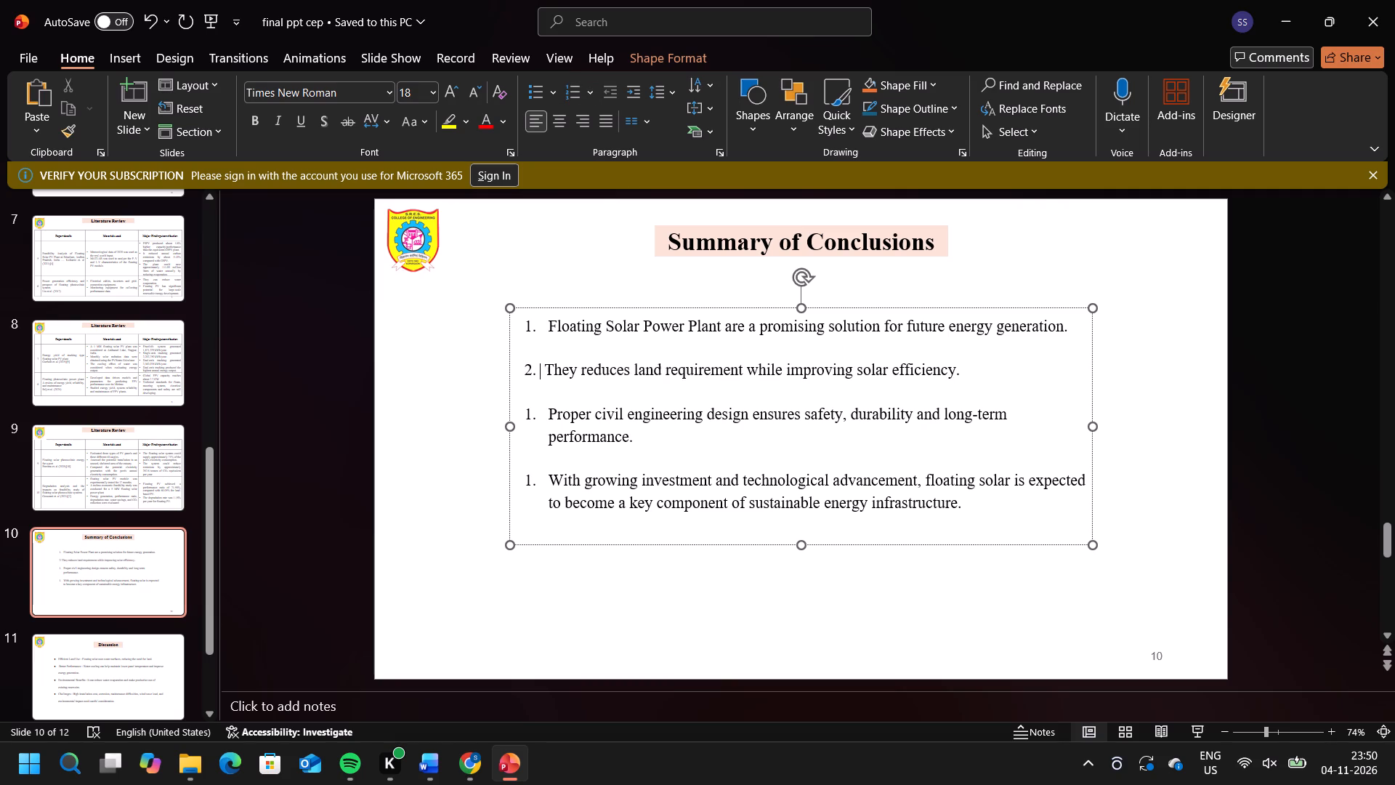
key(space)
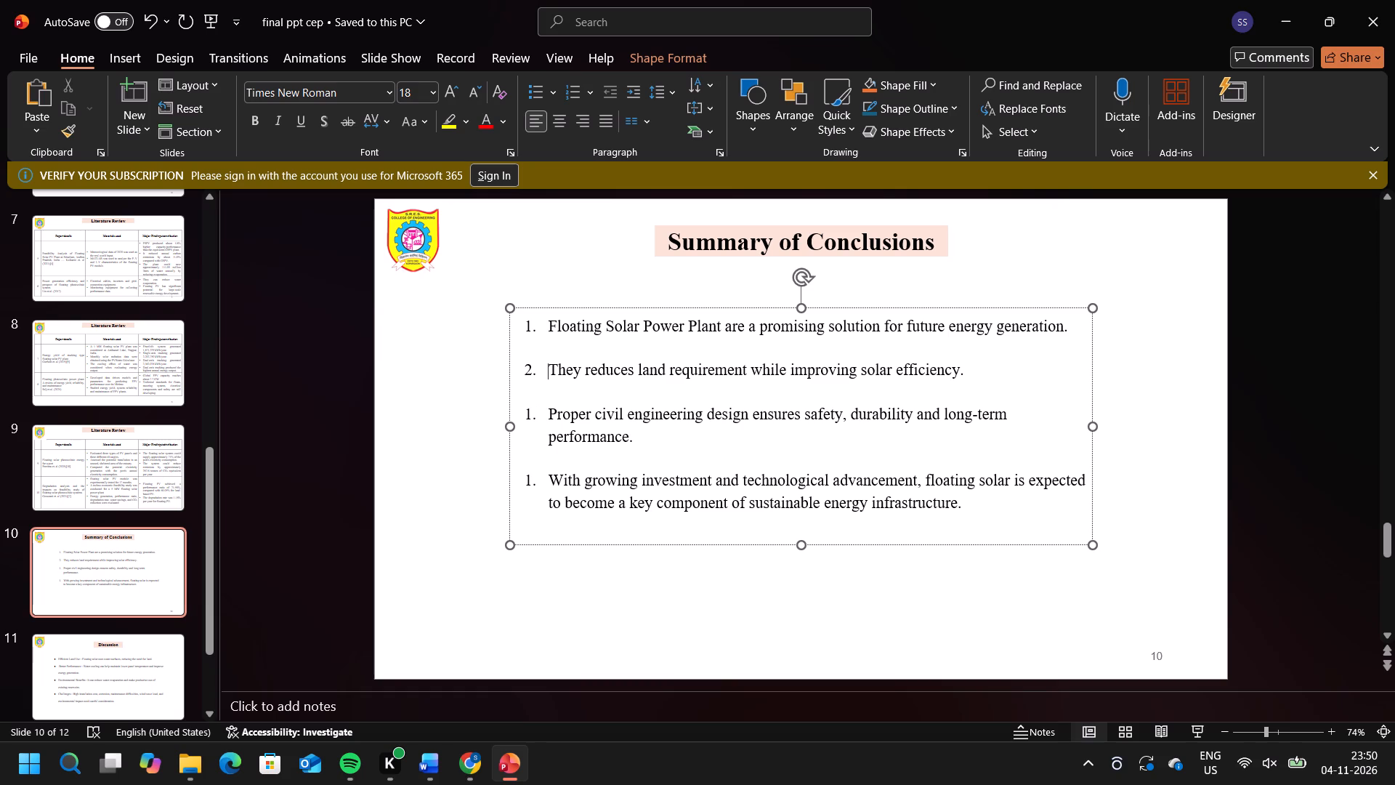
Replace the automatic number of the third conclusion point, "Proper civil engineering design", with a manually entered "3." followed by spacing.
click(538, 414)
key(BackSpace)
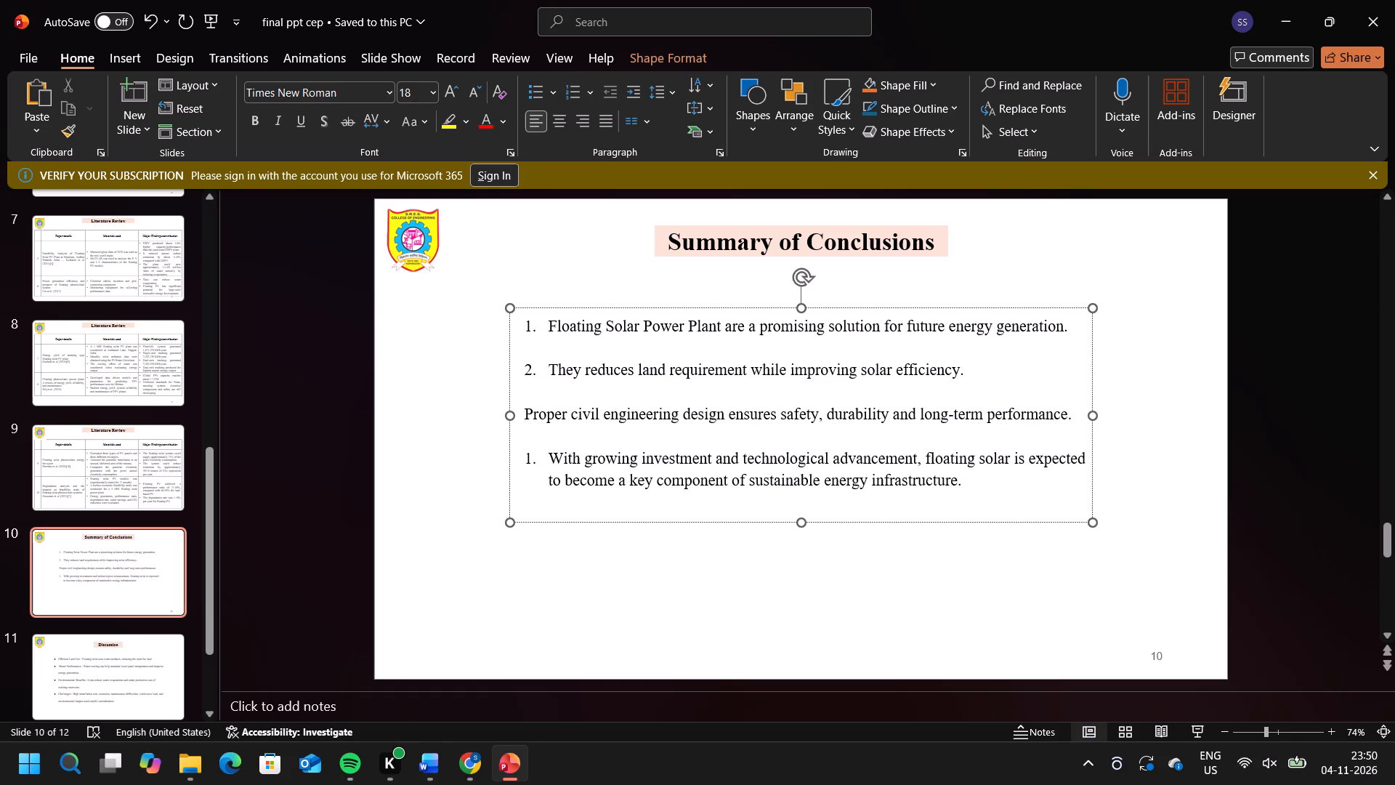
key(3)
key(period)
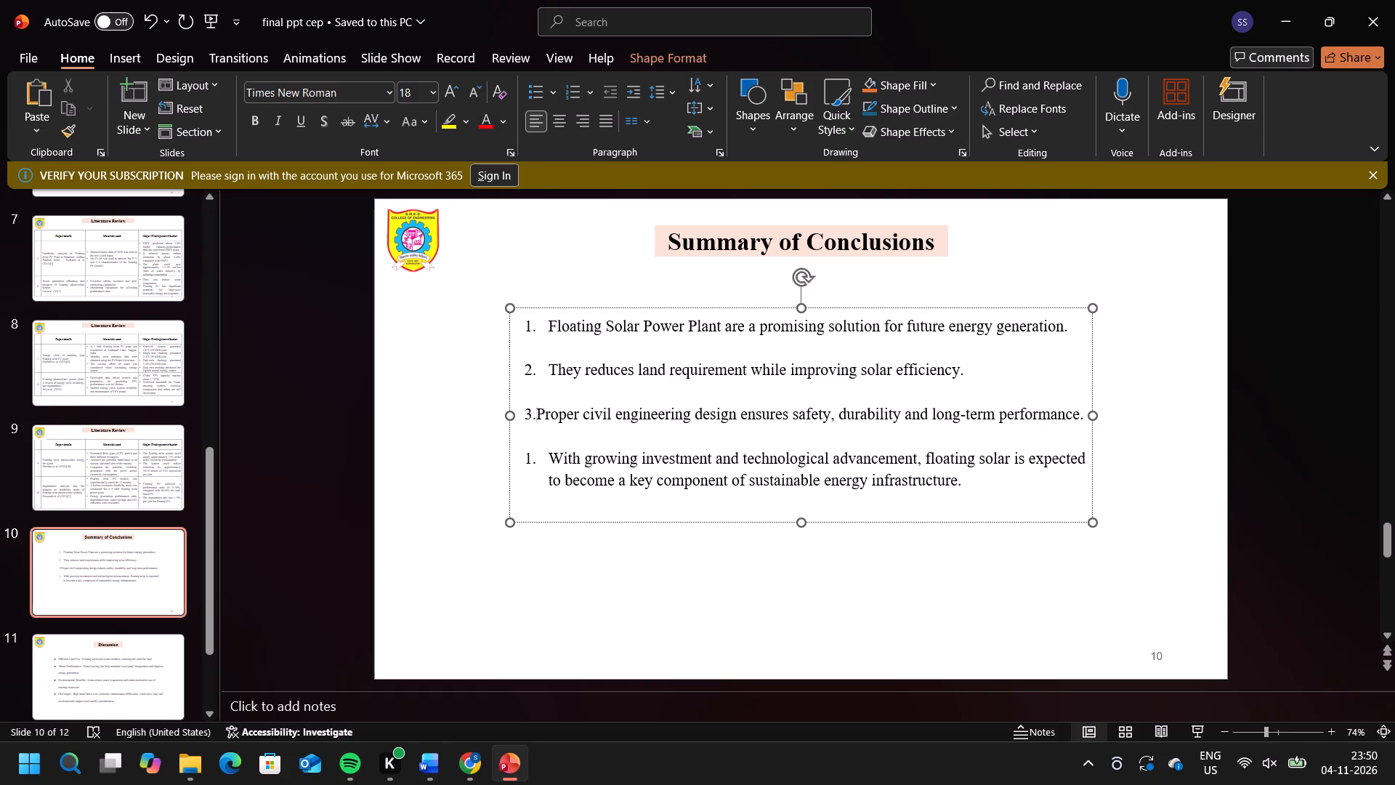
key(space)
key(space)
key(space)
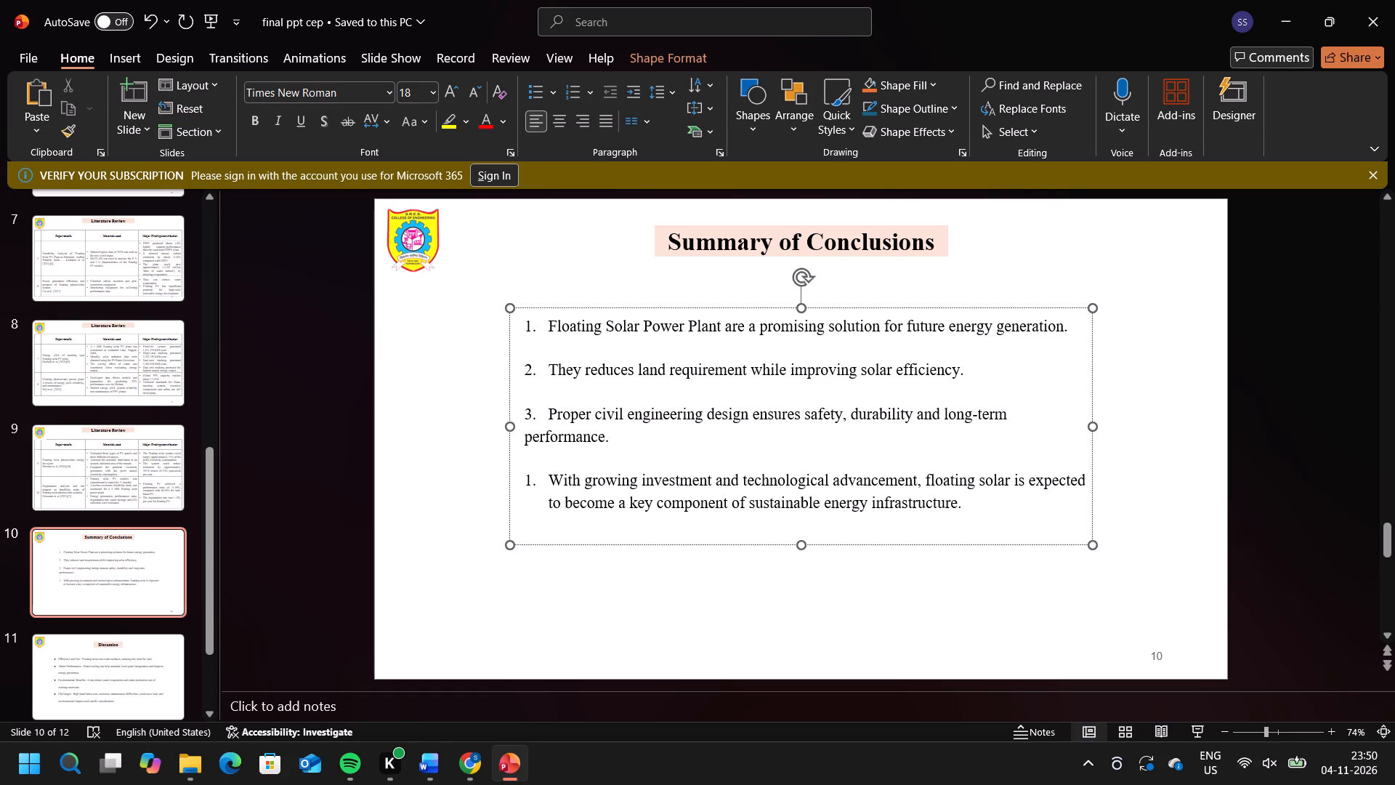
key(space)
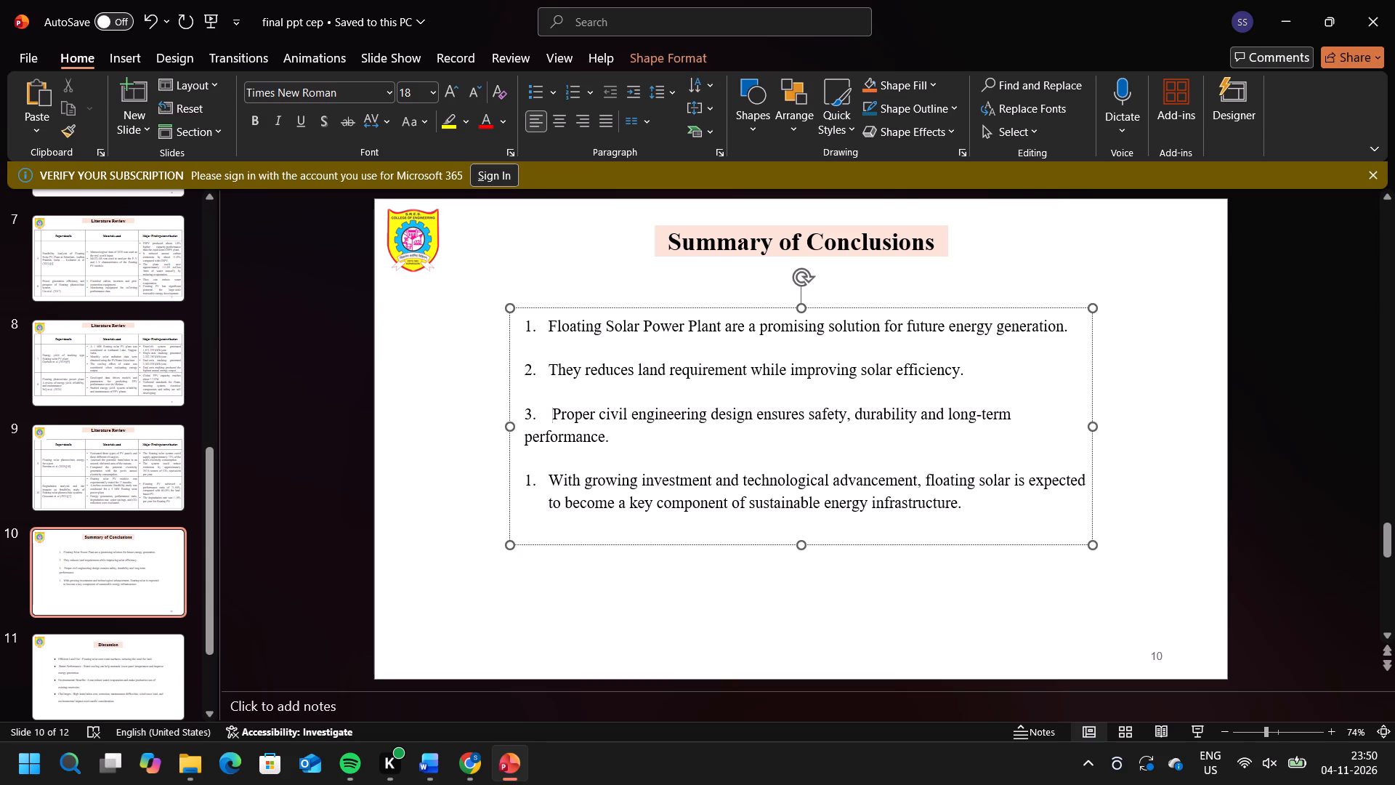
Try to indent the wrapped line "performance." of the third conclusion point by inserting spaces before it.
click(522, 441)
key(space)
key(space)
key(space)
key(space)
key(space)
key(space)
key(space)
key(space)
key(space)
Remove the automatic number of the fourth conclusion point and insert "4." after the "F" of "Floating" in the first point.
click(539, 487)
key(BackSpace)
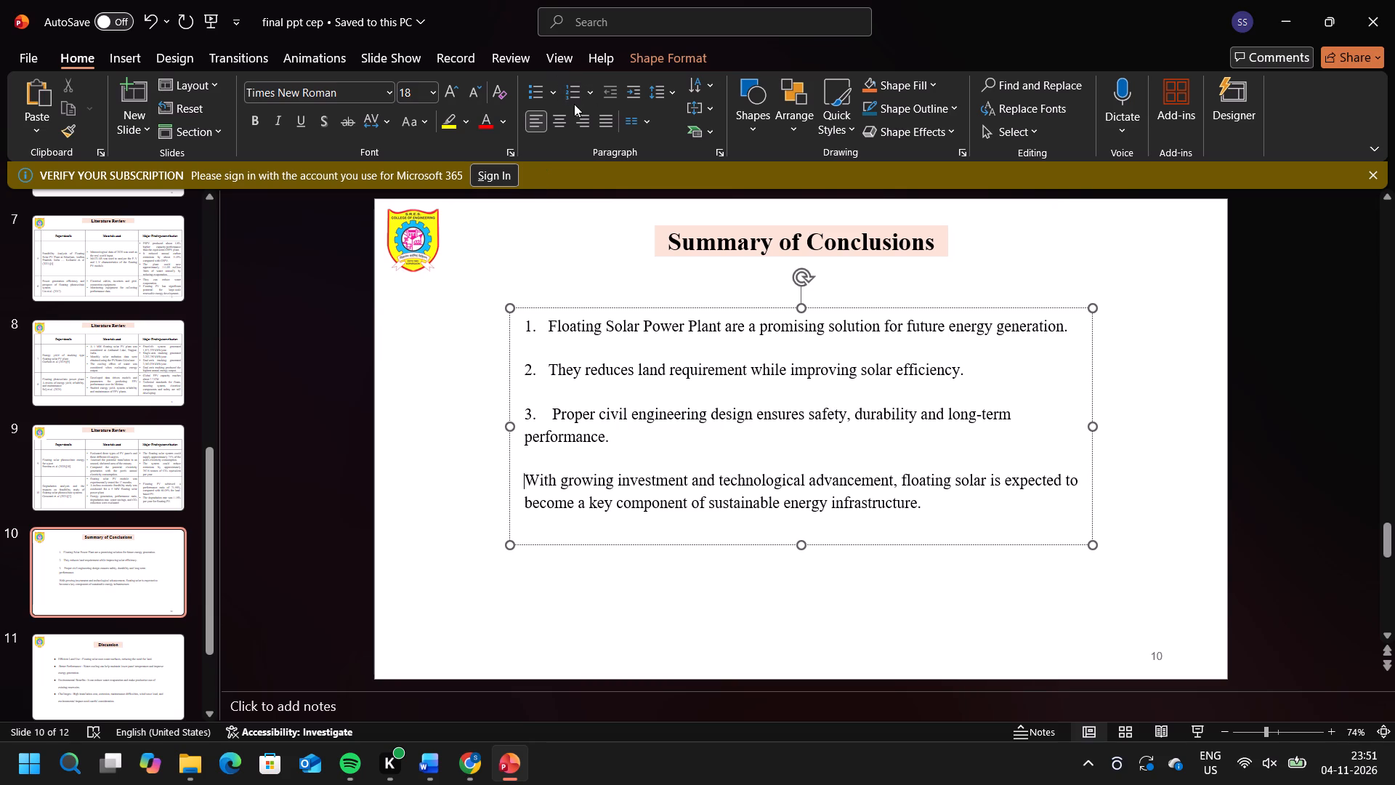
click(557, 321)
text(4.)
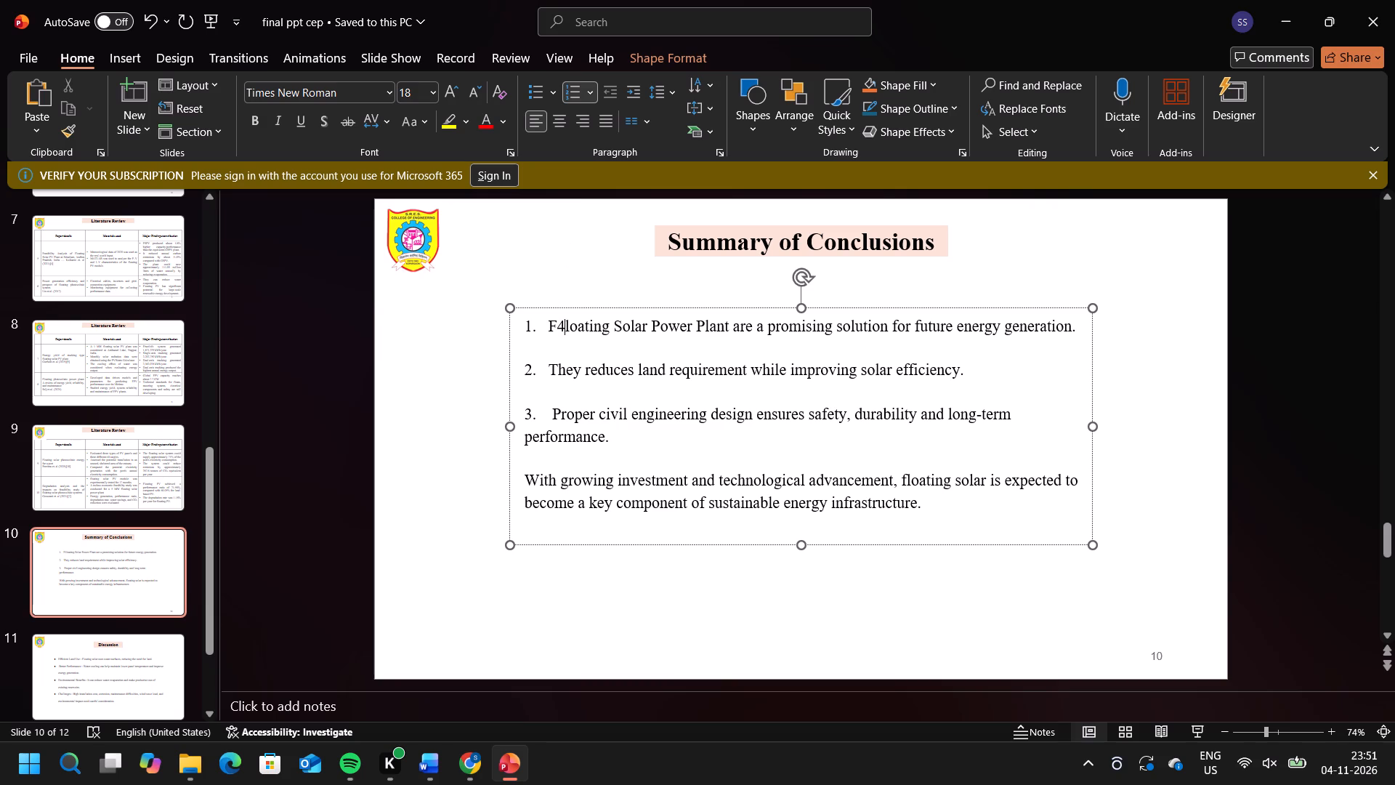
Try automatic numbering on the fourth conclusion point, "With growing investment", and give it a round bullet instead.
click(525, 475)
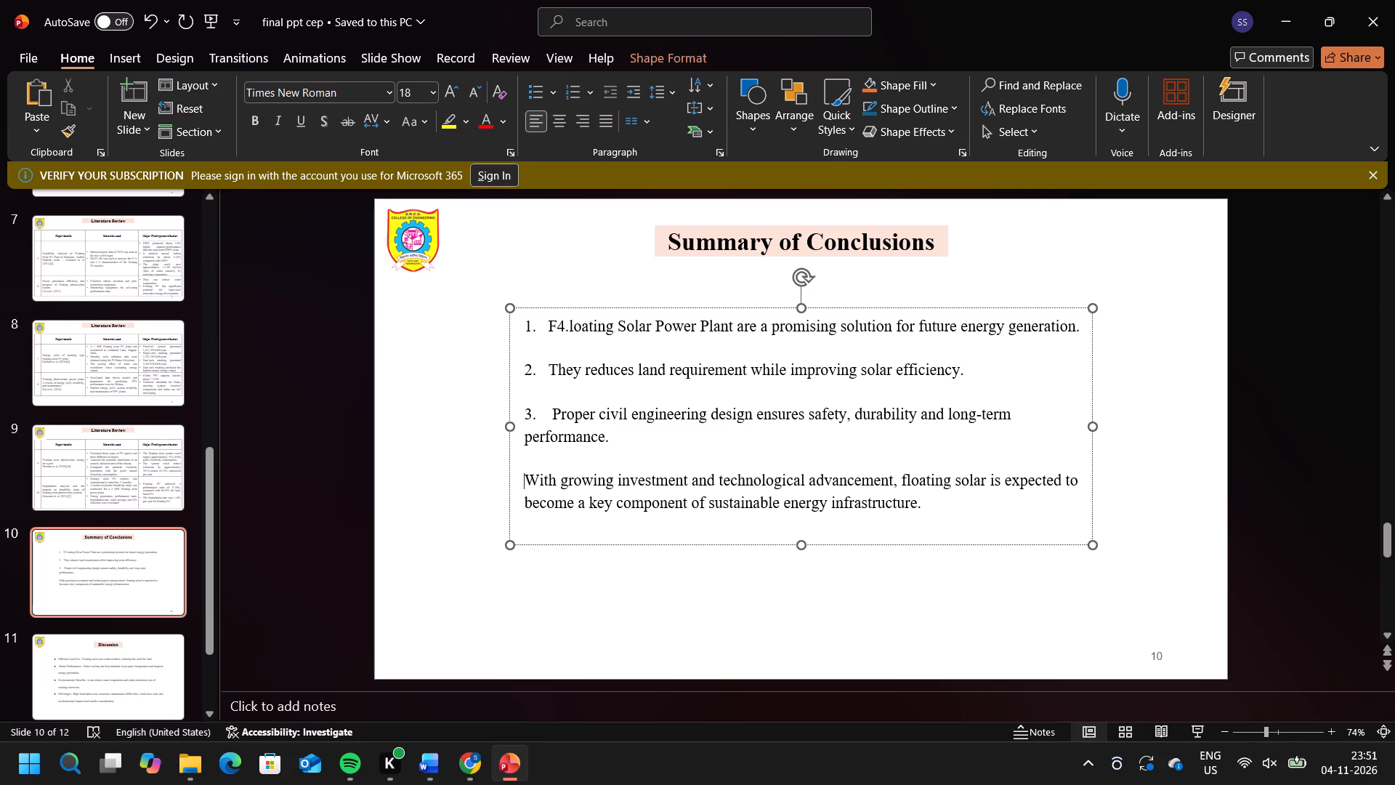
click(562, 94)
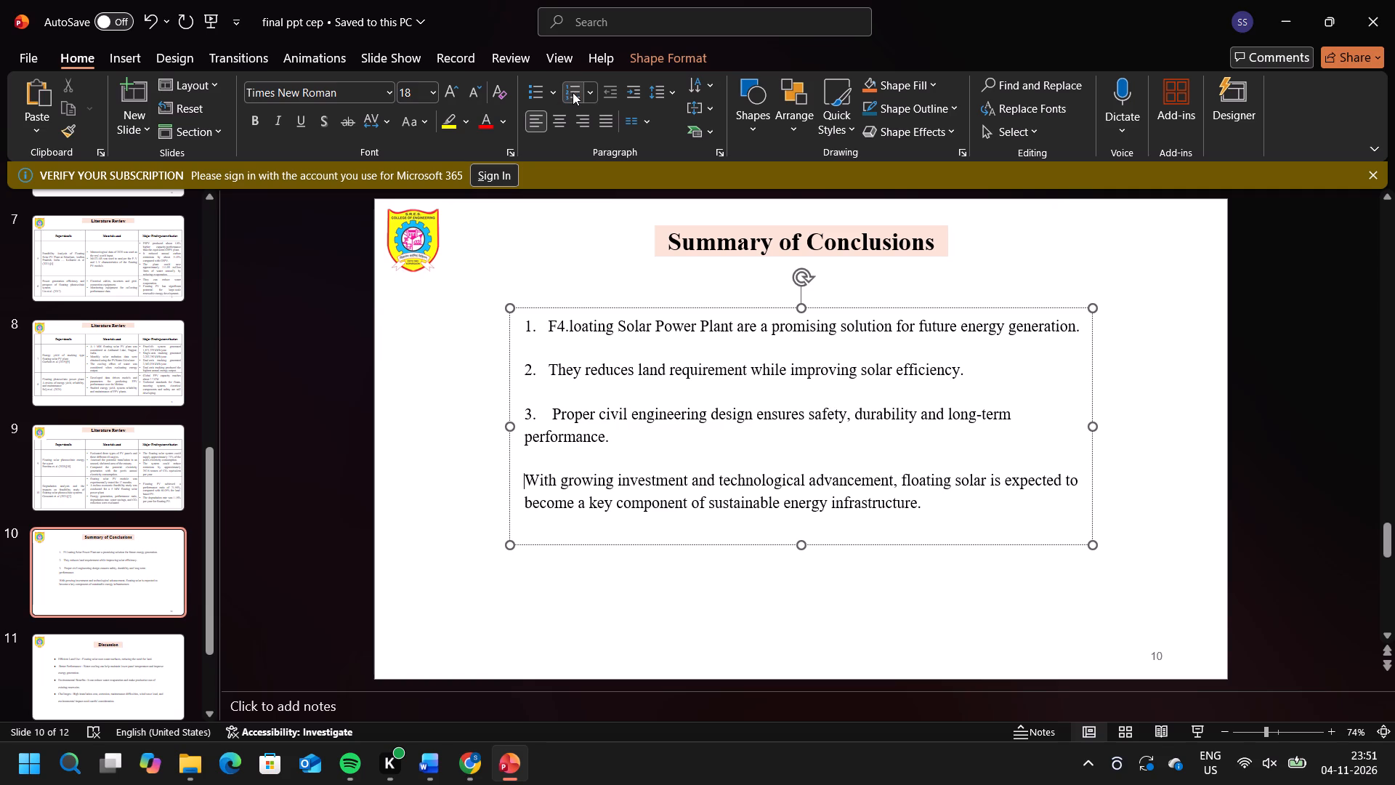
click(573, 92)
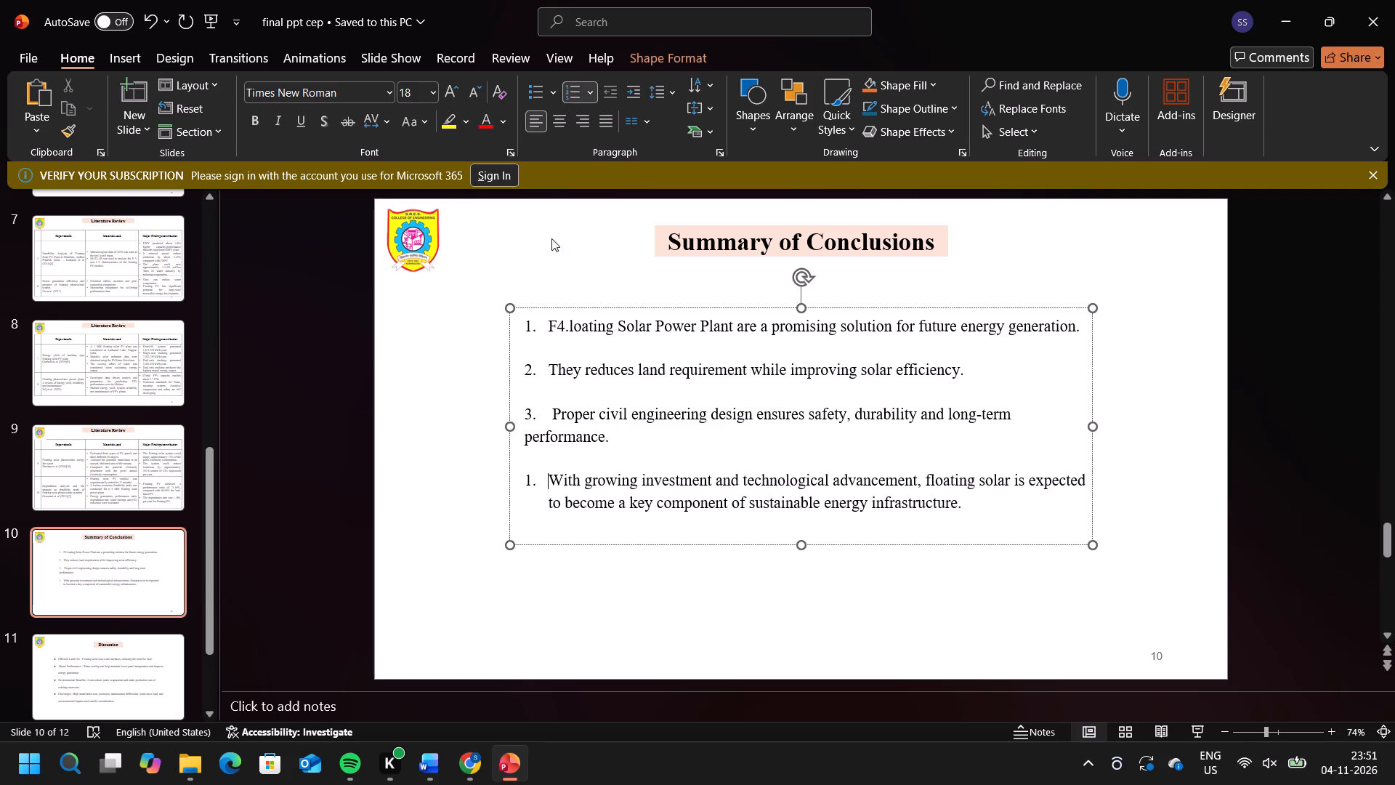
key(BackSpace)
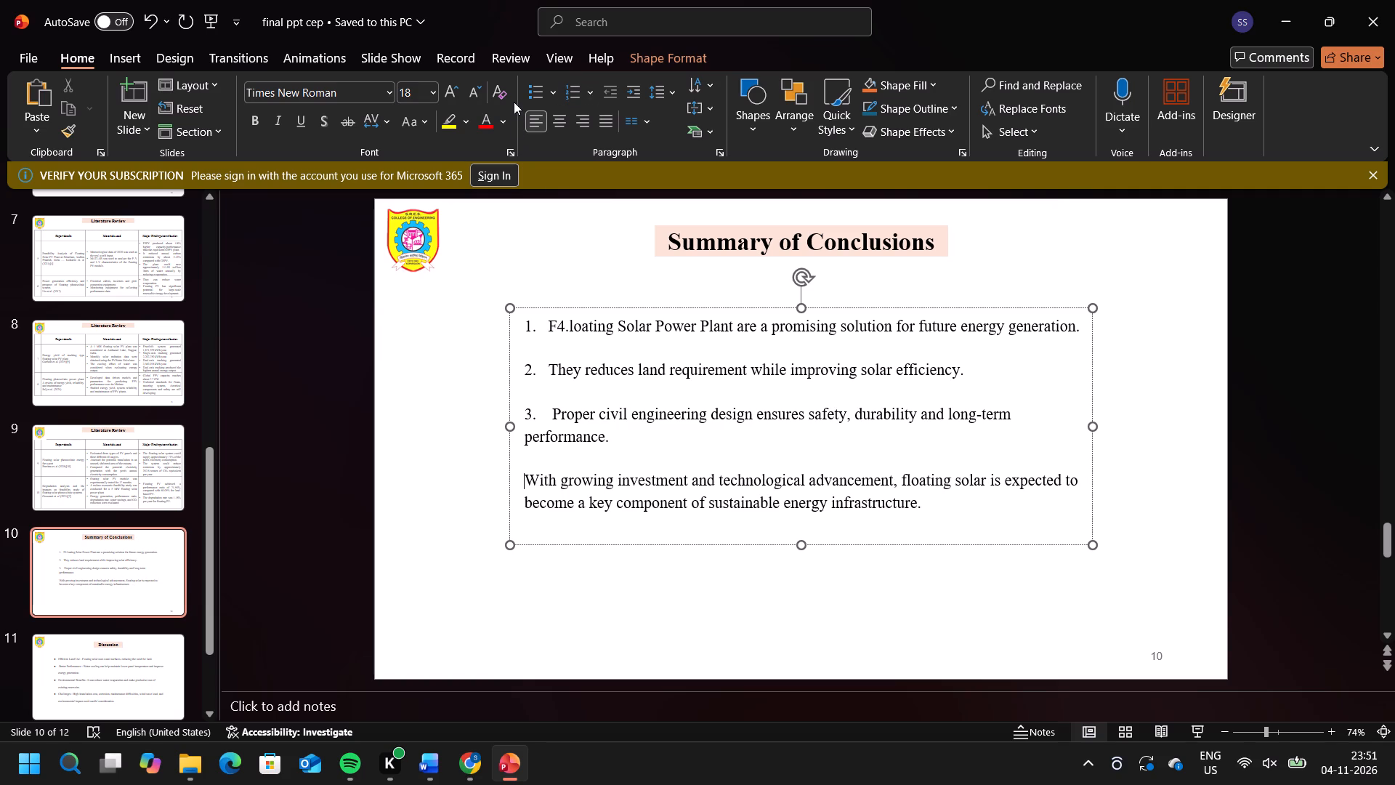
click(533, 96)
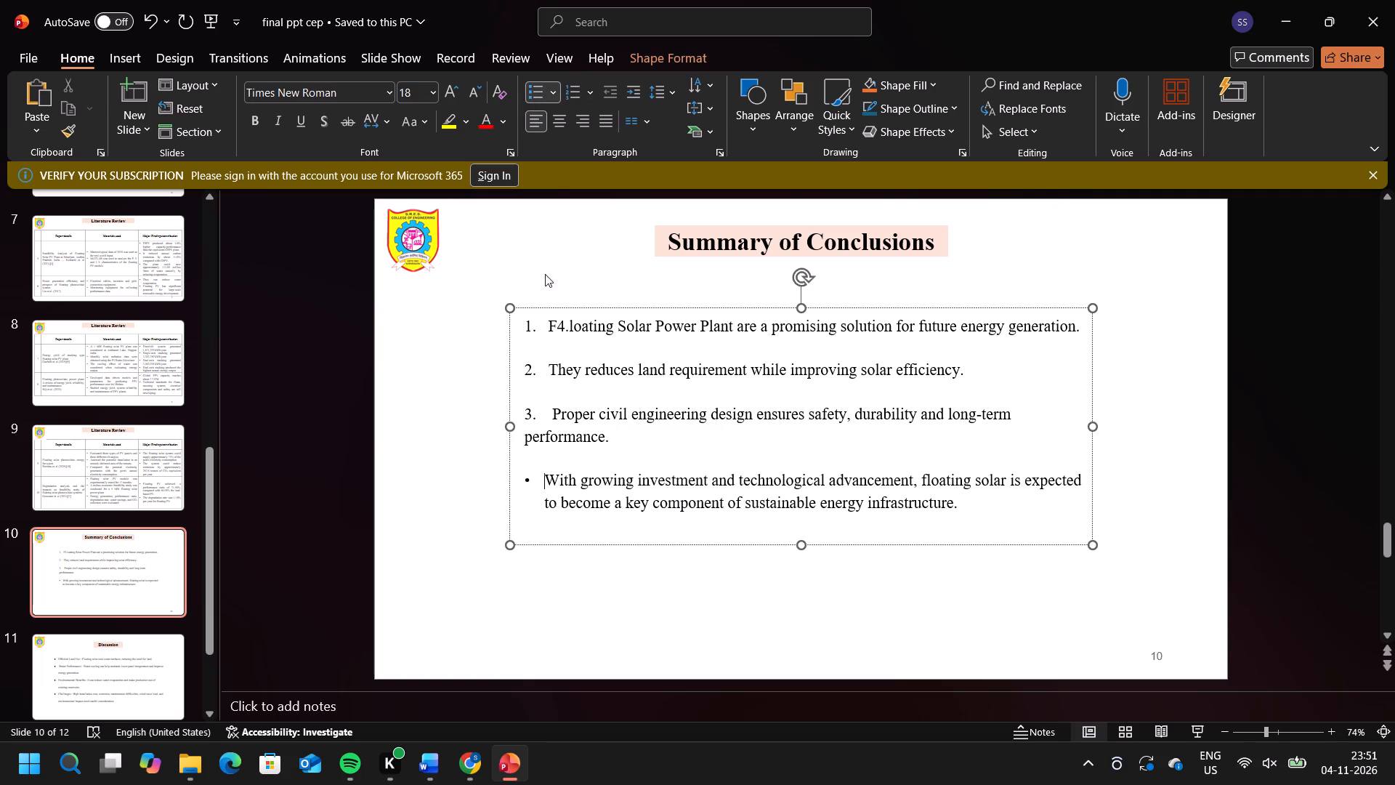
Delete the manually entered "3." from the third conclusion point, trying a round bullet on it and taking the bullet off again.
click(535, 417)
key(BackSpace)
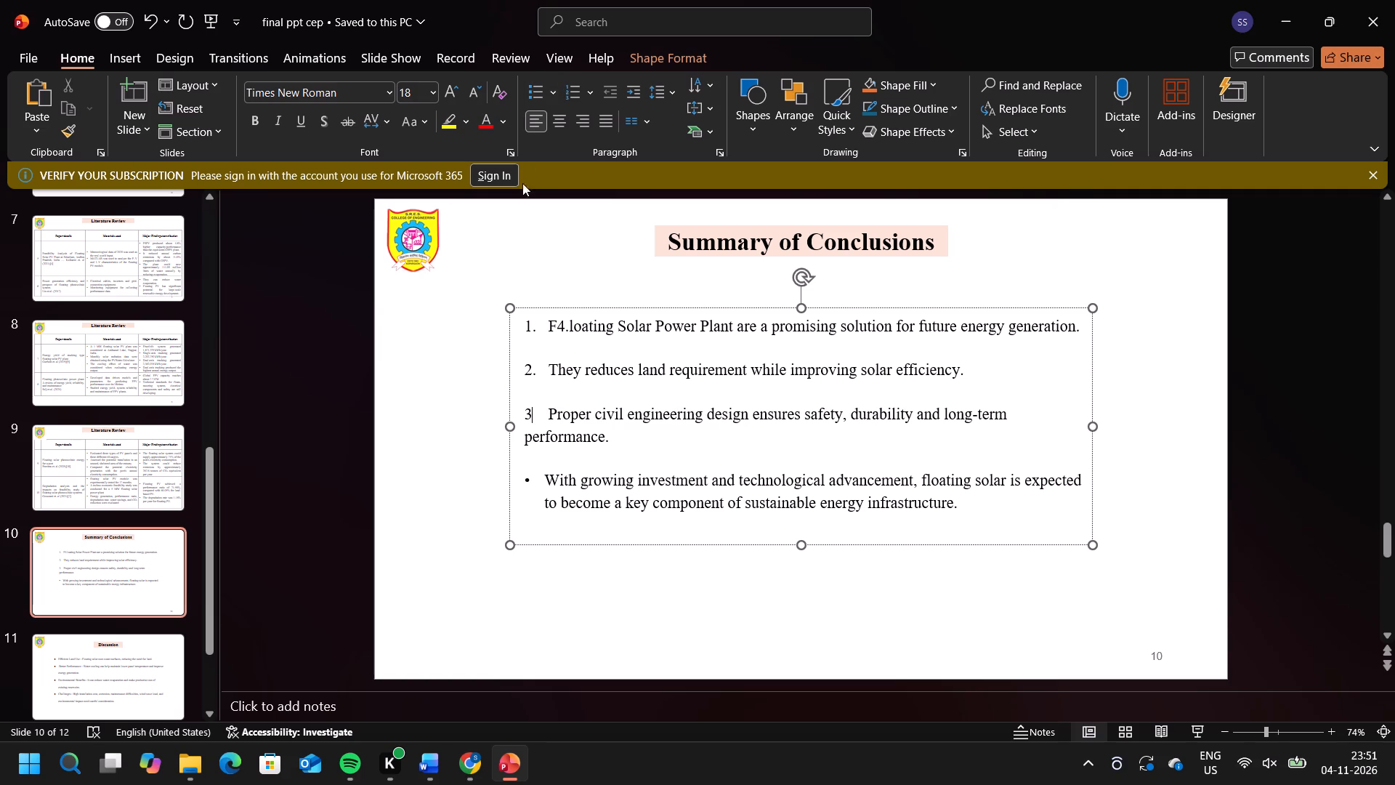
click(535, 95)
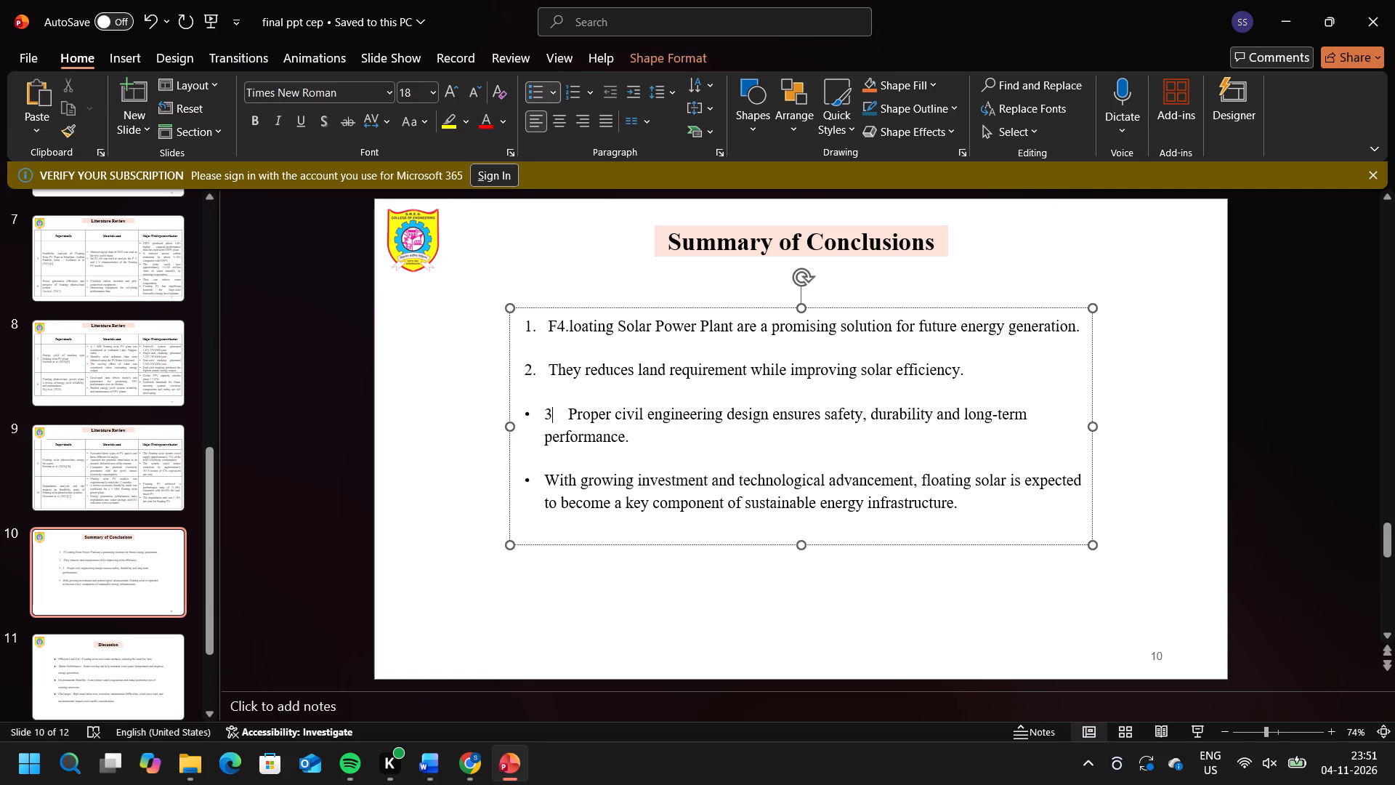
key(BackSpace)
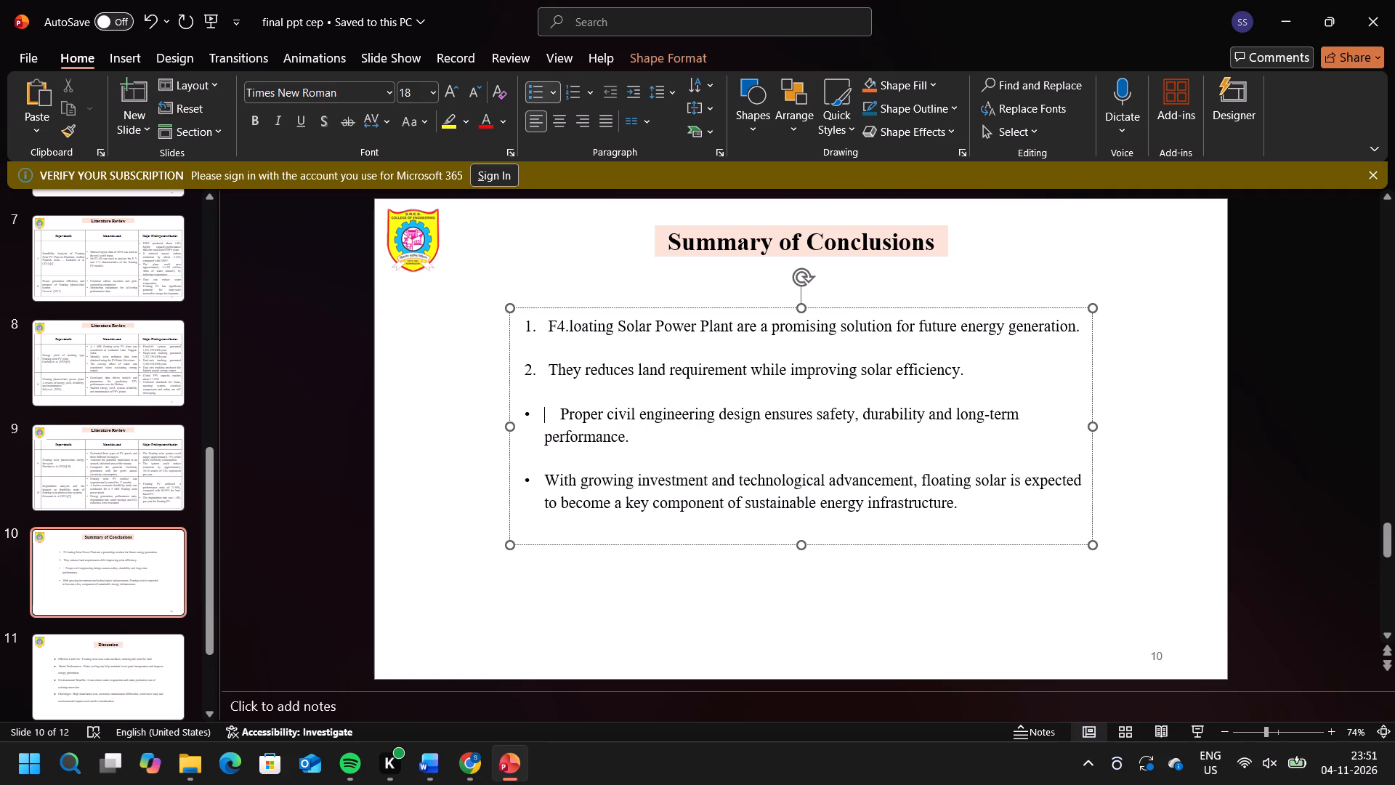
key(BackSpace)
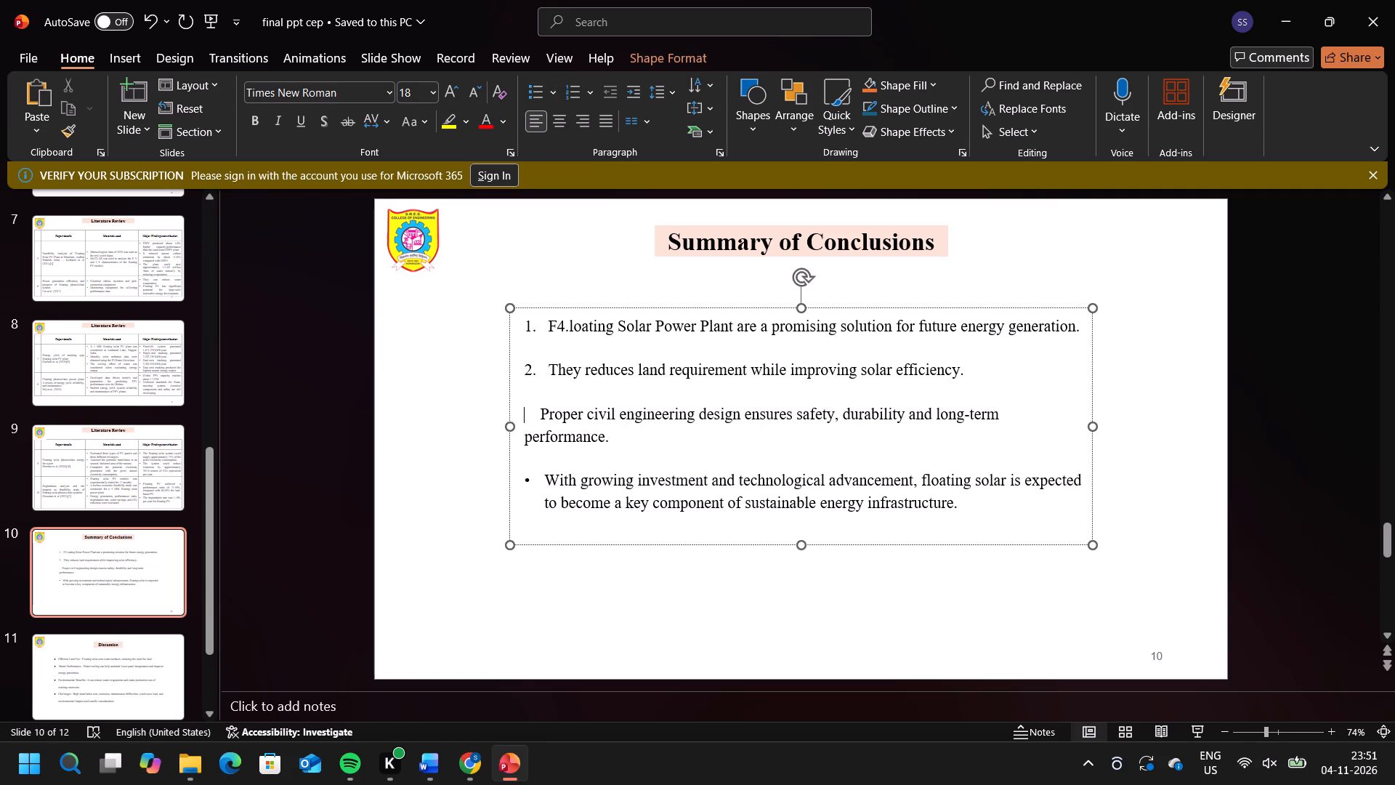
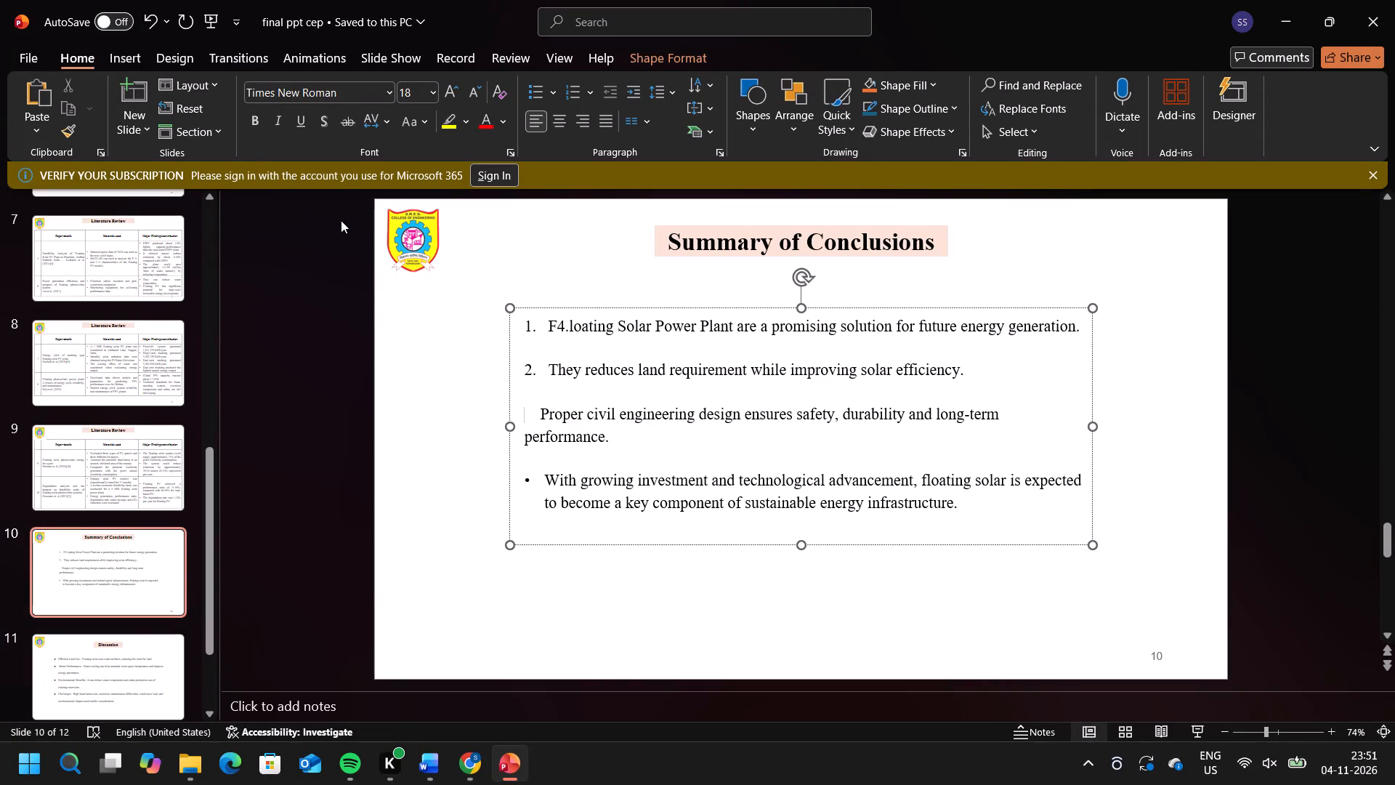
Undo the recent numbering, bullet and text edits on slide 10's conclusion points, including the "4." inserted in "Floating" and the manual "3.".
click(153, 20)
click(153, 20)
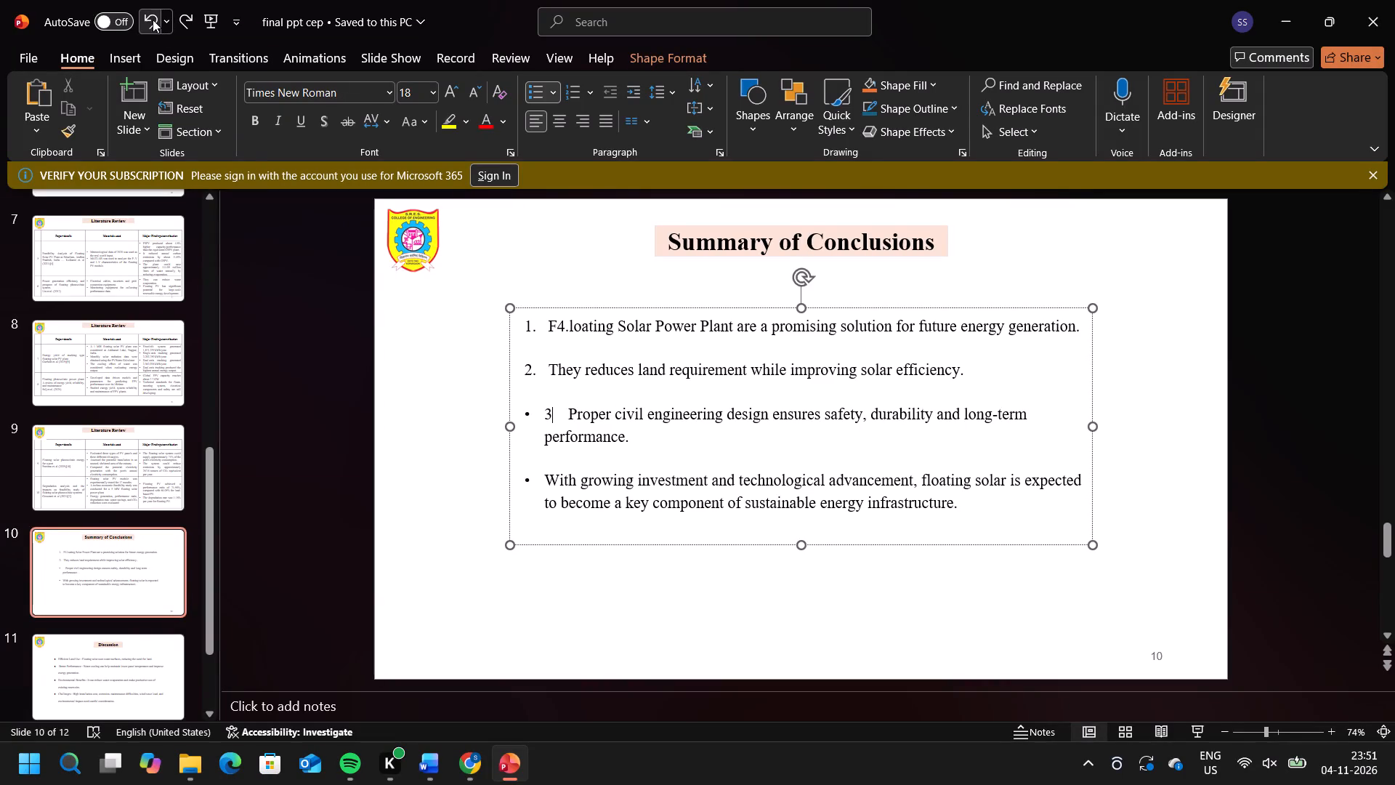
click(153, 20)
click(153, 20)
click(153, 20)
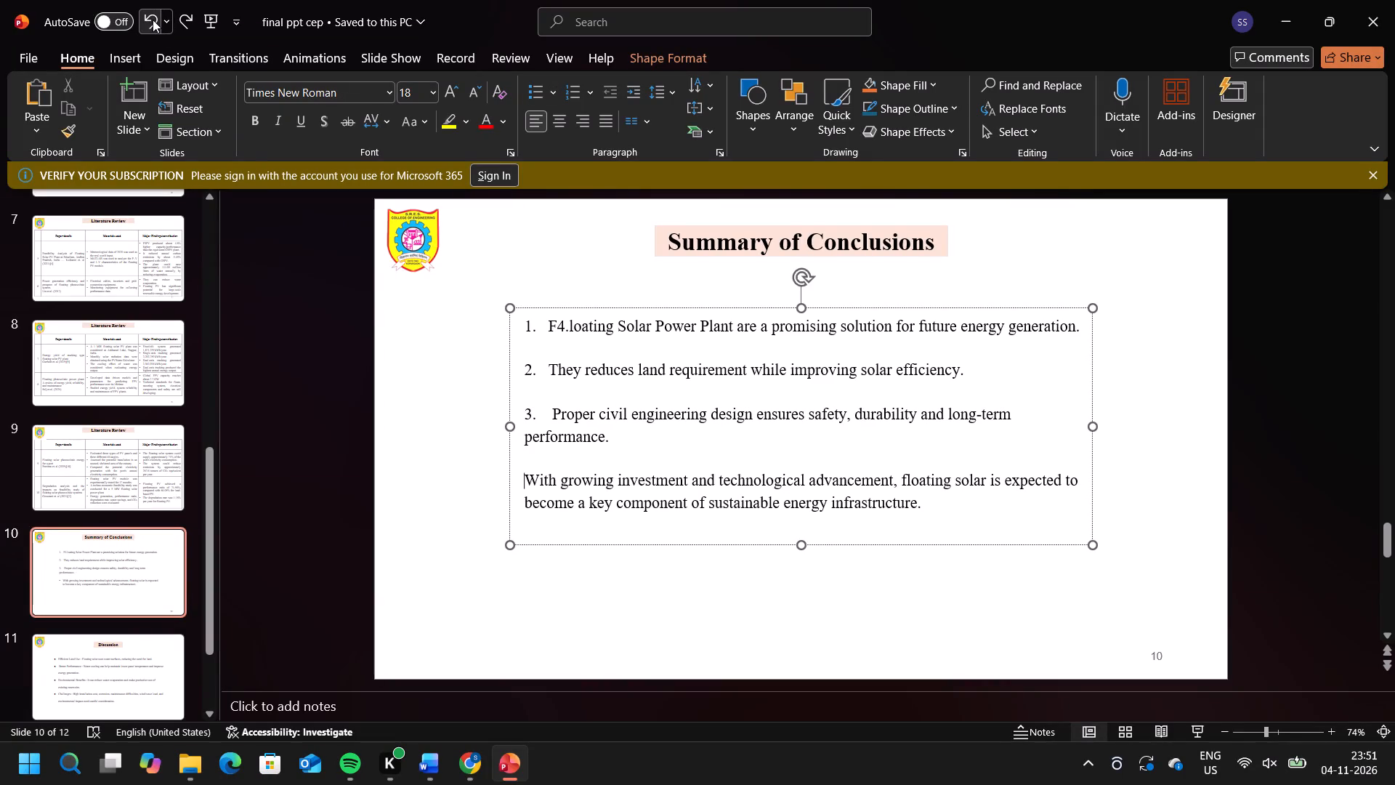
click(153, 20)
click(153, 20)
click(153, 20)
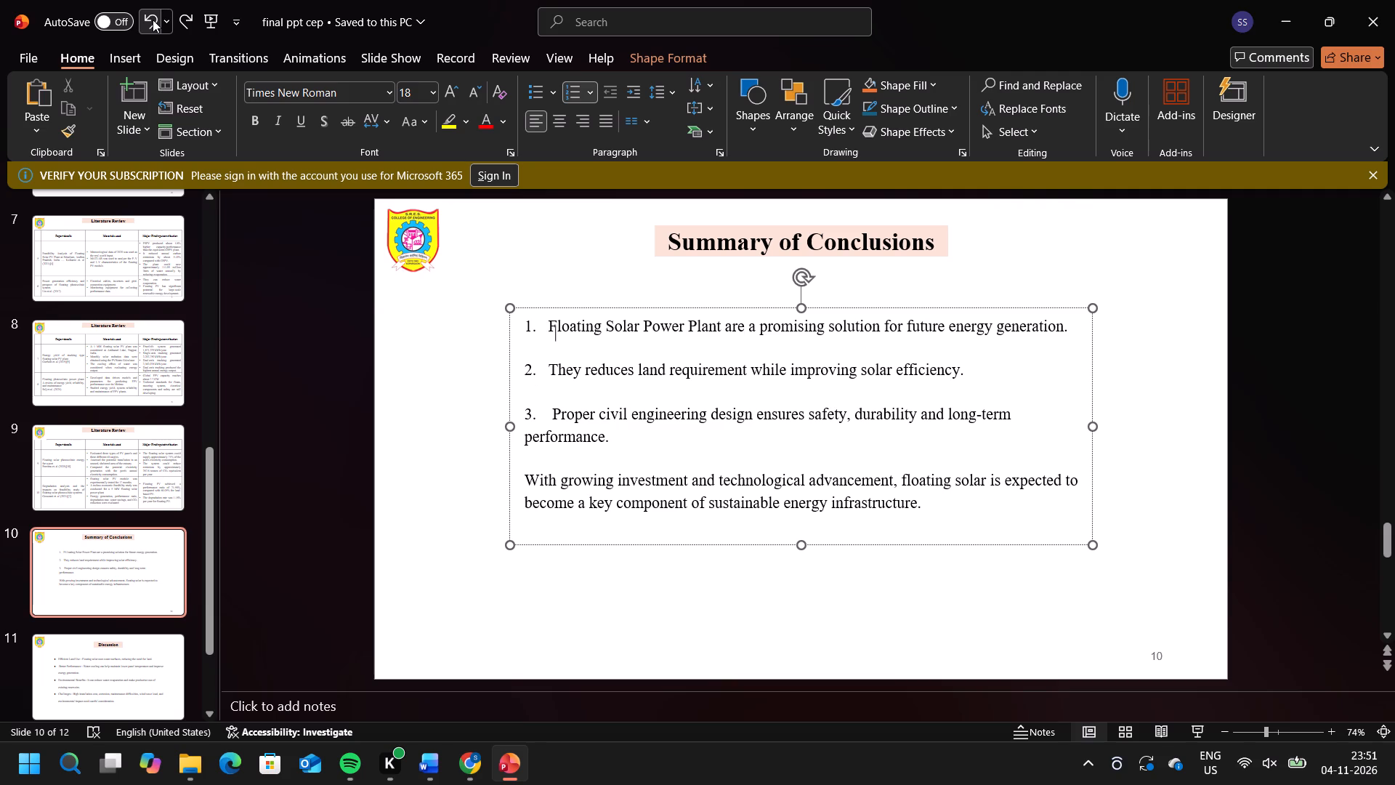
click(153, 20)
click(153, 20)
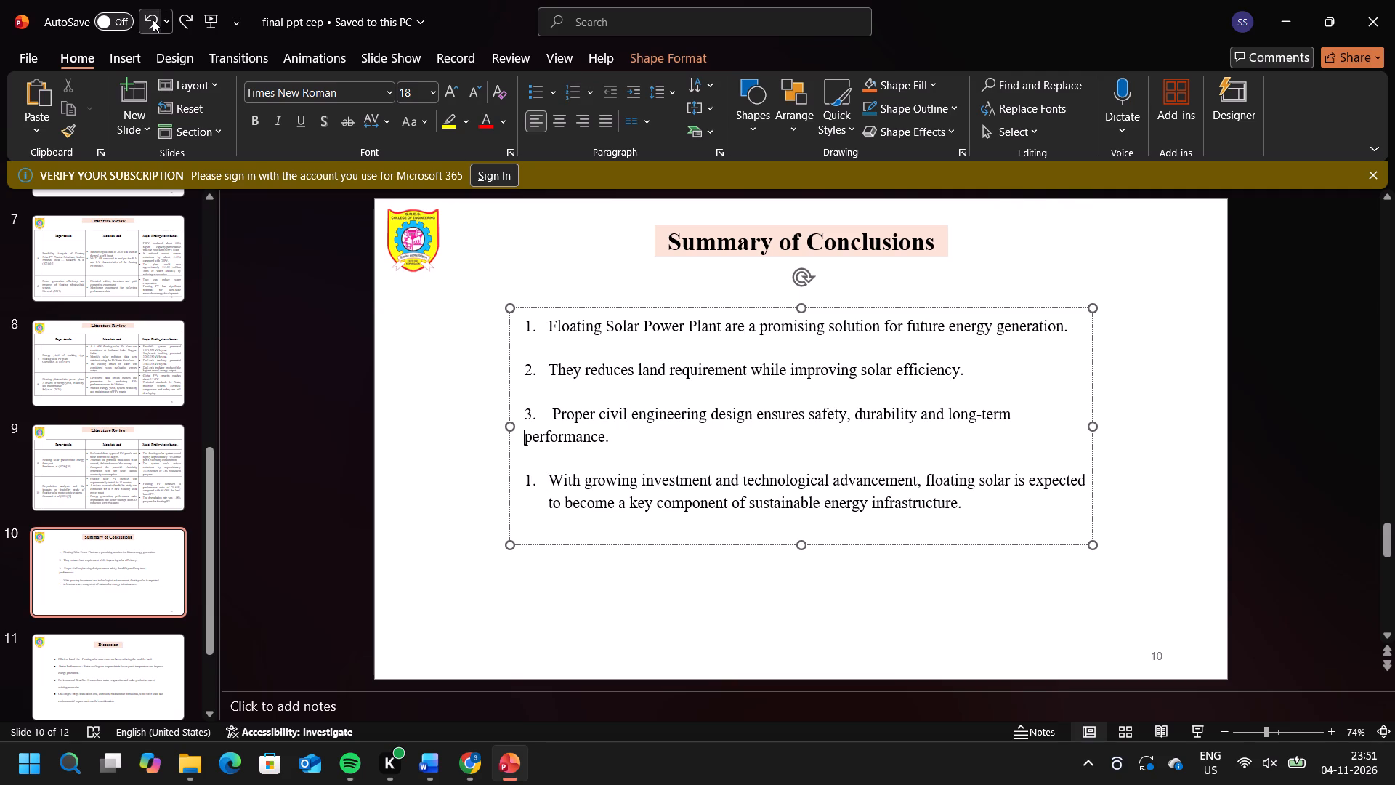
click(153, 20)
click(153, 20)
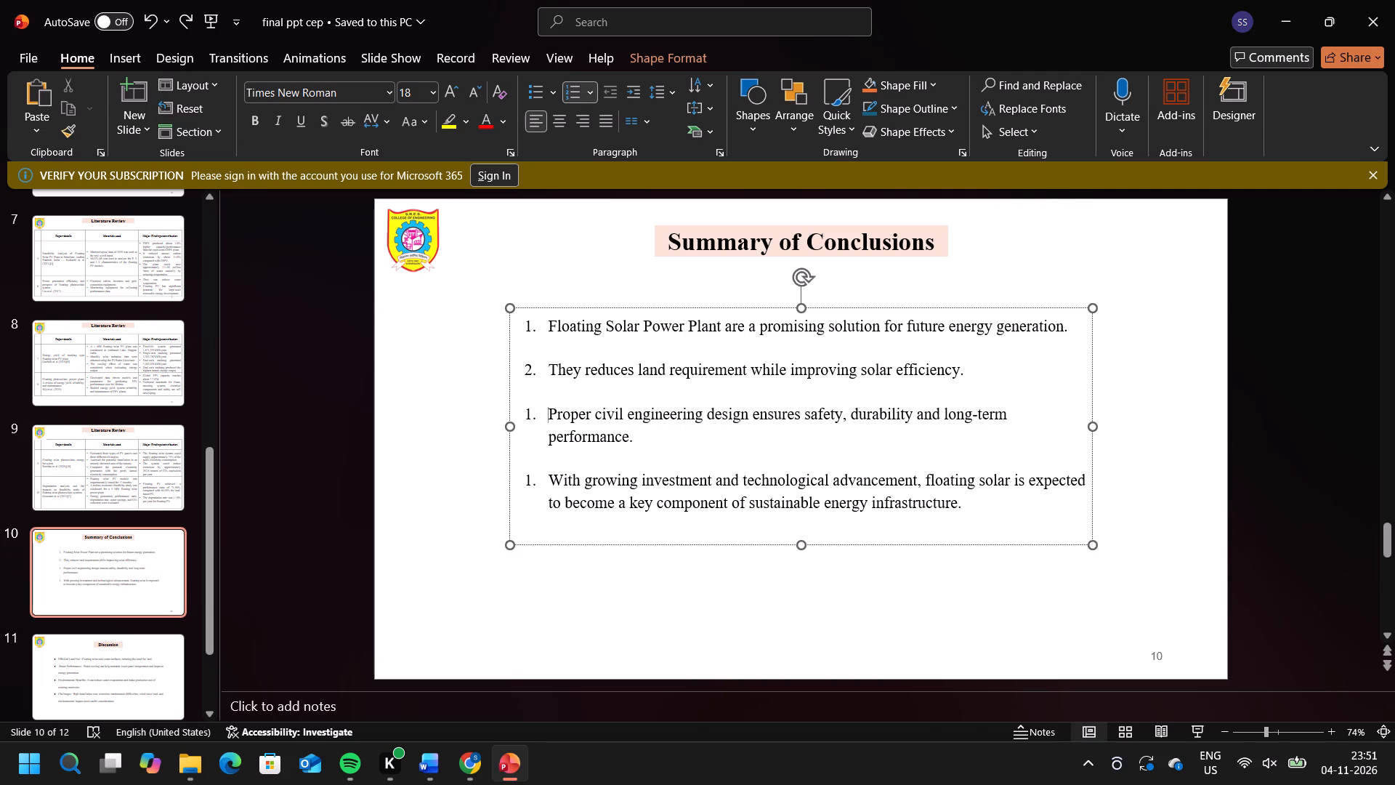
Remove the numbers from the first and second conclusion points and the blank line between the two points.
click(538, 330)
key(BackSpace)
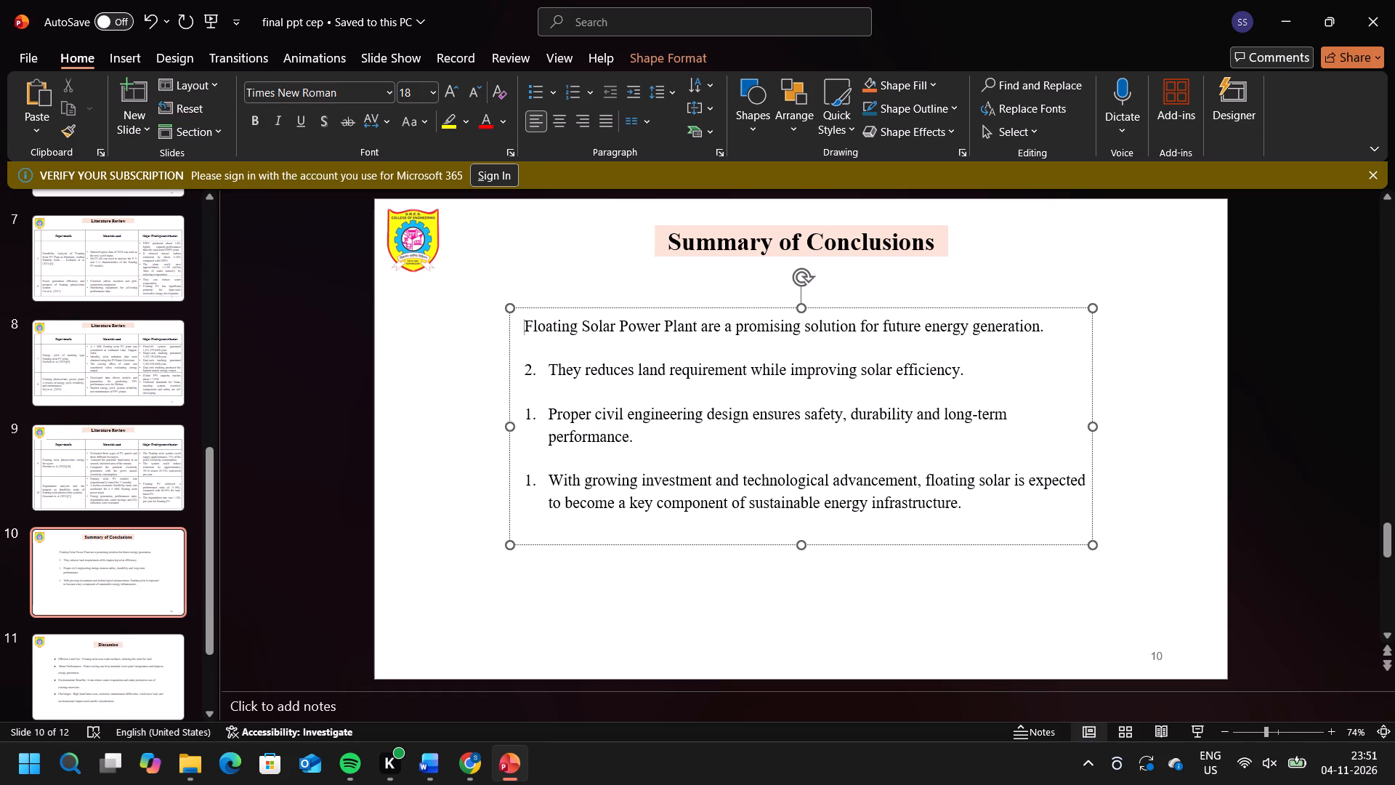
click(541, 371)
key(BackSpace)
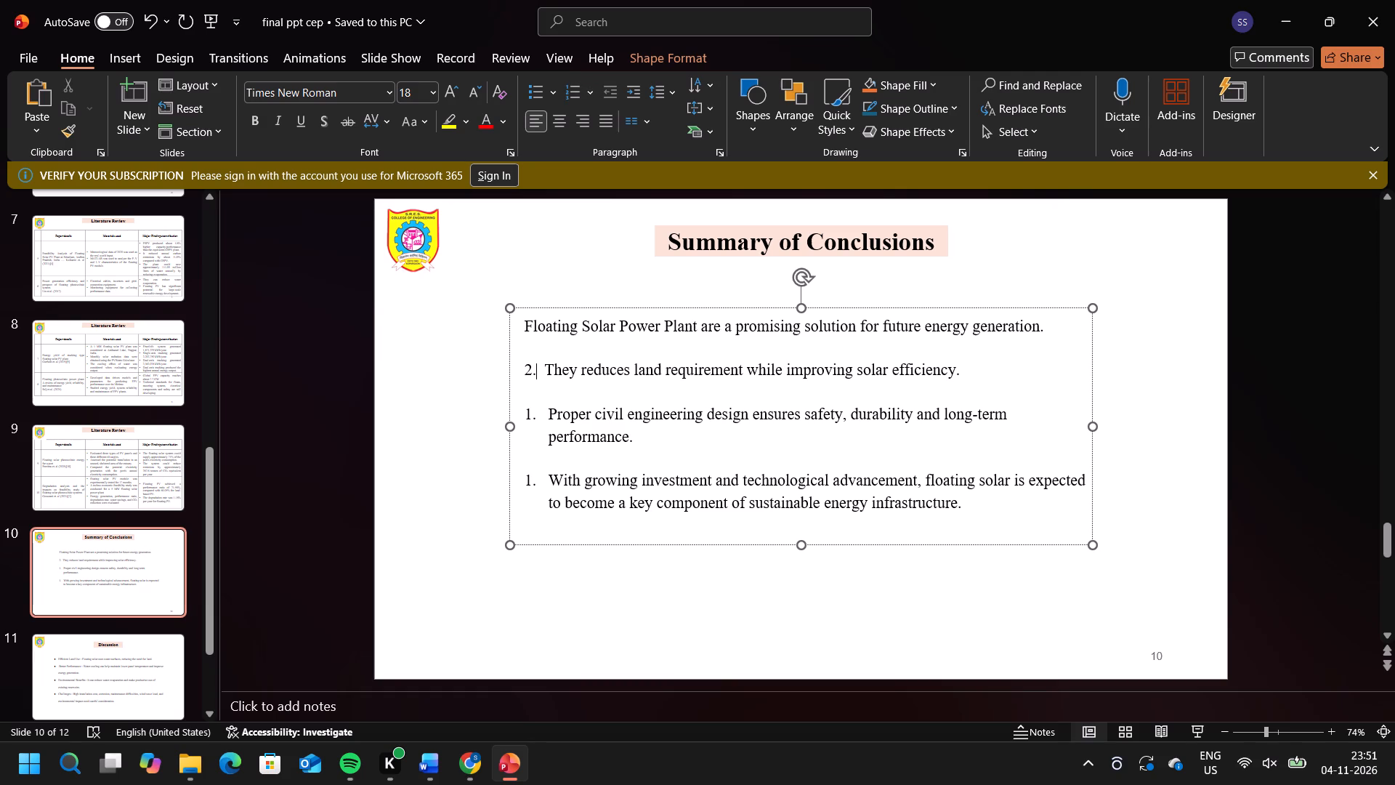
key(BackSpace)
key(BackSpace)
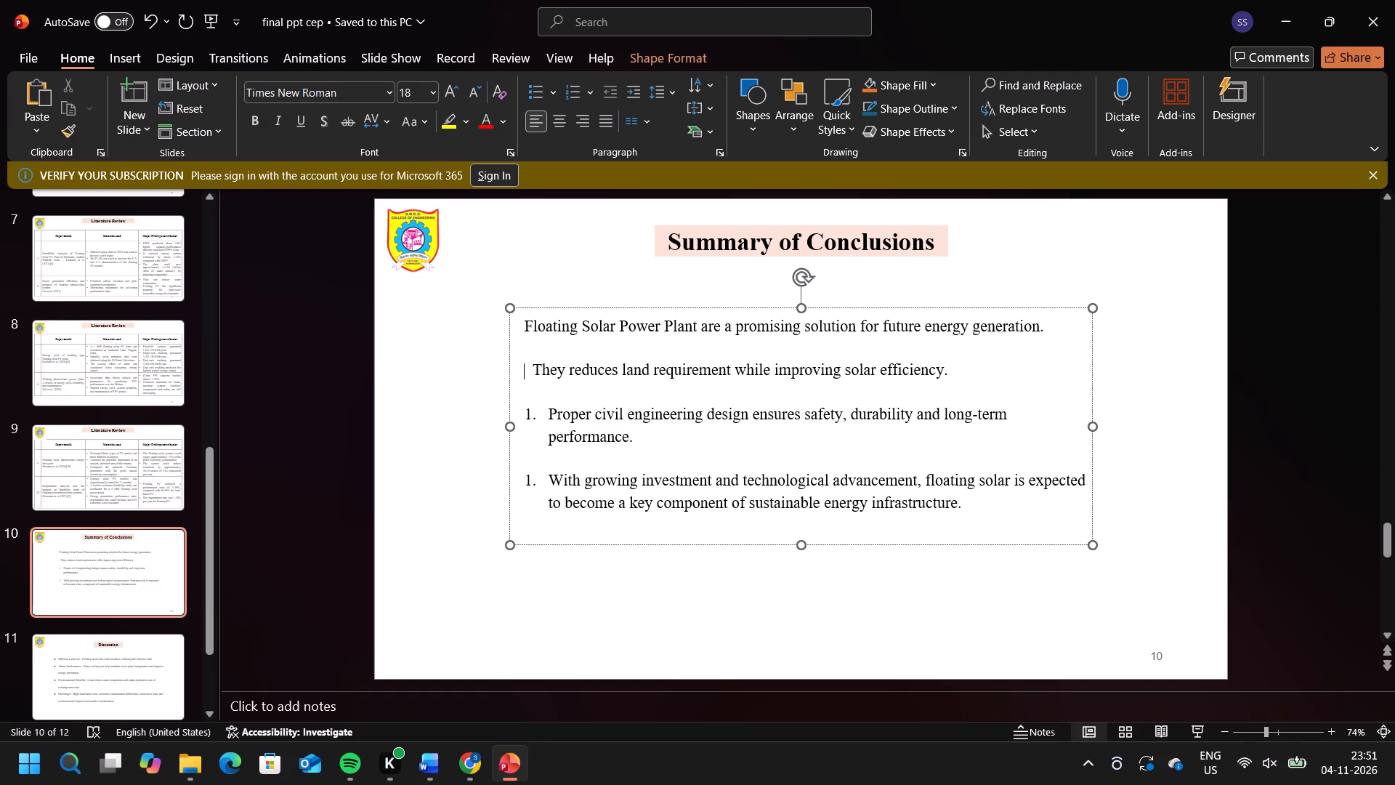
key(BackSpace)
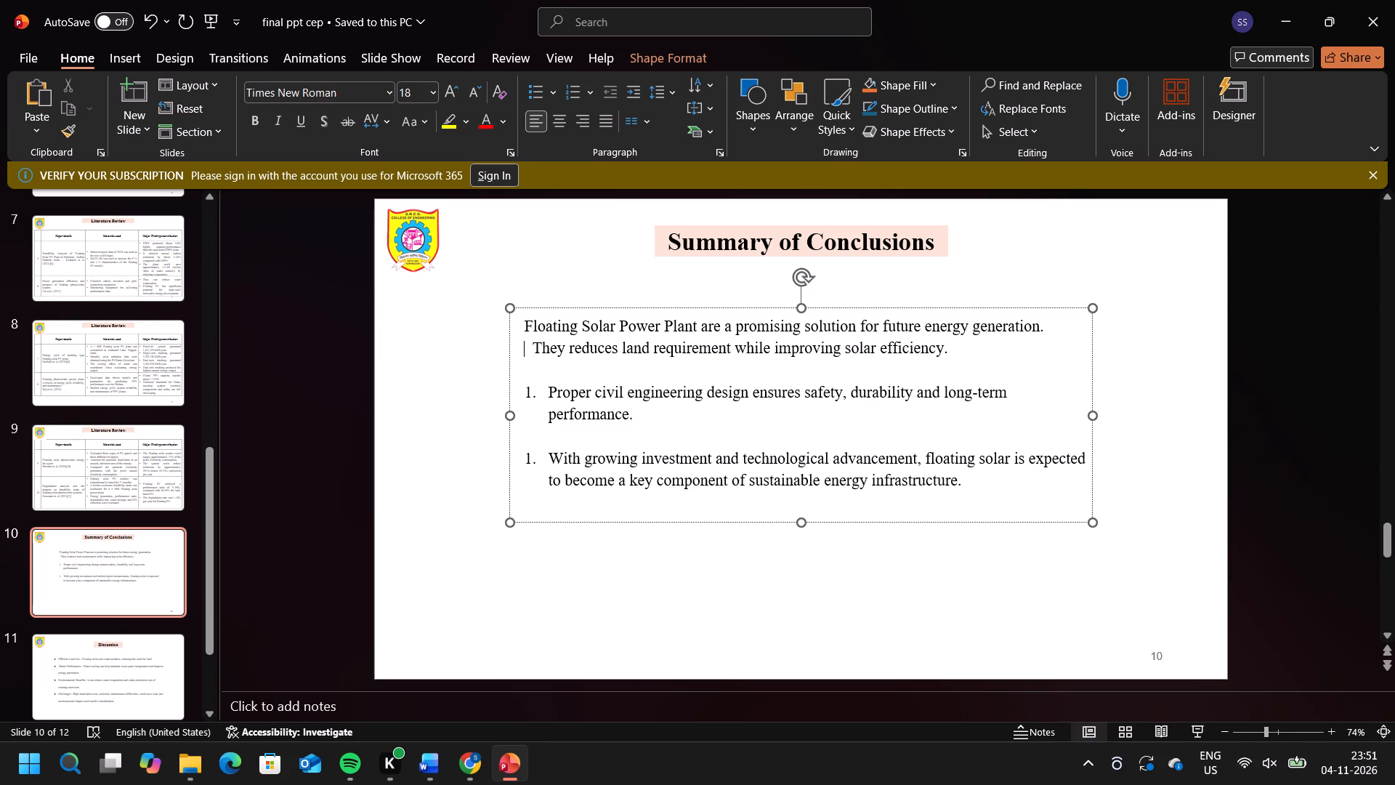
key(BackSpace)
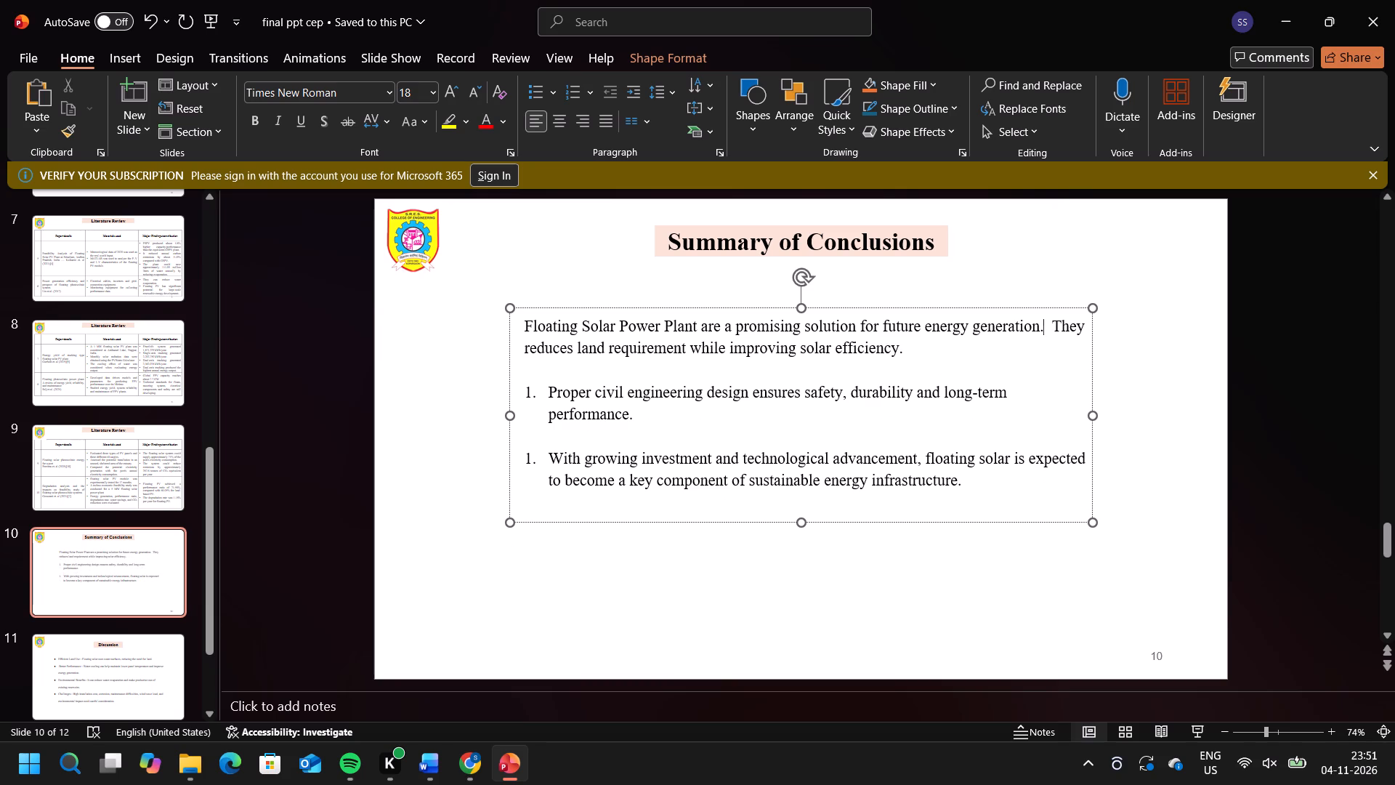
key(Return)
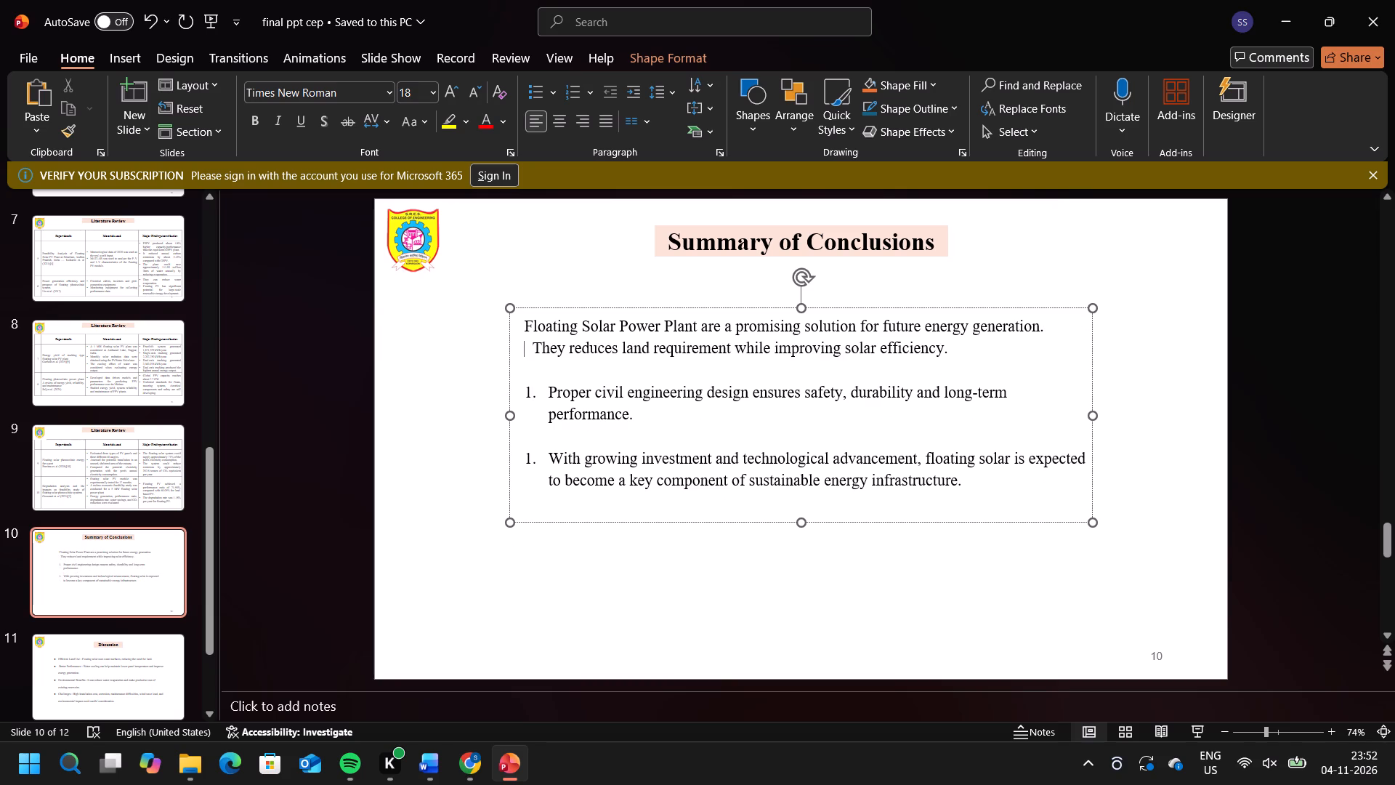
Remove the automatic numbers from the third and fourth conclusion points, "Proper civil engineering" and "With growing investment".
click(541, 396)
key(BackSpace)
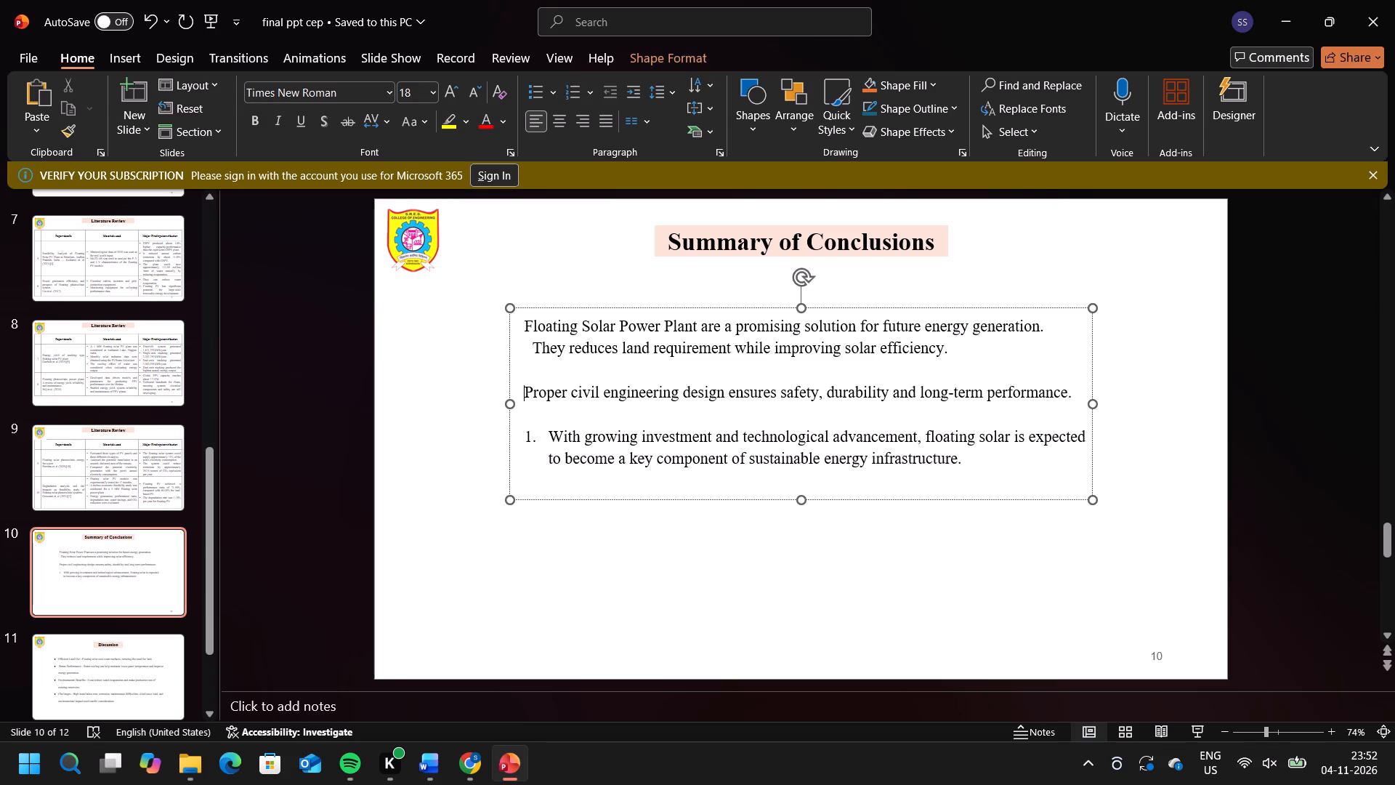
click(540, 436)
key(BackSpace)
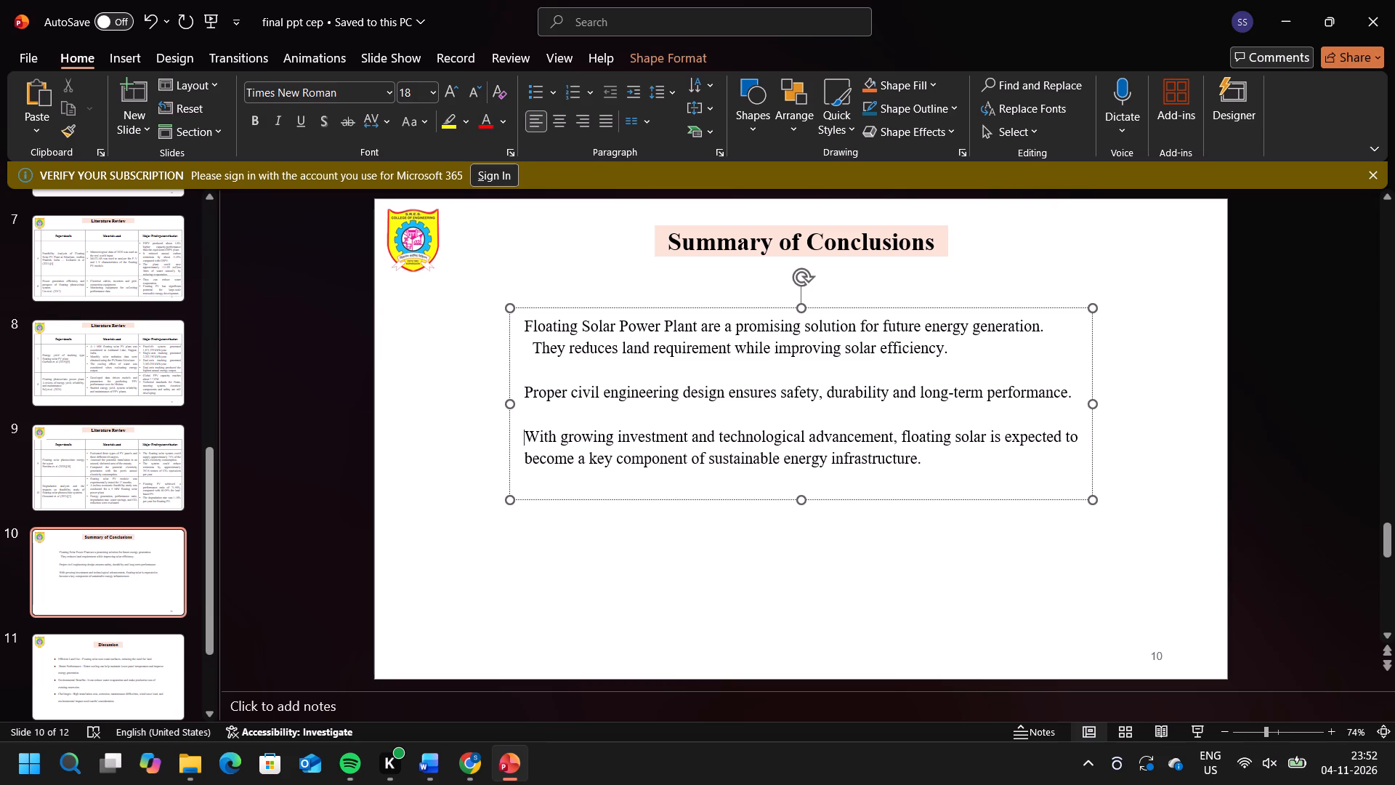
Apply round bullets to each of the four conclusion points.
click(519, 326)
click(532, 95)
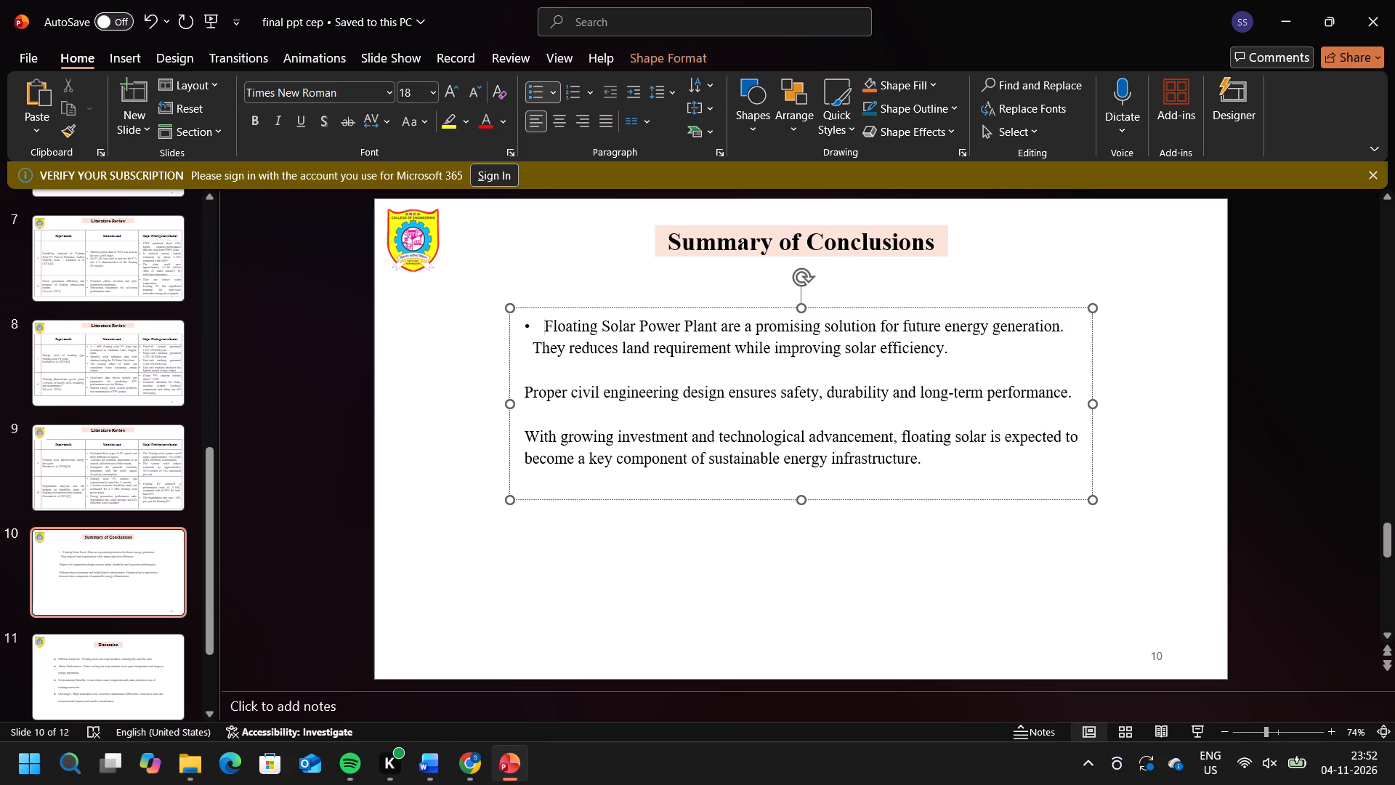
click(533, 352)
click(536, 87)
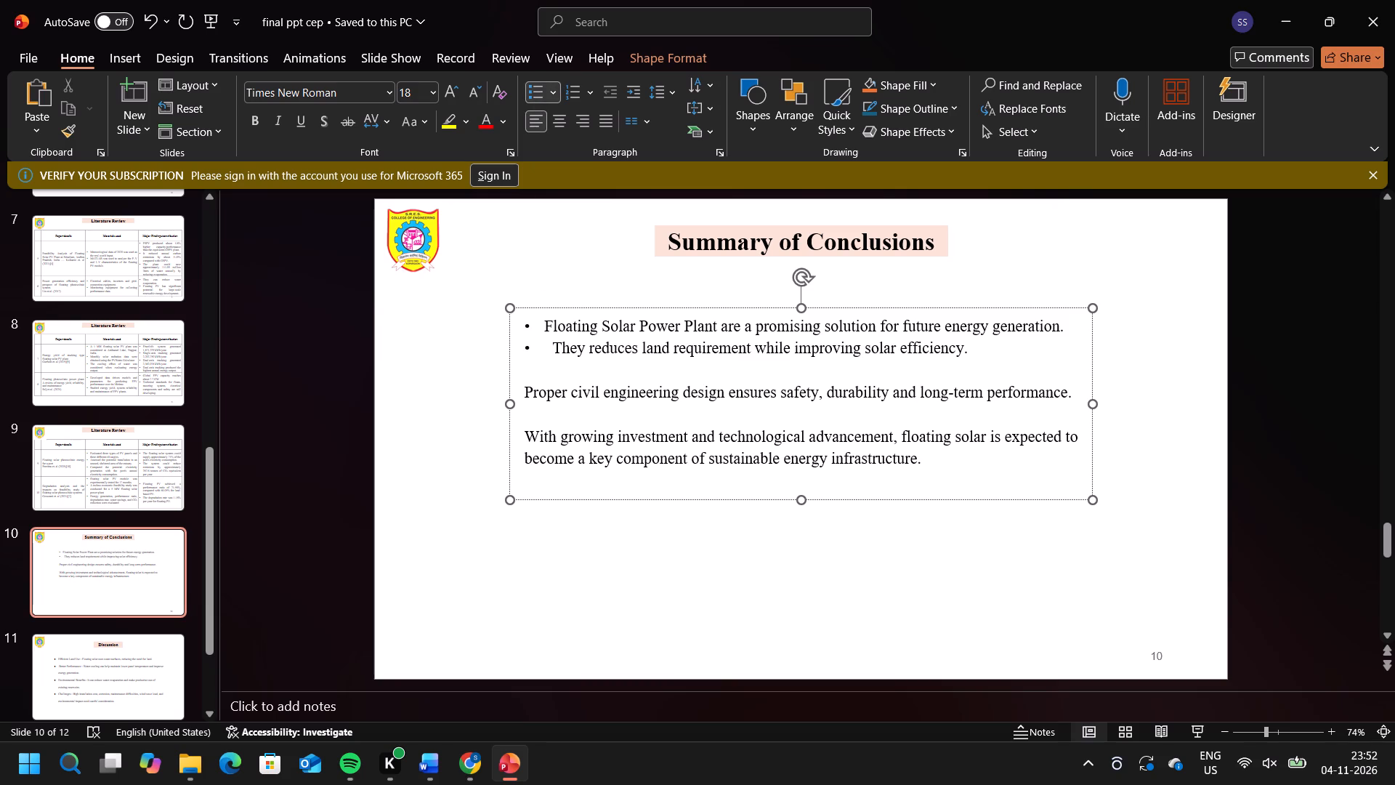
click(522, 392)
click(534, 97)
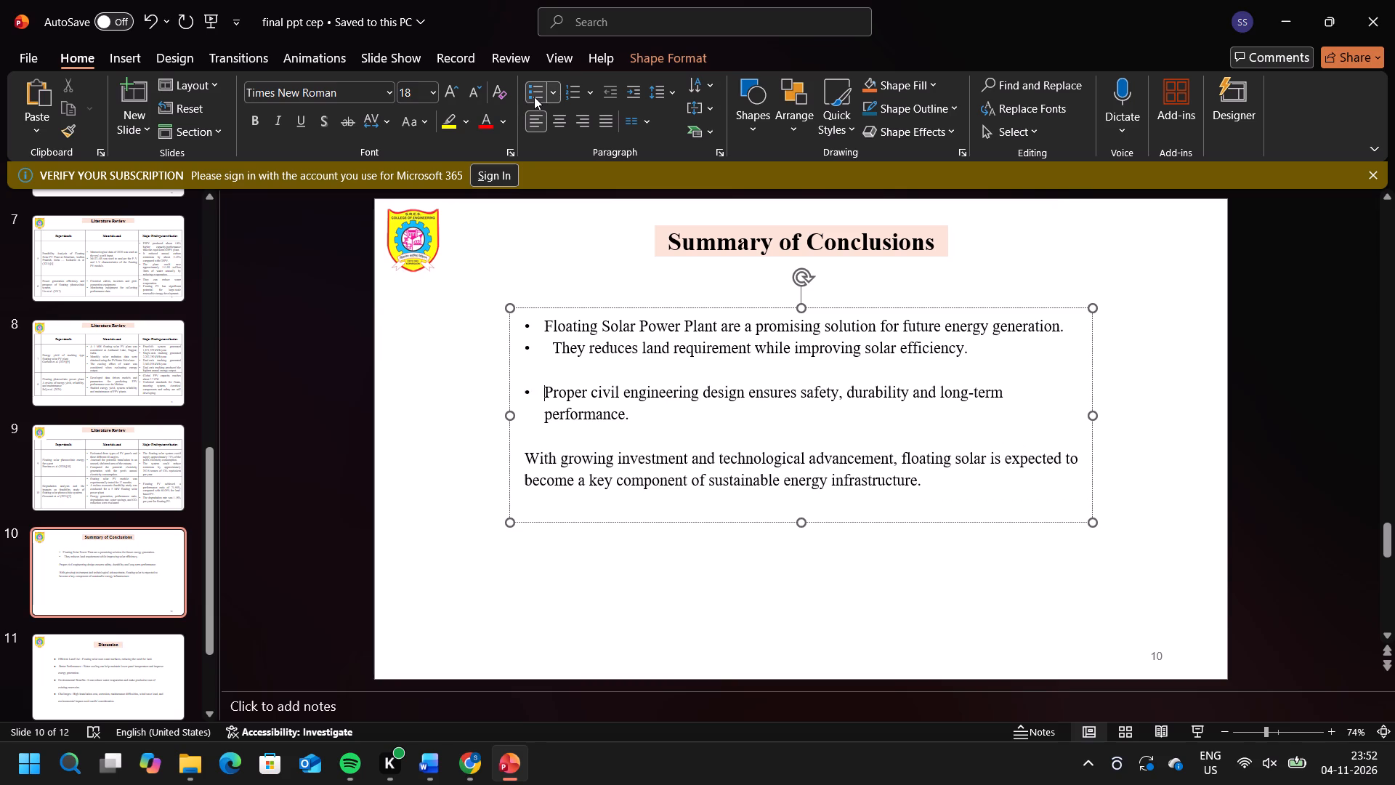
click(527, 456)
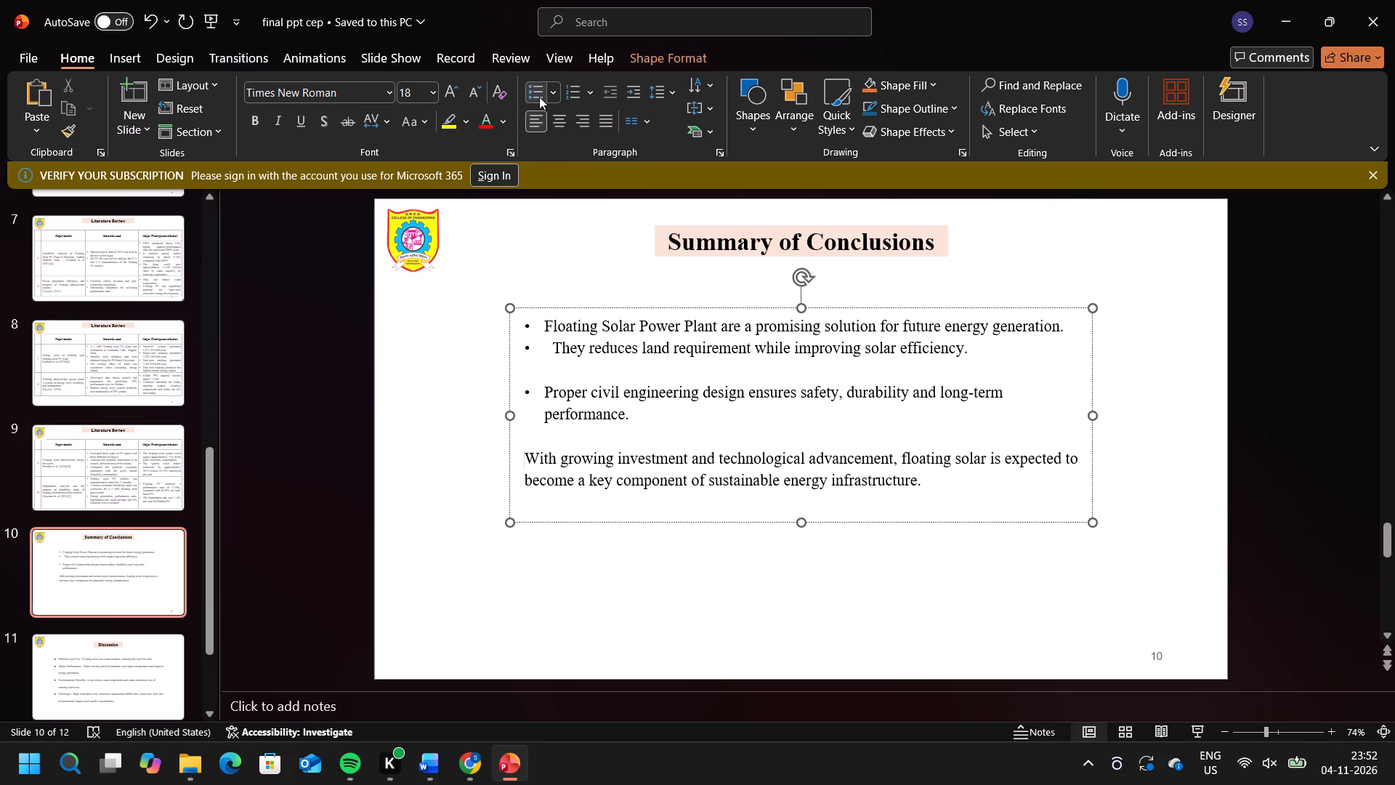
click(539, 96)
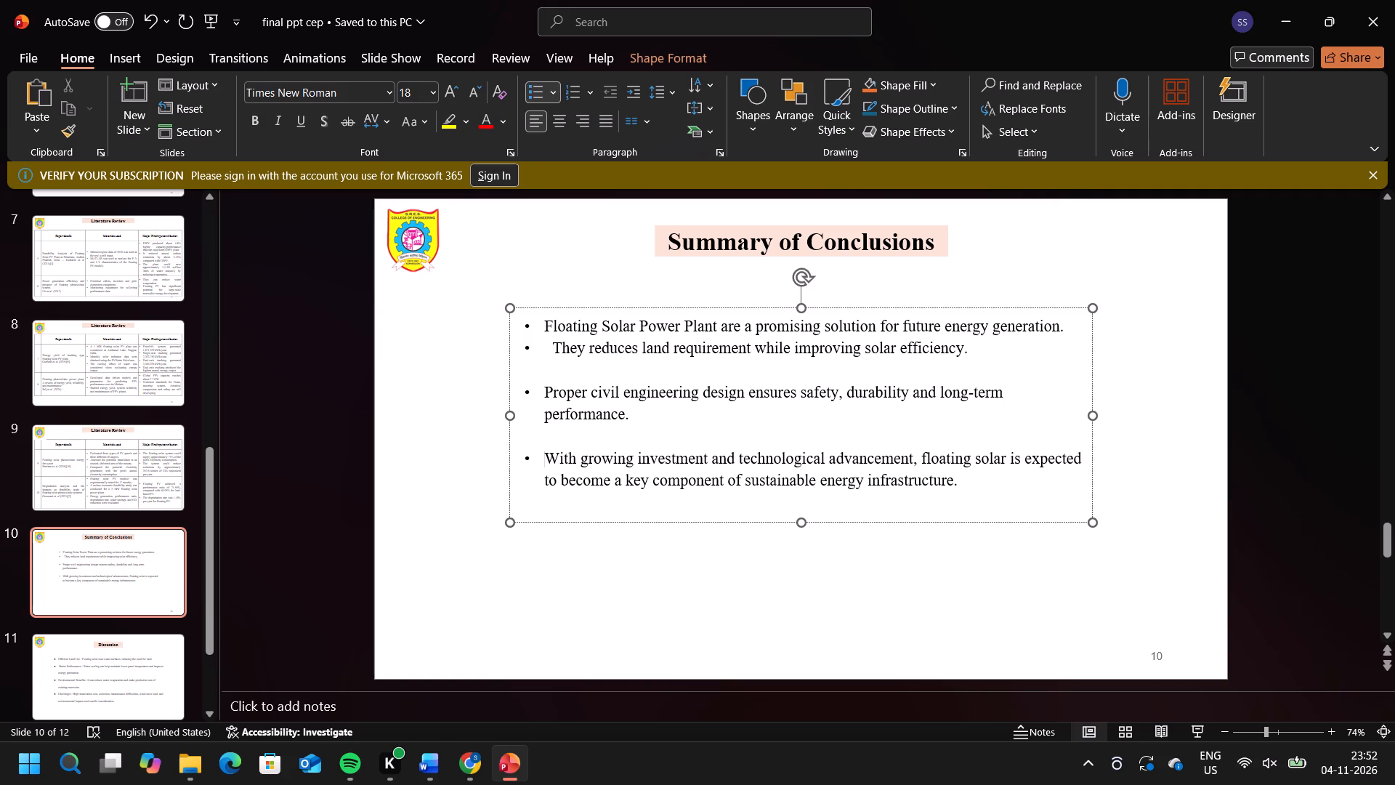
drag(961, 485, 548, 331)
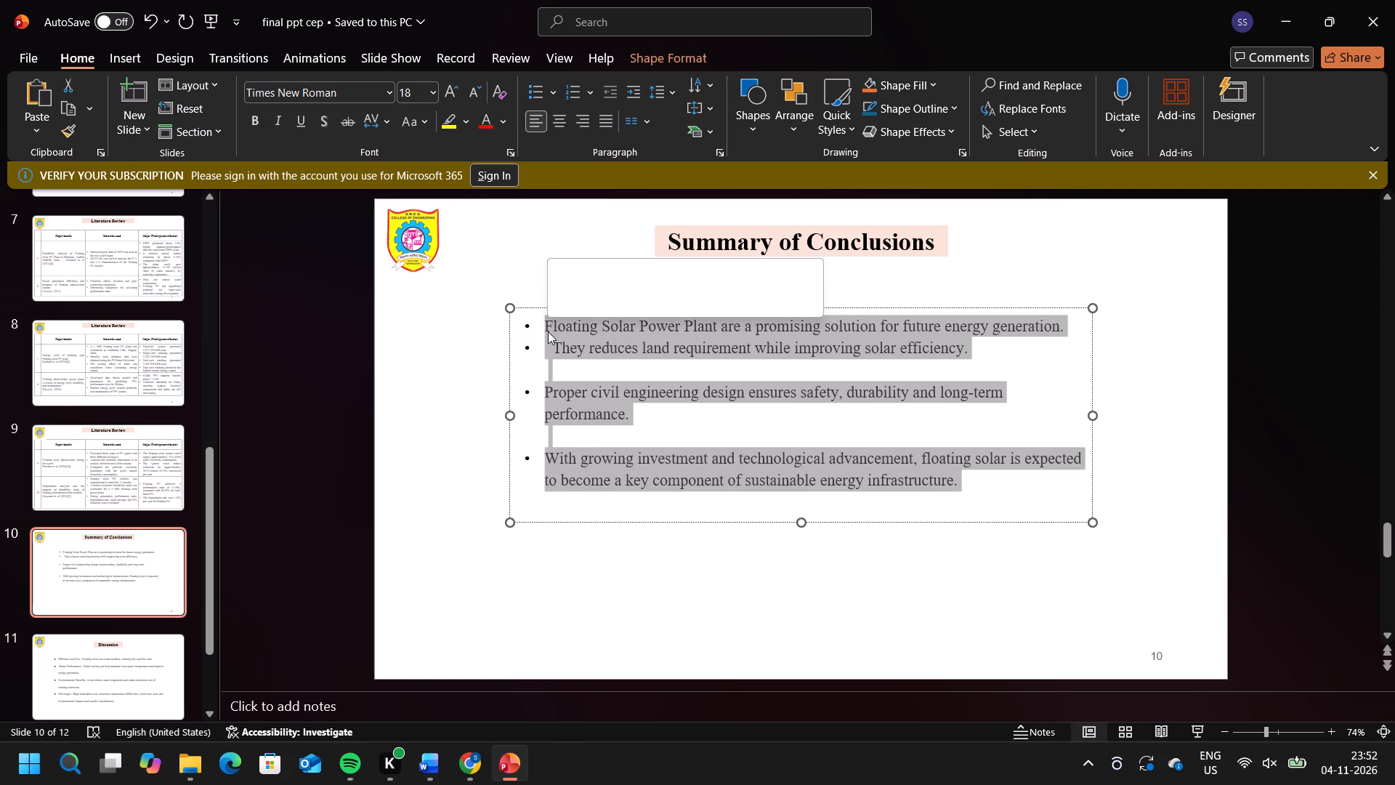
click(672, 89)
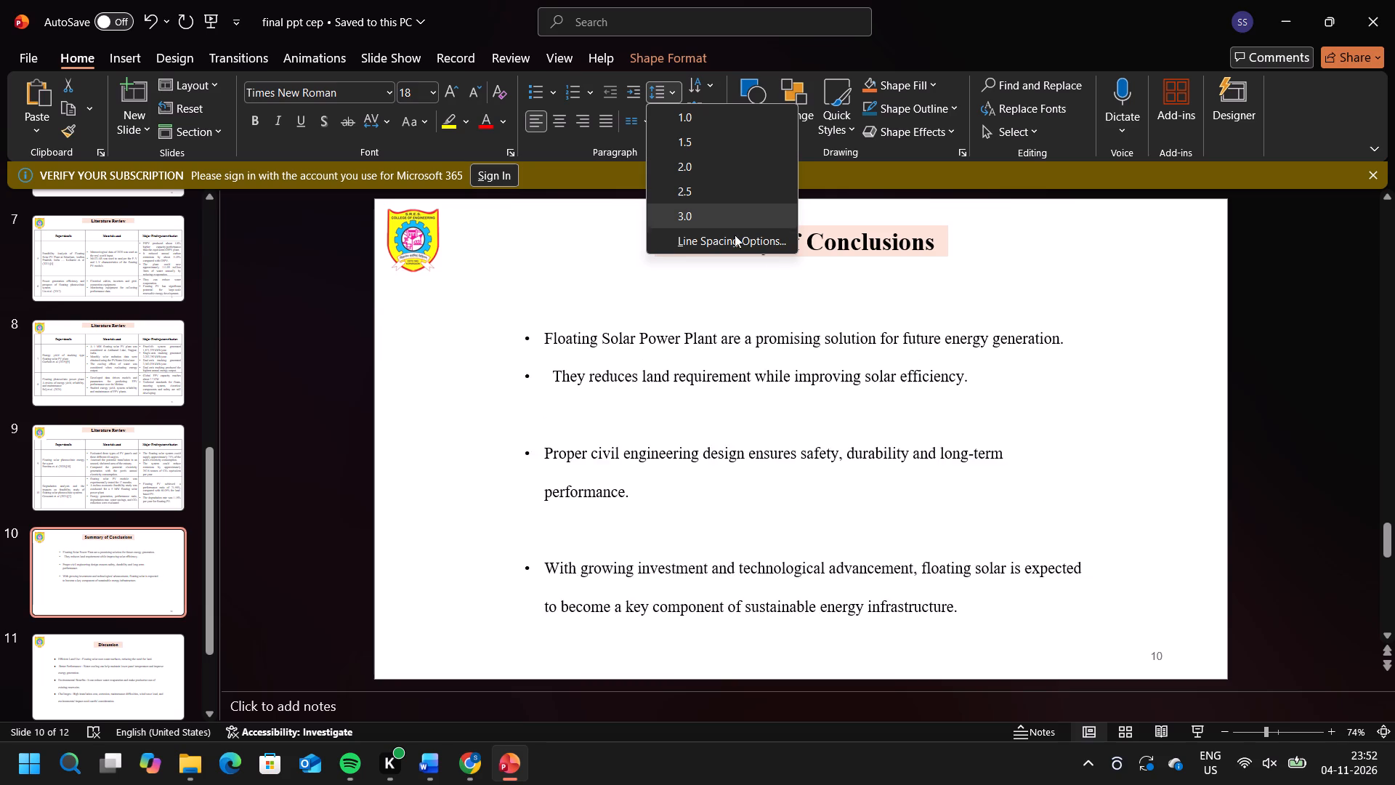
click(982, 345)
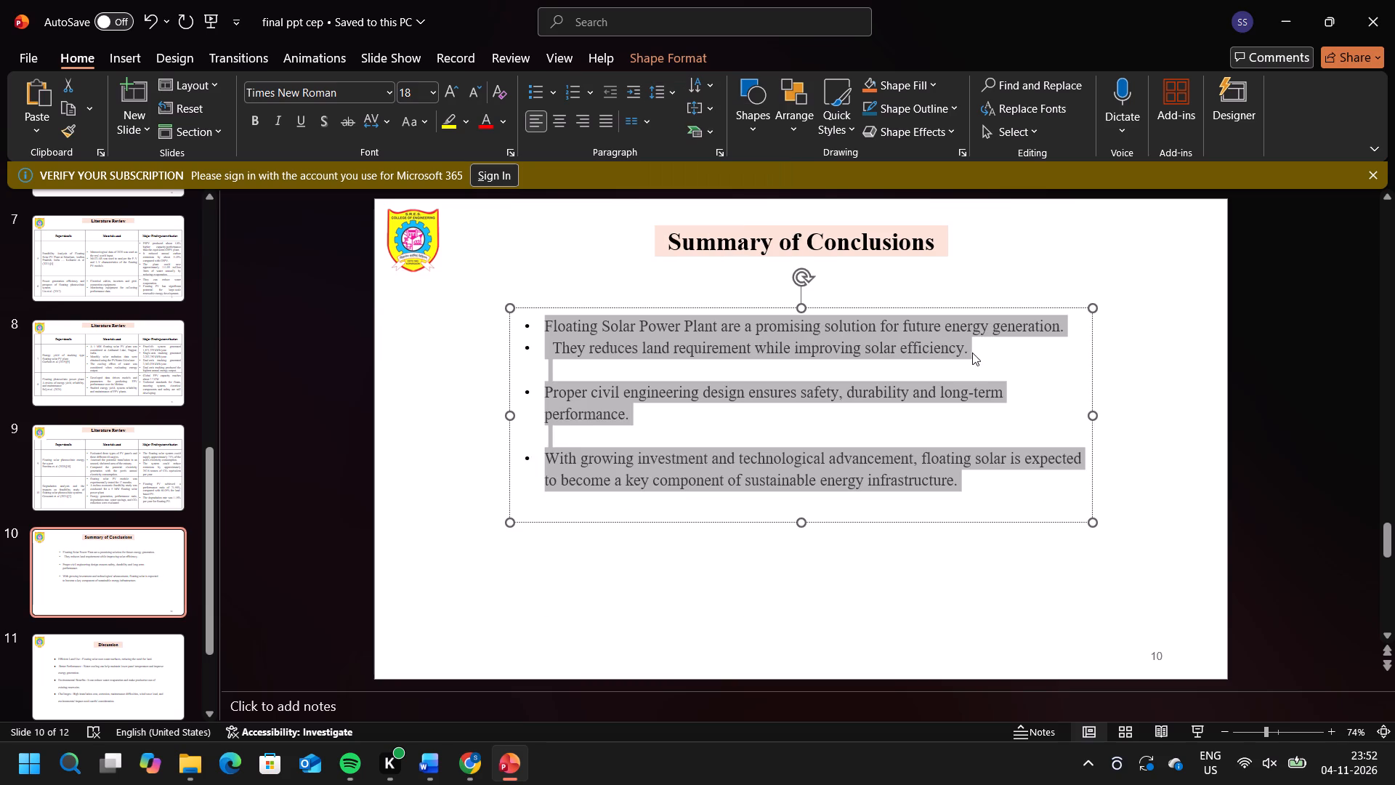
Set the line spacing of the first two conclusion points to 1.5.
click(974, 350)
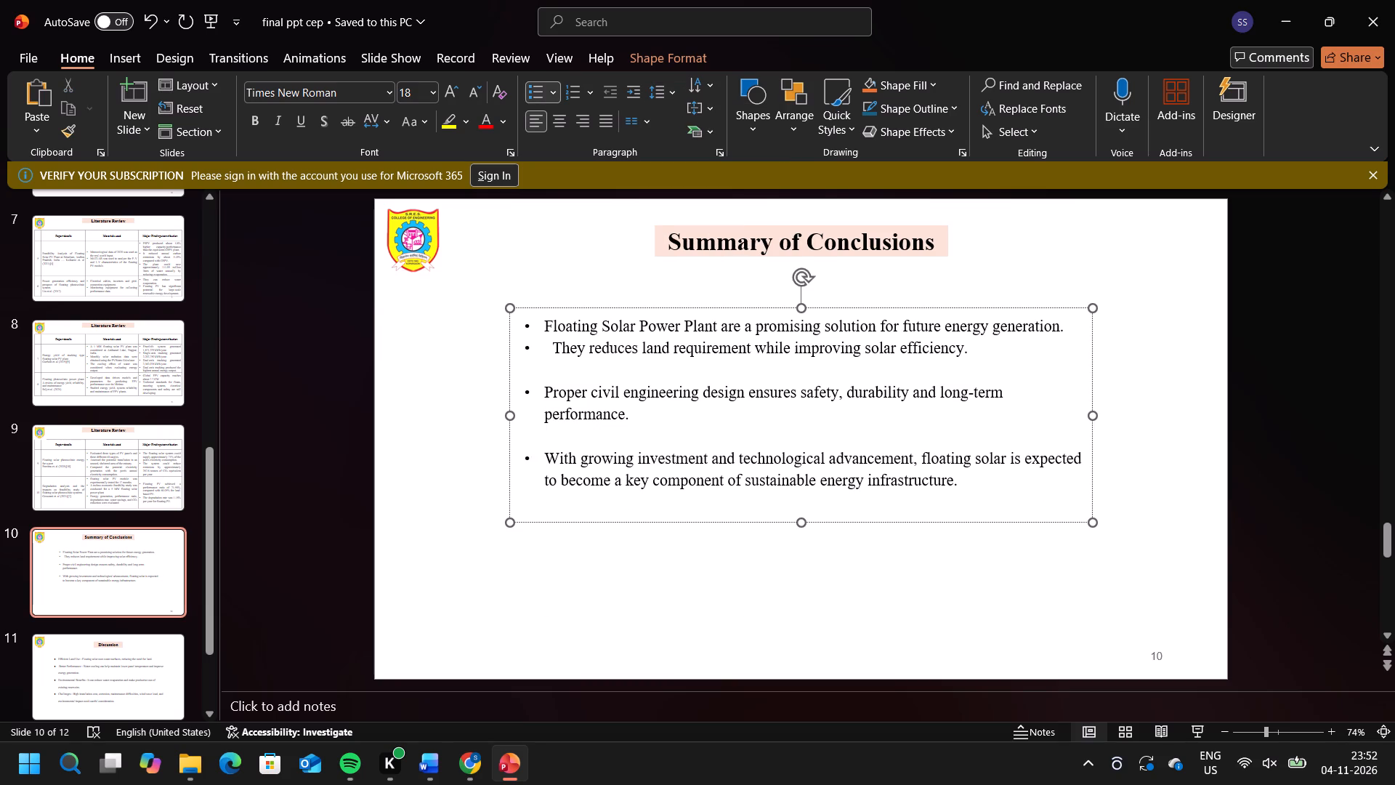
drag(974, 350, 545, 355)
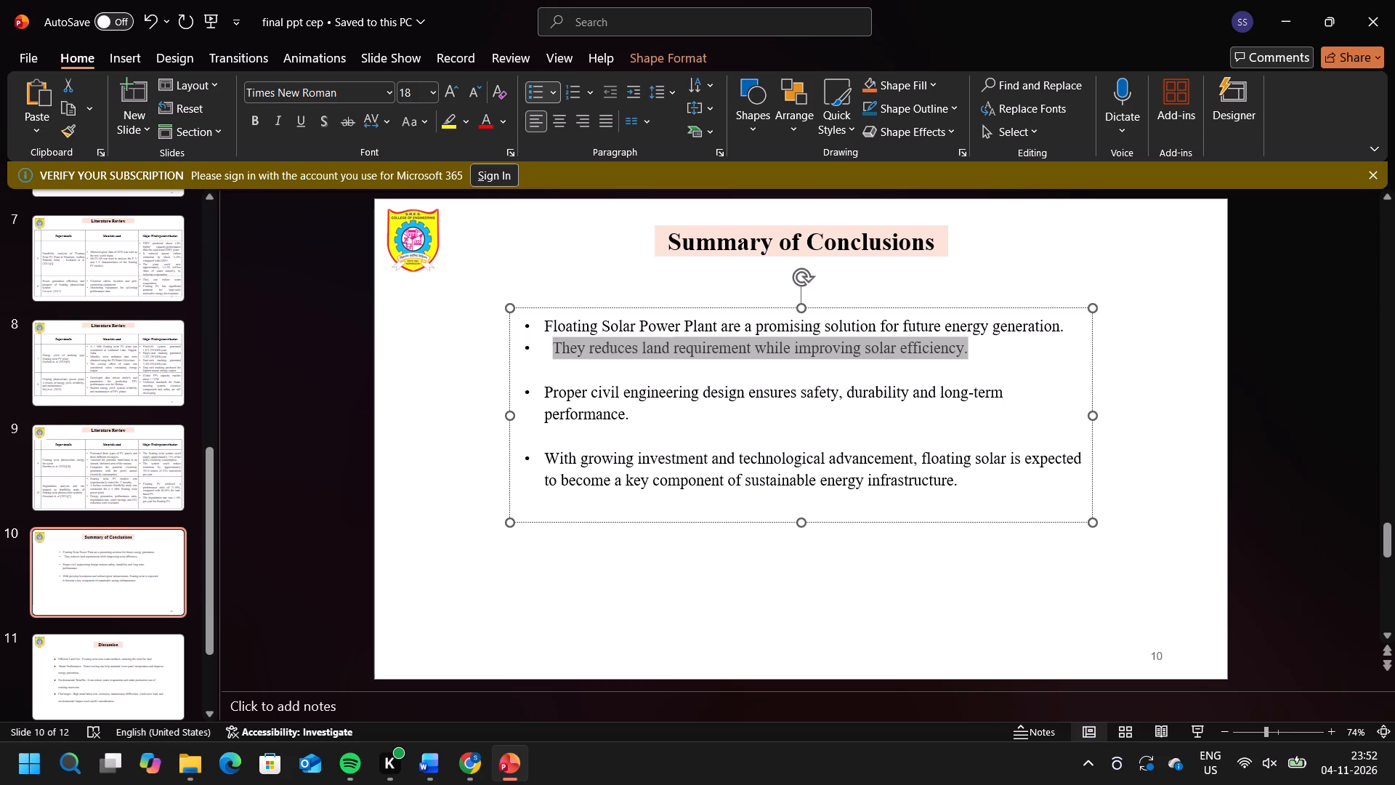
drag(545, 355, 540, 330)
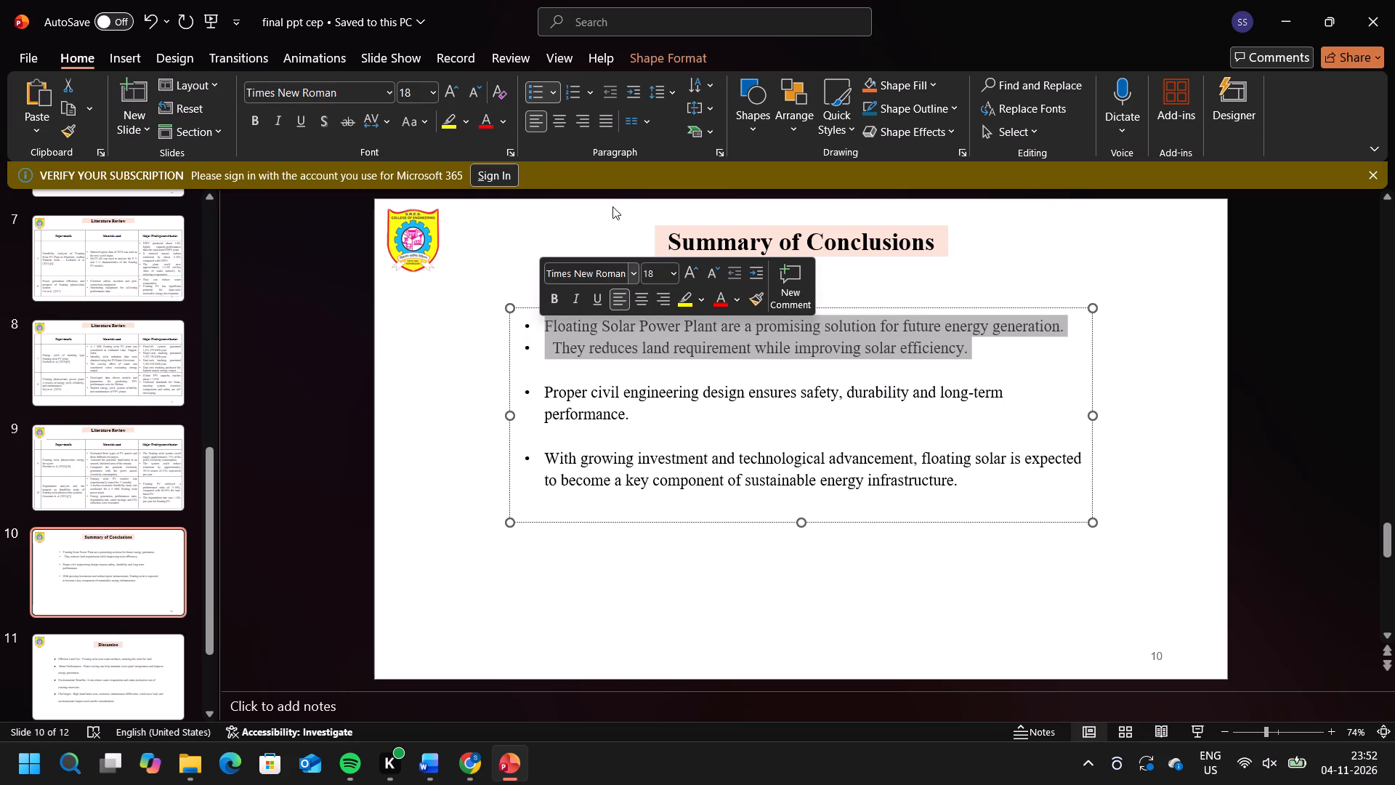
click(668, 95)
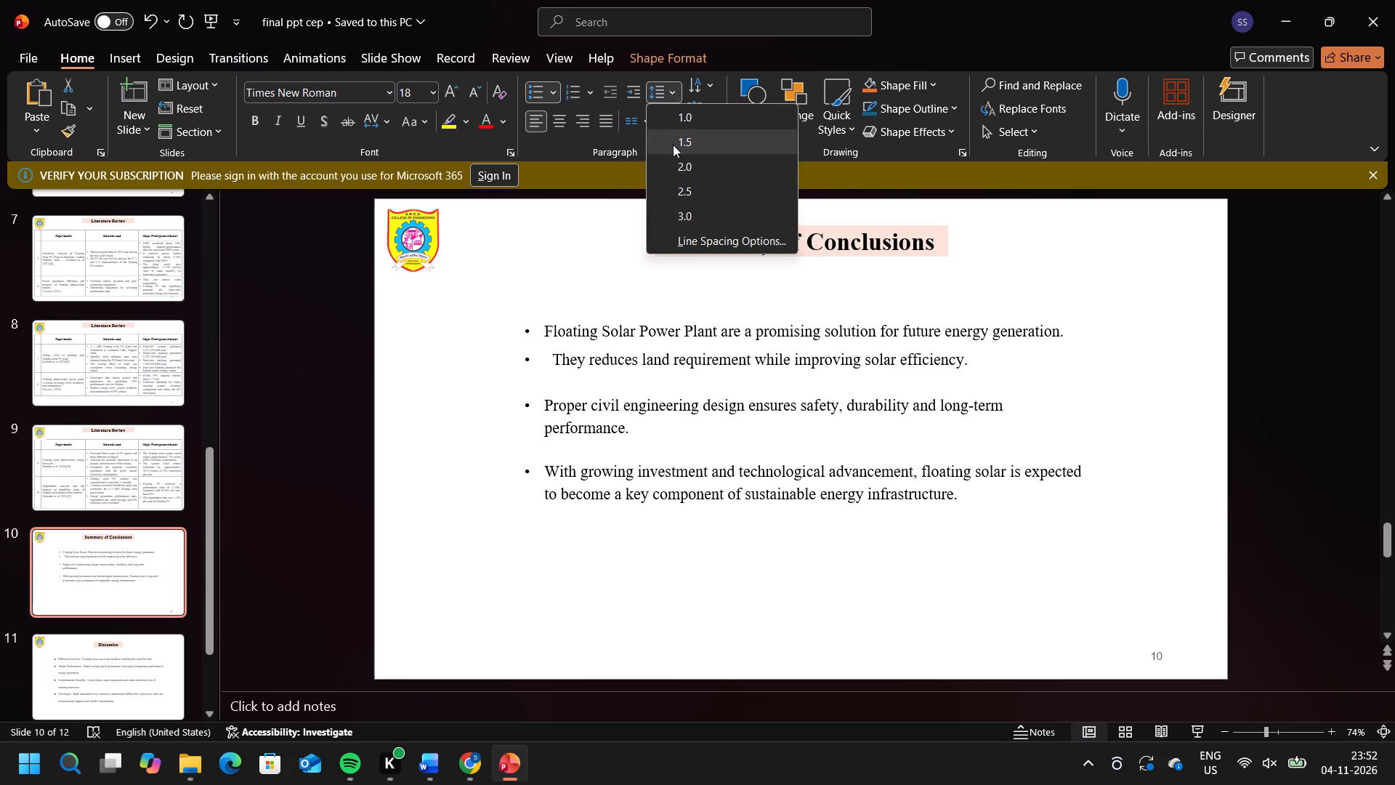
click(673, 145)
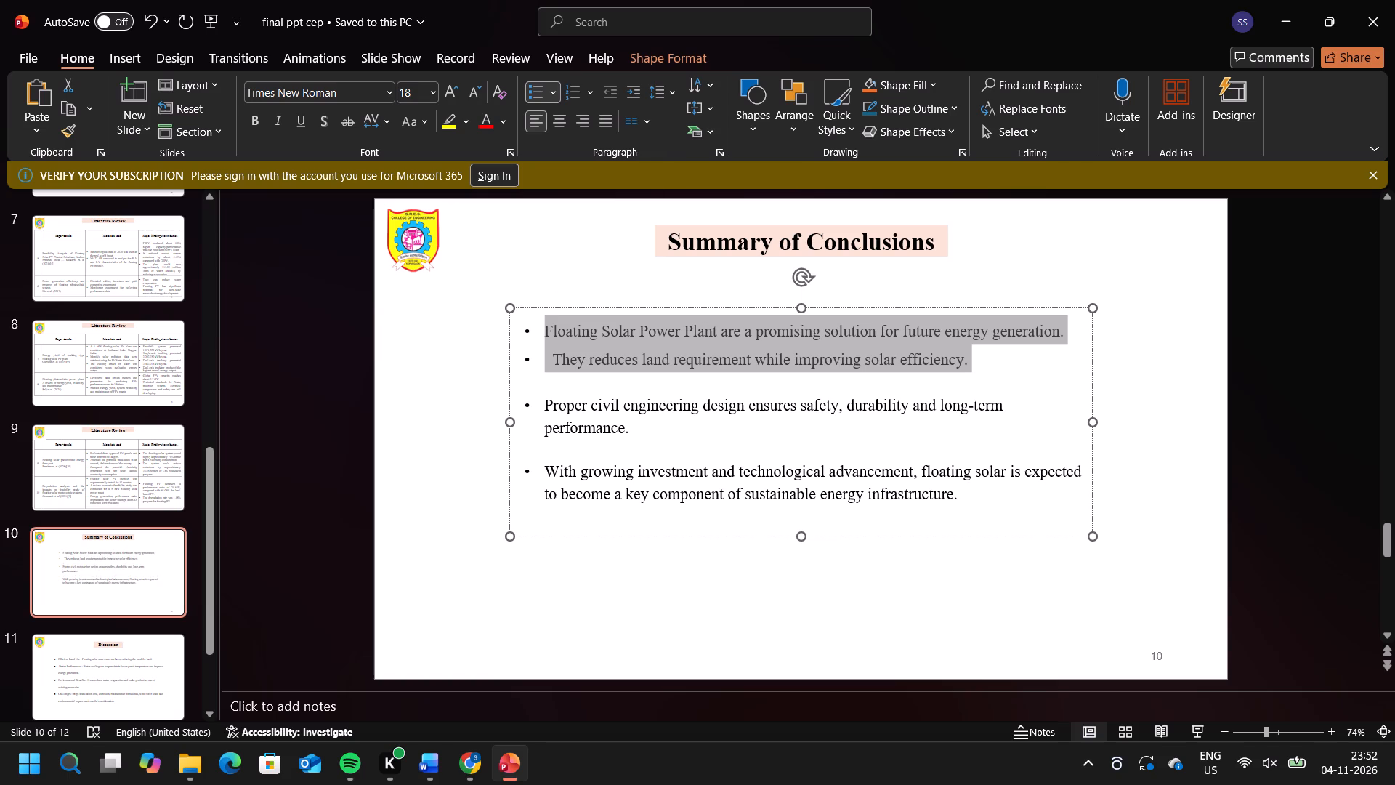
Delete the blank lines before the third and fourth conclusion points so all four bullets follow one another directly.
click(535, 398)
drag(535, 398, 547, 396)
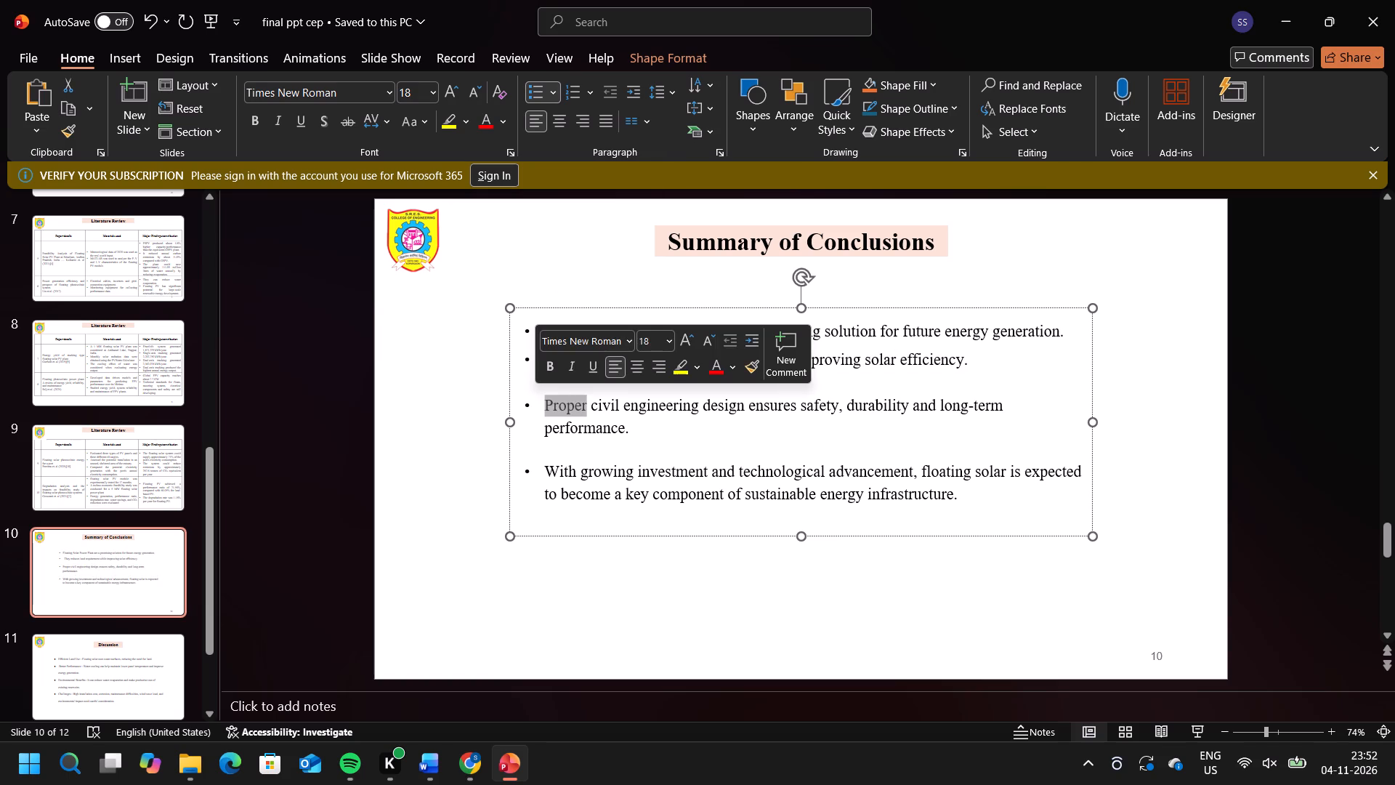
drag(547, 396, 535, 390)
click(535, 390)
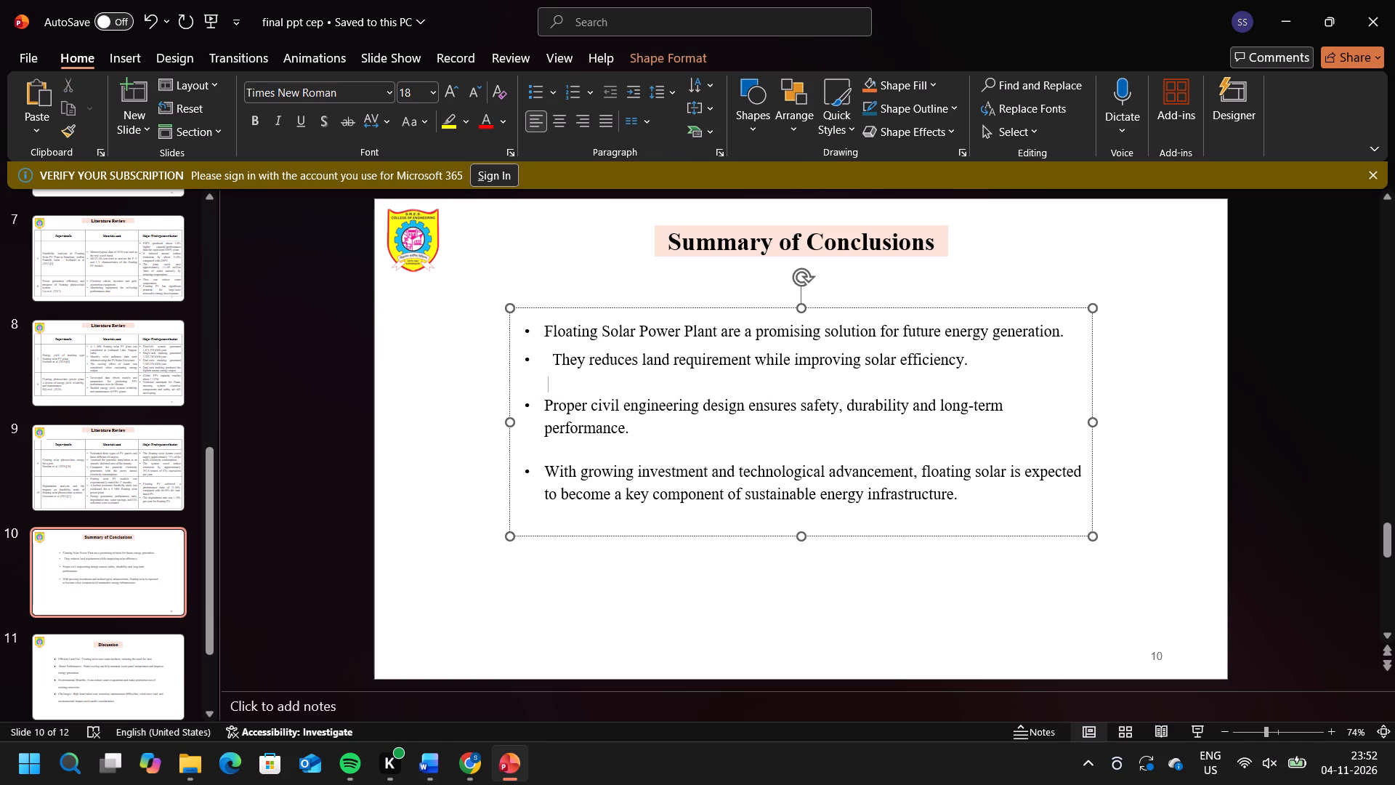
key(BackSpace)
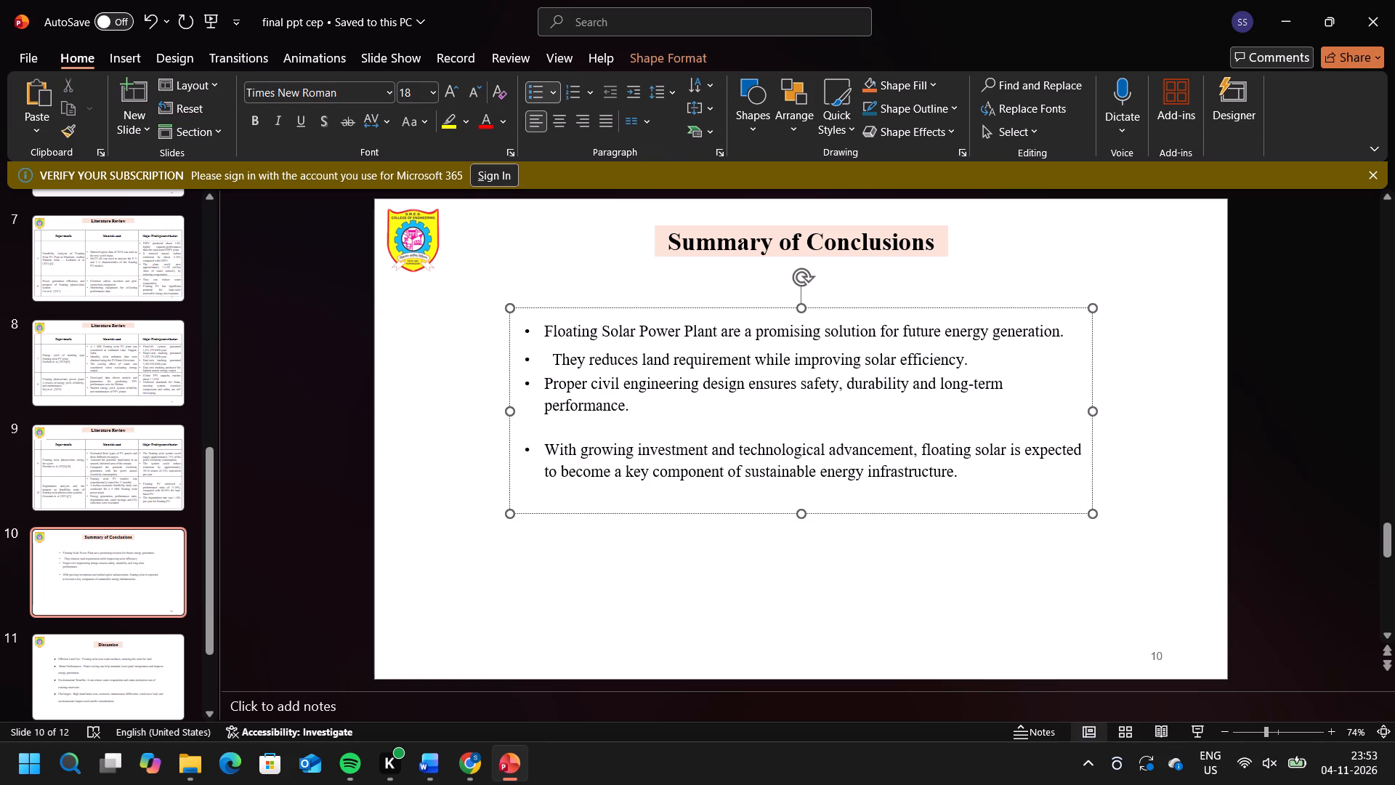
click(549, 432)
key(BackSpace)
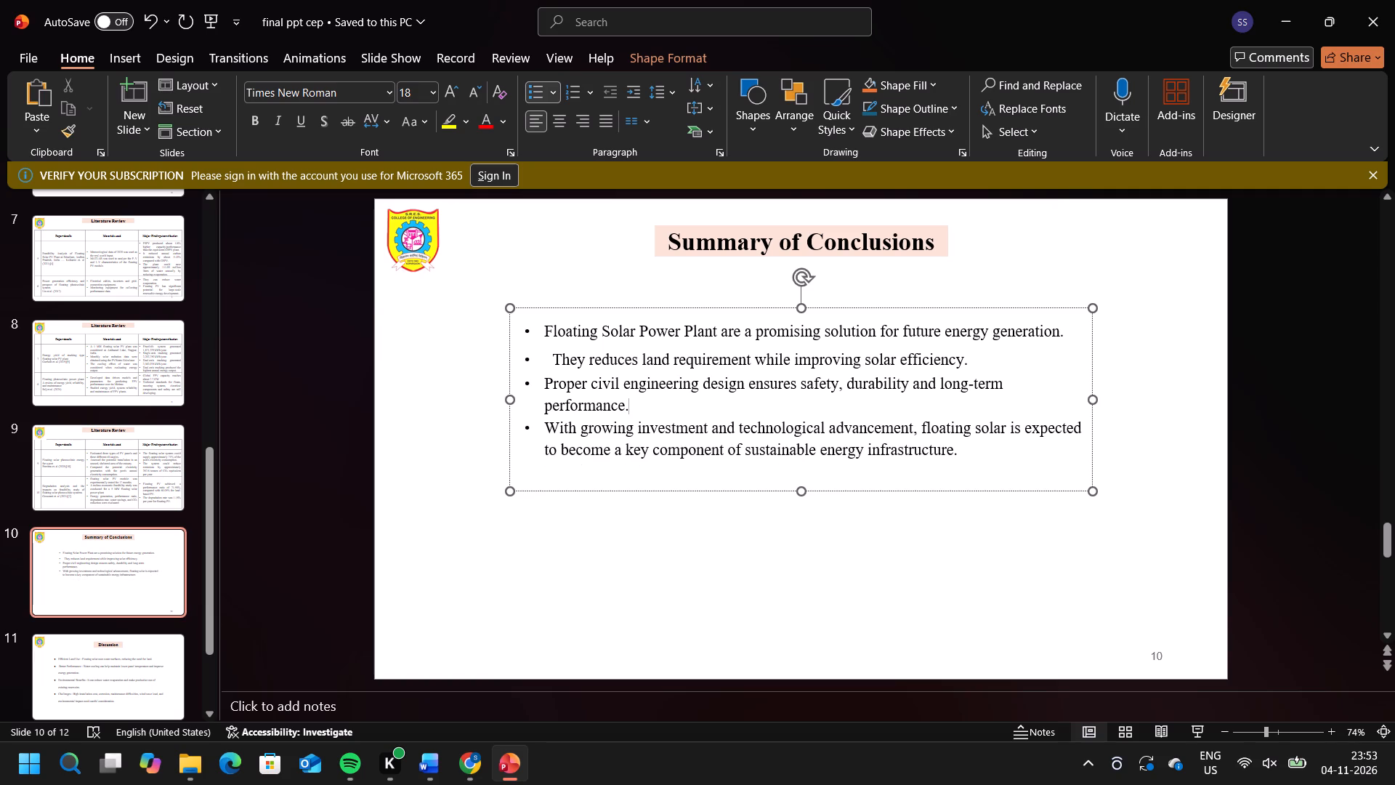
Set the line spacing of the third and fourth conclusion points to 1.5.
drag(957, 454, 505, 459)
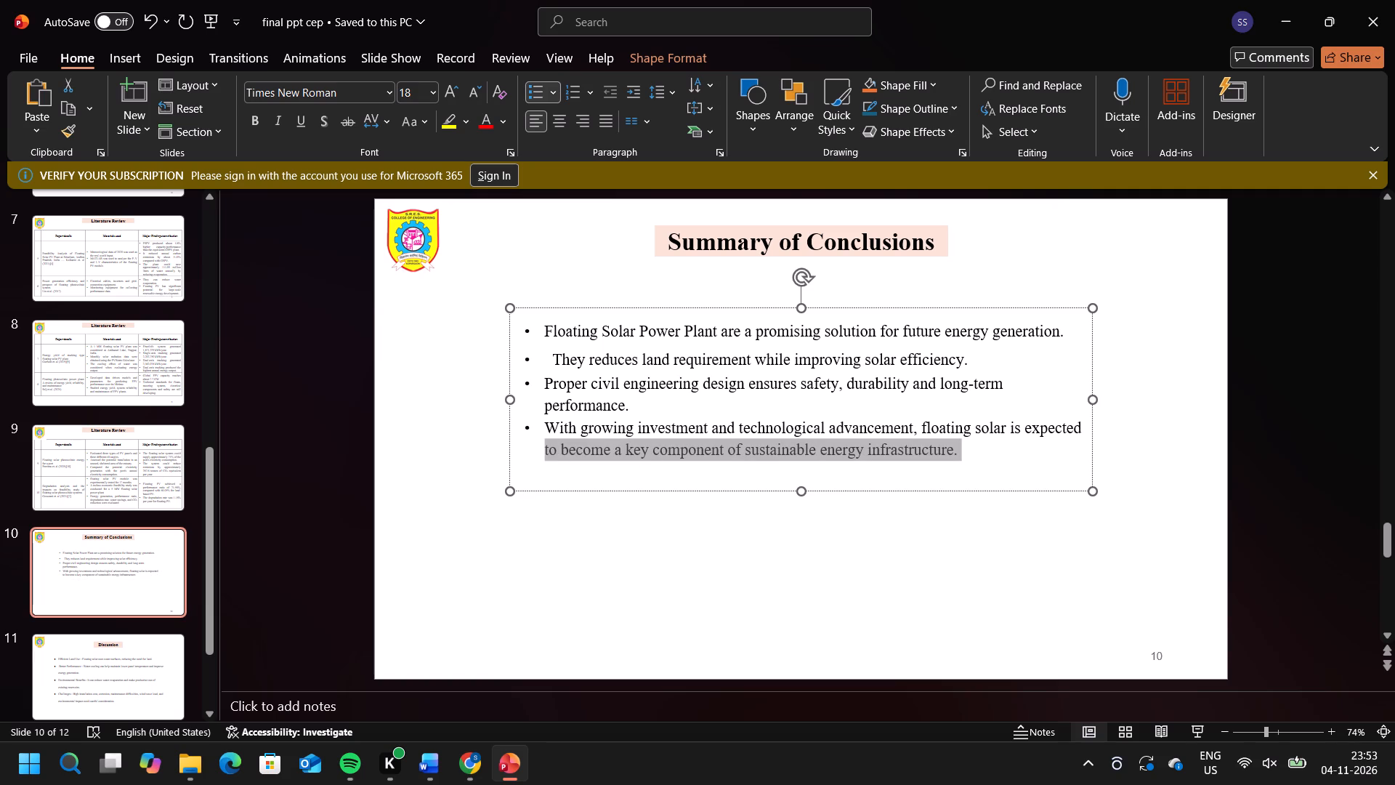
drag(505, 459, 539, 390)
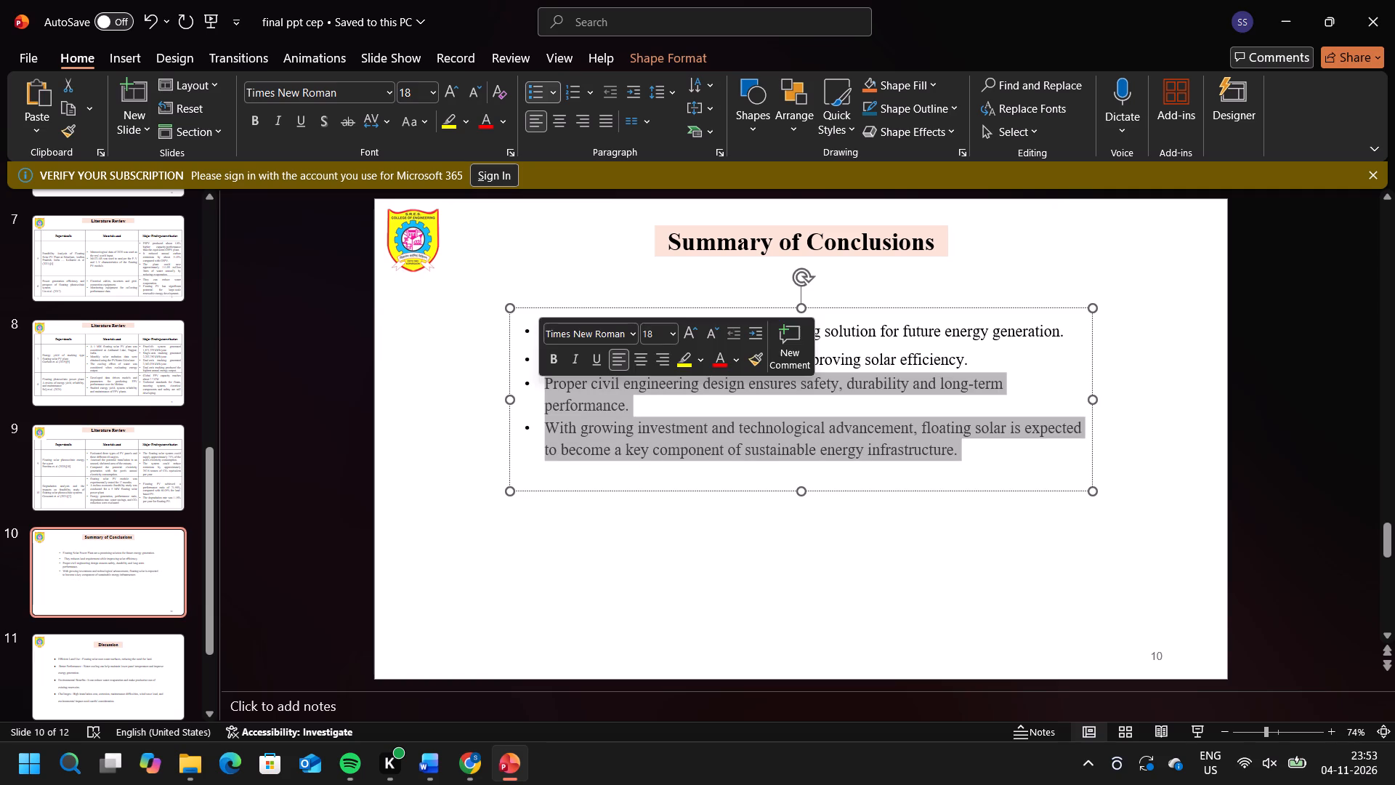
click(672, 94)
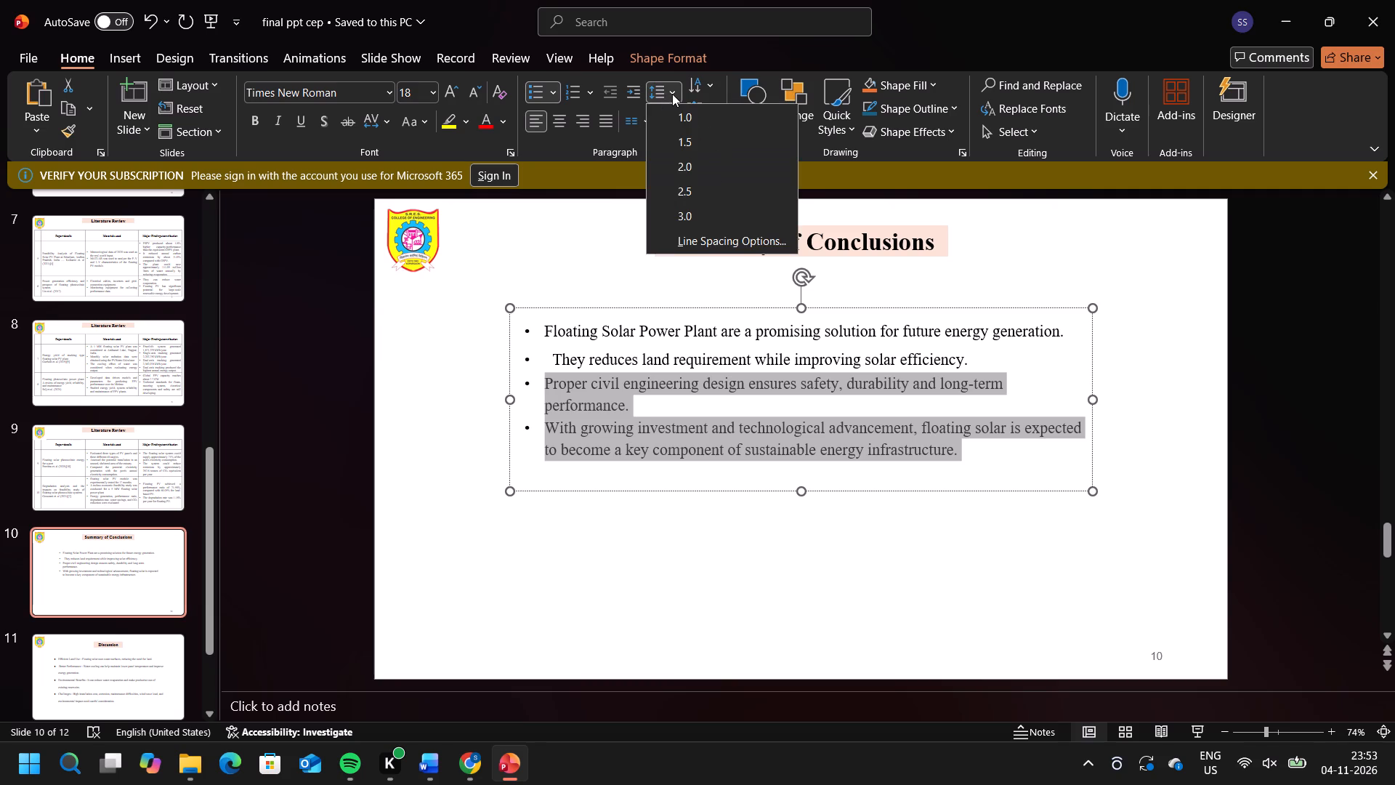
click(668, 140)
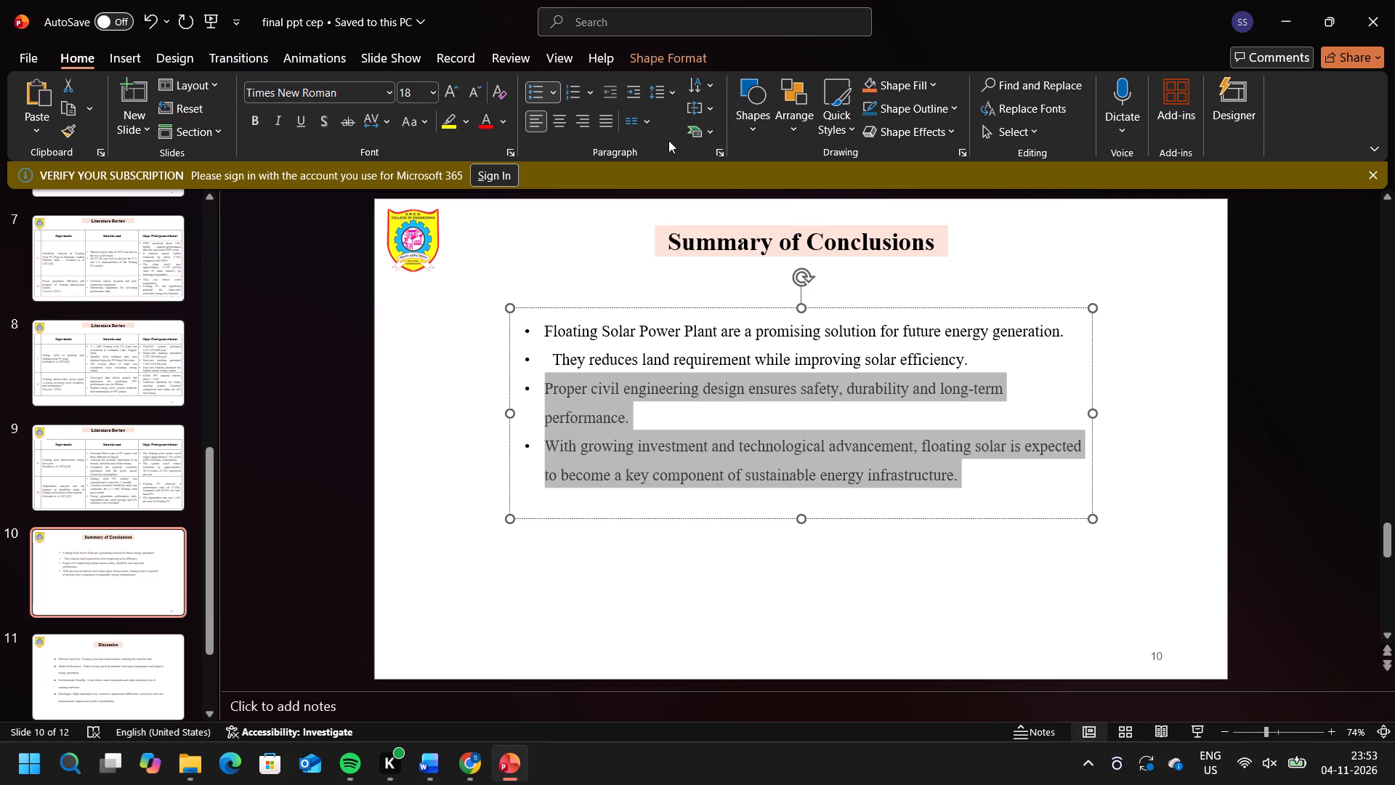
click(405, 395)
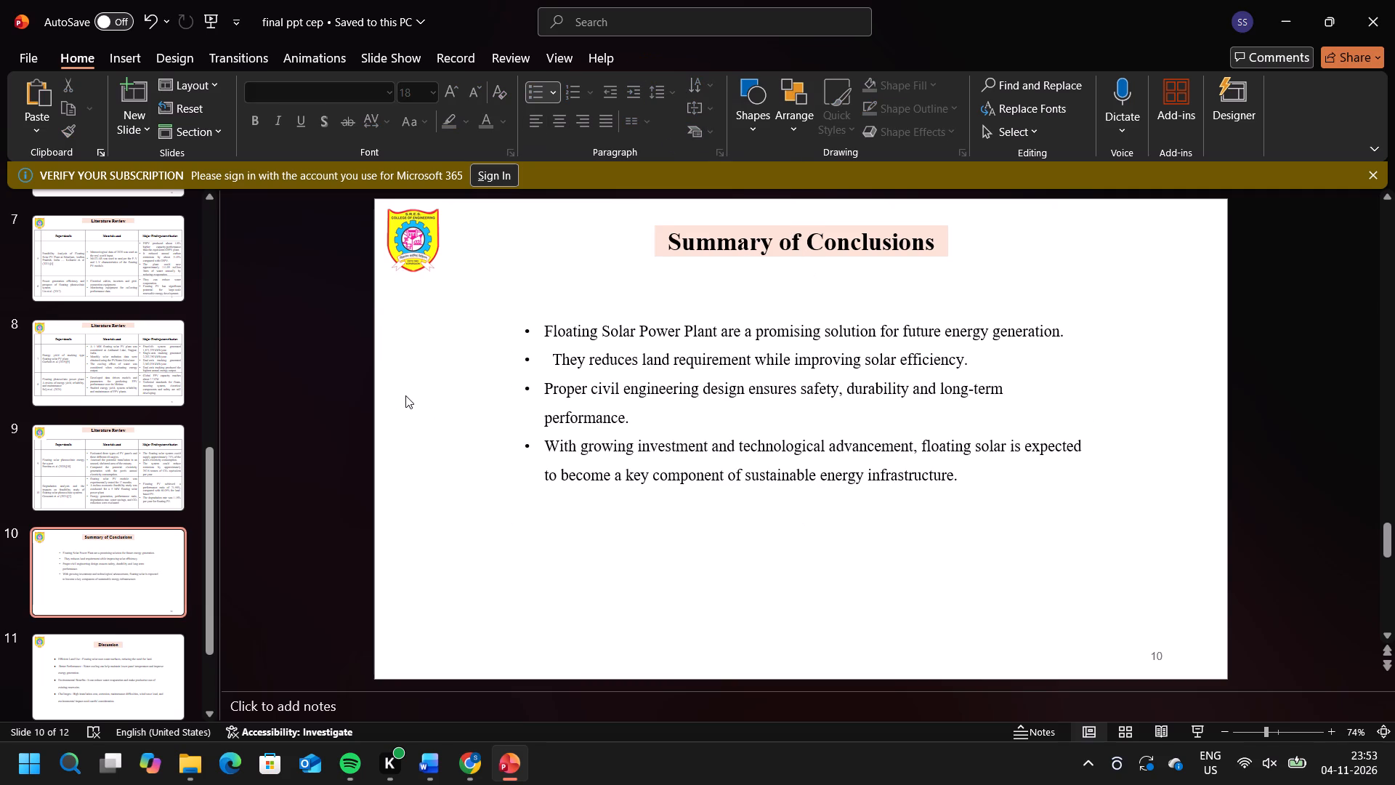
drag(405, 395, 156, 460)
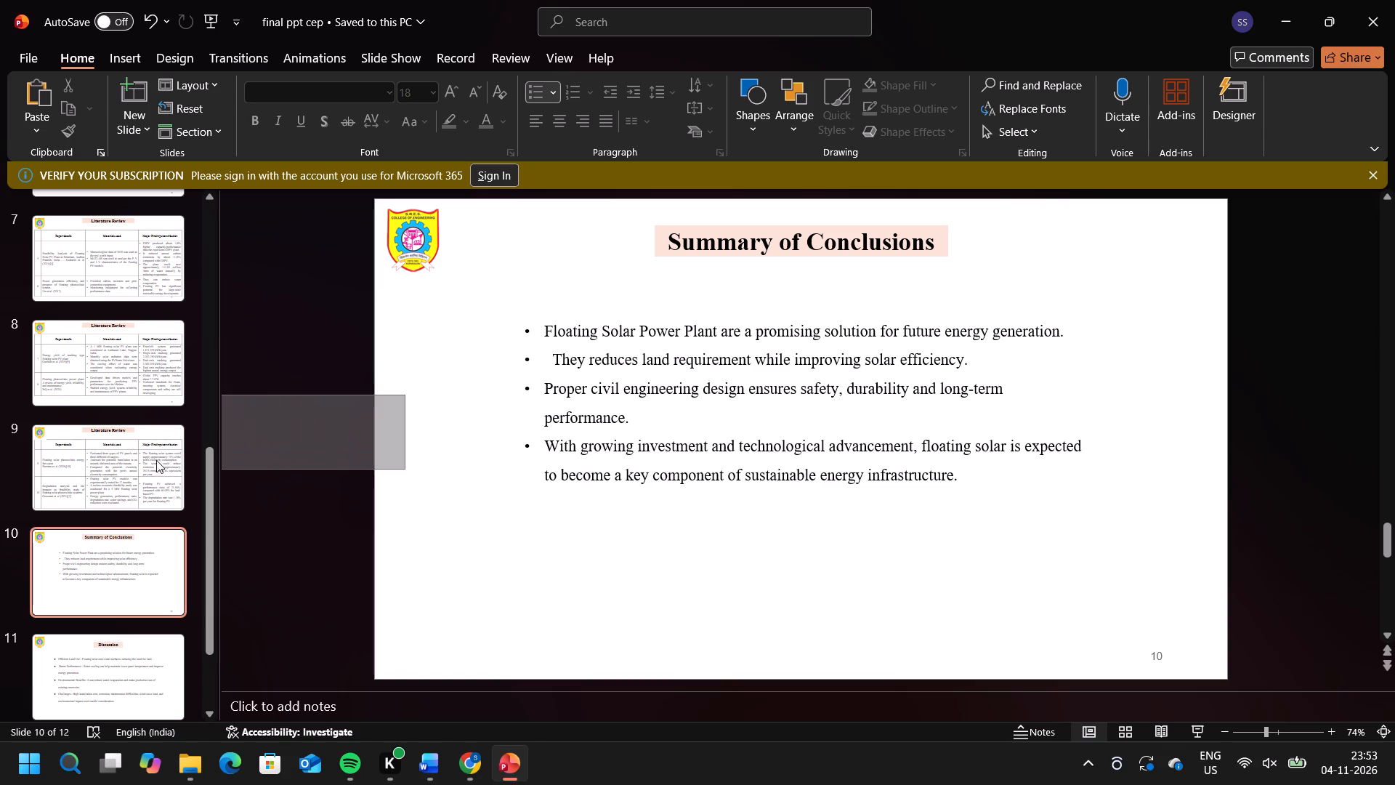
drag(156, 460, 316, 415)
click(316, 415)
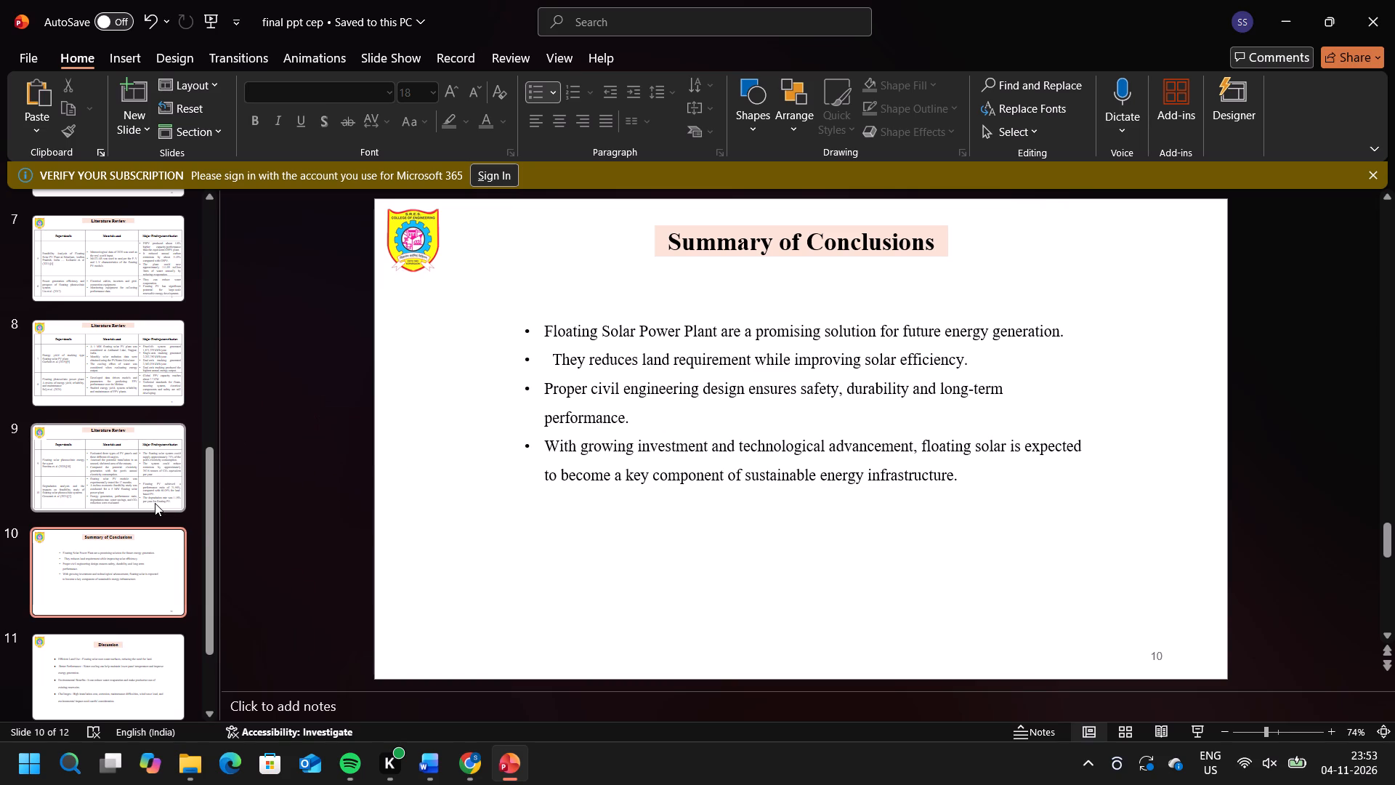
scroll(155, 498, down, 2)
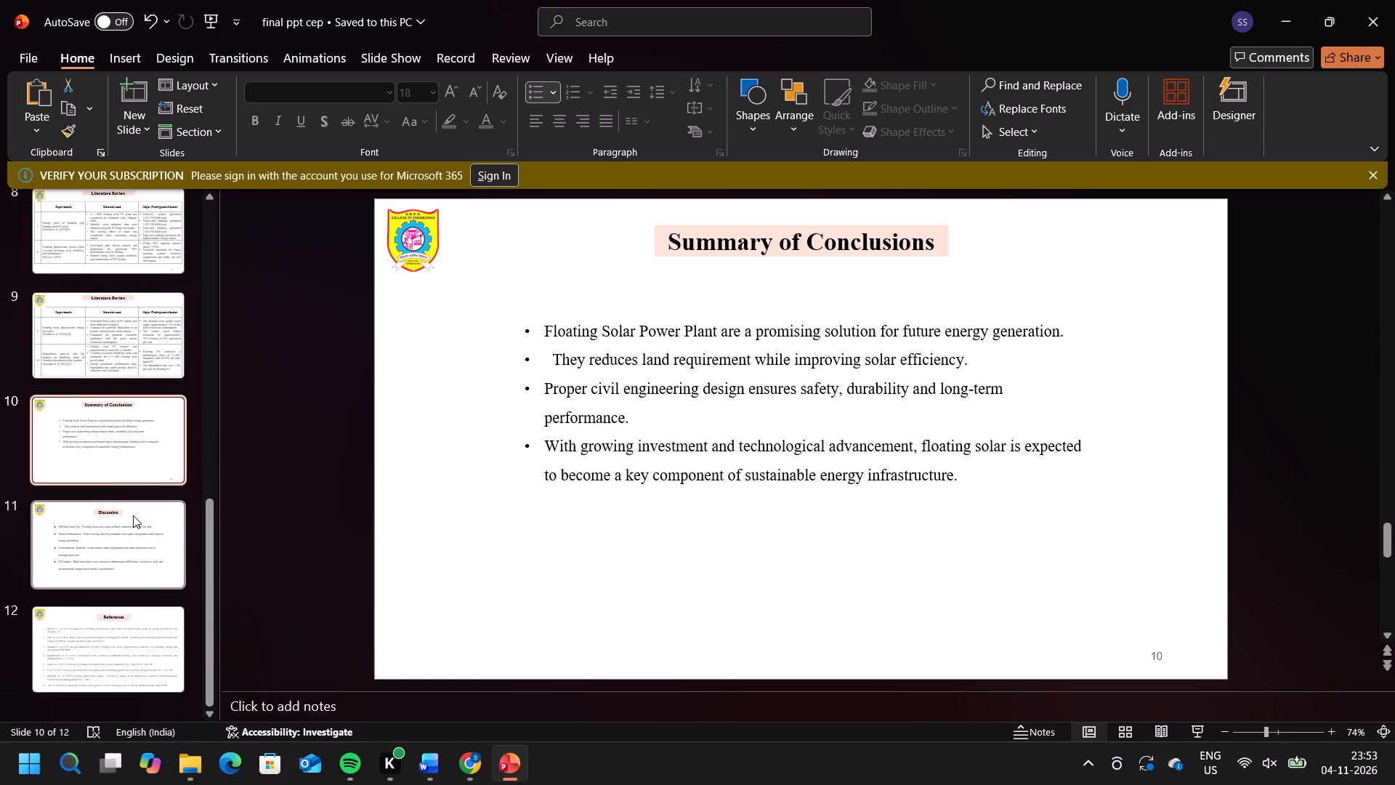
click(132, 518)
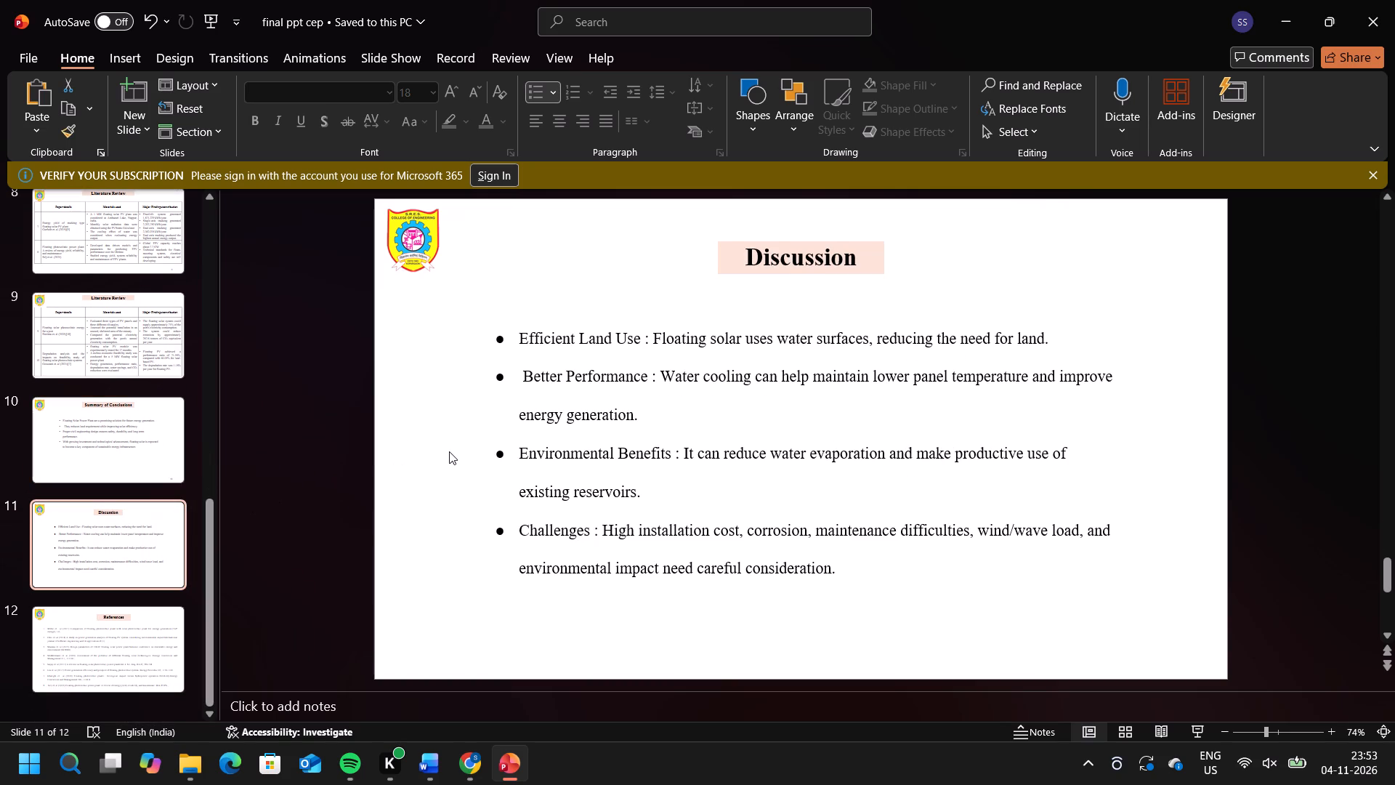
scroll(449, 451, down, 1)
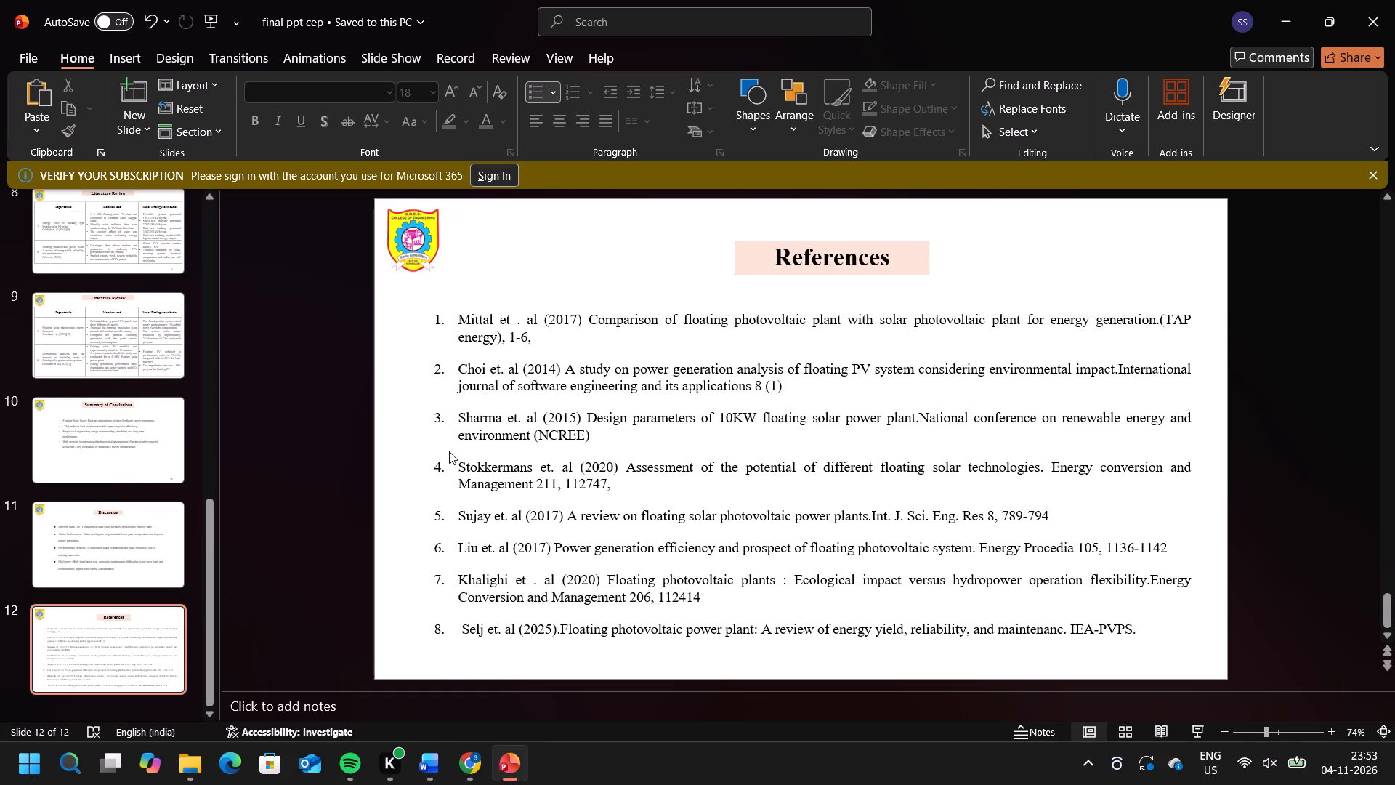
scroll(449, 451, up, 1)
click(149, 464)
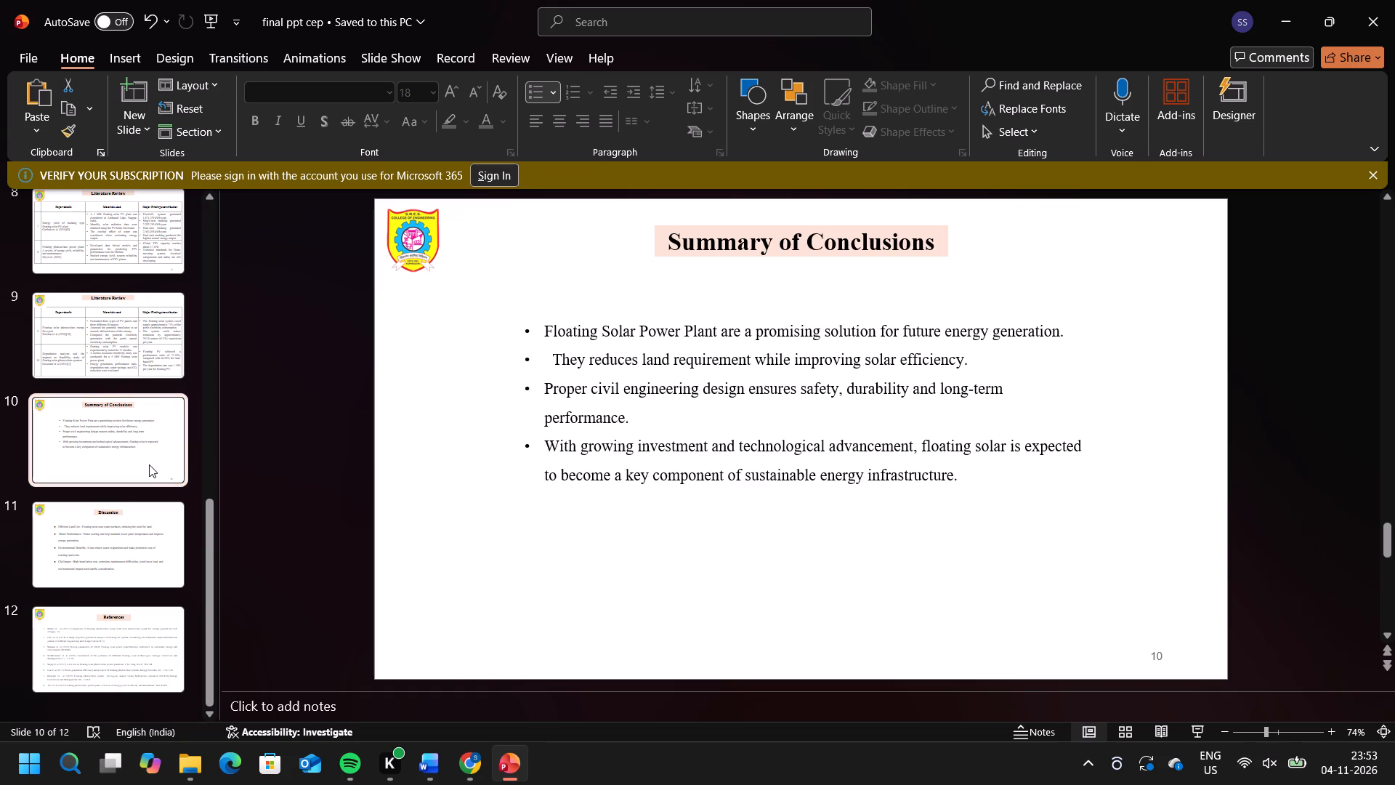
Remove the existing large bullets from all four points on the Discussion slide, slide 11.
click(130, 560)
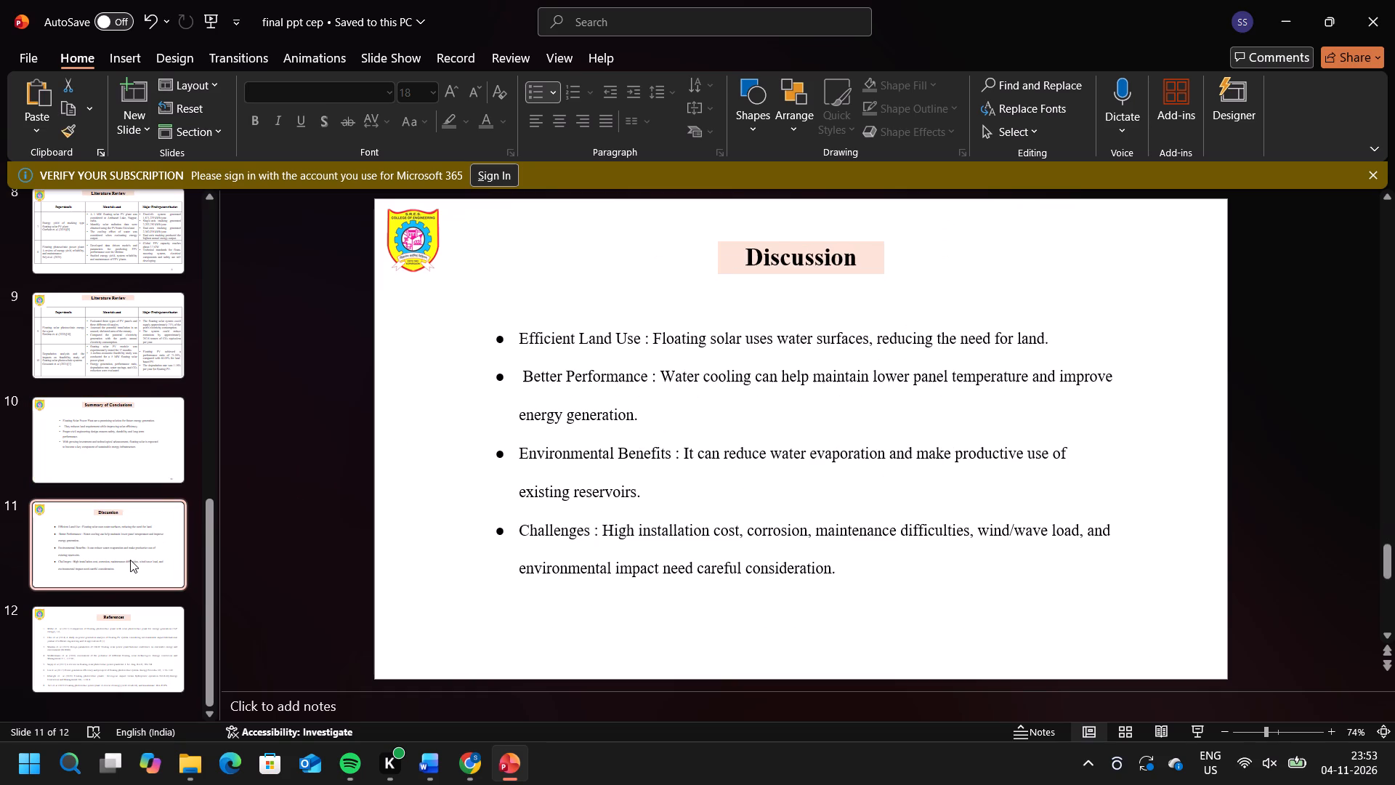
click(514, 337)
key(BackSpace)
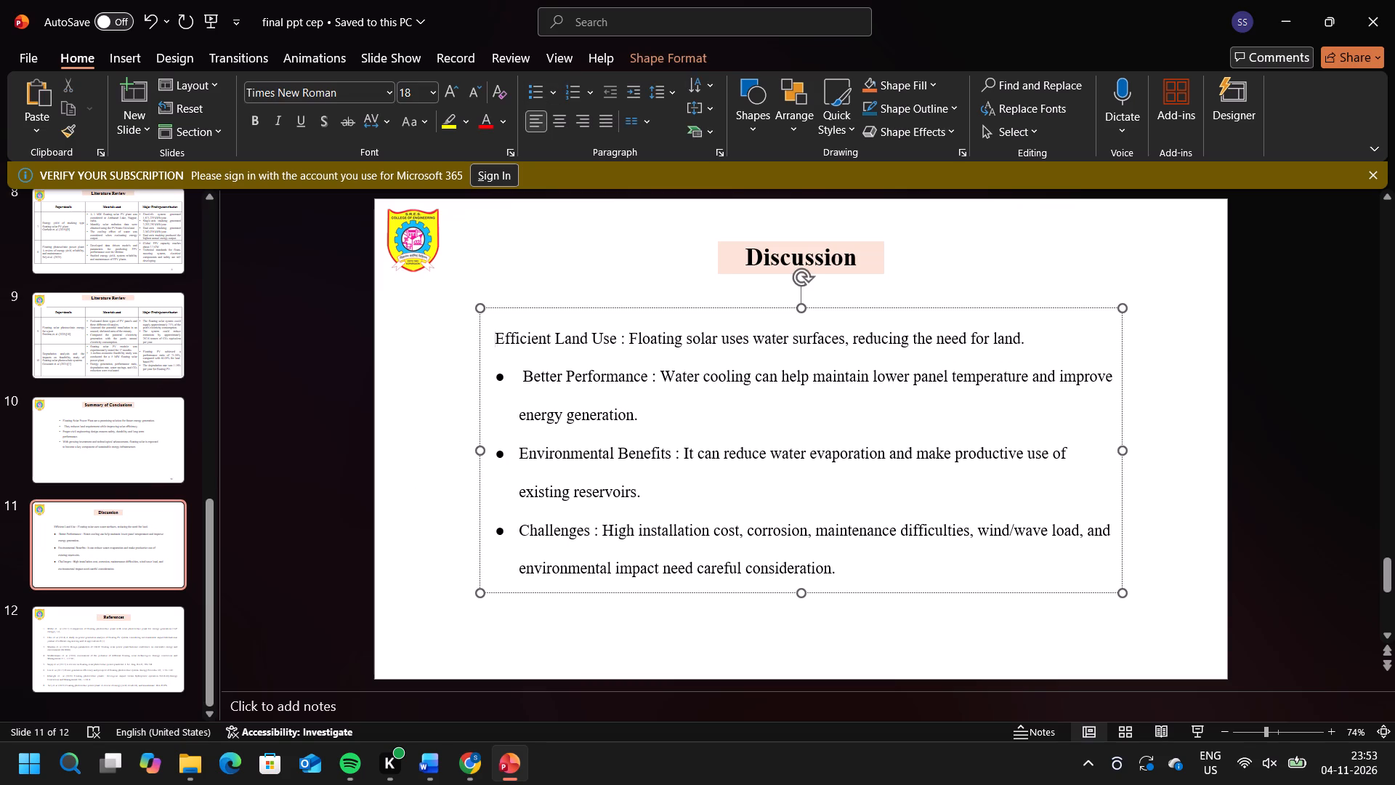
click(516, 379)
key(BackSpace)
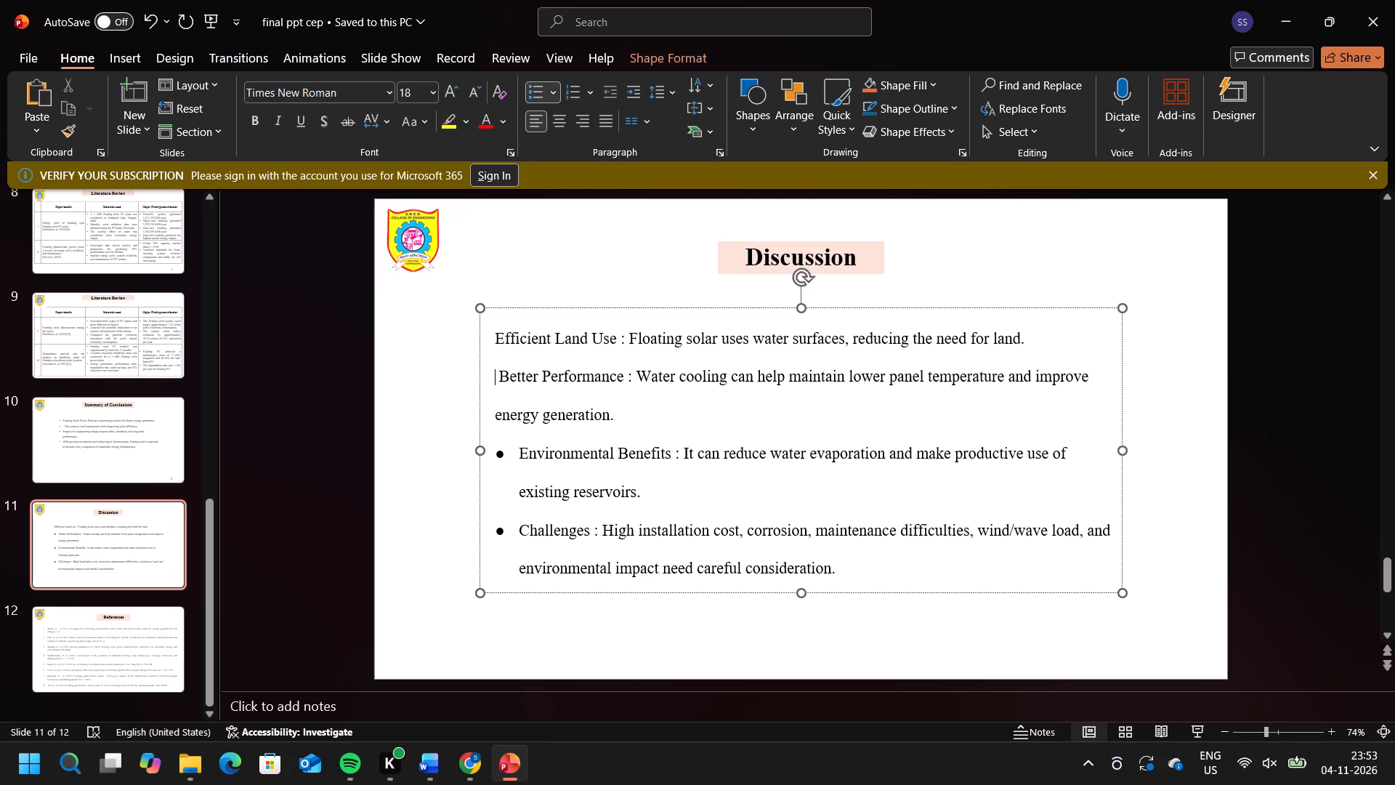
click(515, 452)
key(BackSpace)
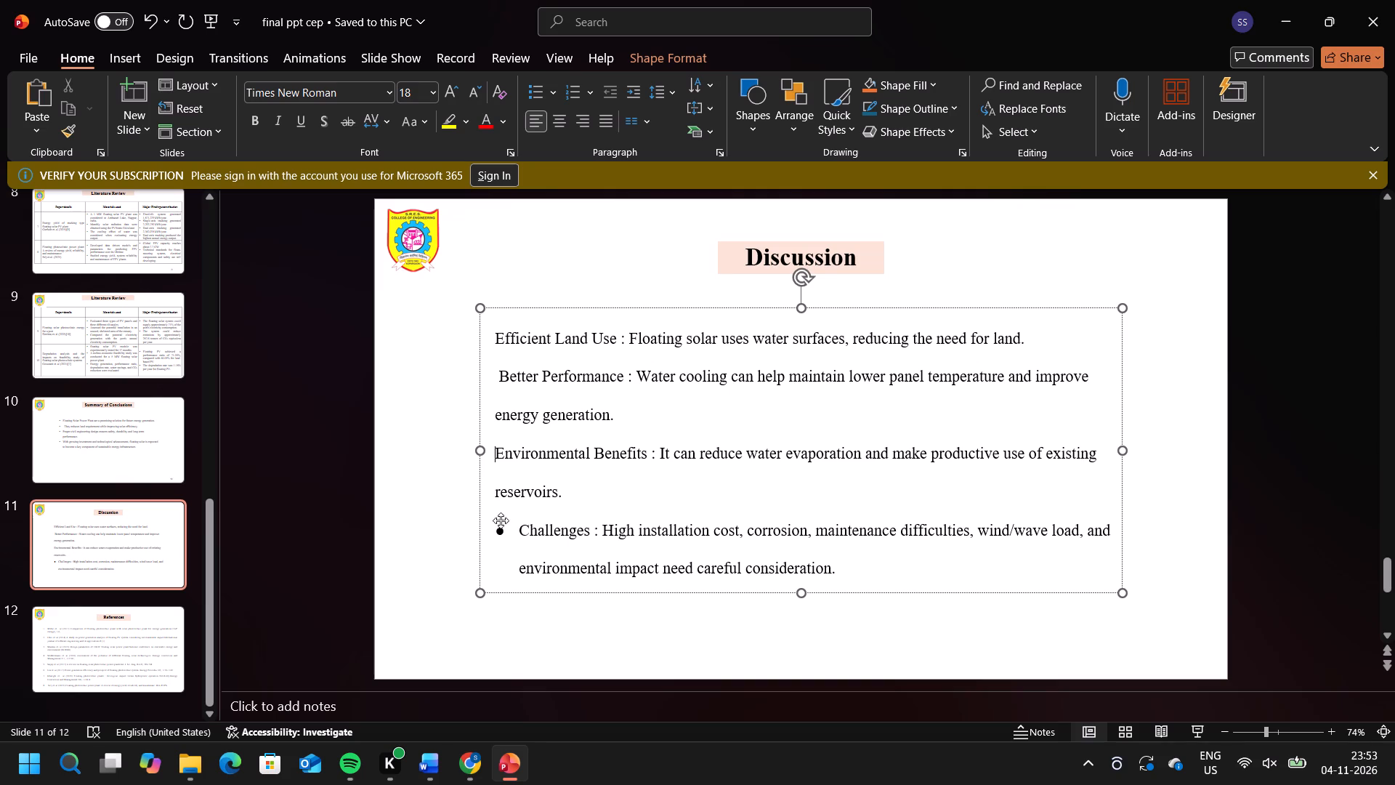
click(512, 536)
key(BackSpace)
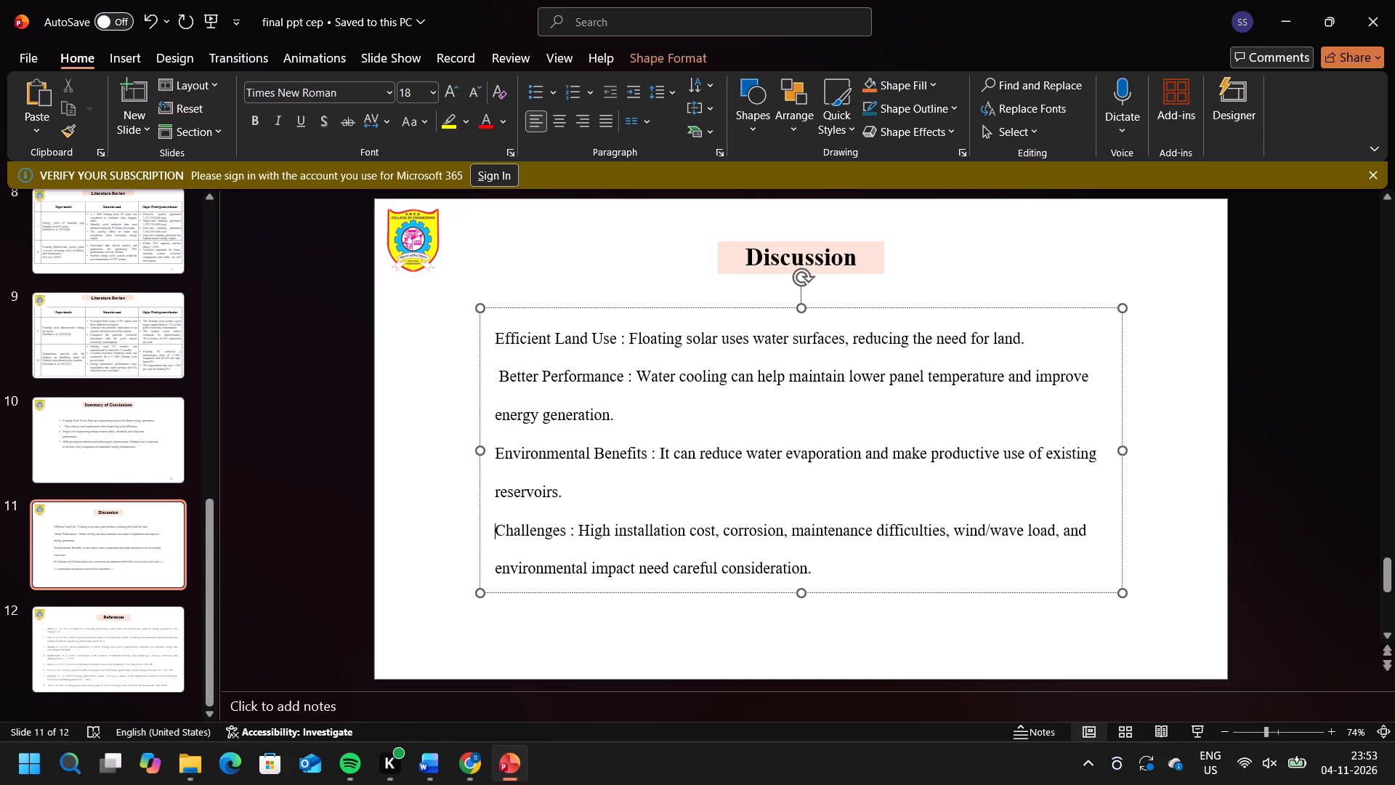
Apply the standard small round bullet to each of the four Discussion points, from "Efficient Land Use" to "Challenges".
click(493, 337)
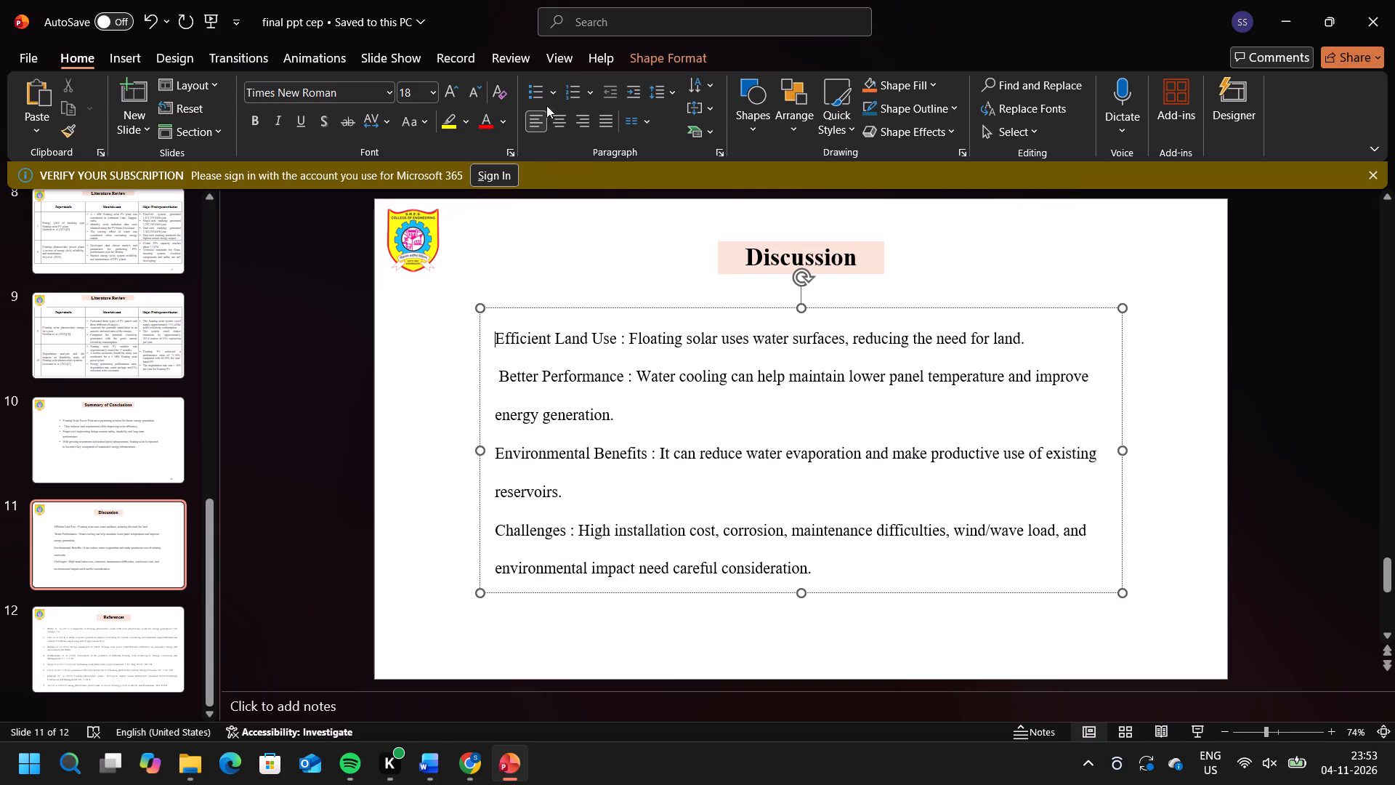
click(538, 95)
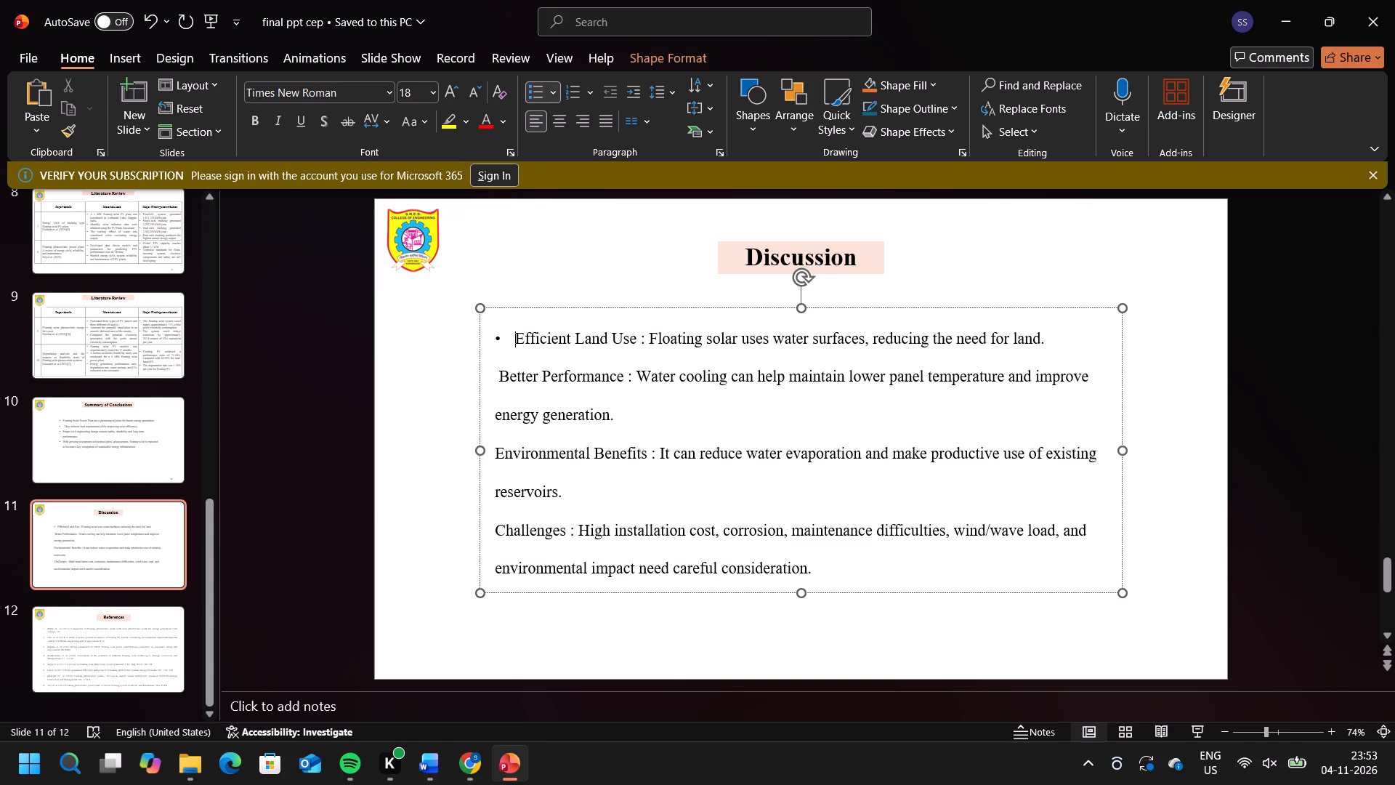
click(496, 374)
click(528, 94)
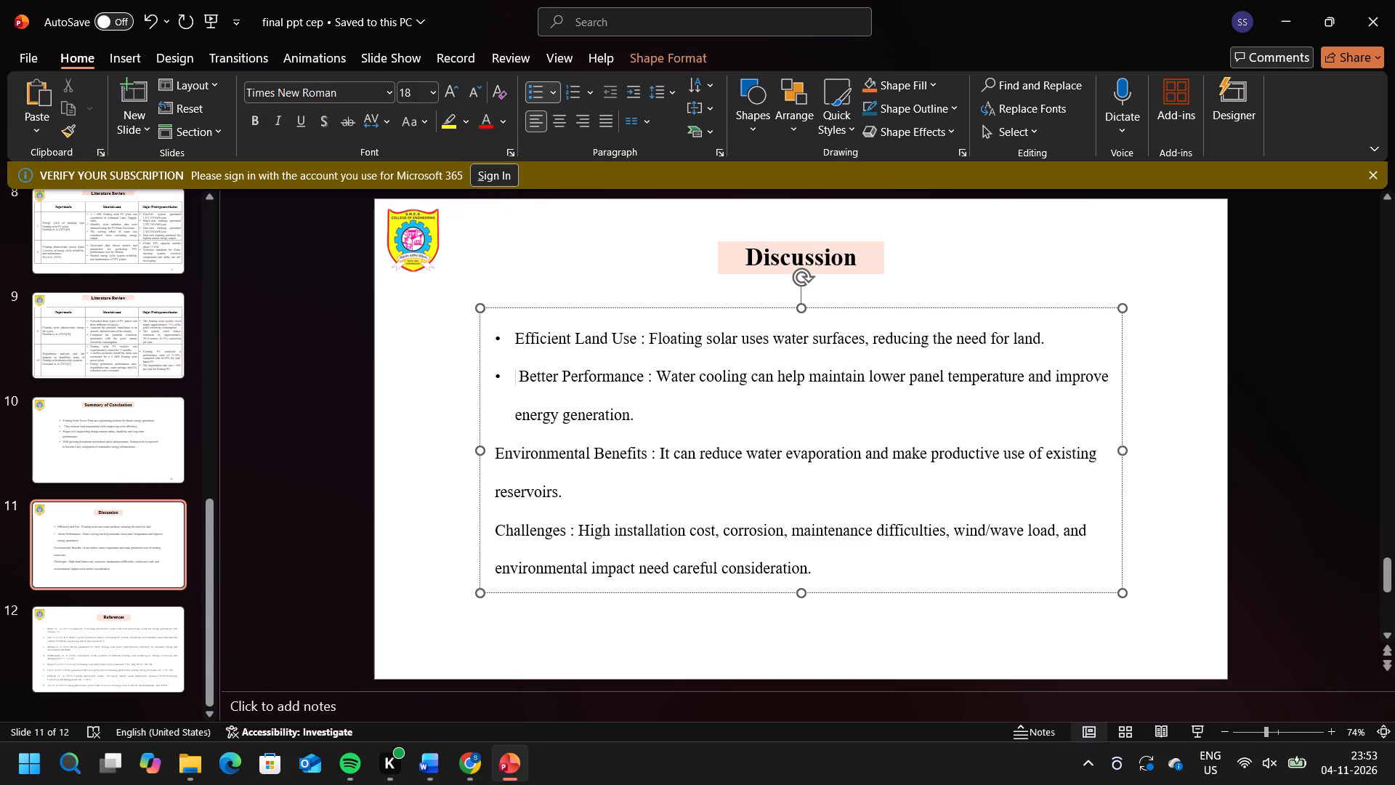
click(496, 452)
click(538, 96)
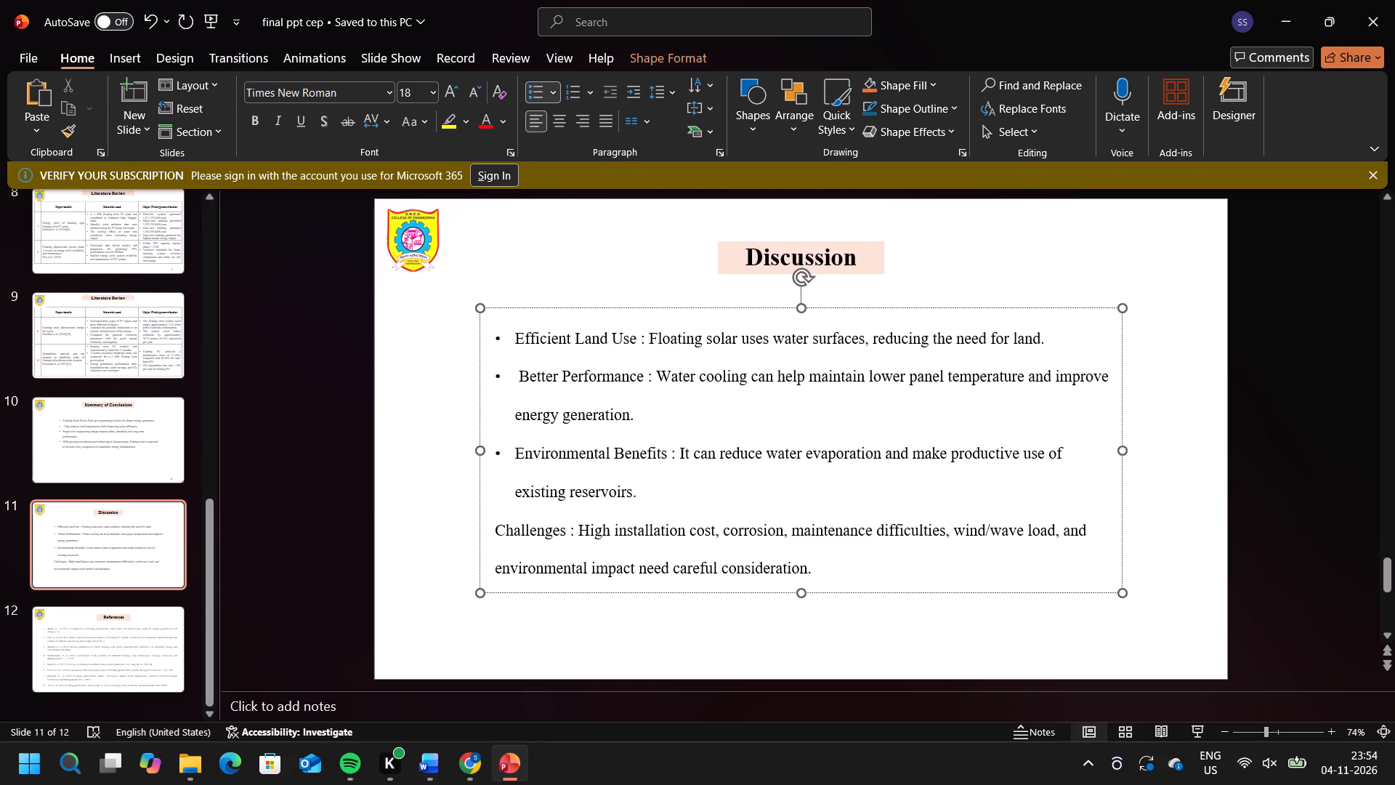
click(493, 527)
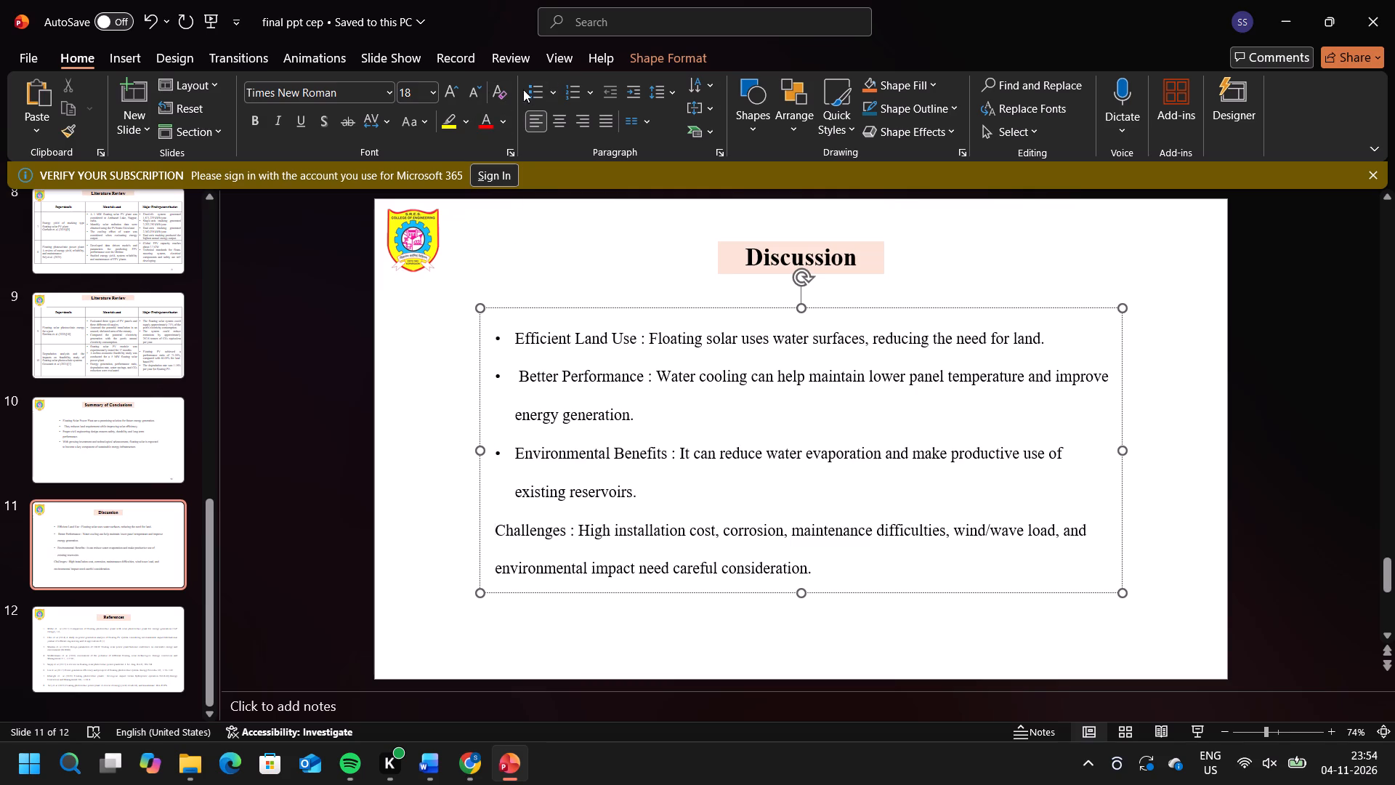
click(530, 93)
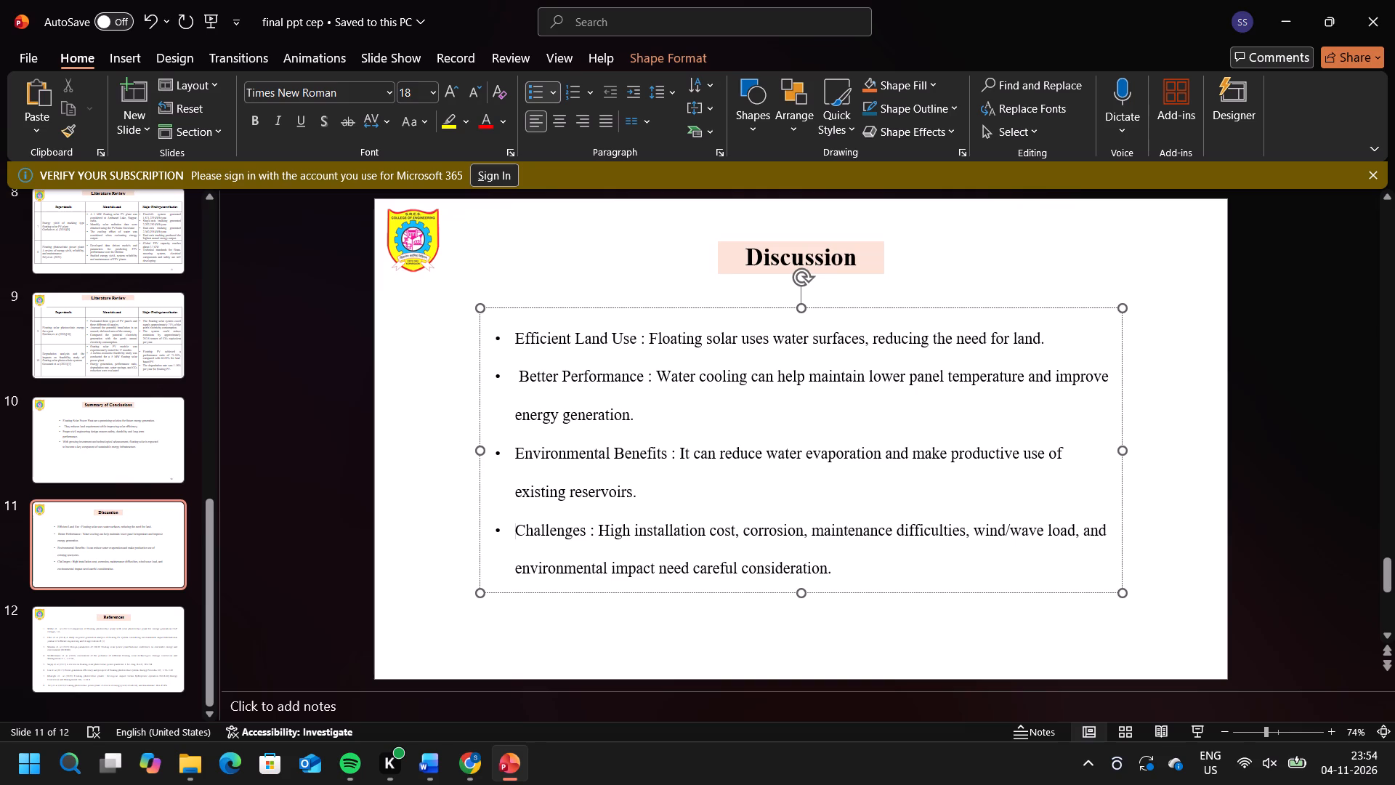
Move the numbered list on the References slide, slide 12, slightly up and to the left.
scroll(558, 501, down, 1)
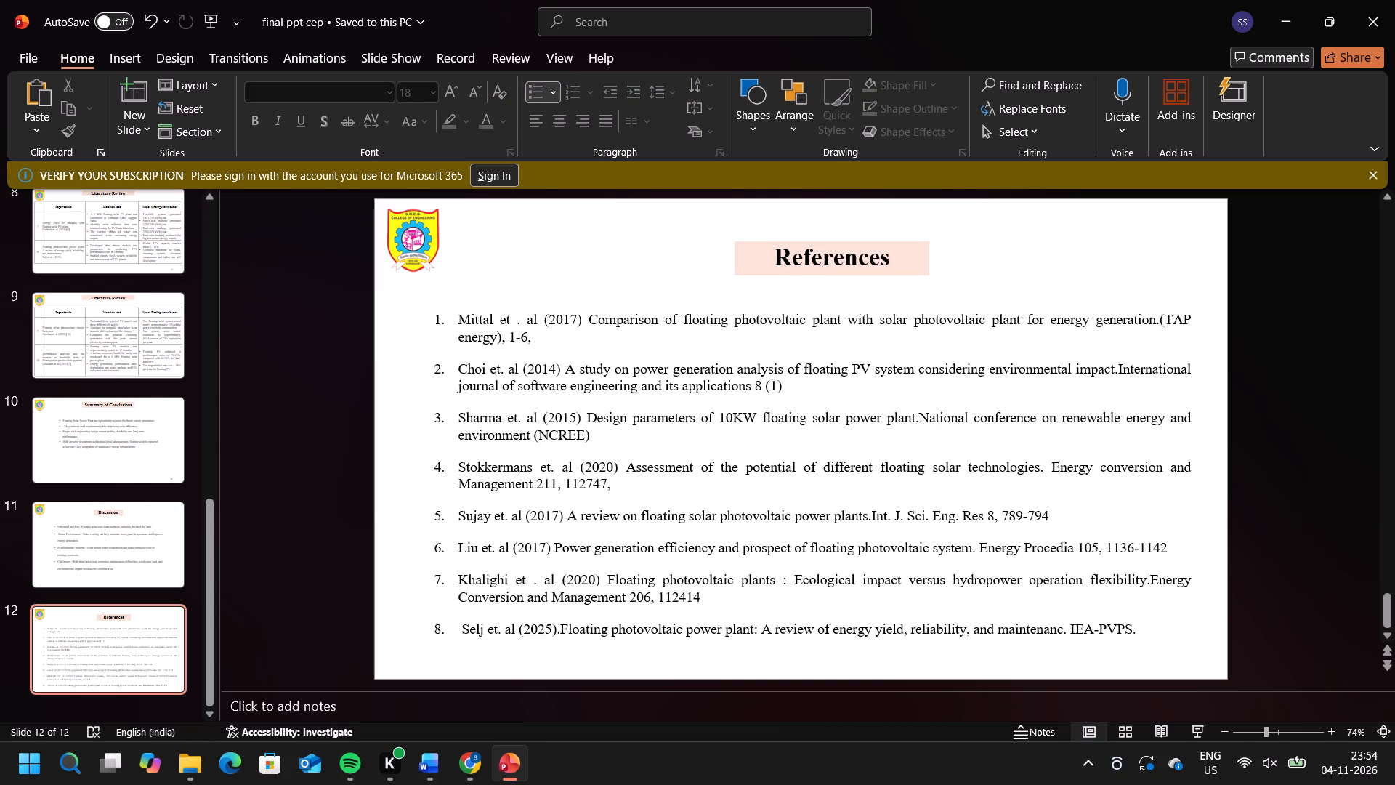
scroll(558, 494, down, 2)
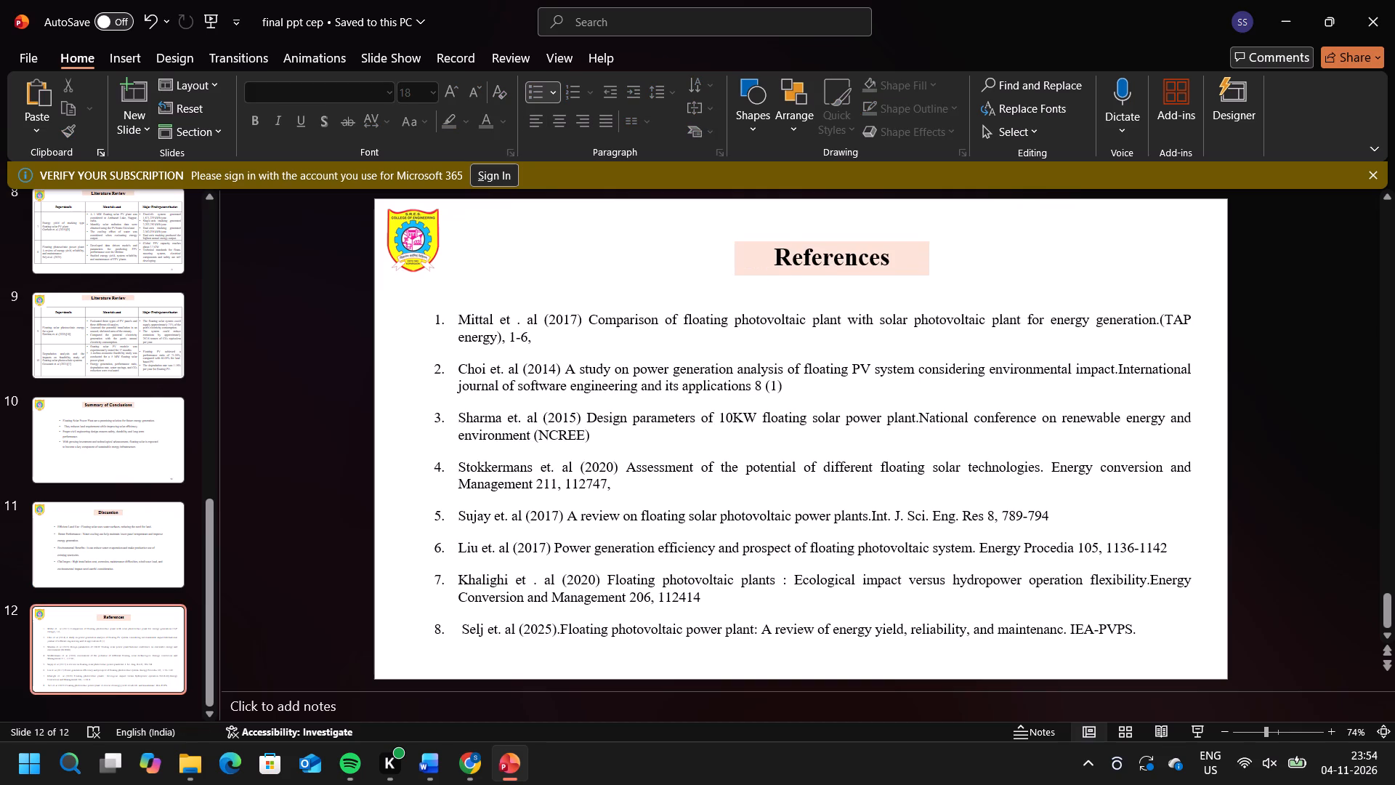
click(558, 494)
scroll(558, 494, down, 2)
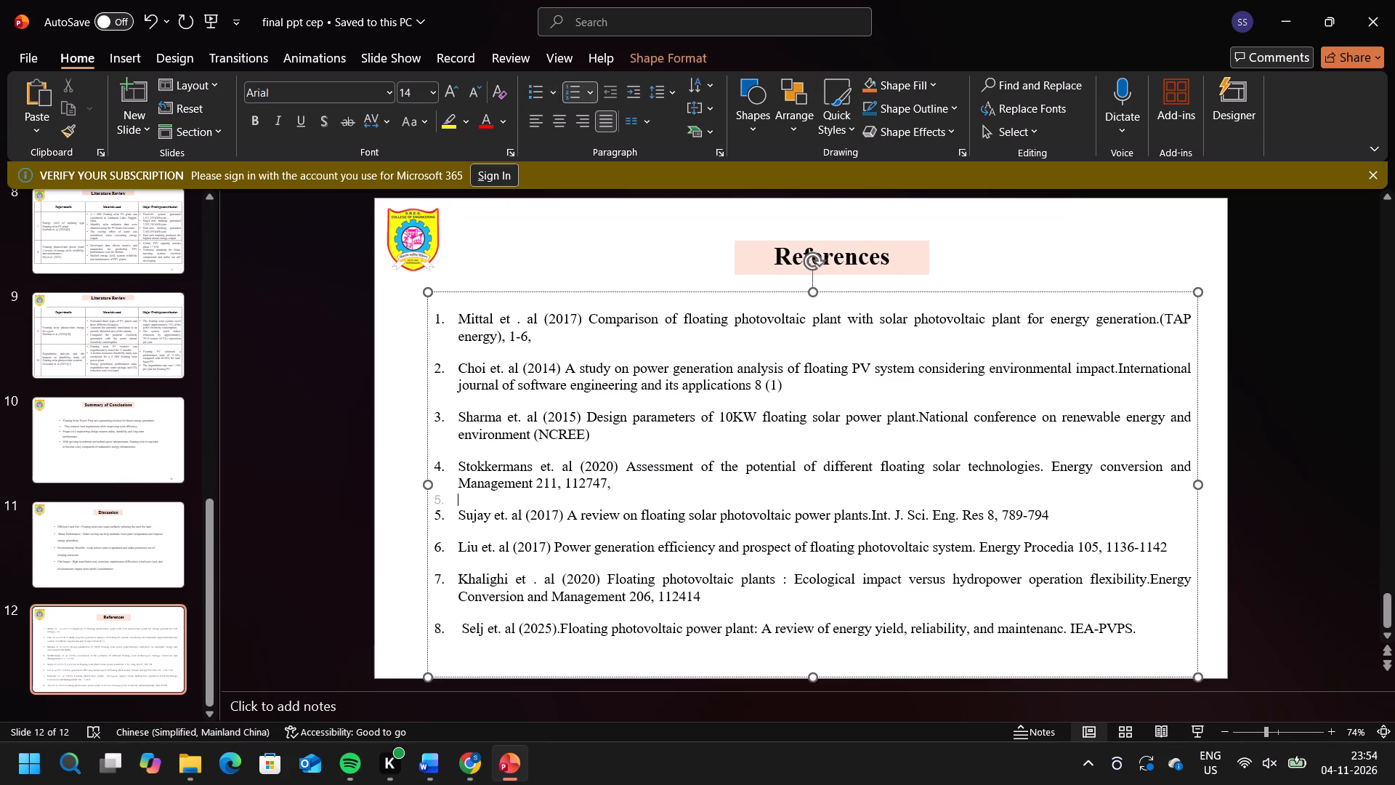
drag(432, 392, 414, 381)
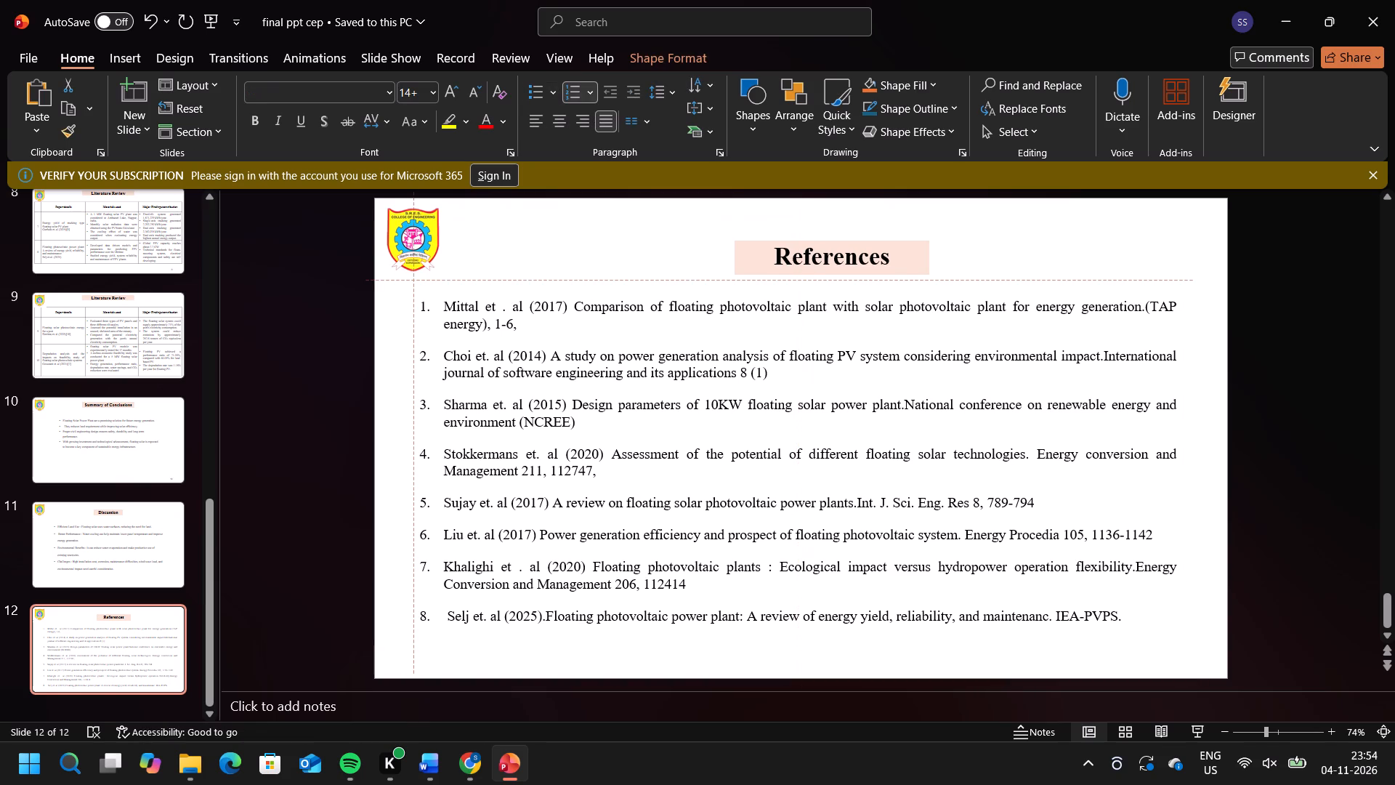
drag(414, 381, 415, 381)
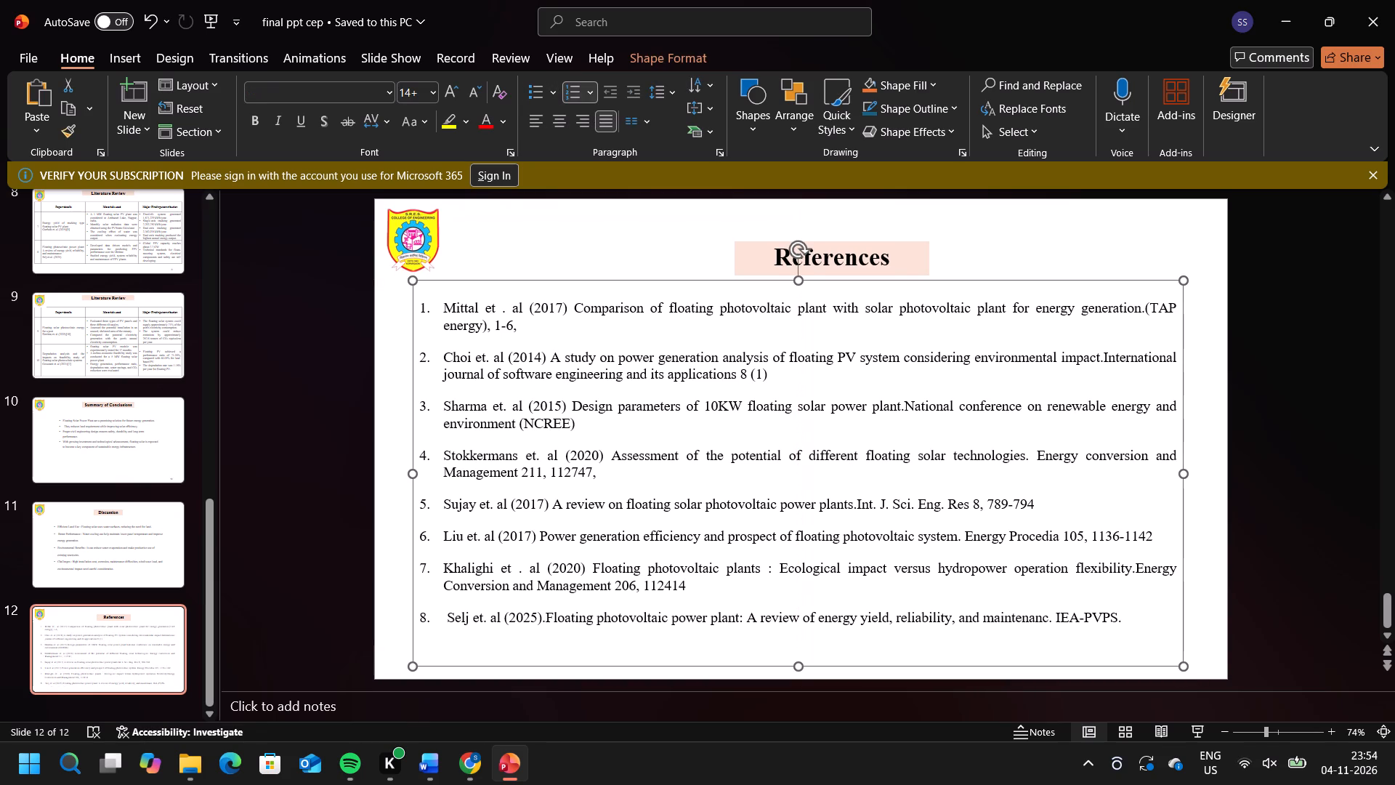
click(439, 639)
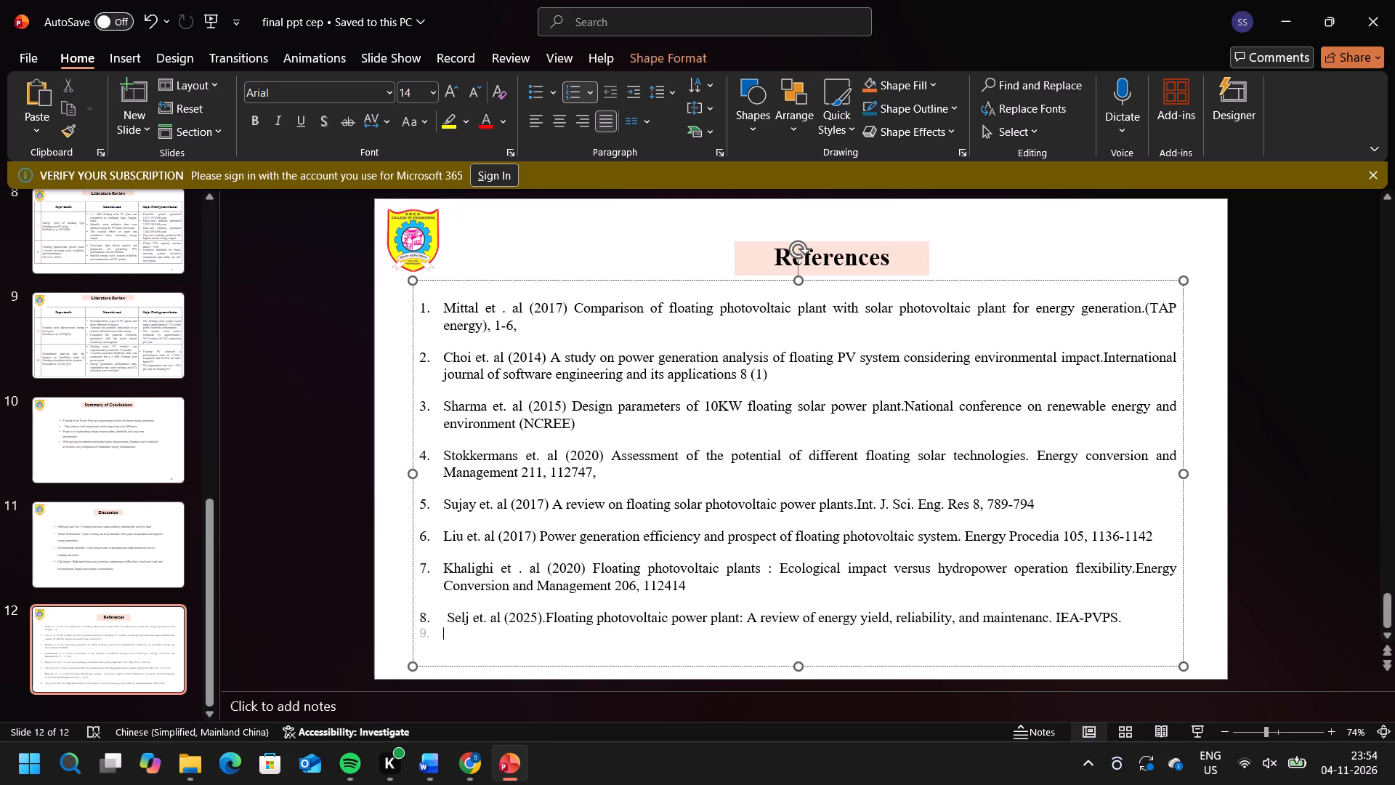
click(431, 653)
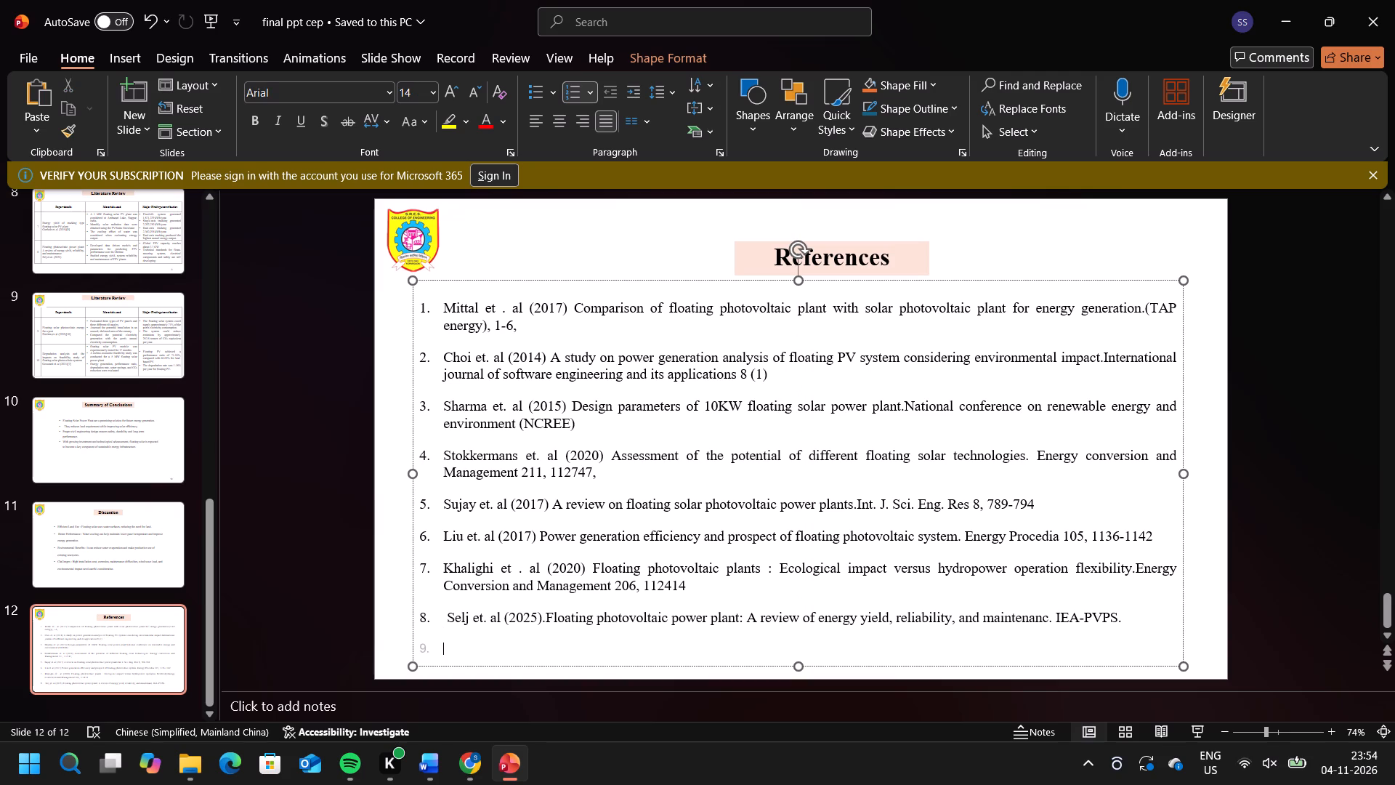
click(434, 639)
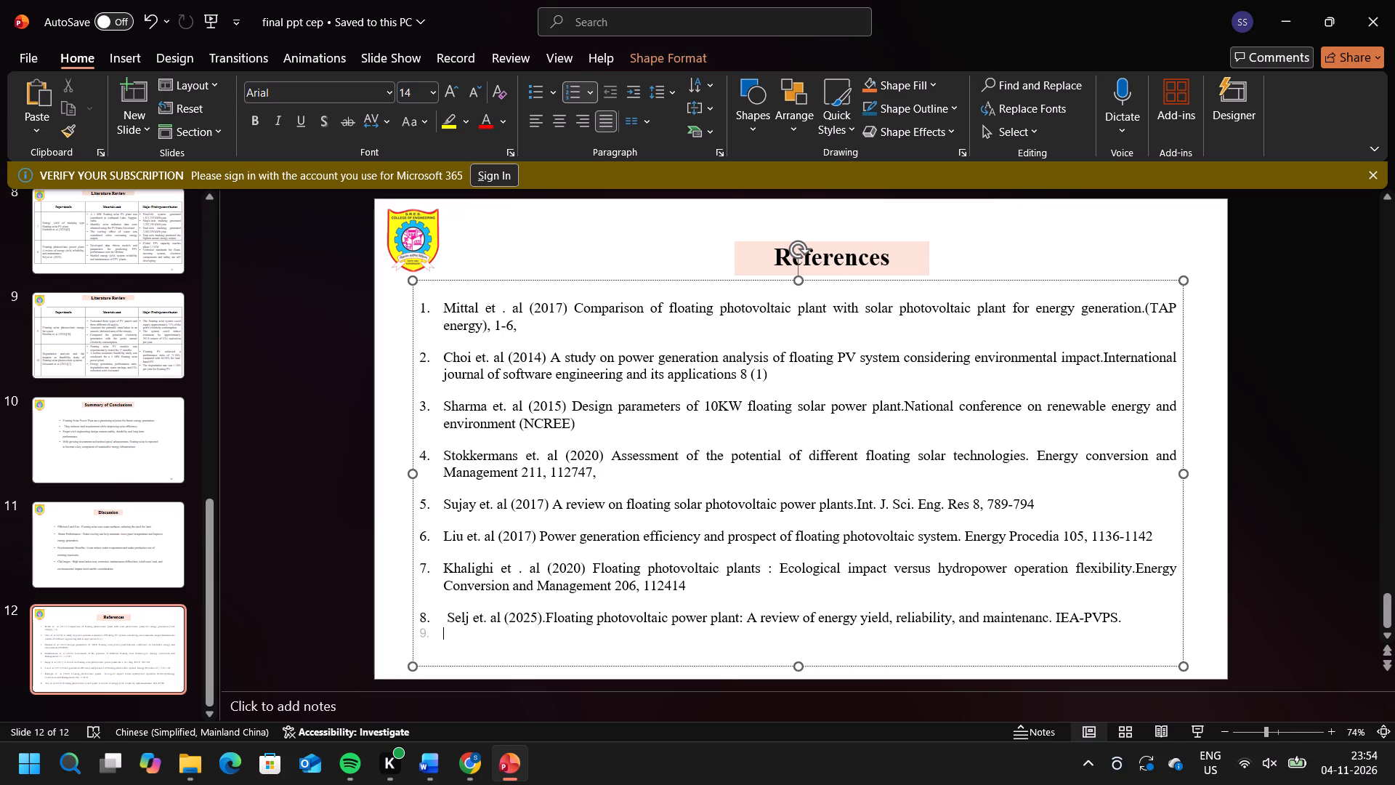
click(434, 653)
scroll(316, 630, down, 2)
Add a new blank slide after the References slide as slide 13.
click(119, 115)
click(255, 201)
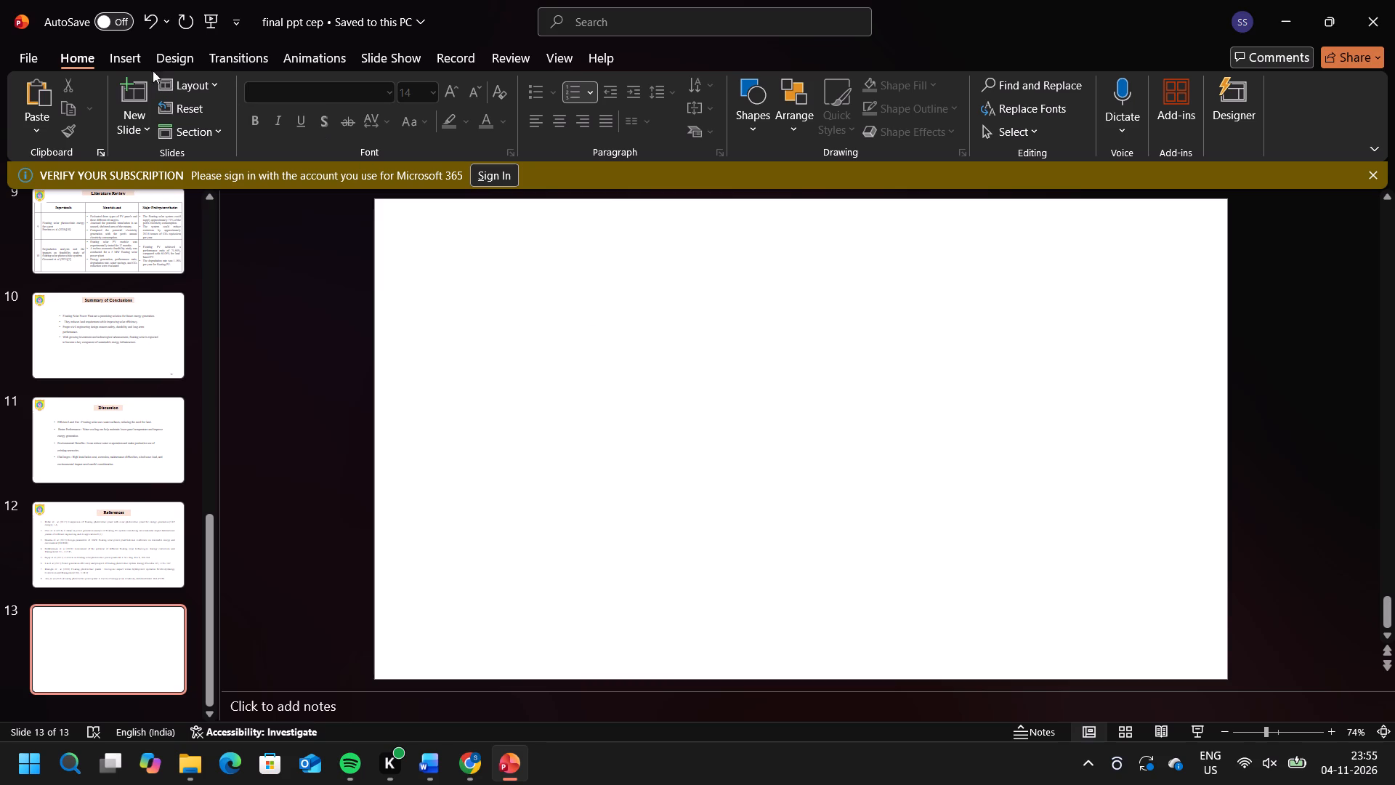
Insert a wide, empty text box across the middle of slide 13 and shift it slightly upward.
click(121, 57)
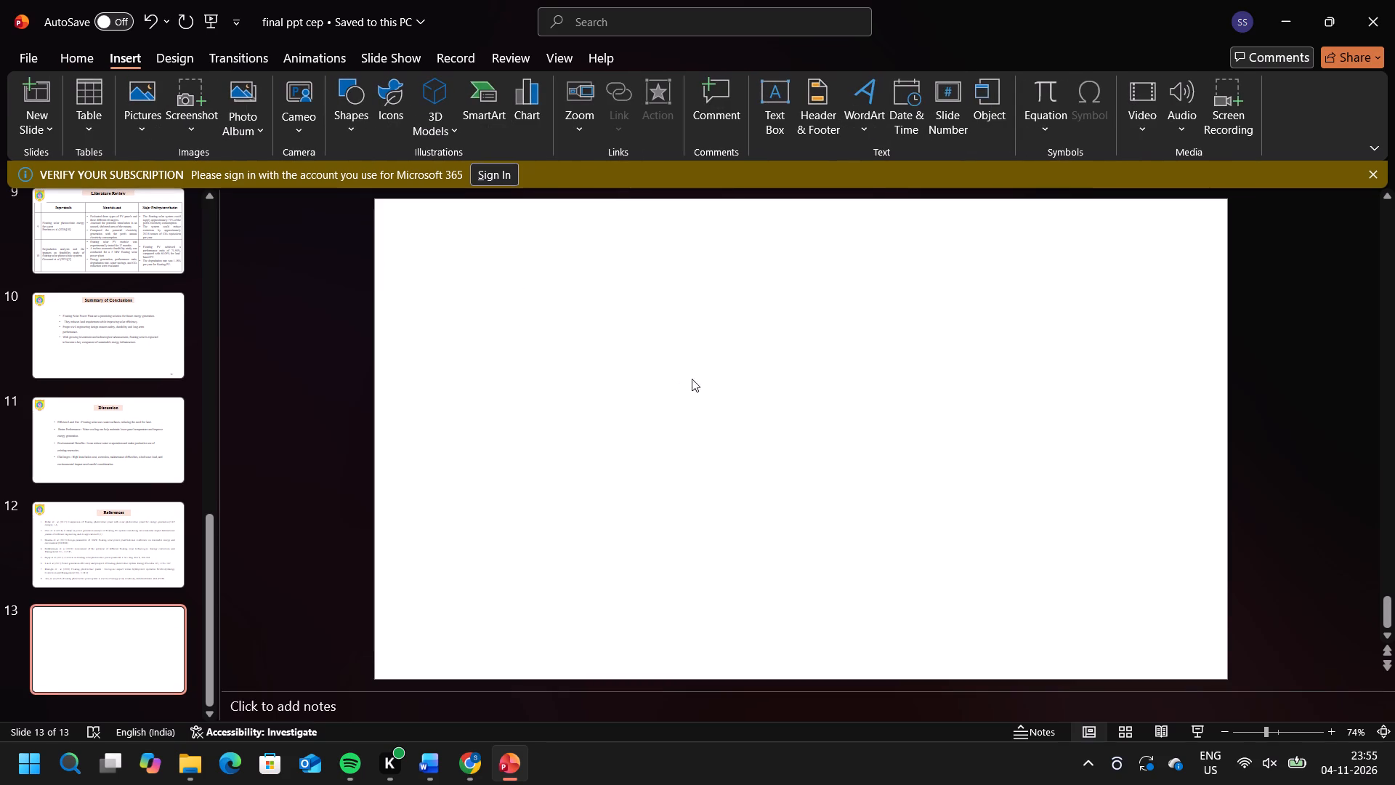
click(737, 393)
drag(557, 330, 870, 515)
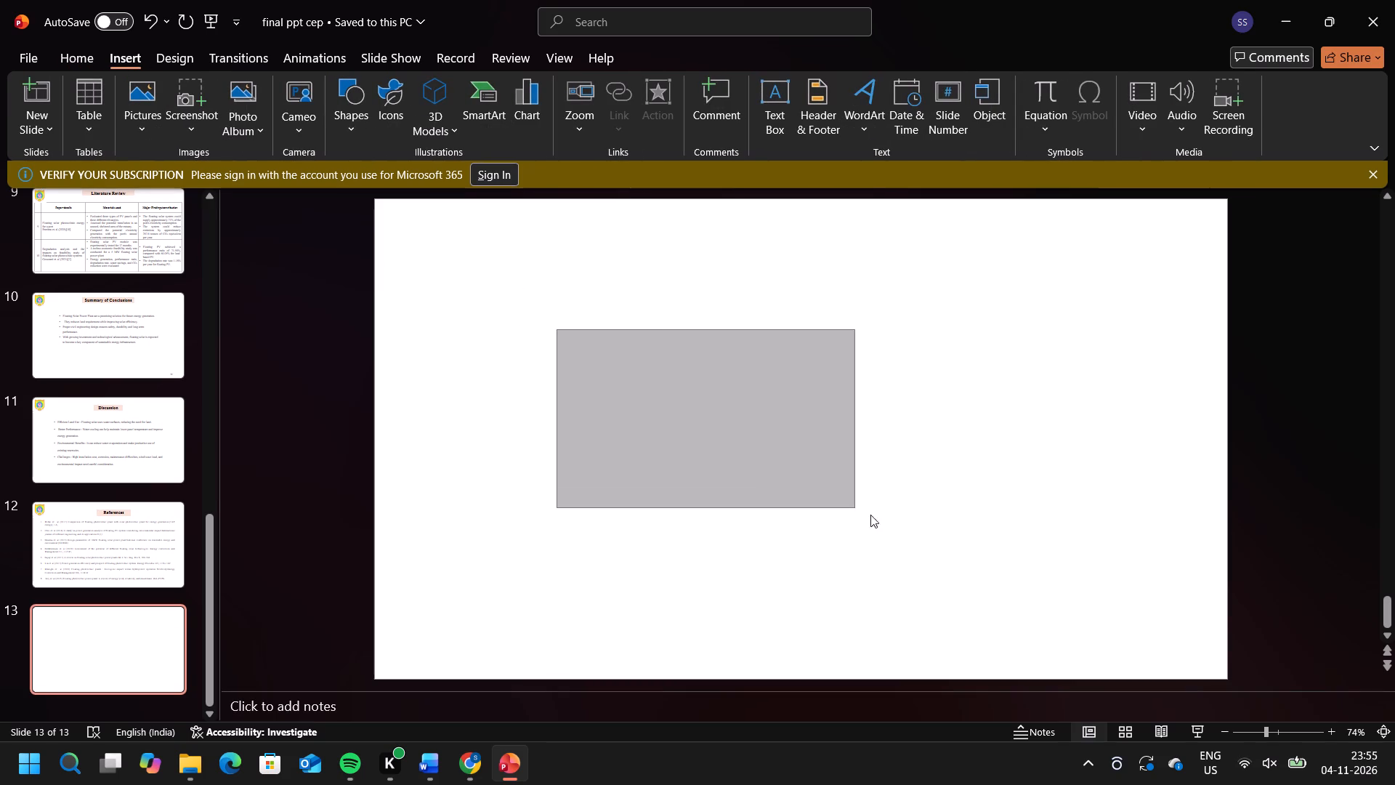
drag(870, 515, 1093, 523)
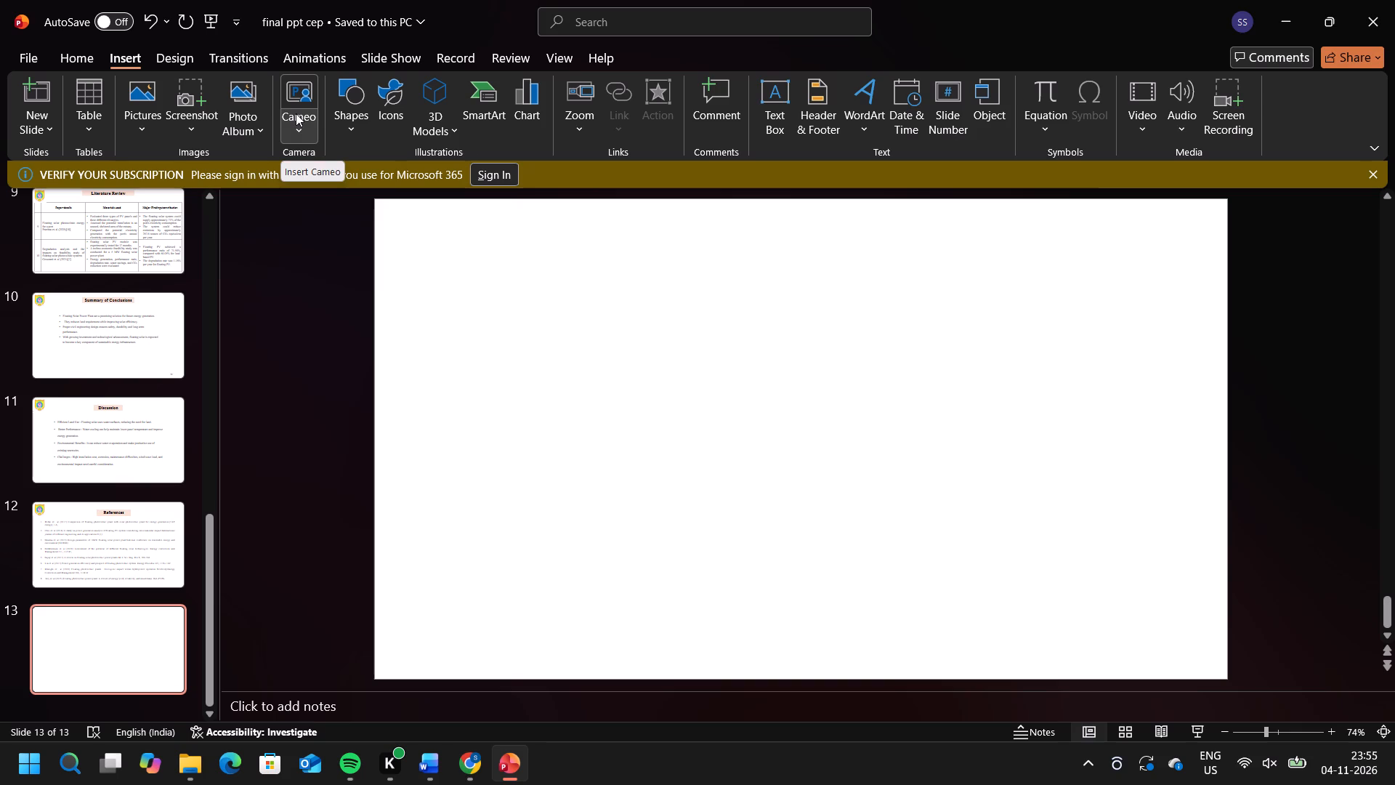
click(772, 128)
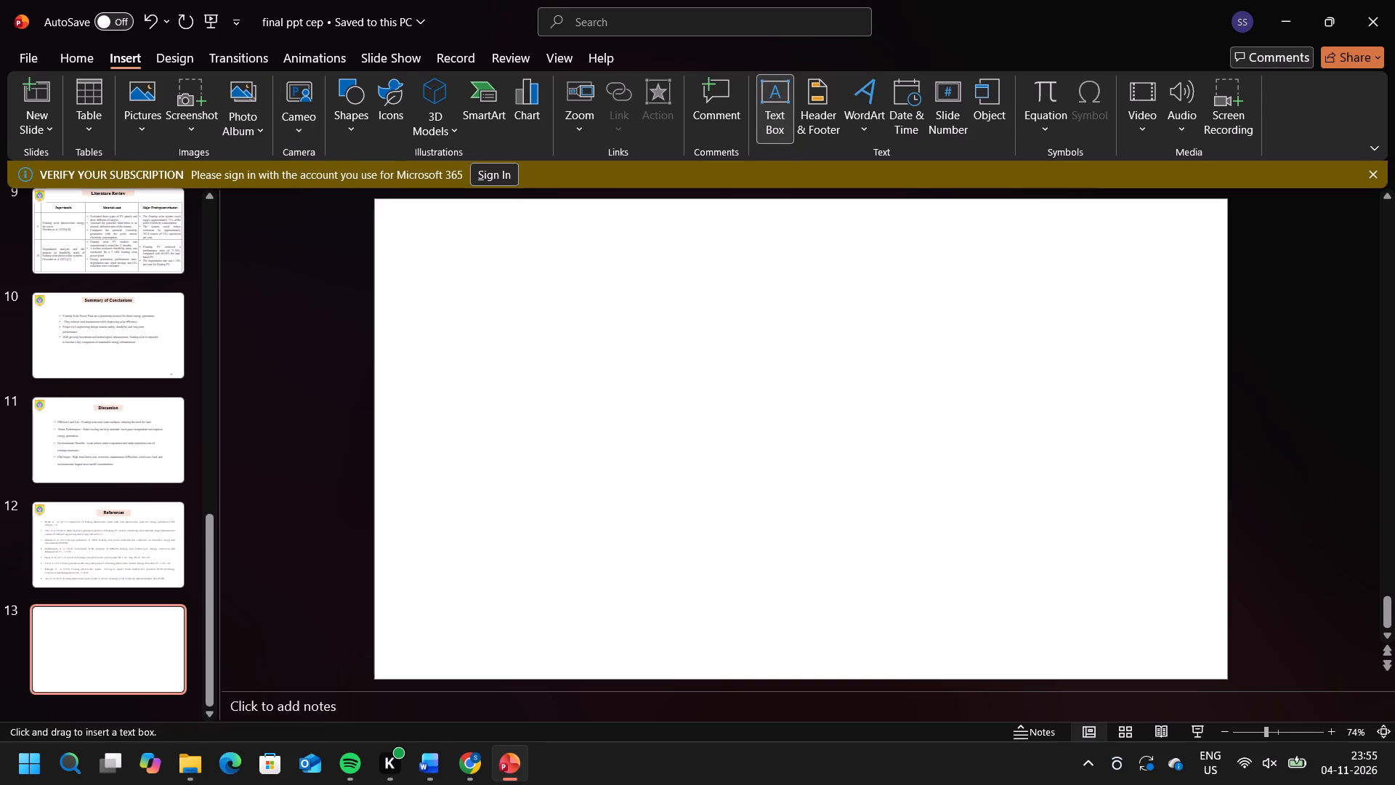
drag(506, 323, 958, 531)
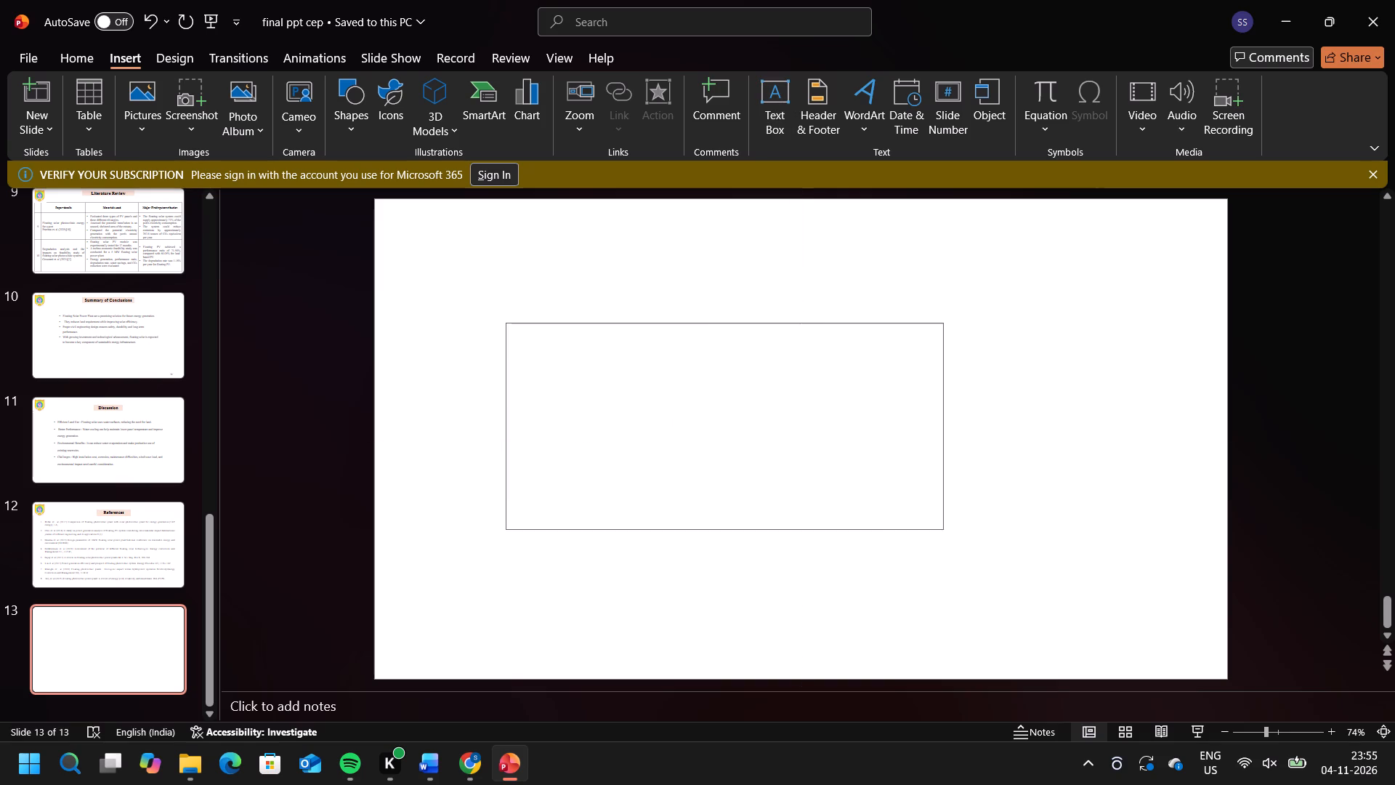
drag(958, 531, 1167, 560)
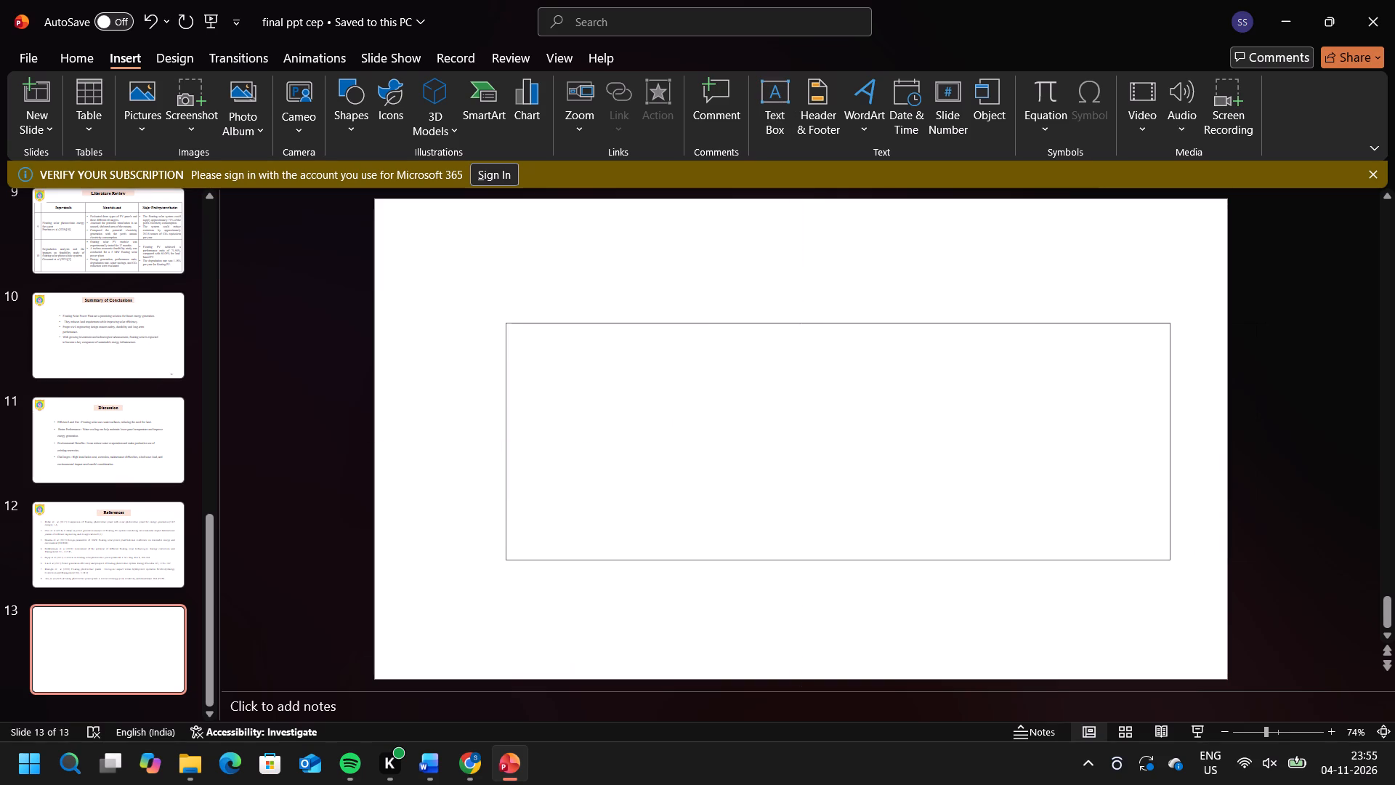
drag(1167, 560, 1126, 563)
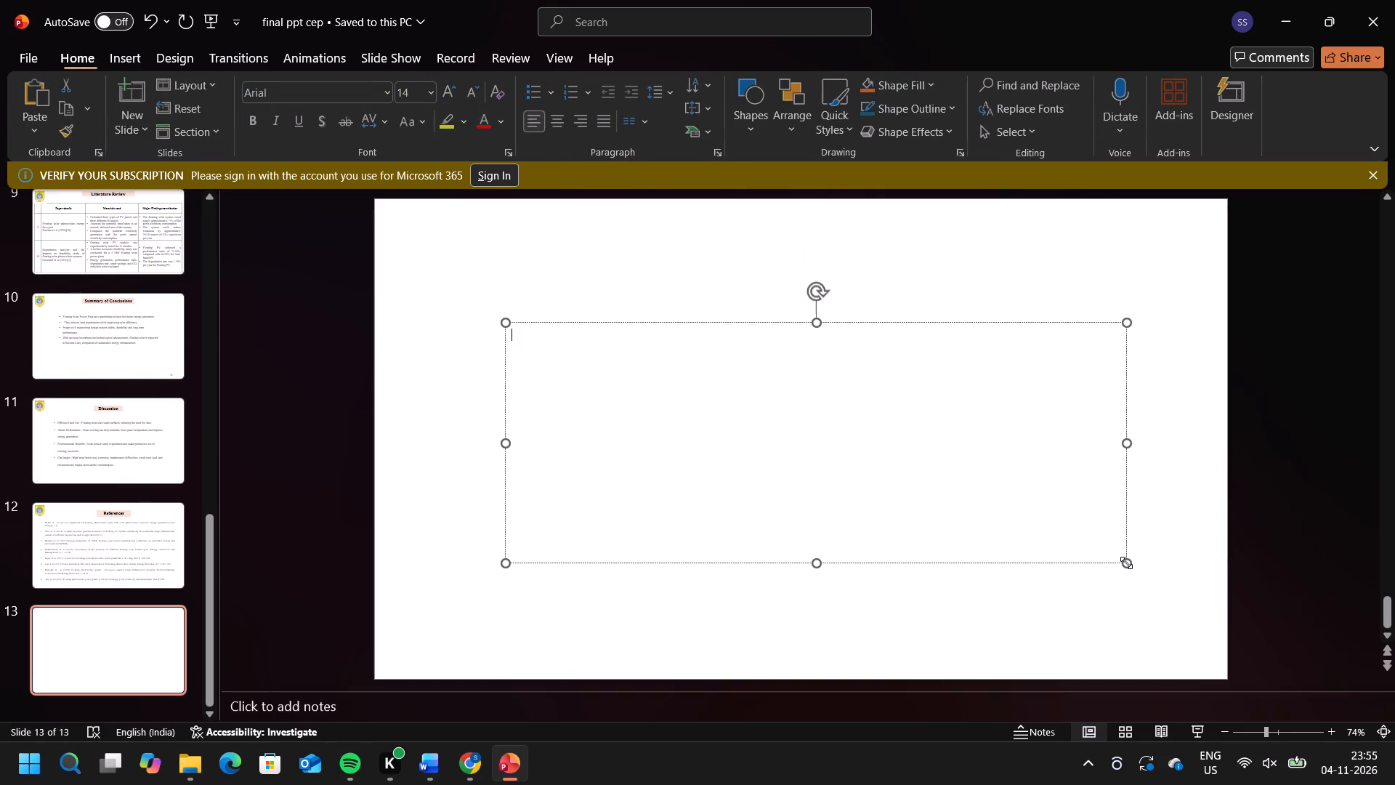
drag(708, 444, 463, 137)
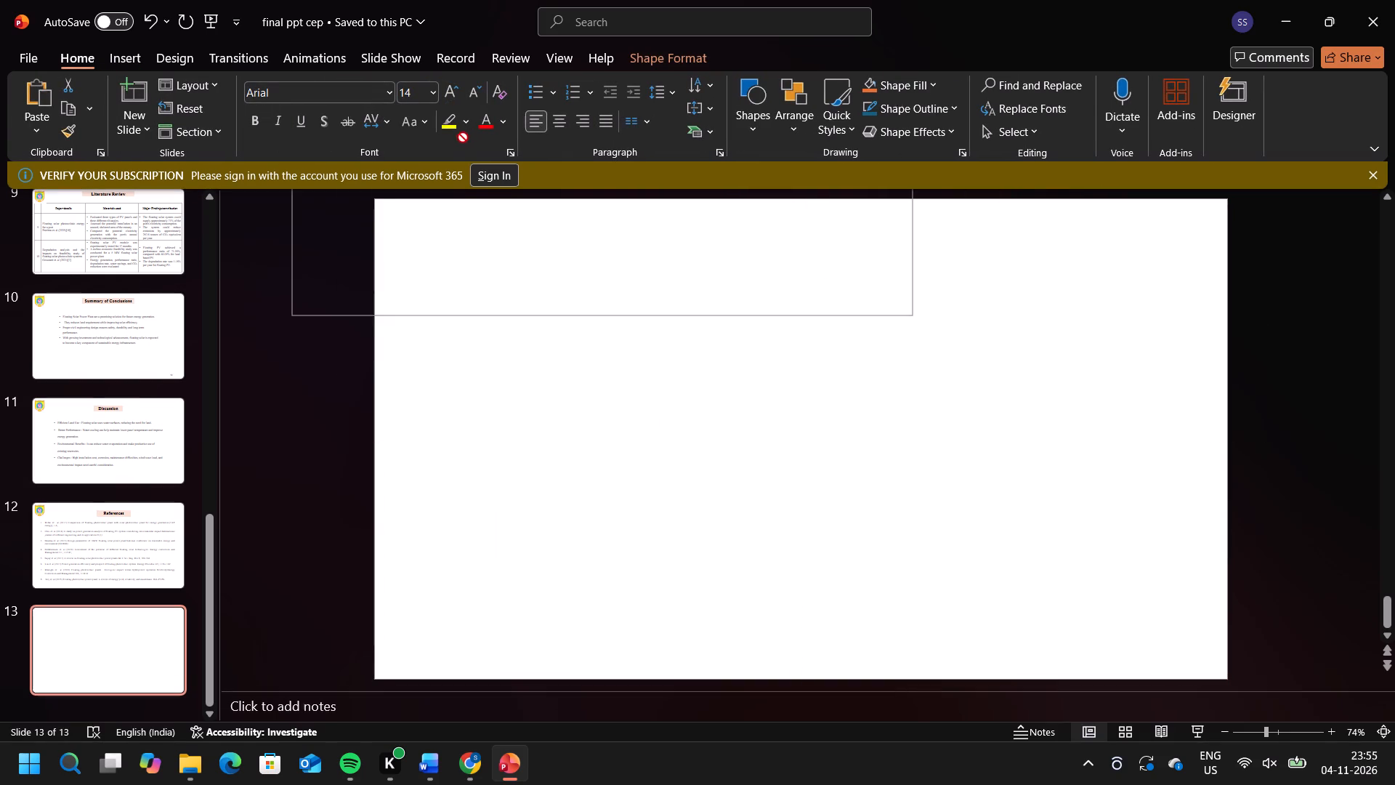
drag(463, 137, 705, 418)
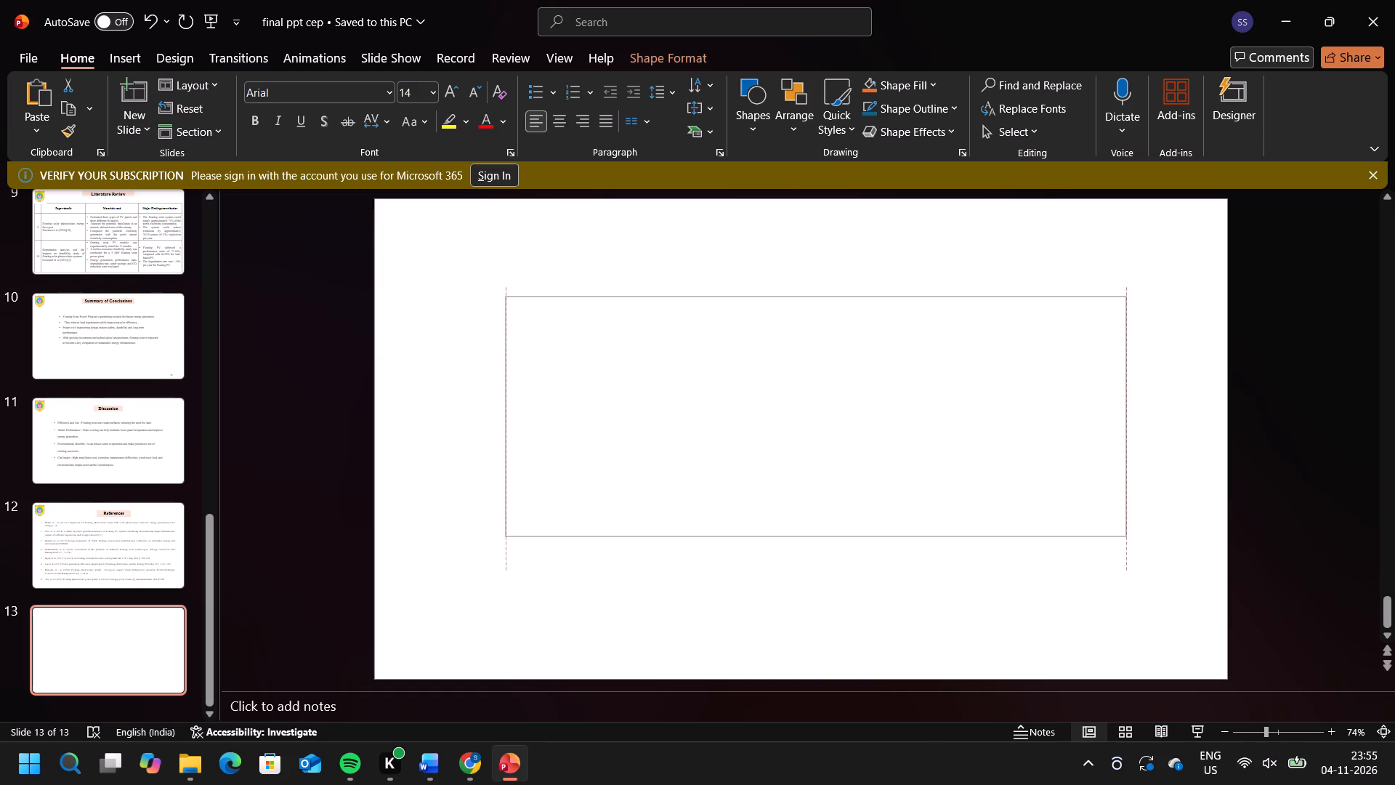
drag(705, 418, 705, 419)
click(705, 419)
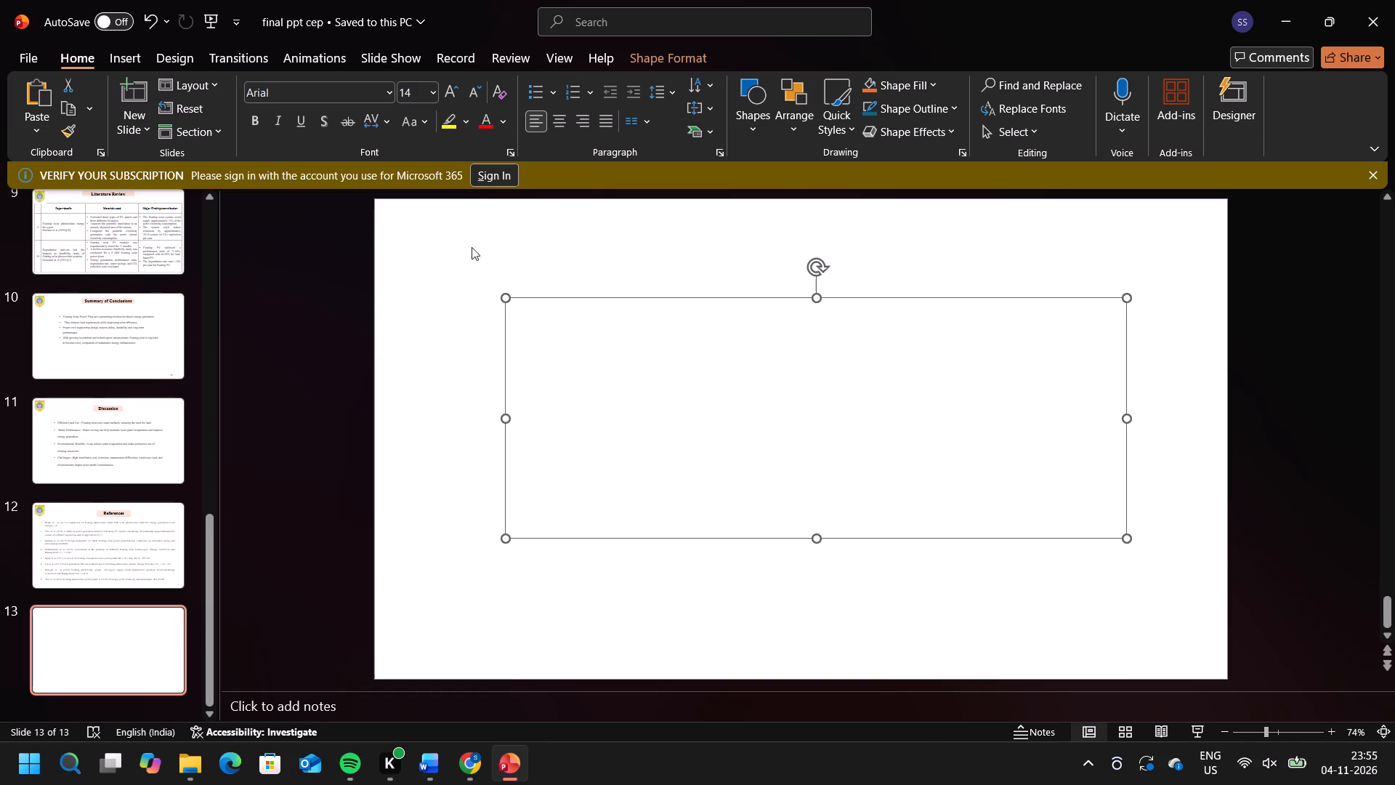
Set the font of slide 13's empty text box to Times New Roman at size 40.
click(390, 94)
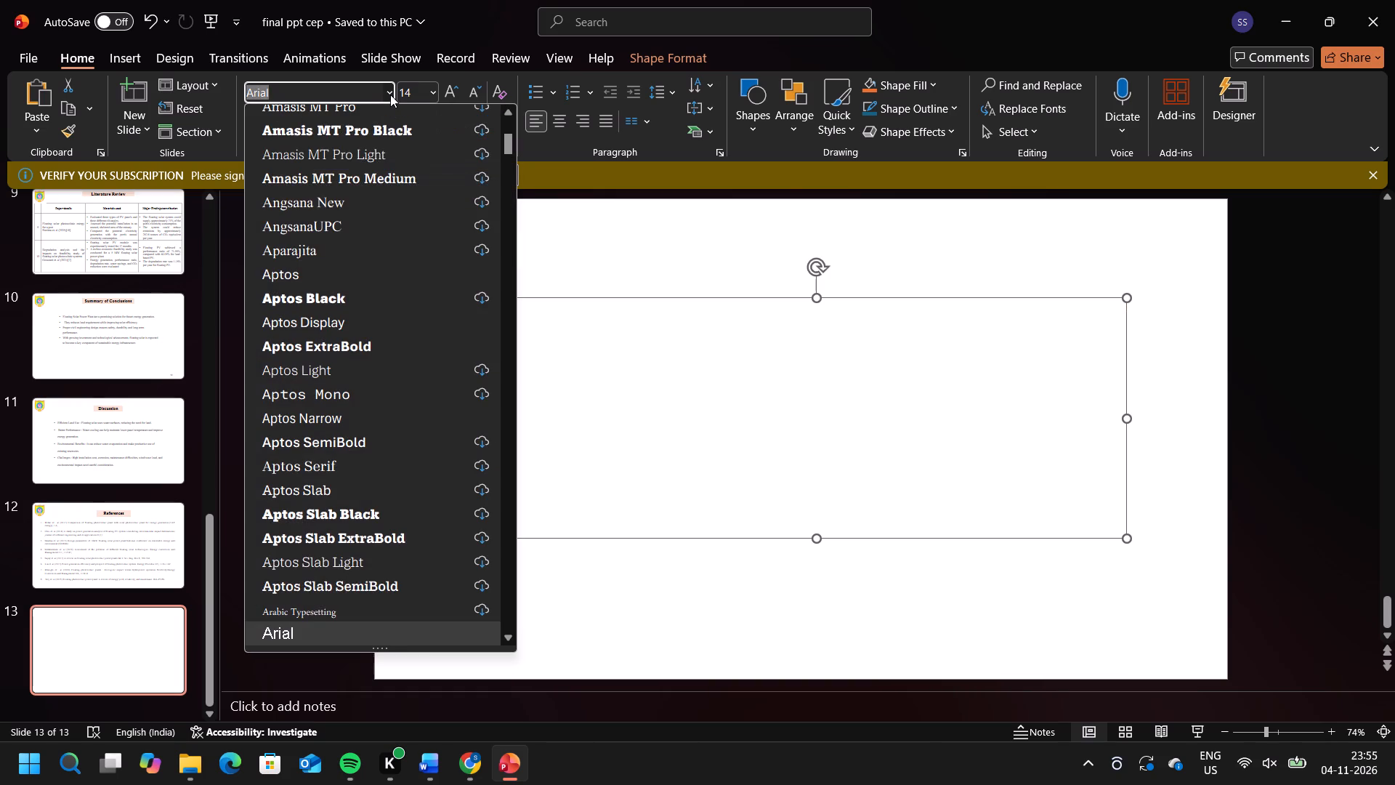
scroll(381, 286, down, 4)
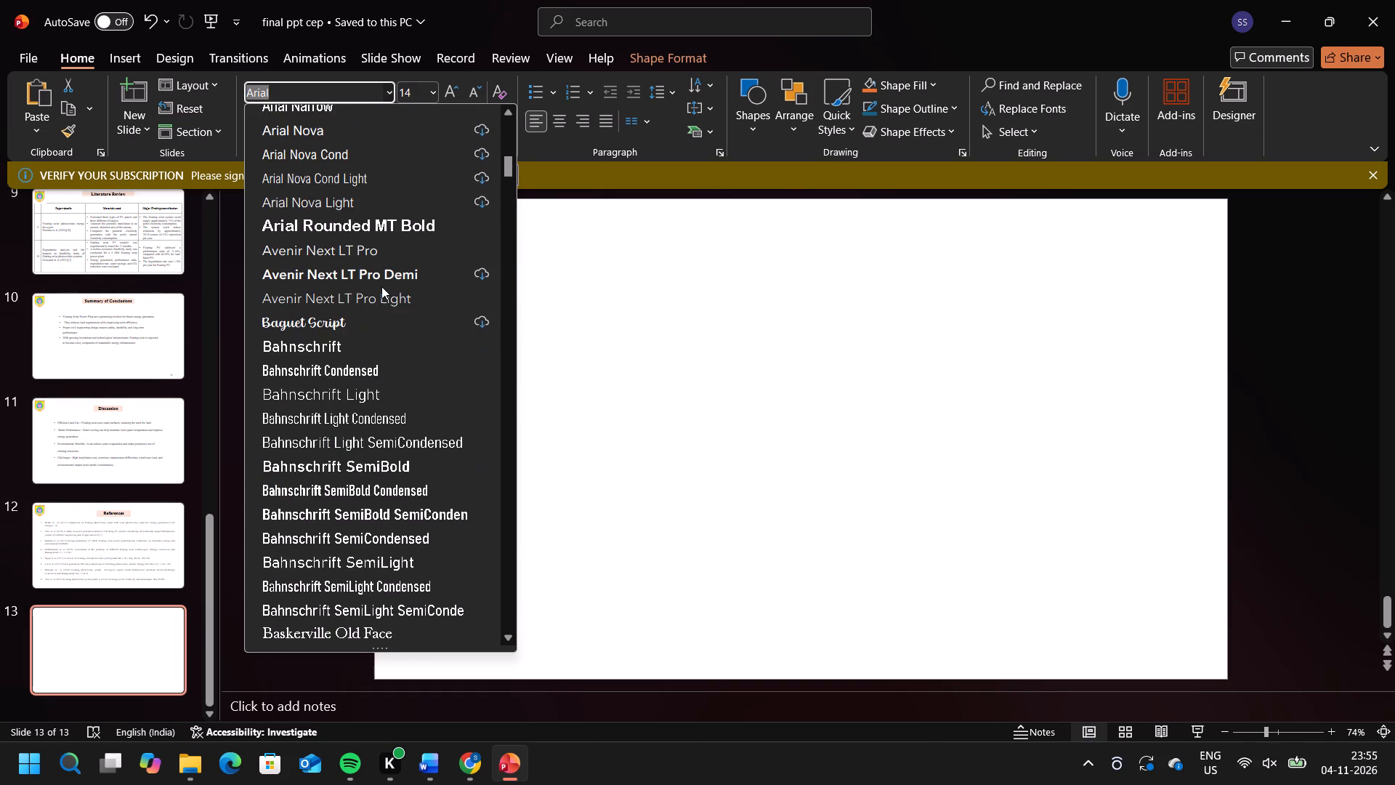
scroll(381, 286, down, 7)
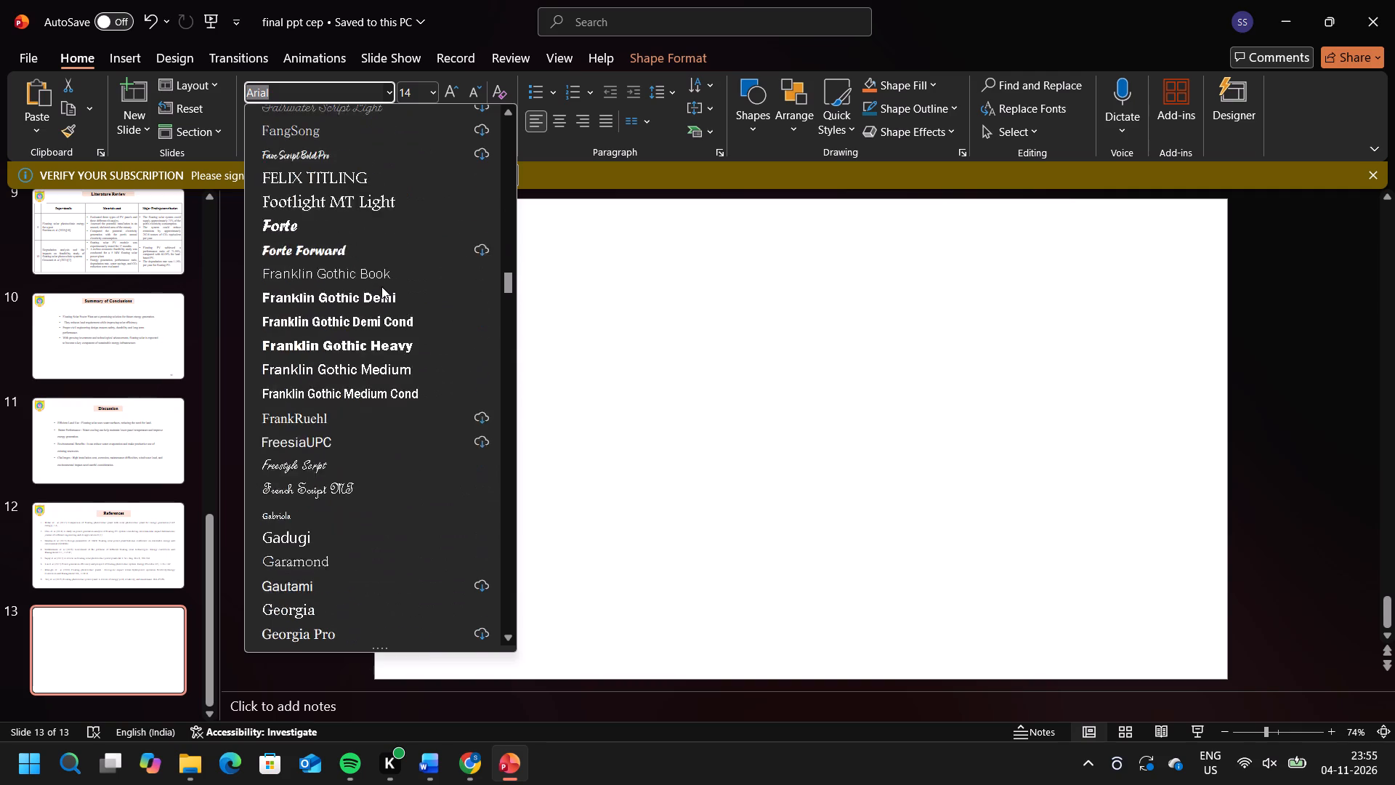
scroll(381, 286, down, 5)
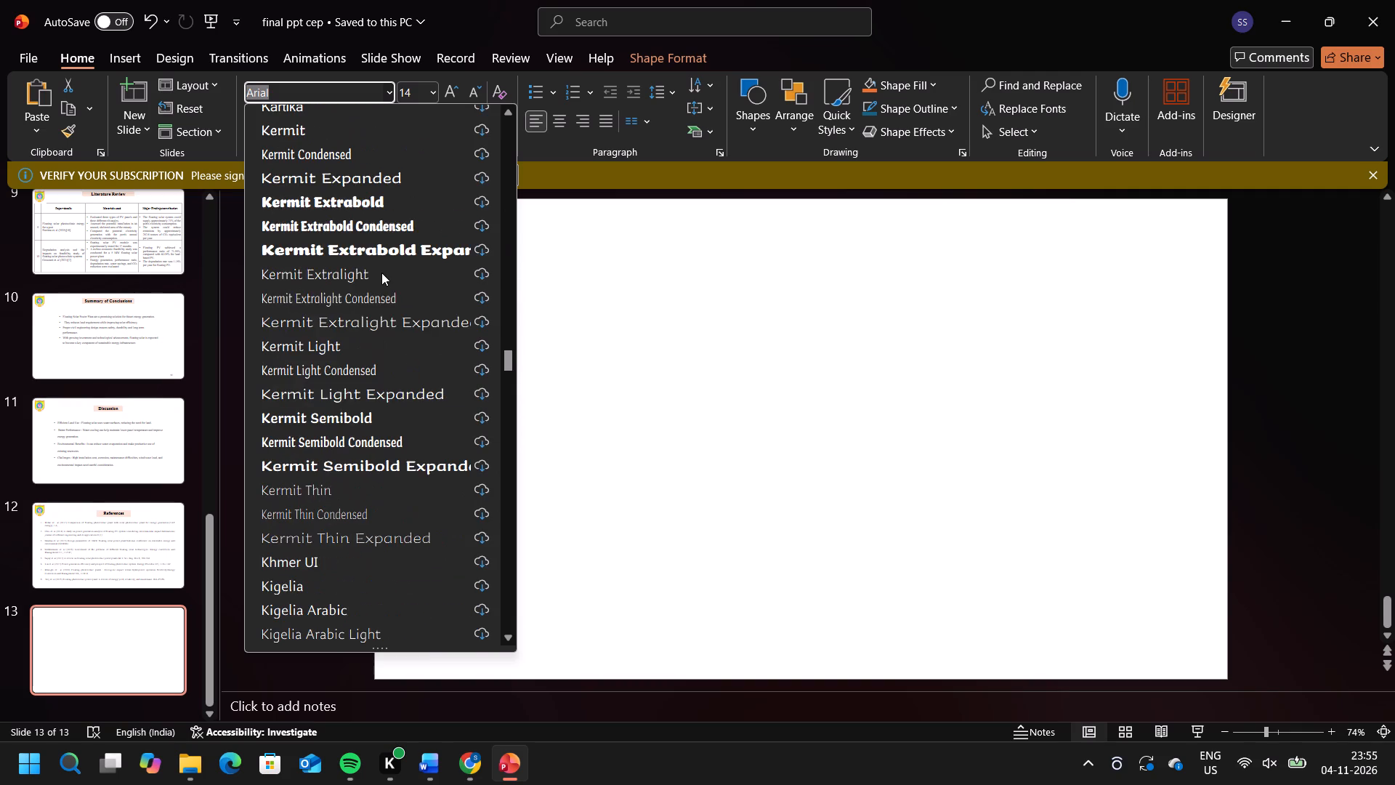
scroll(381, 273, down, 3)
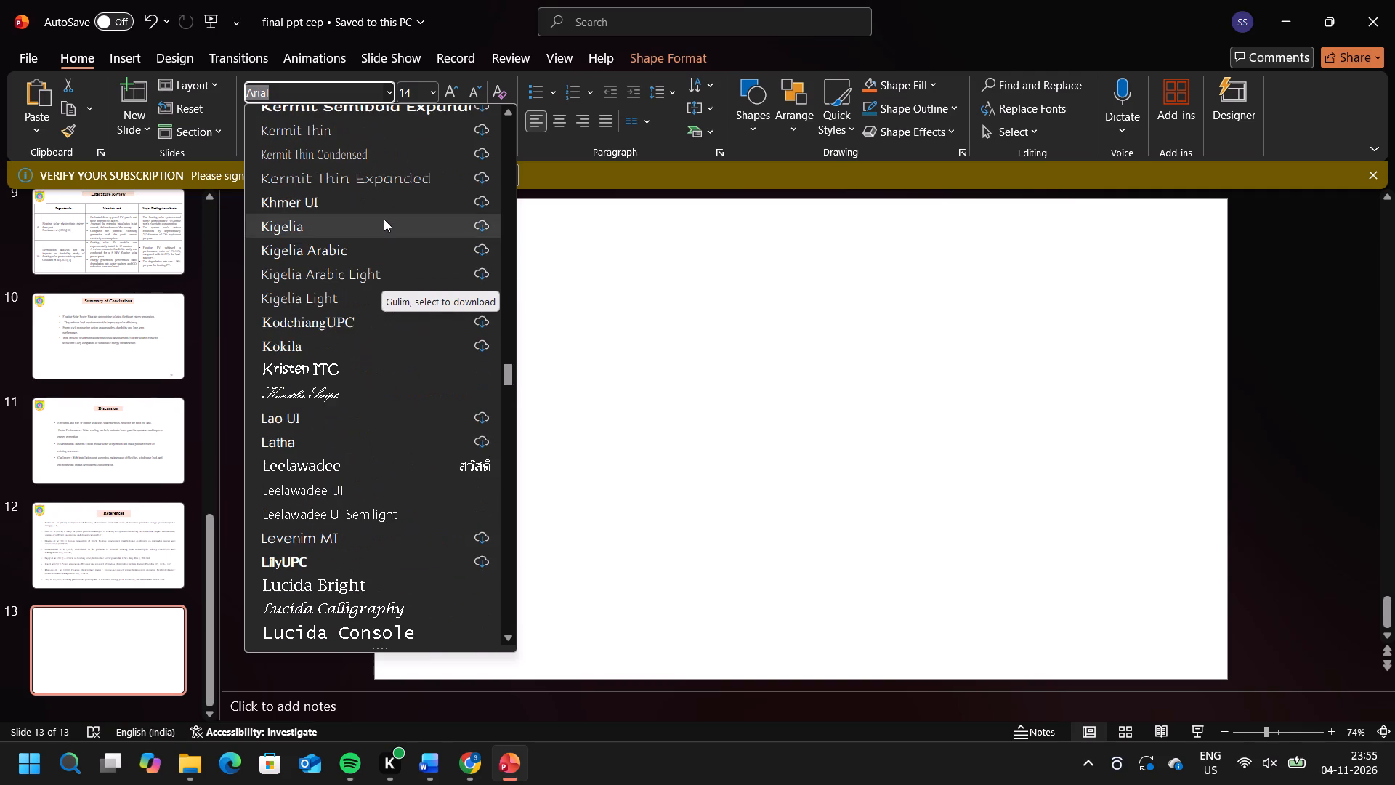
scroll(384, 219, down, 3)
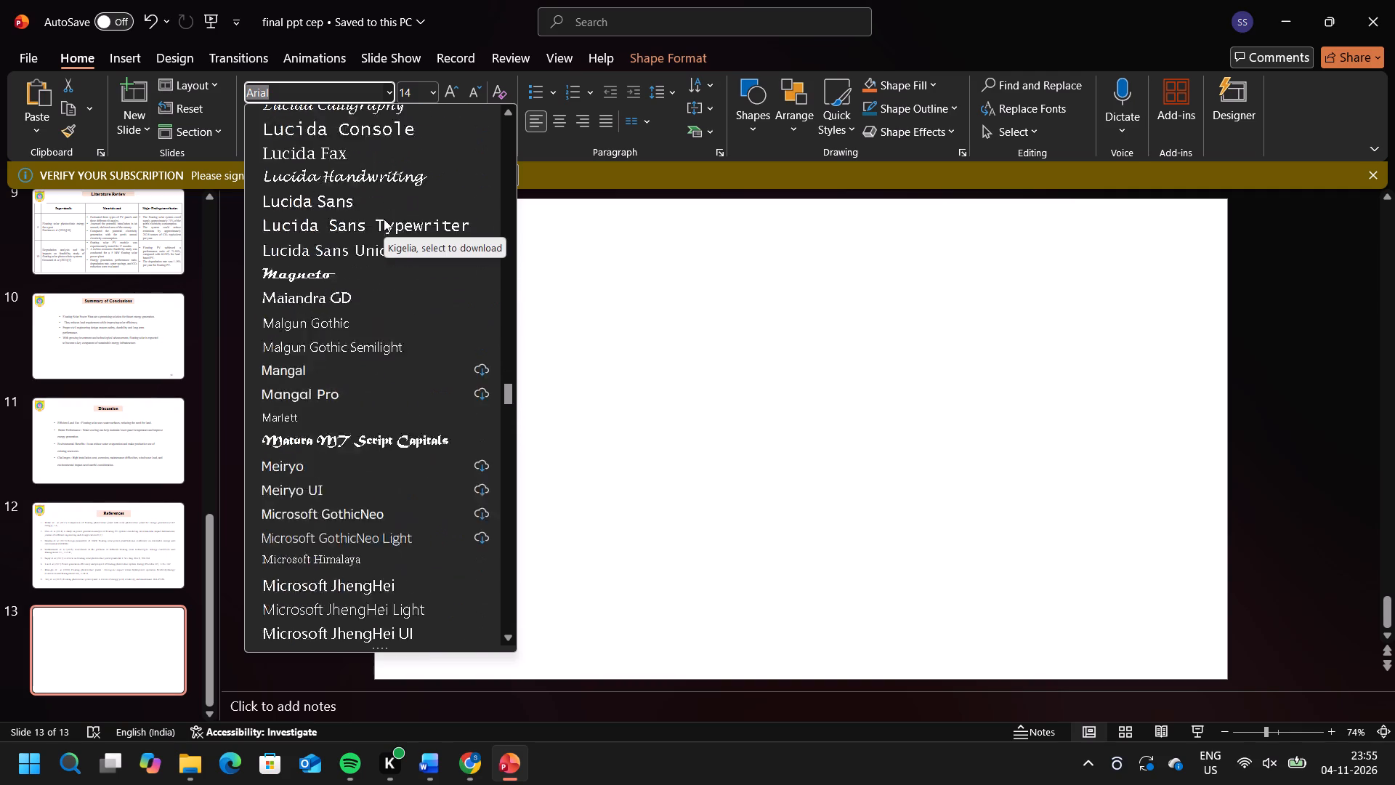
scroll(384, 219, down, 2)
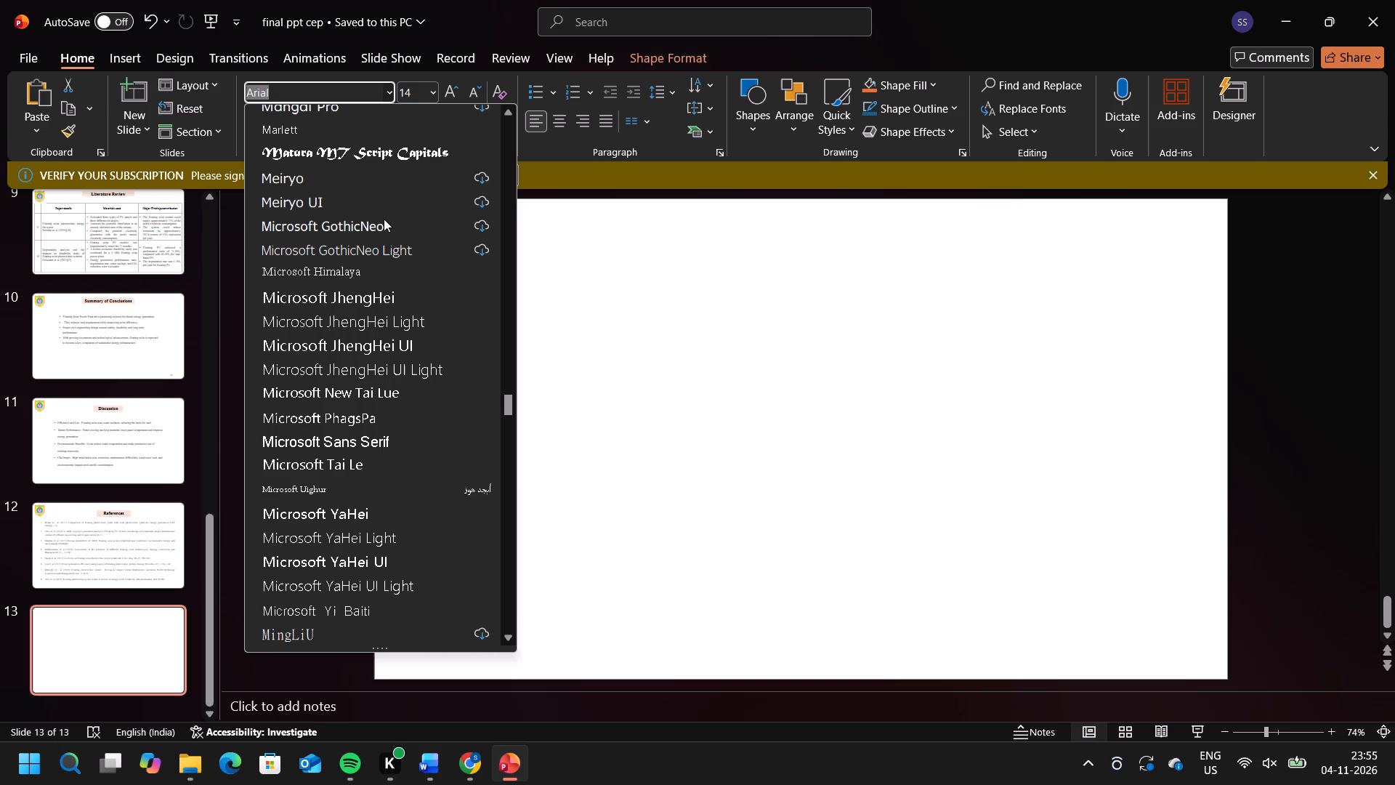
scroll(384, 219, down, 2)
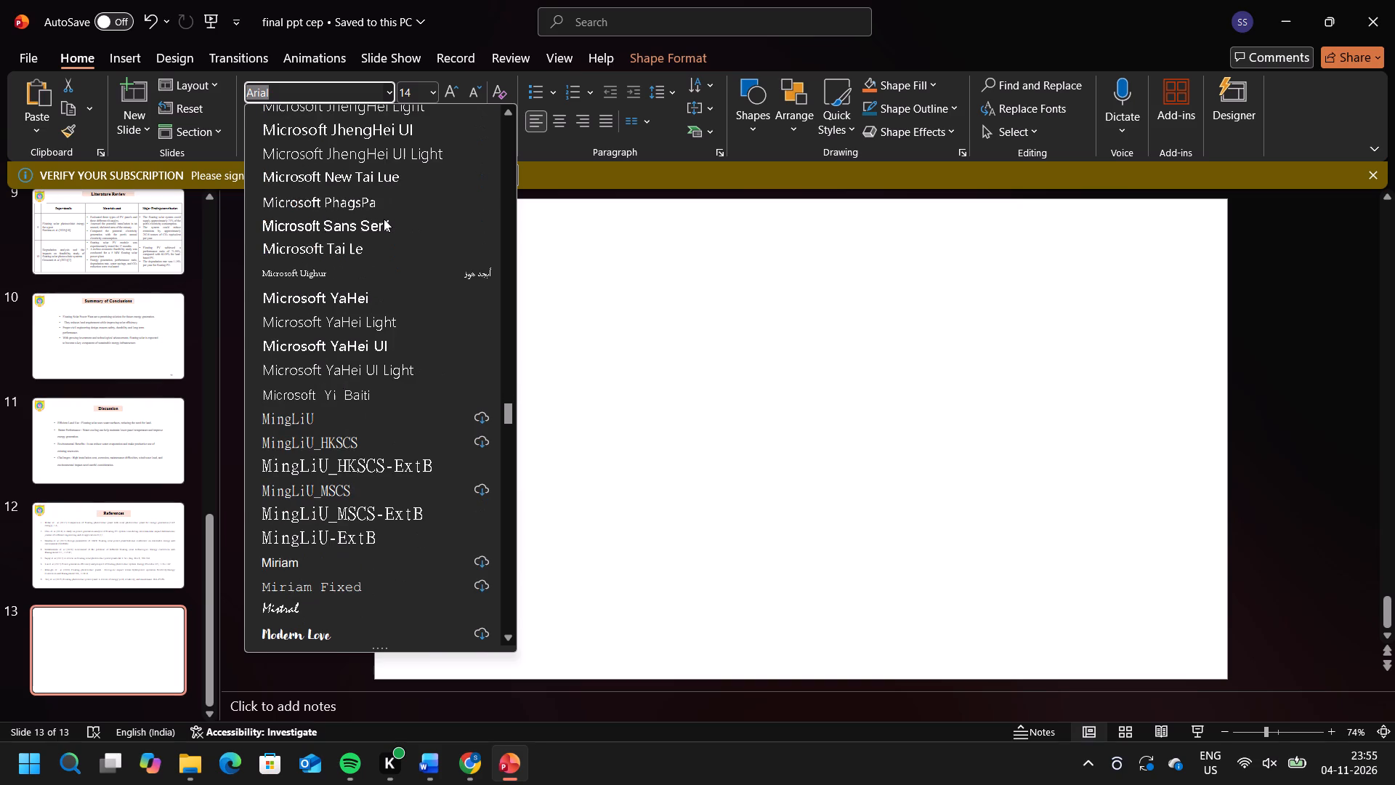
scroll(384, 219, down, 5)
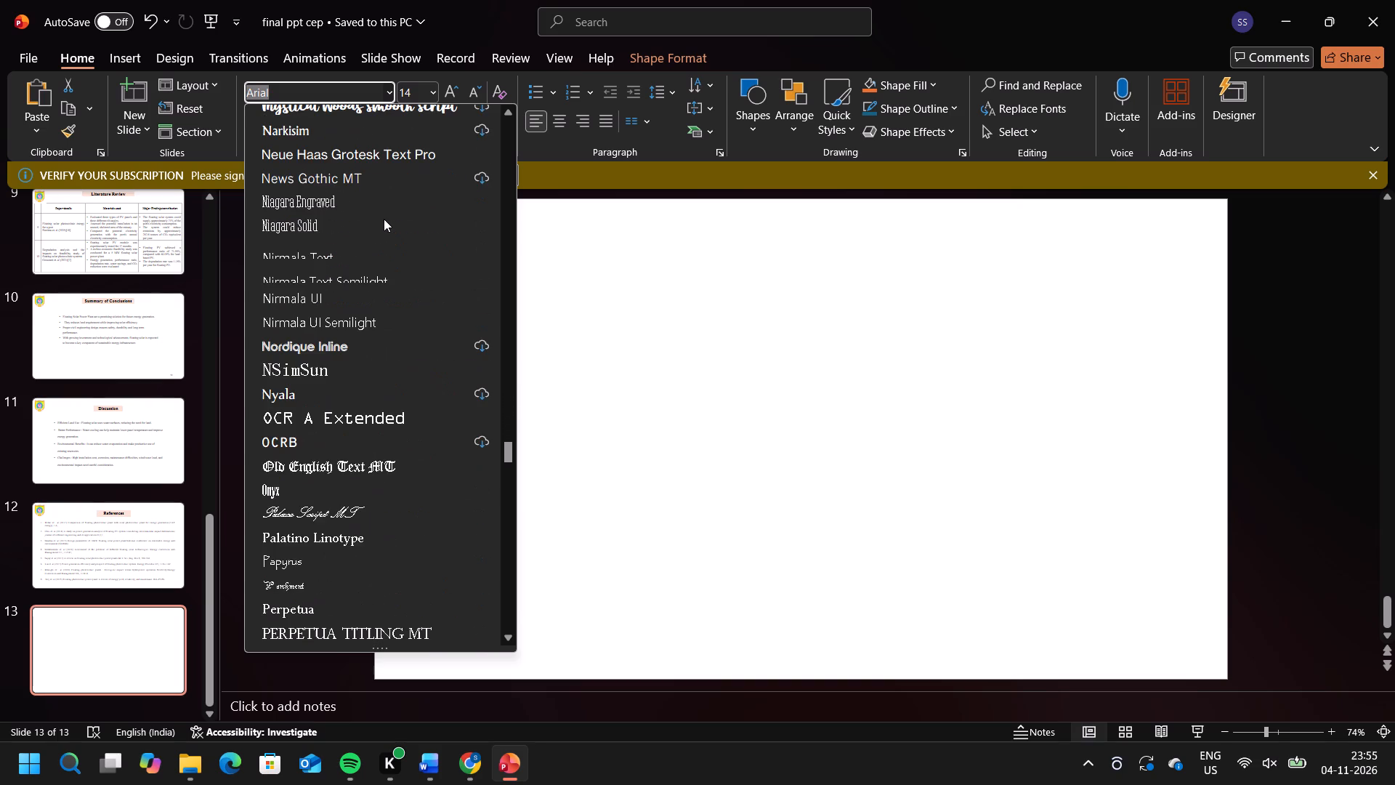
scroll(384, 219, down, 3)
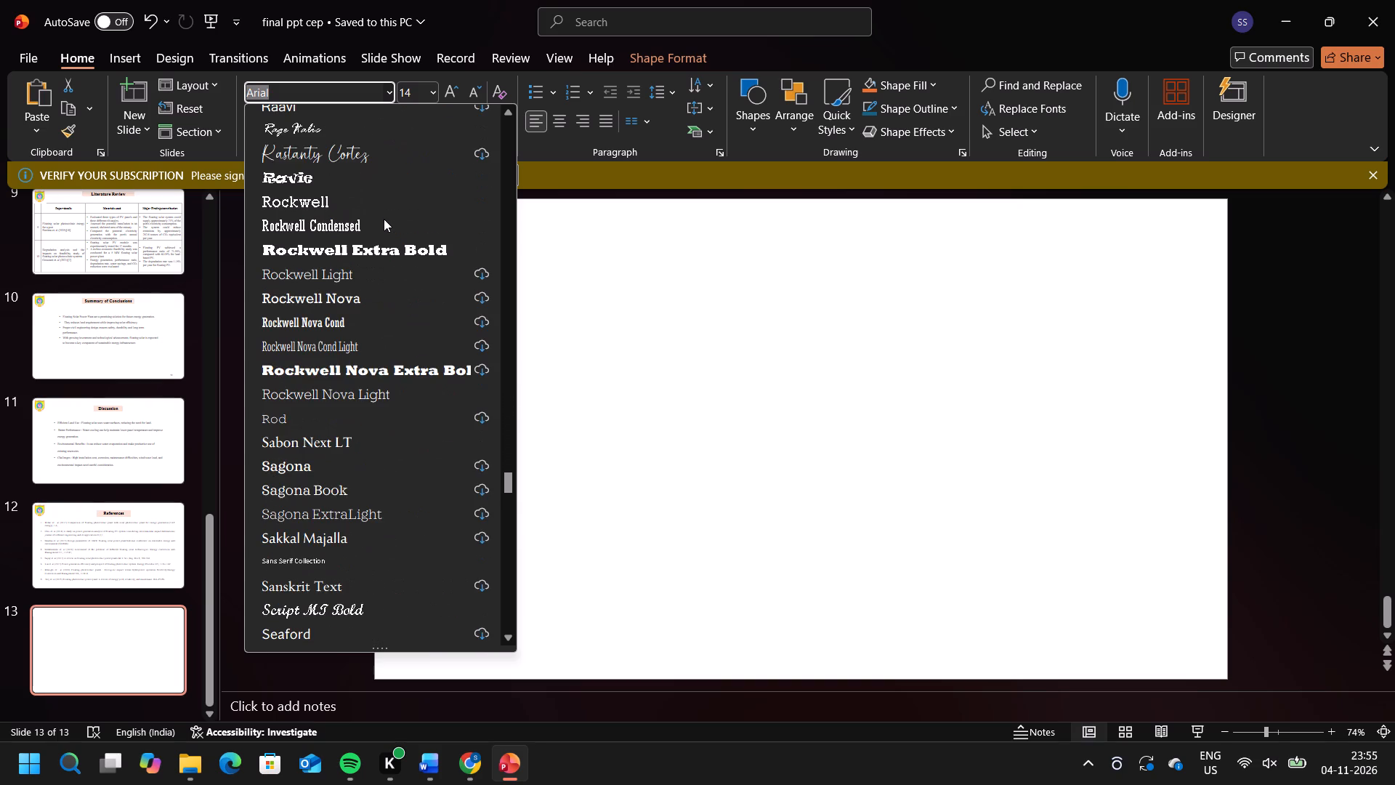
scroll(384, 219, down, 6)
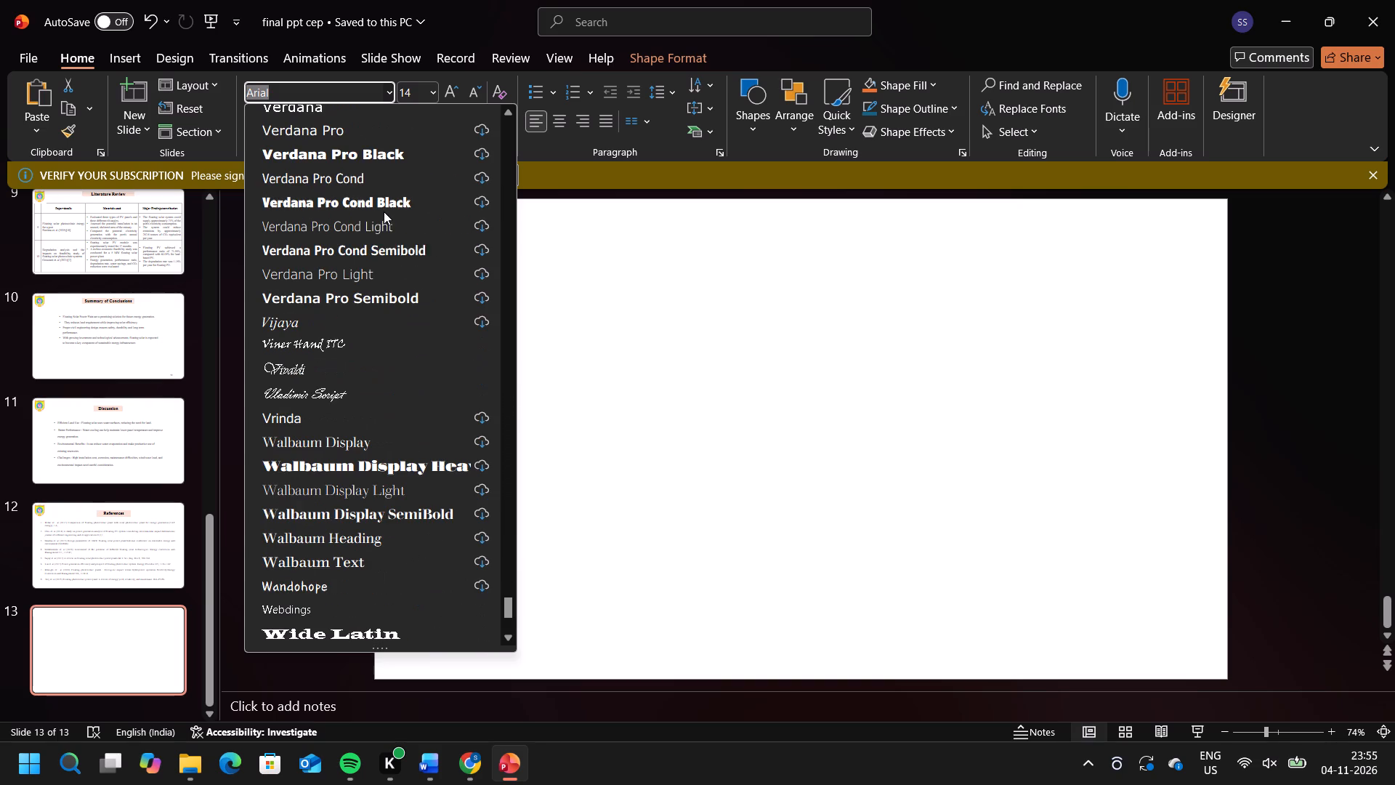
scroll(384, 212, down, 1)
scroll(385, 143, down, 2)
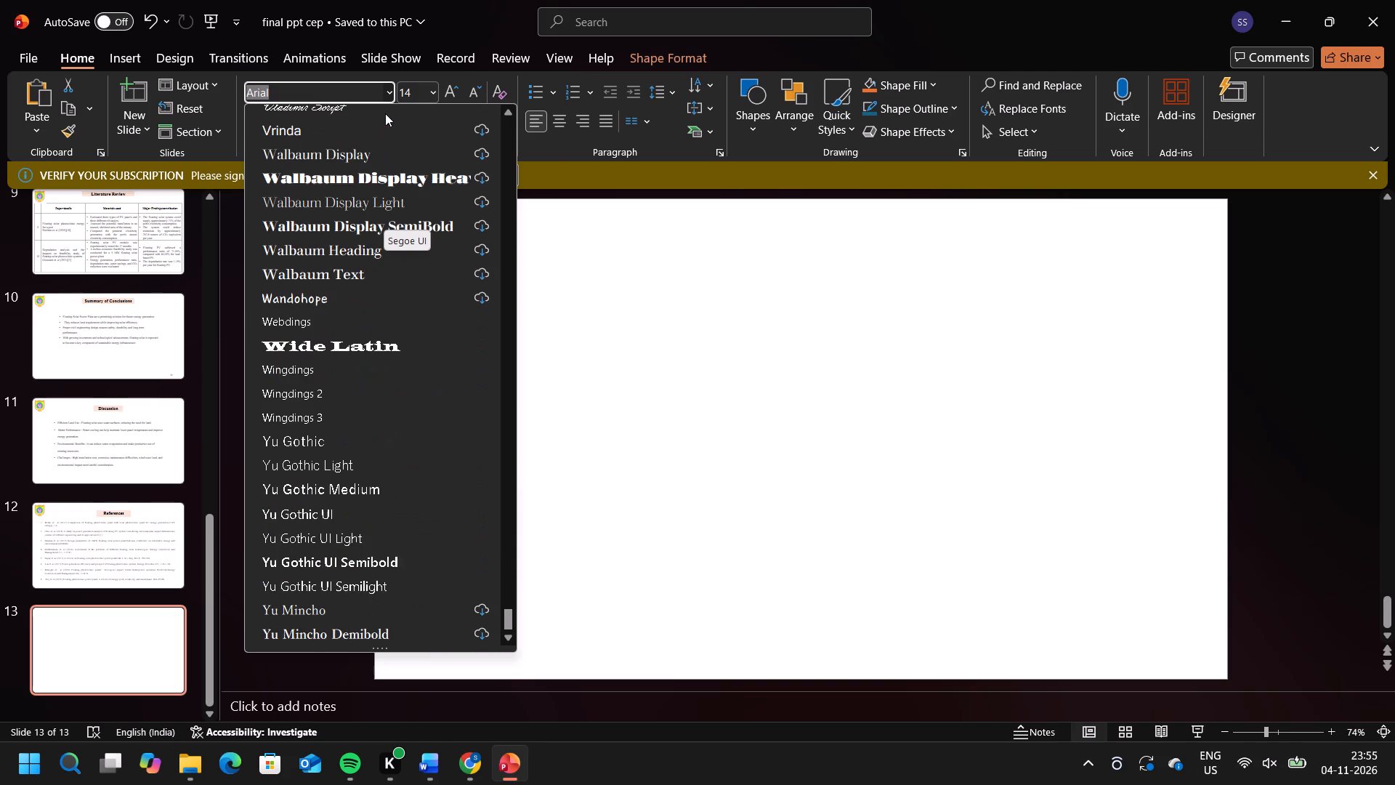
scroll(385, 113, down, 1)
scroll(385, 113, up, 4)
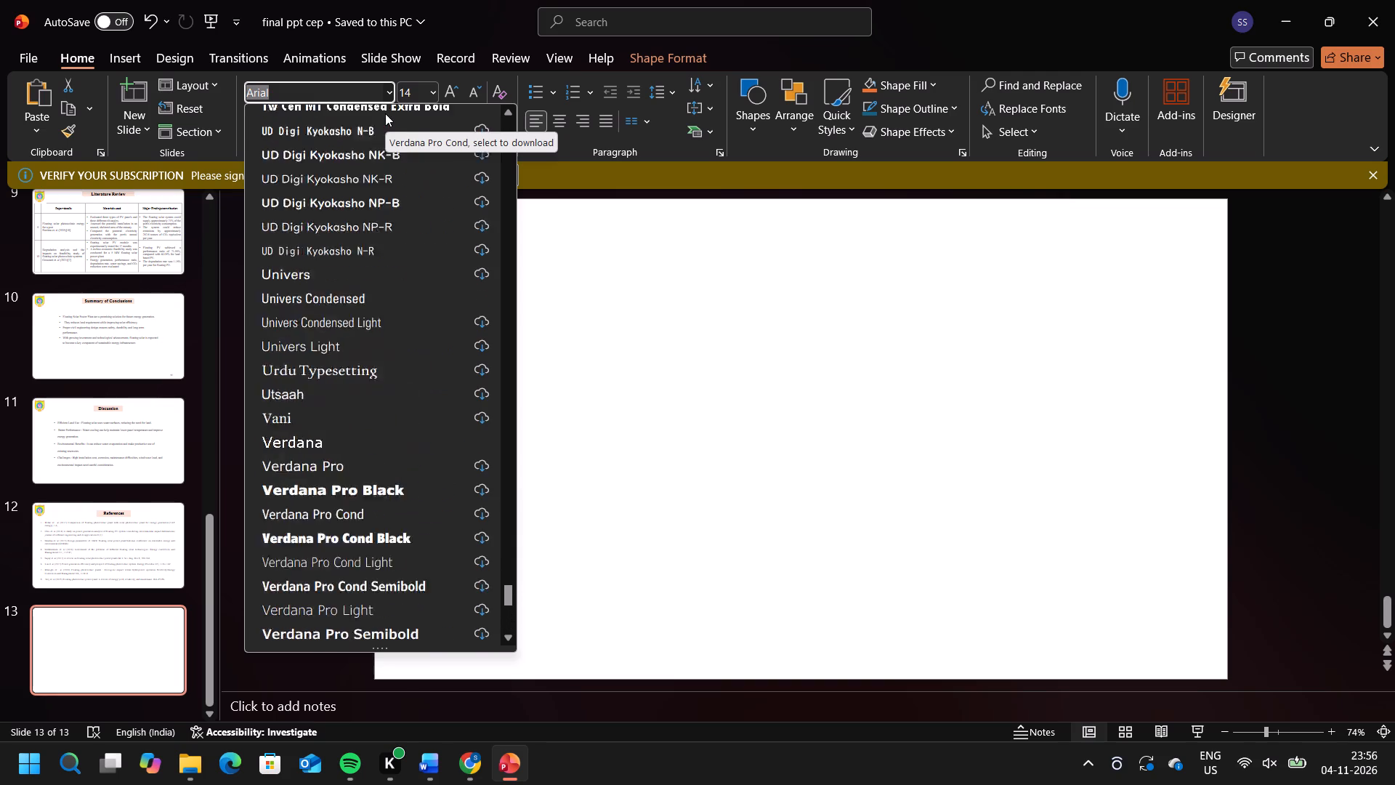
scroll(385, 113, up, 2)
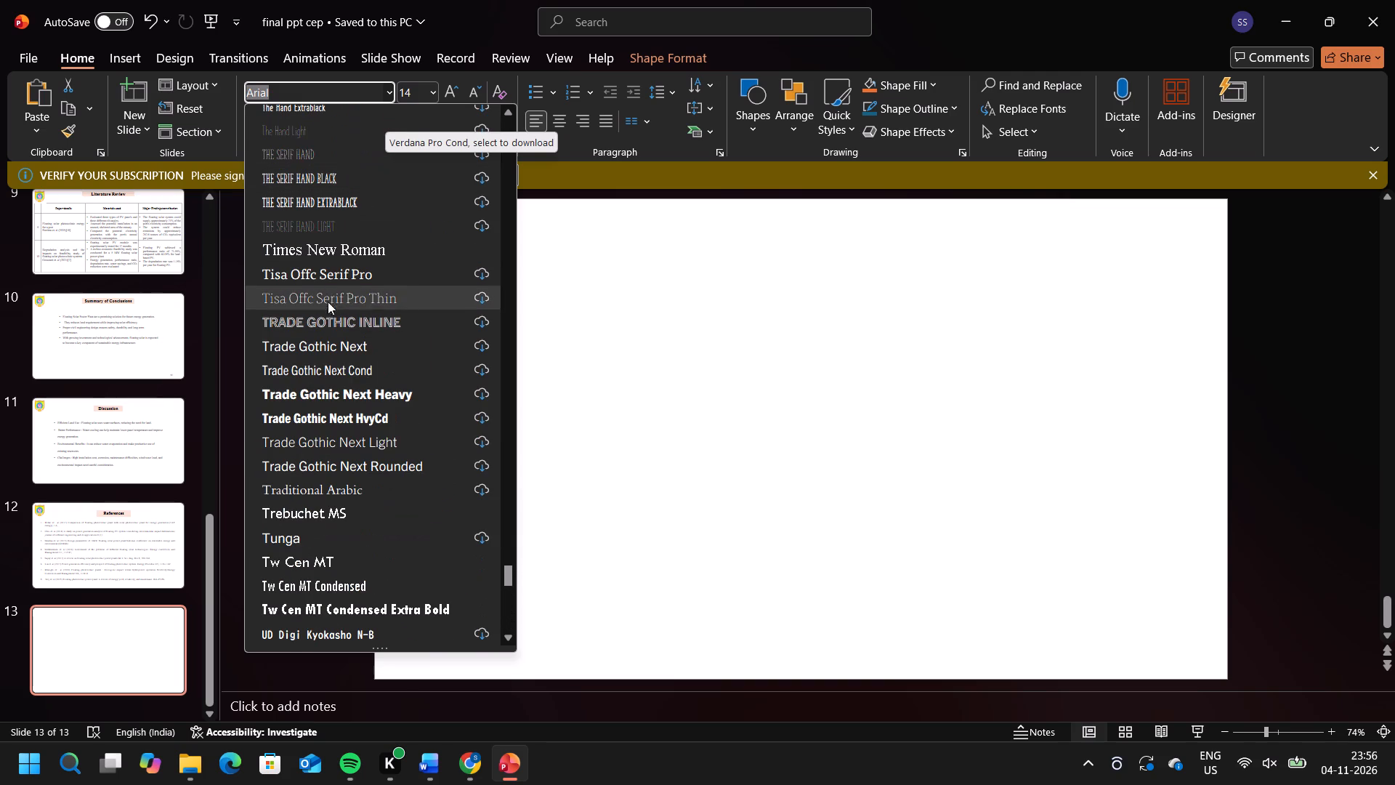
click(342, 247)
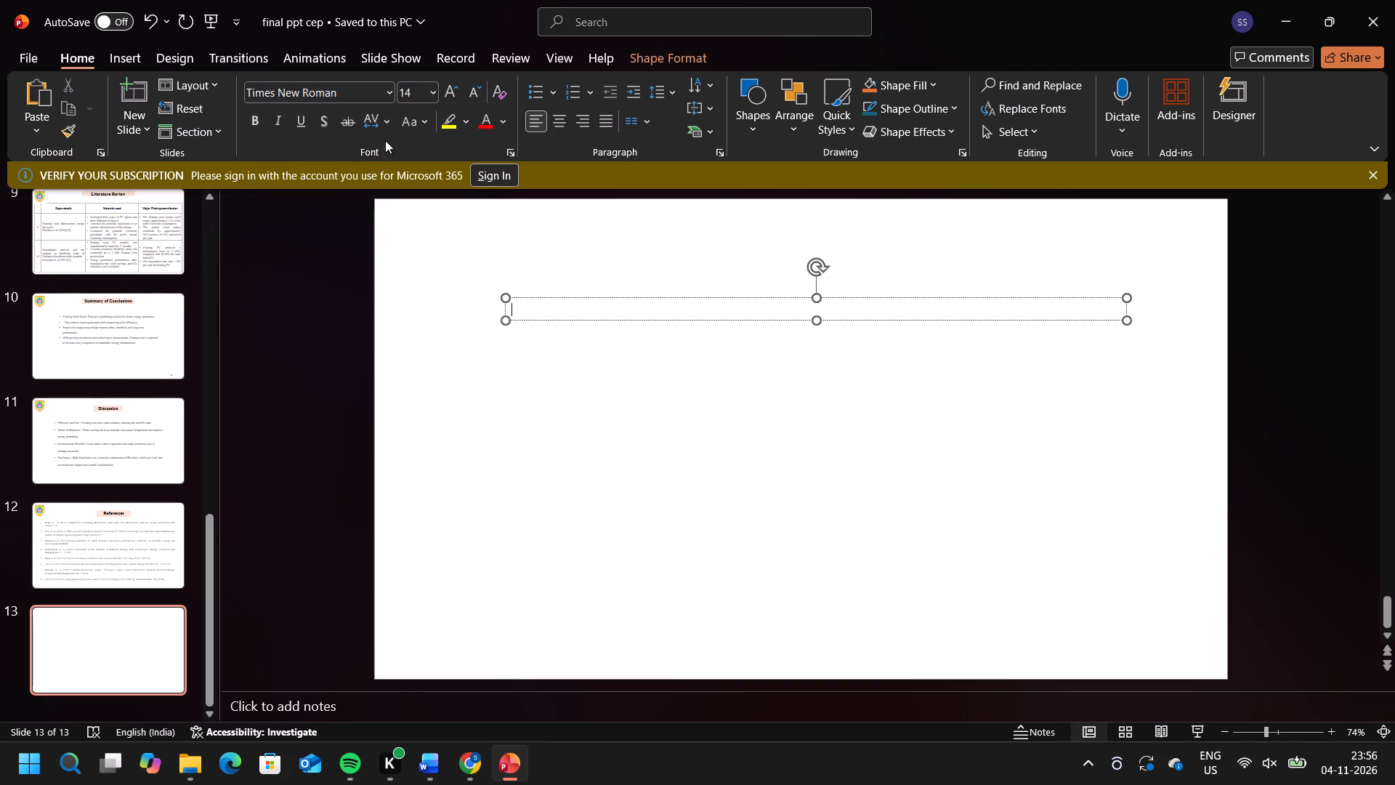
click(430, 94)
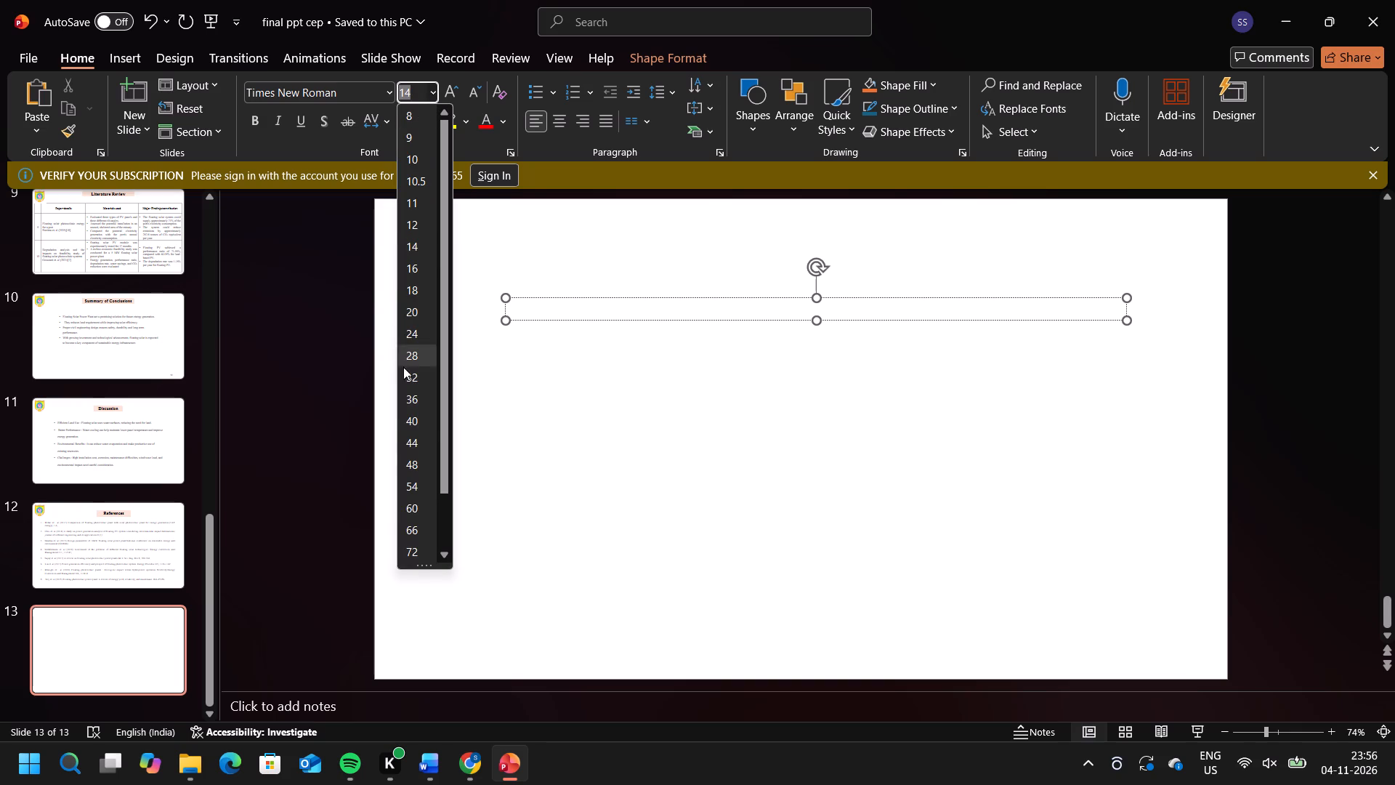
click(410, 415)
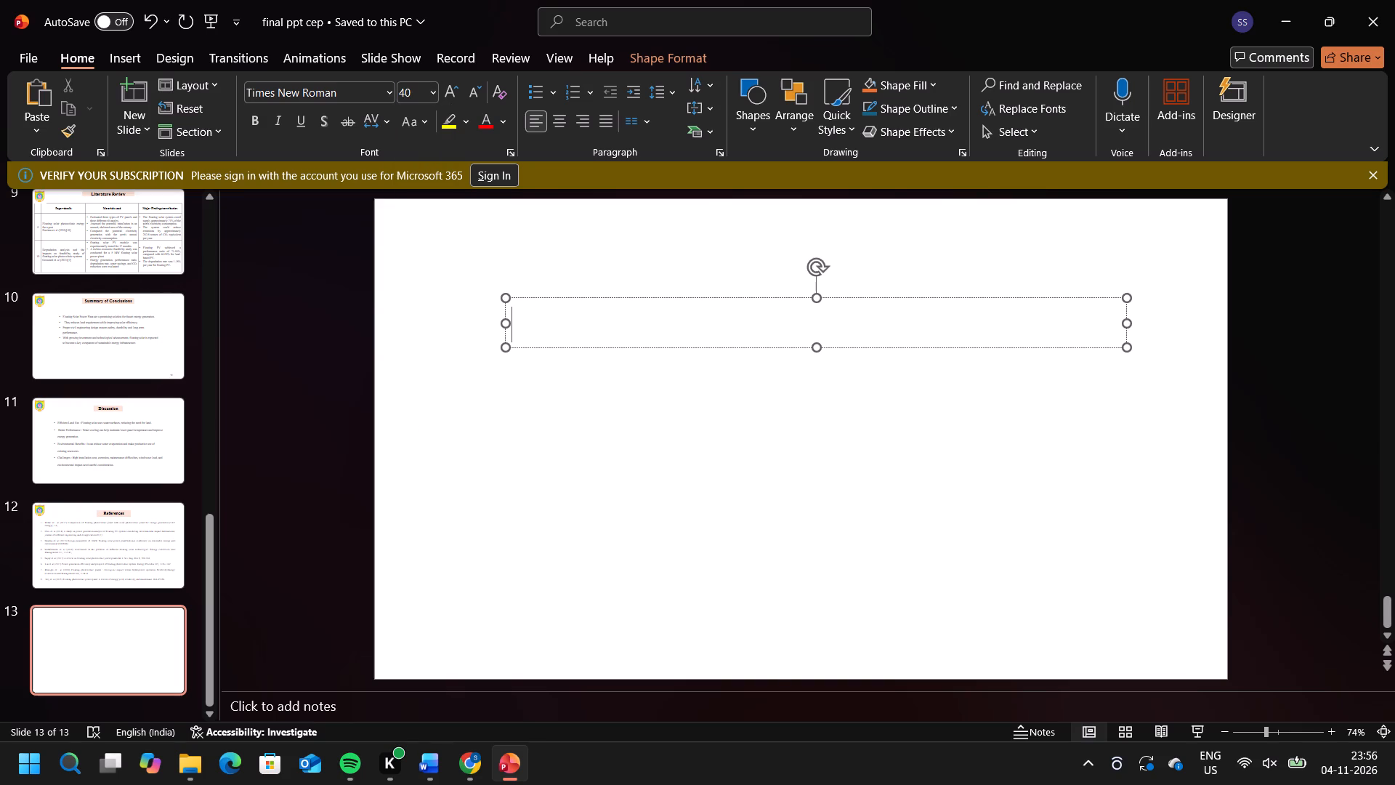
Enter the text "Thank you" in slide 13's text box.
key(t)
text(an)
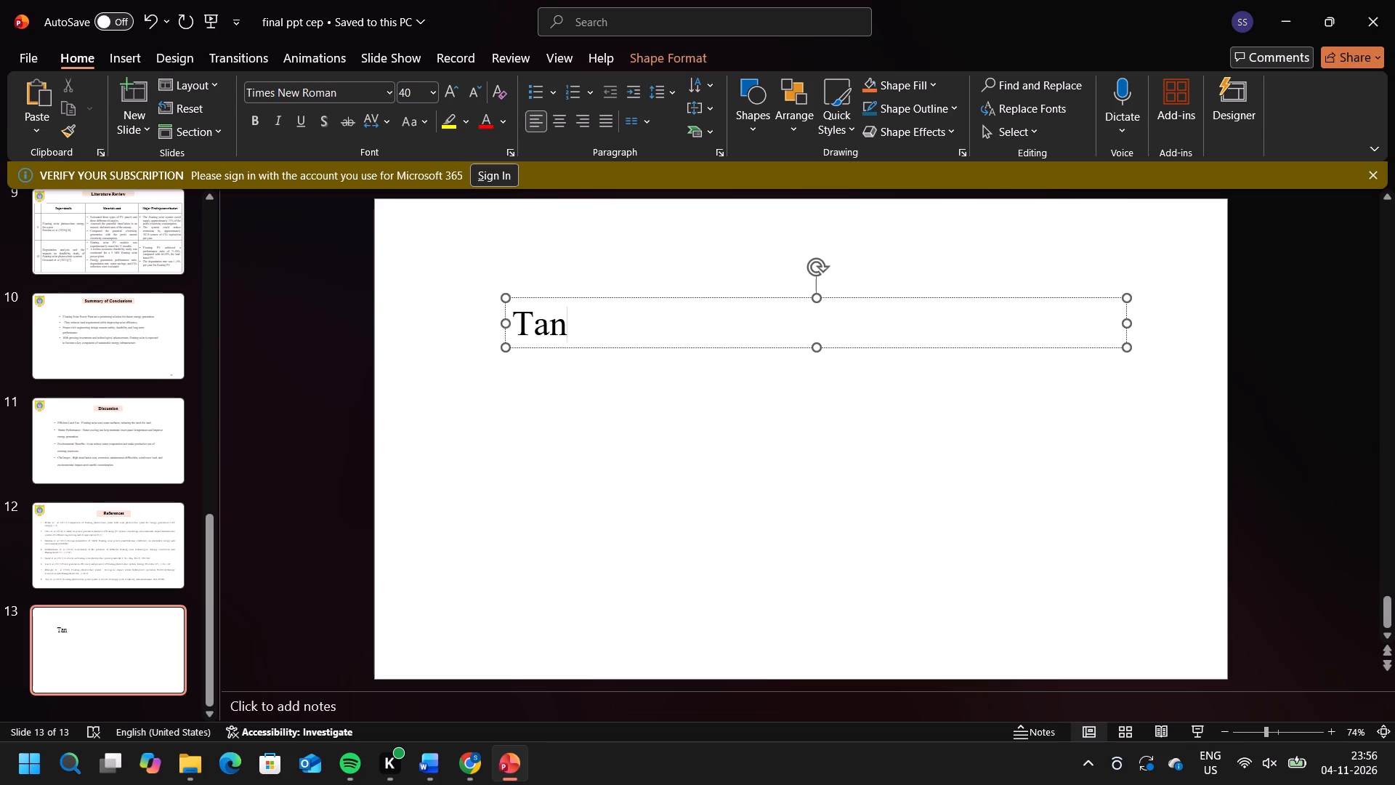
key(BackSpace)
key(BackSpace)
text(hank)
key(space)
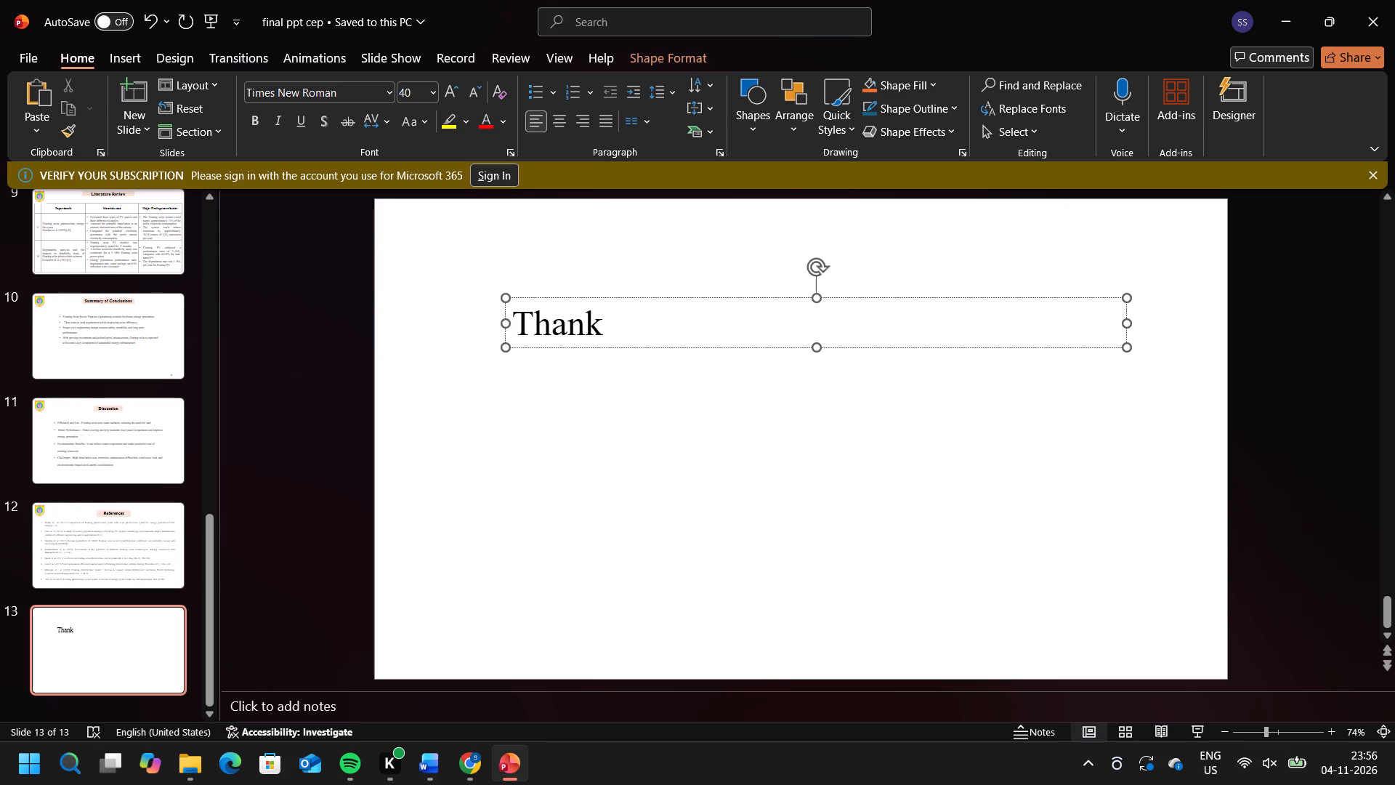
text(you)
Move the "Thank you" text box so its words sit near the centre of slide 13.
drag(684, 323, 913, 412)
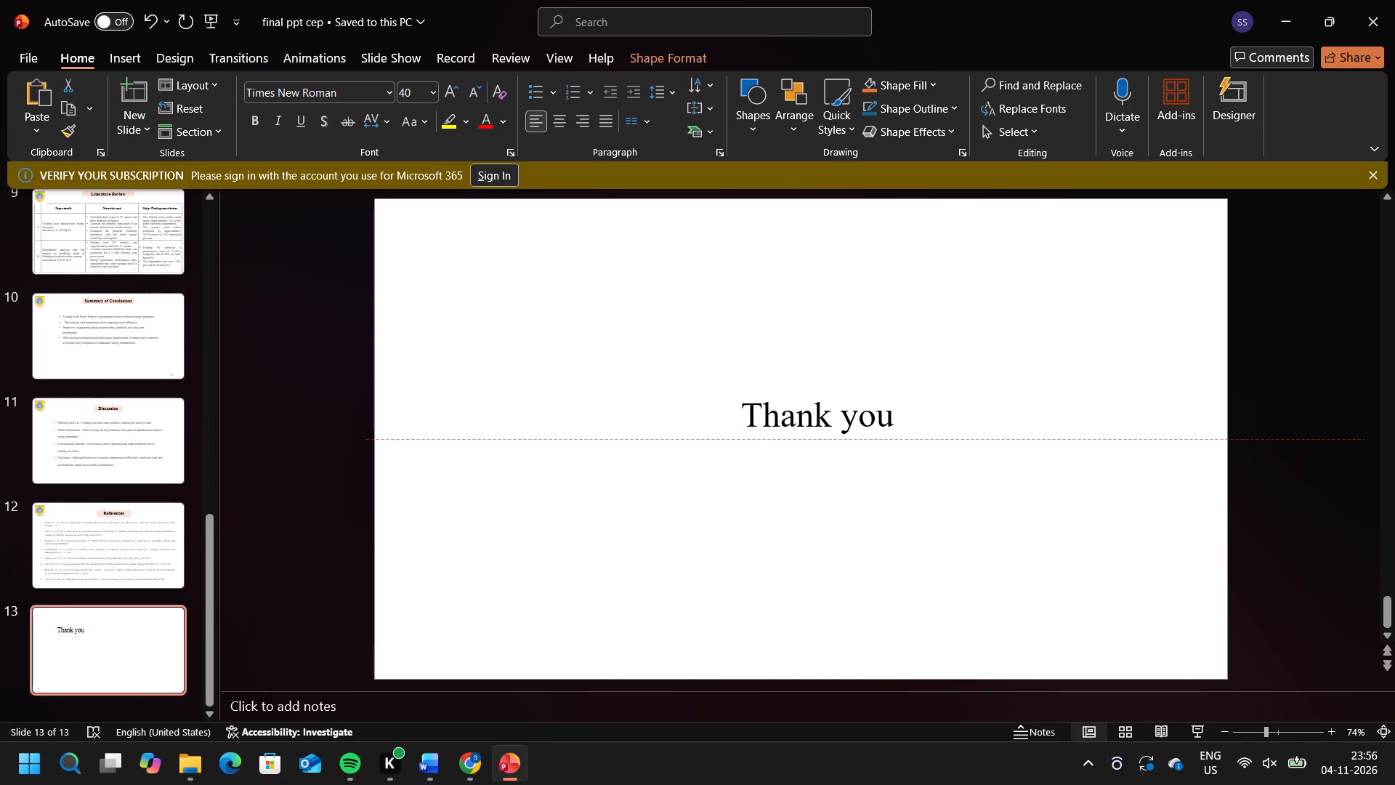
drag(913, 412, 950, 408)
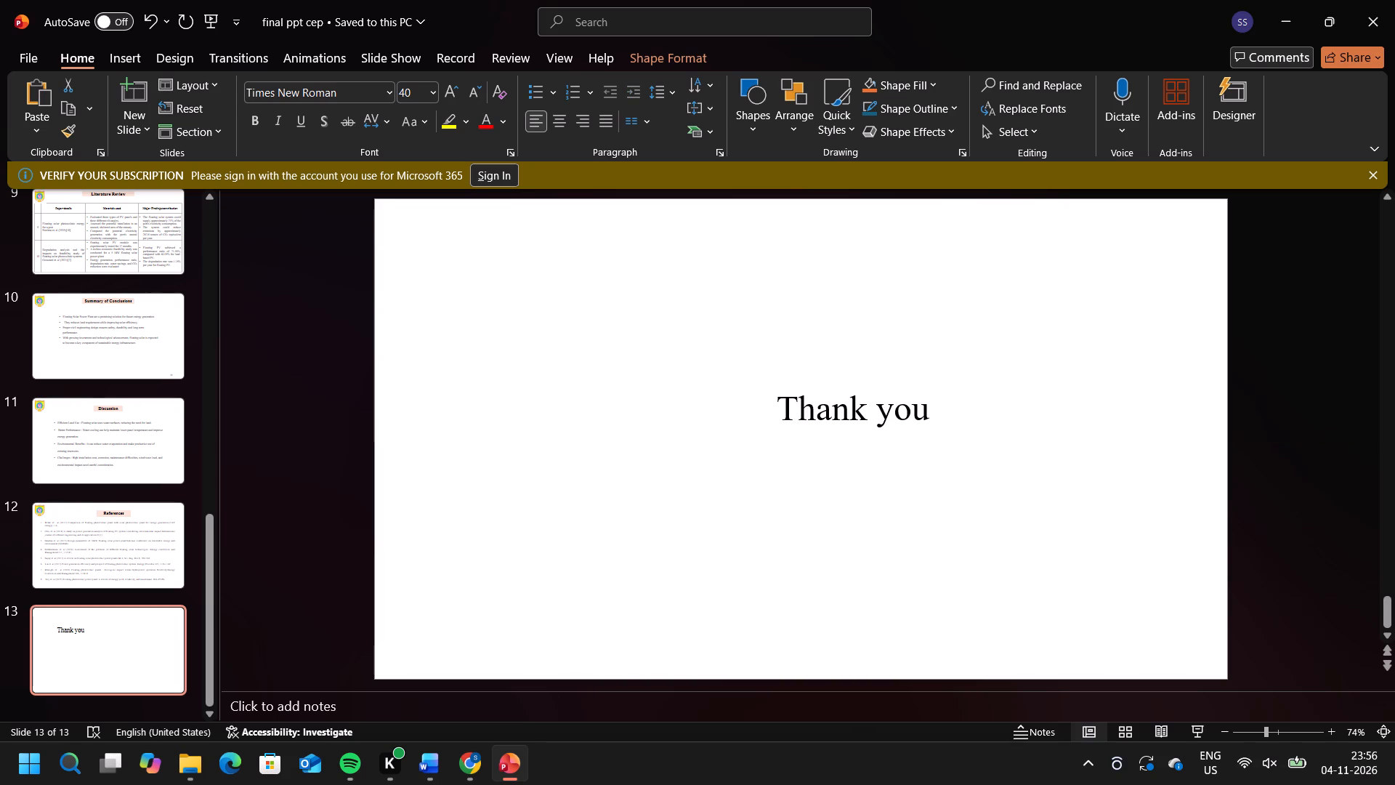
drag(950, 408, 913, 398)
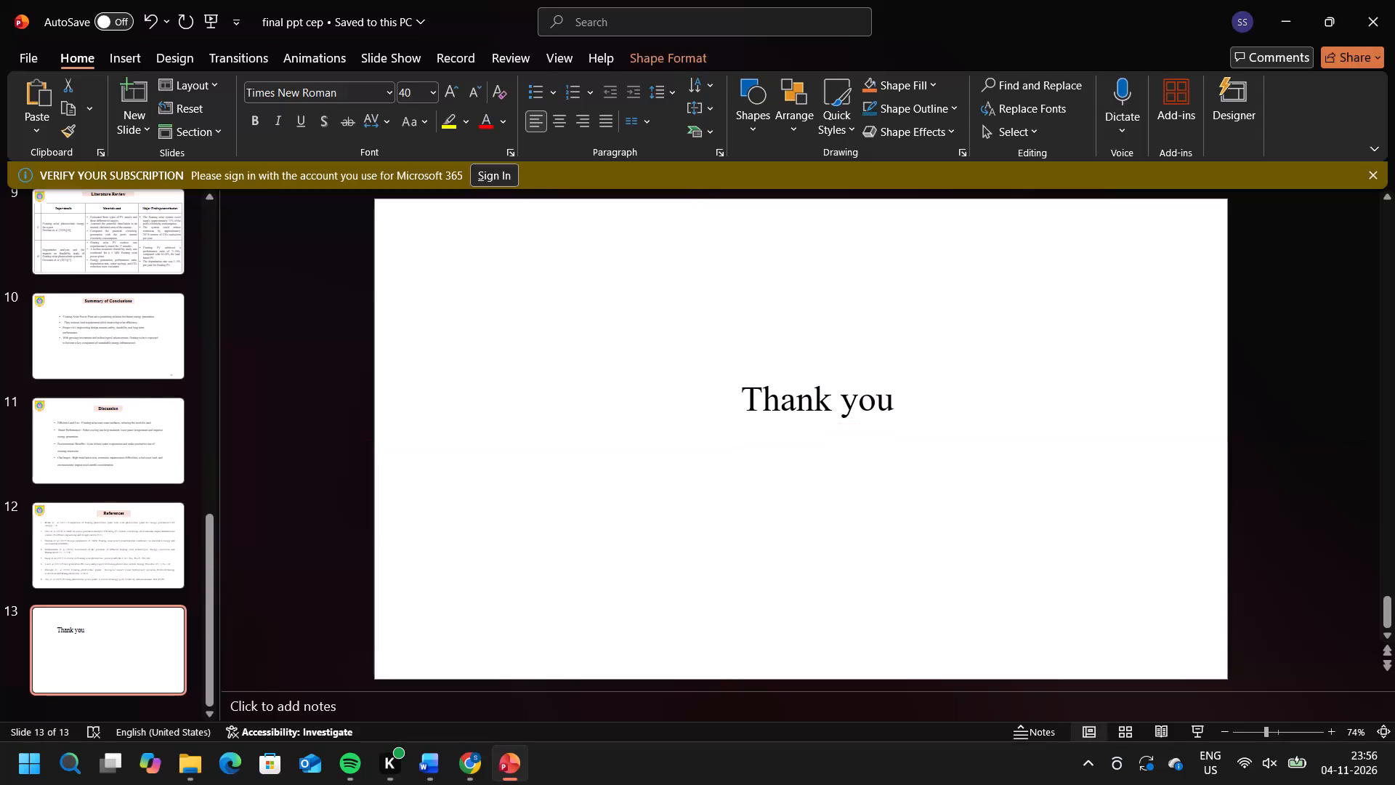
drag(913, 398, 917, 411)
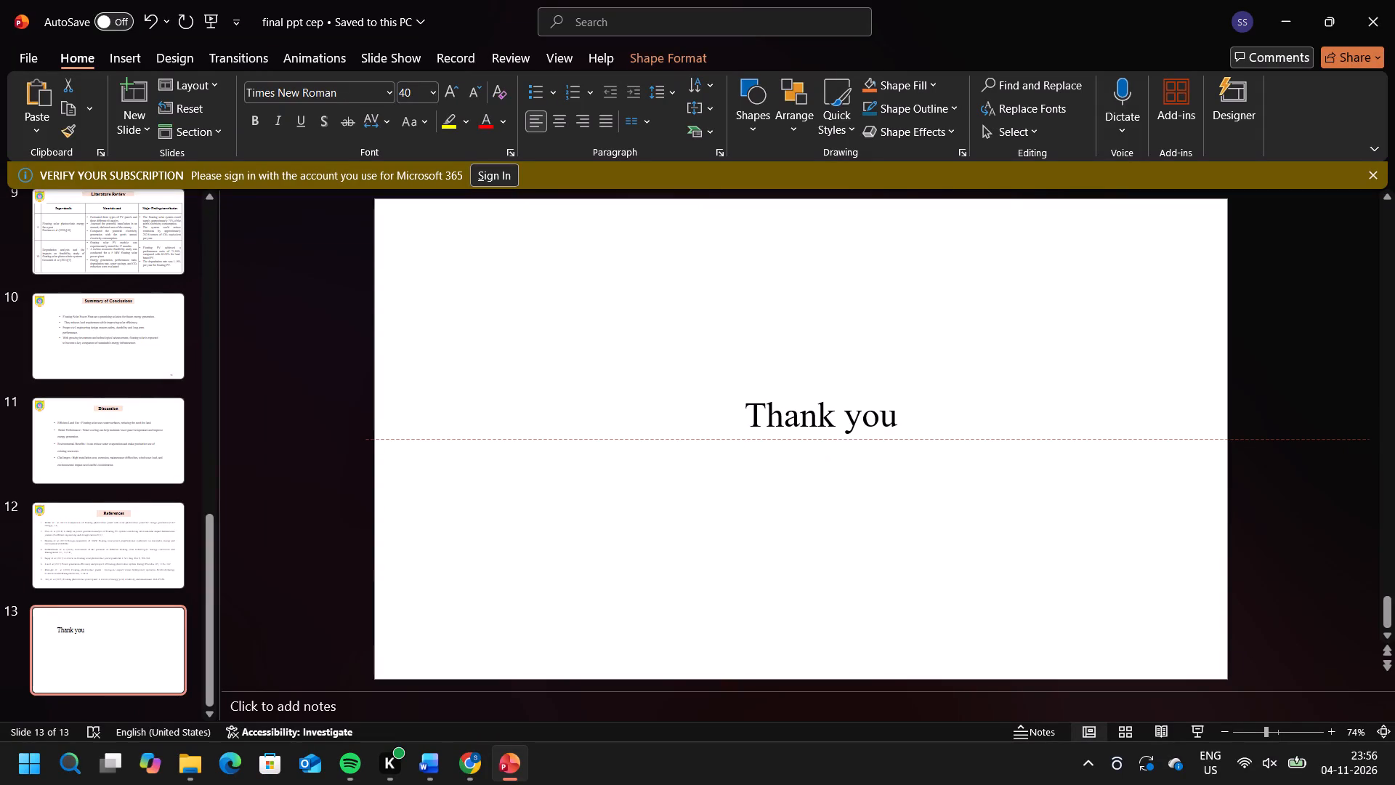
drag(917, 411, 950, 411)
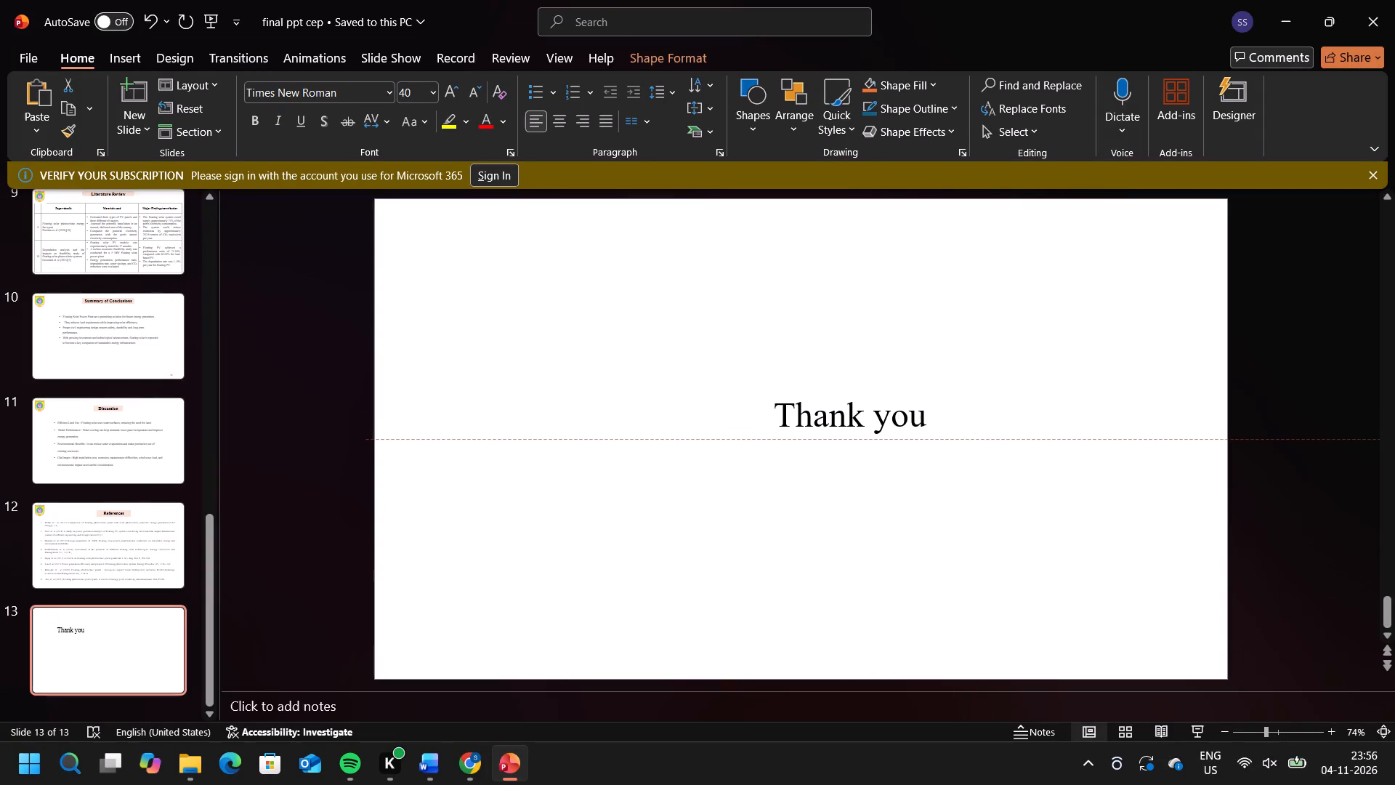
drag(950, 411, 915, 417)
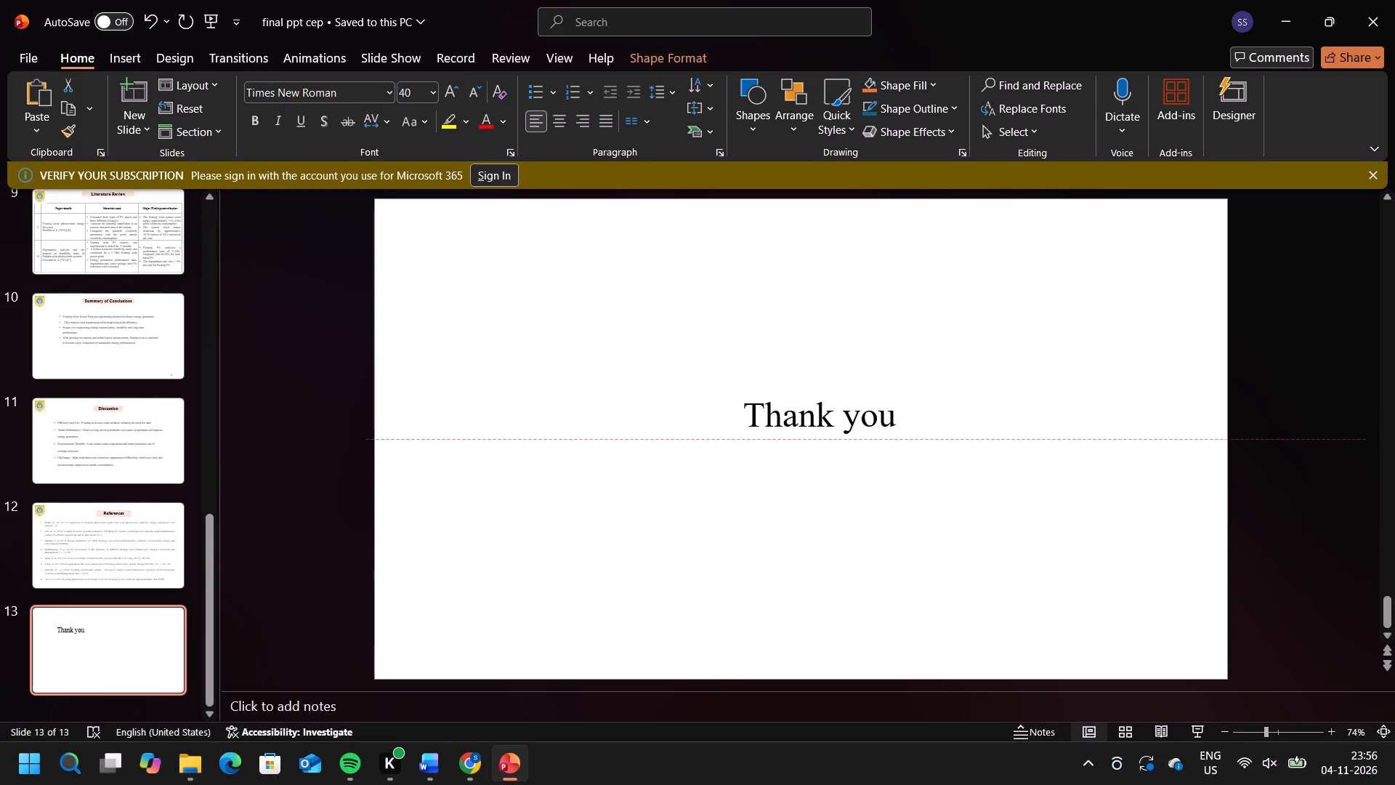
drag(915, 417, 894, 414)
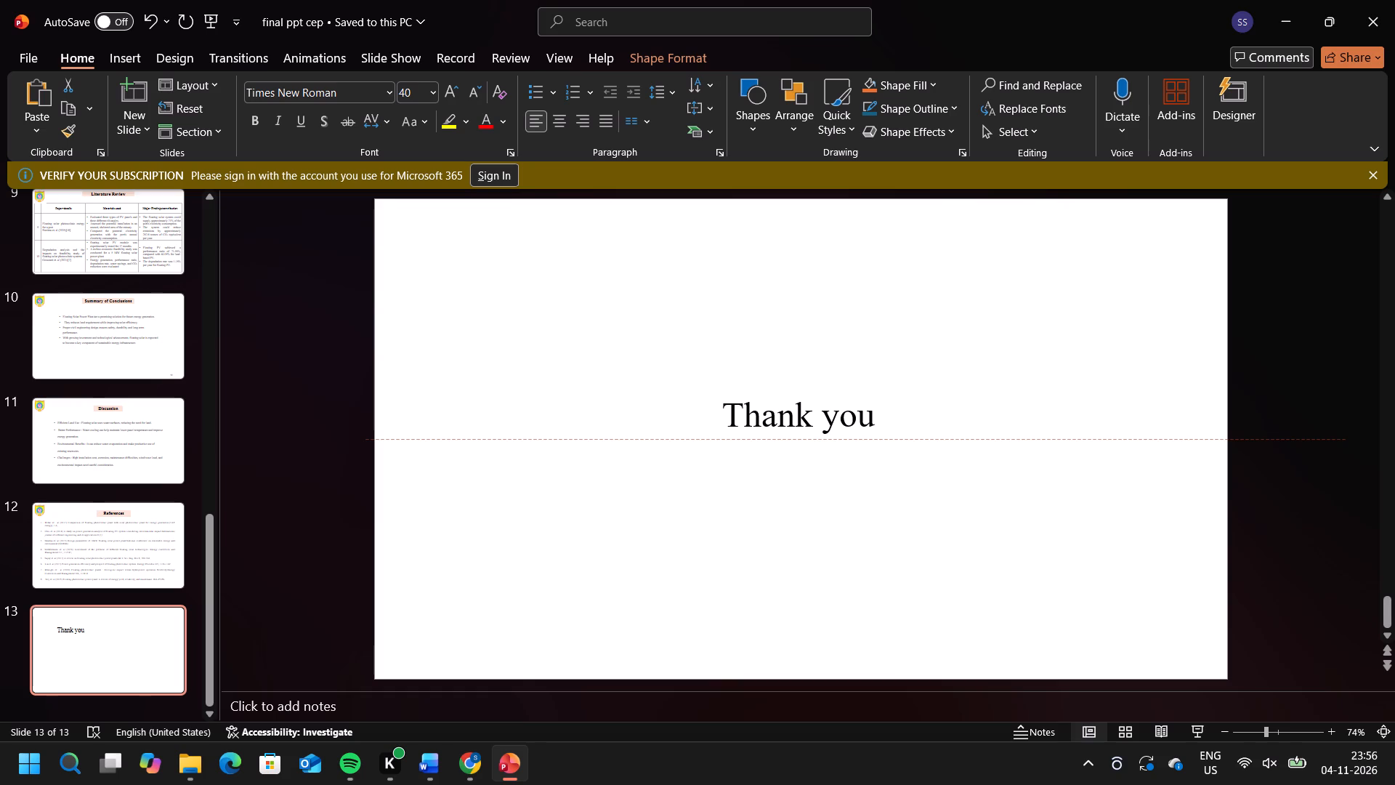
drag(894, 414, 894, 414)
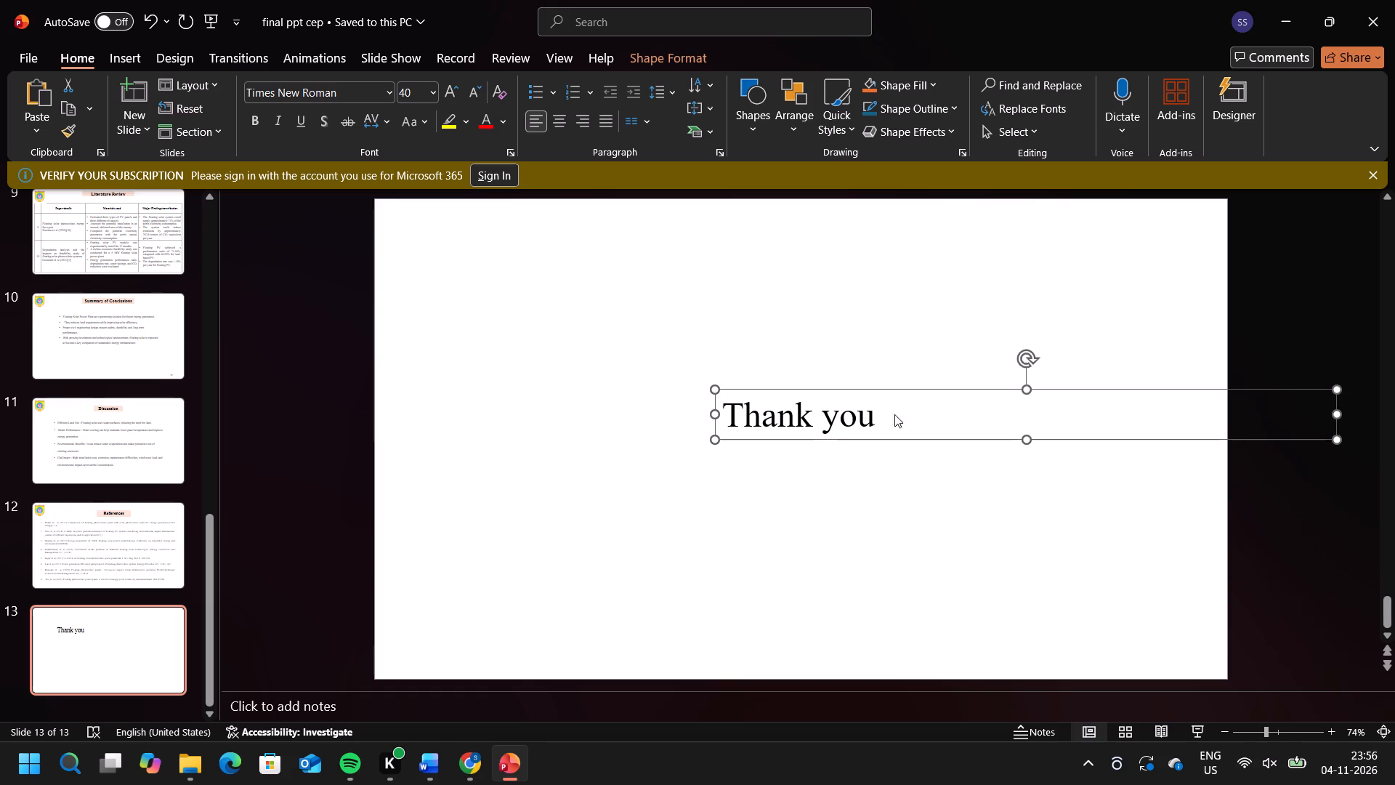
click(894, 414)
Narrow the "Thank you" text box to fit its words and centre it horizontally on slide 13.
drag(1337, 413, 1242, 422)
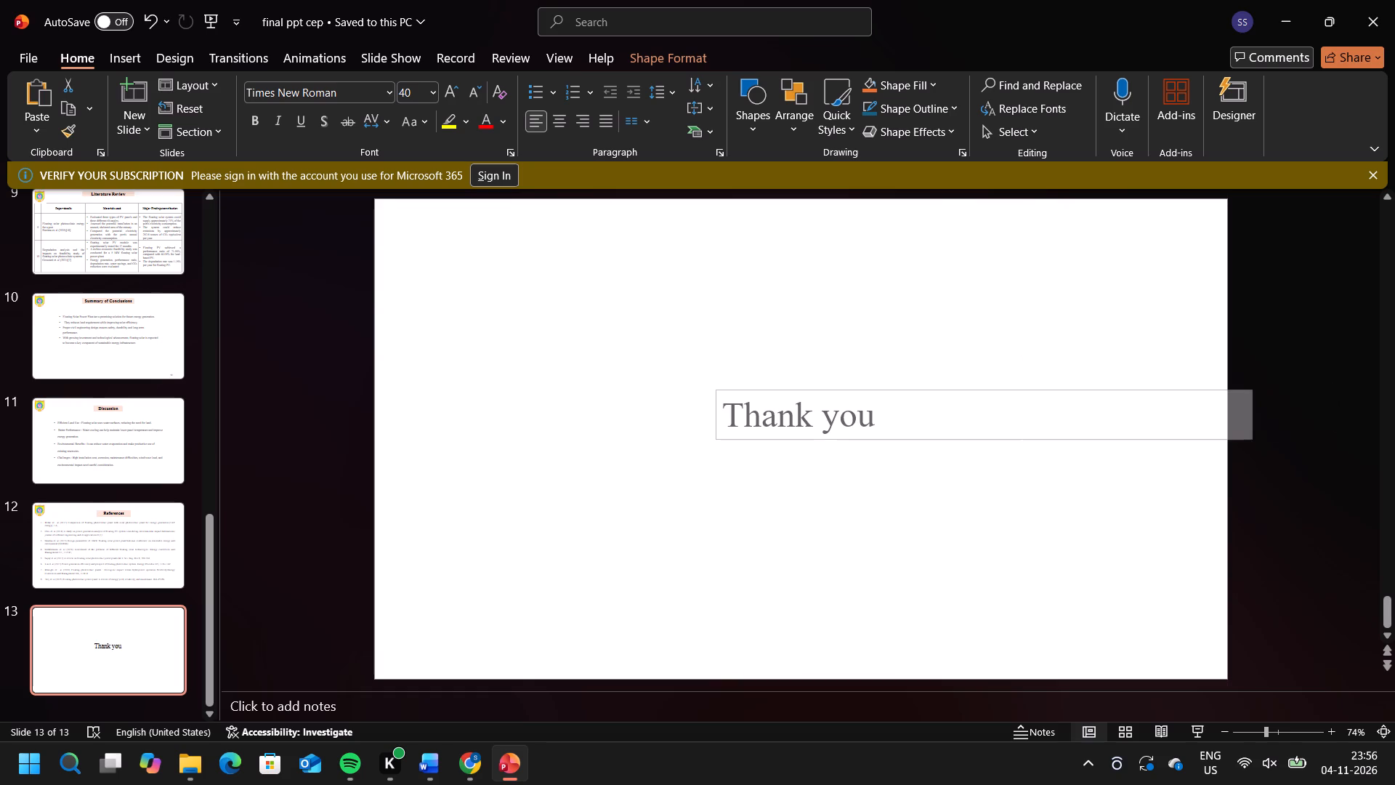
drag(1242, 422, 882, 419)
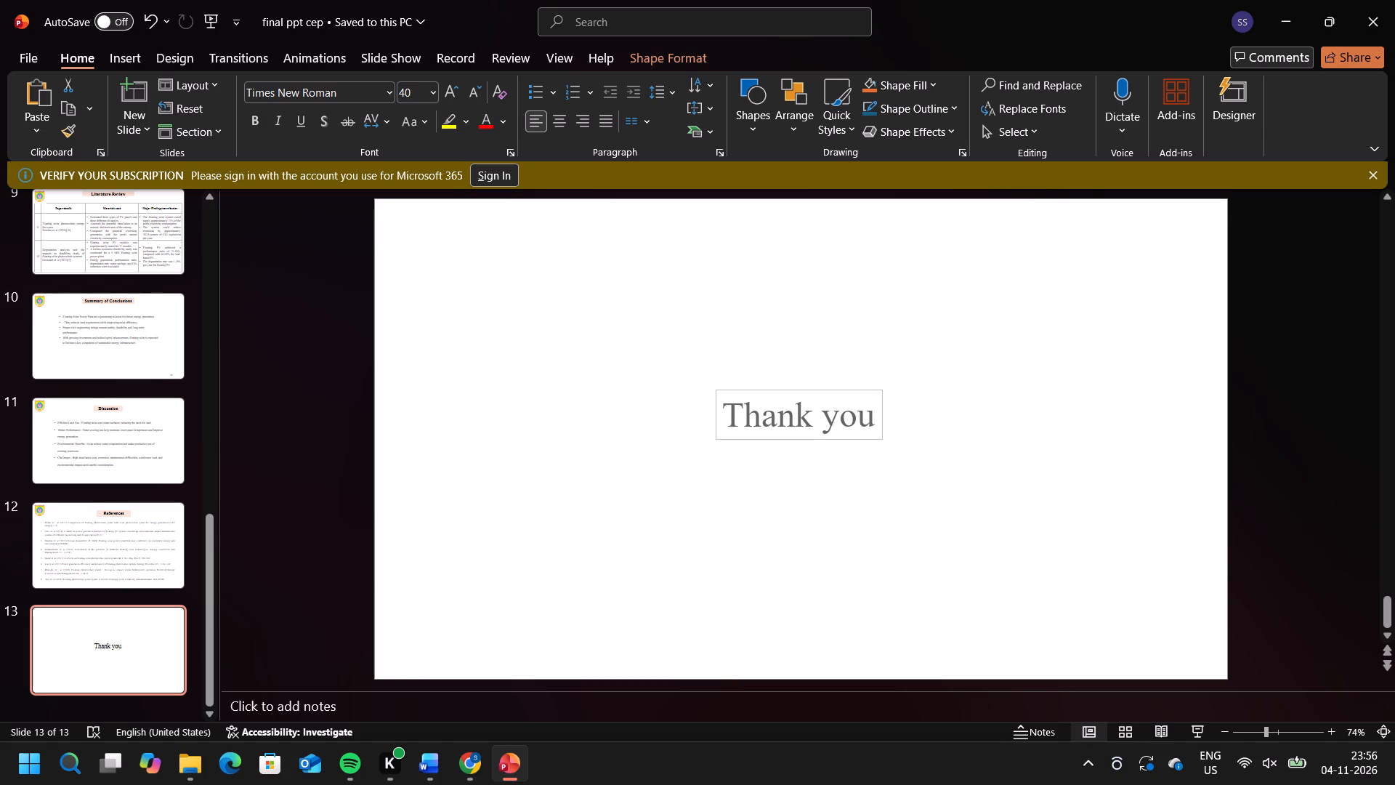
drag(882, 419, 881, 419)
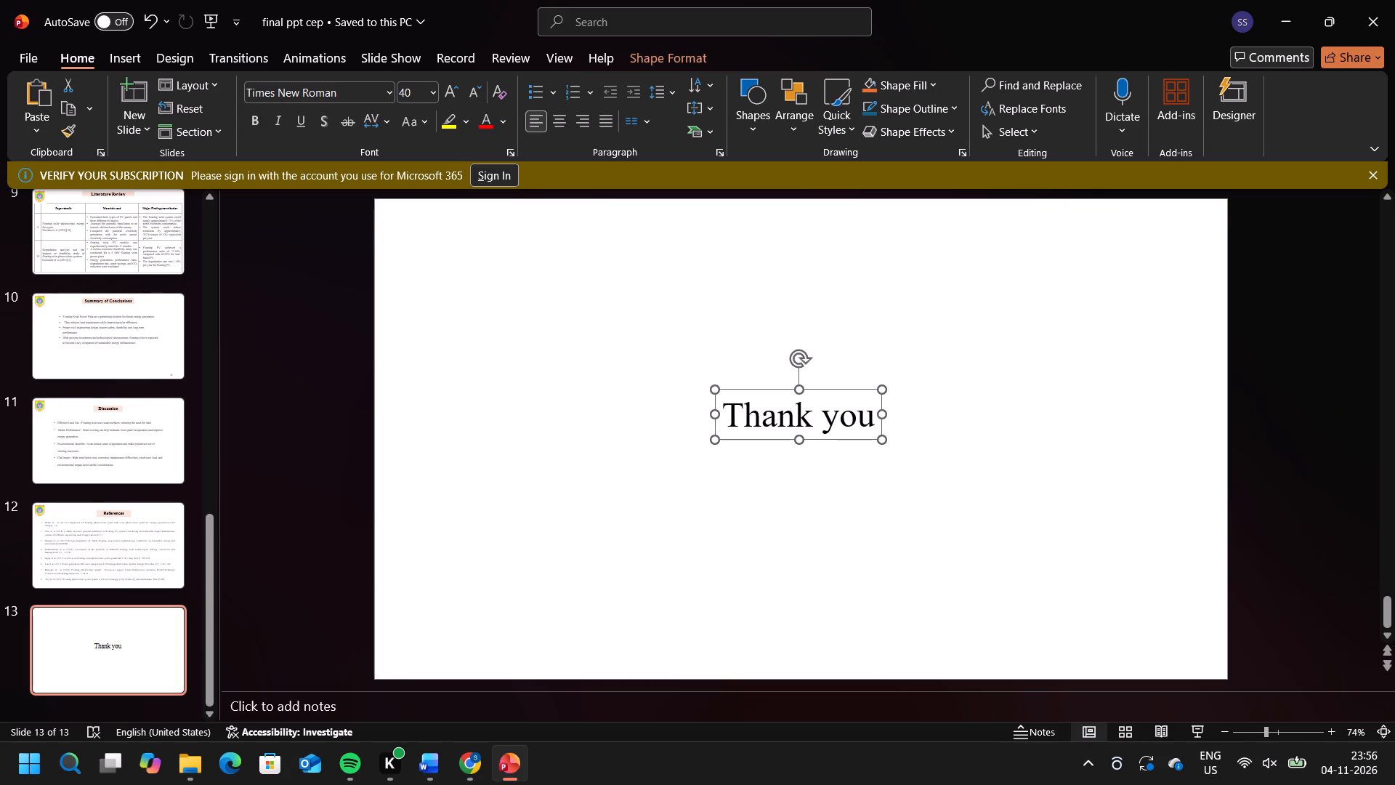
click(717, 400)
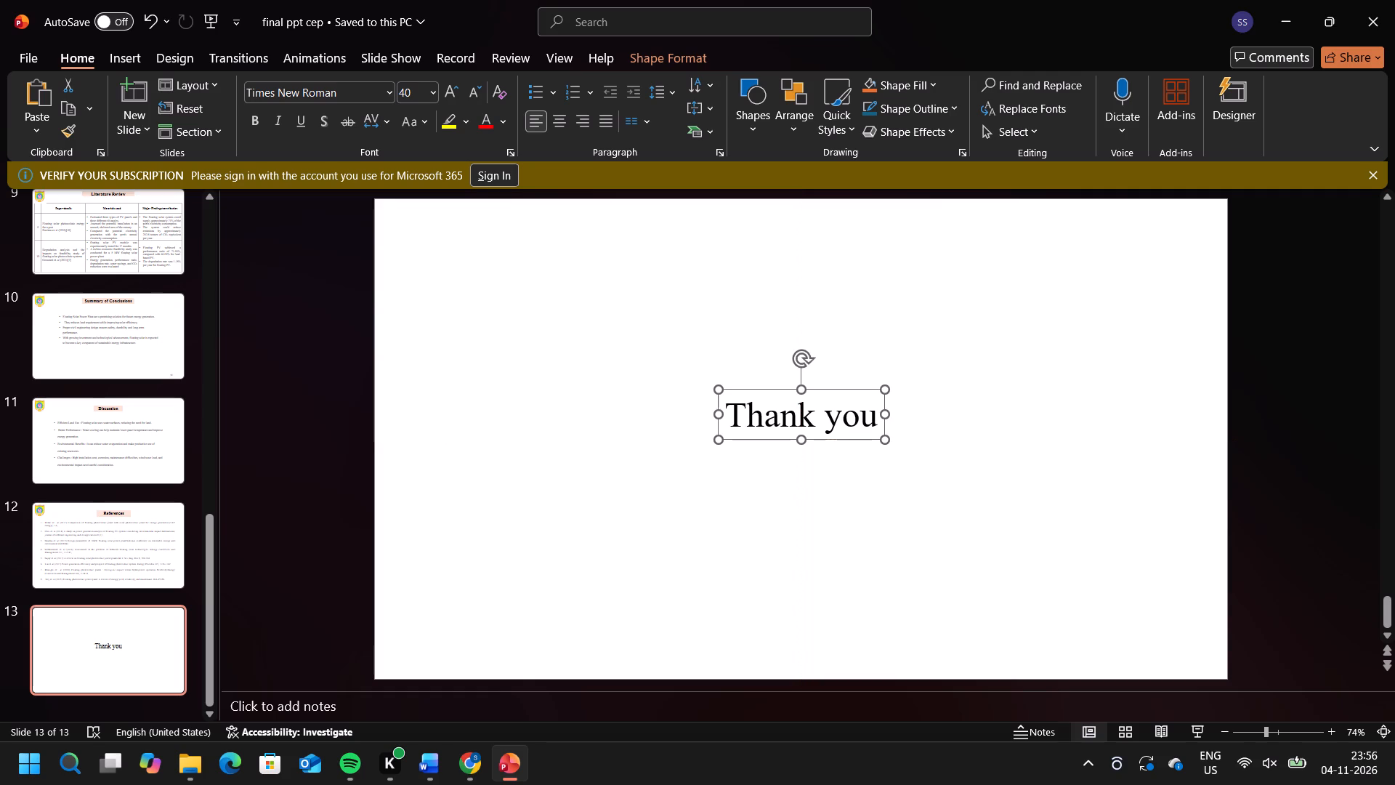
click(716, 307)
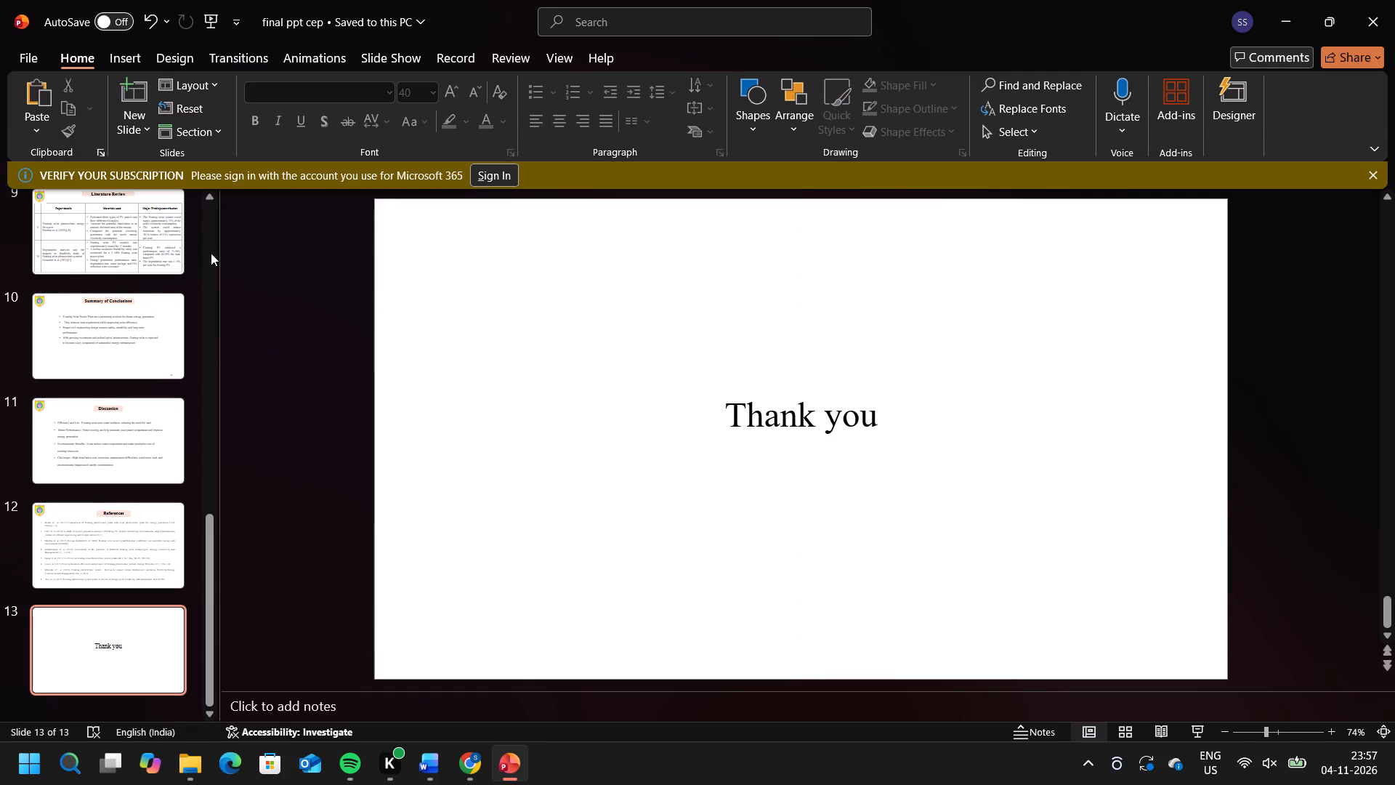
Save the presentation under its existing name.
click(31, 59)
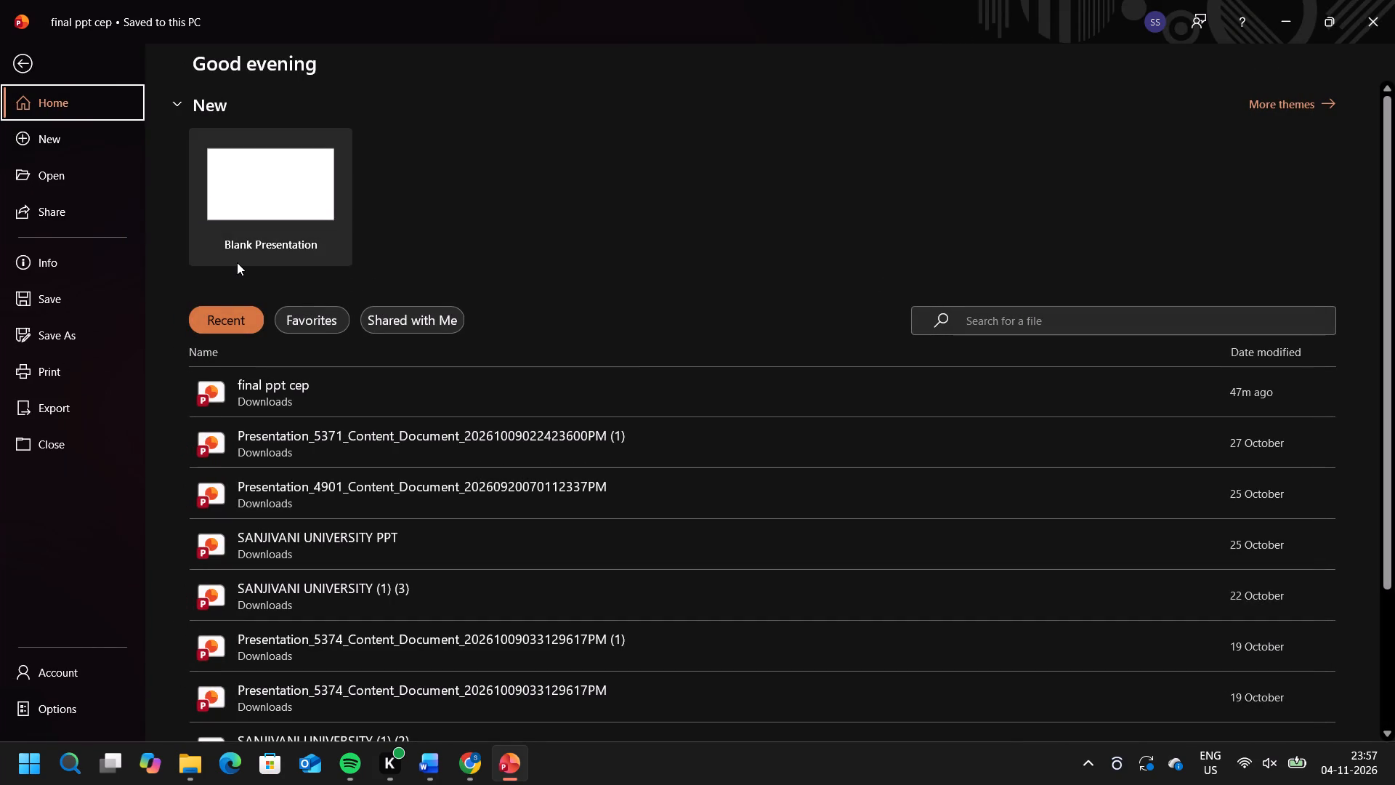
click(54, 295)
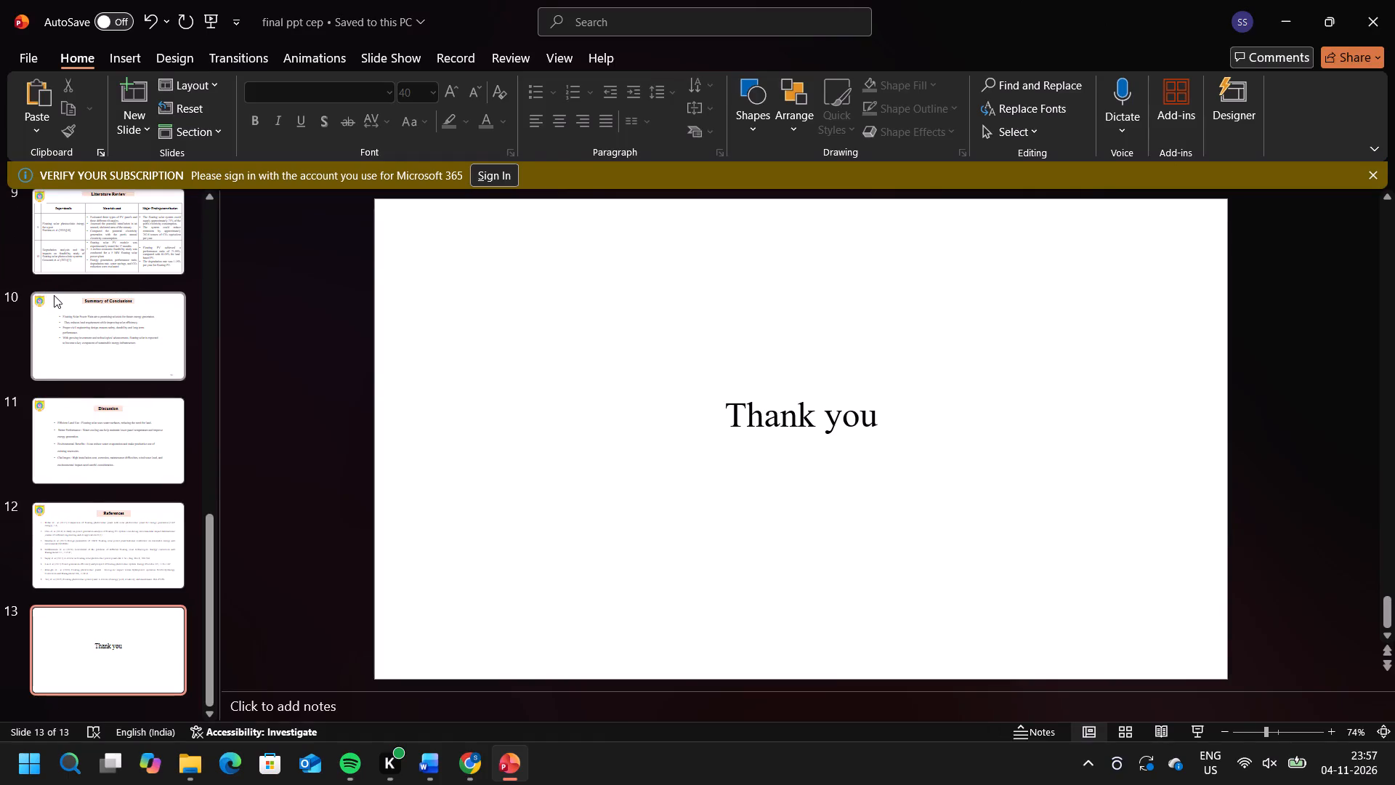
Save a copy of the presentation in the Downloads folder under the name "final (2) CEP ppt".
drag(124, 169, 23, 55)
click(23, 55)
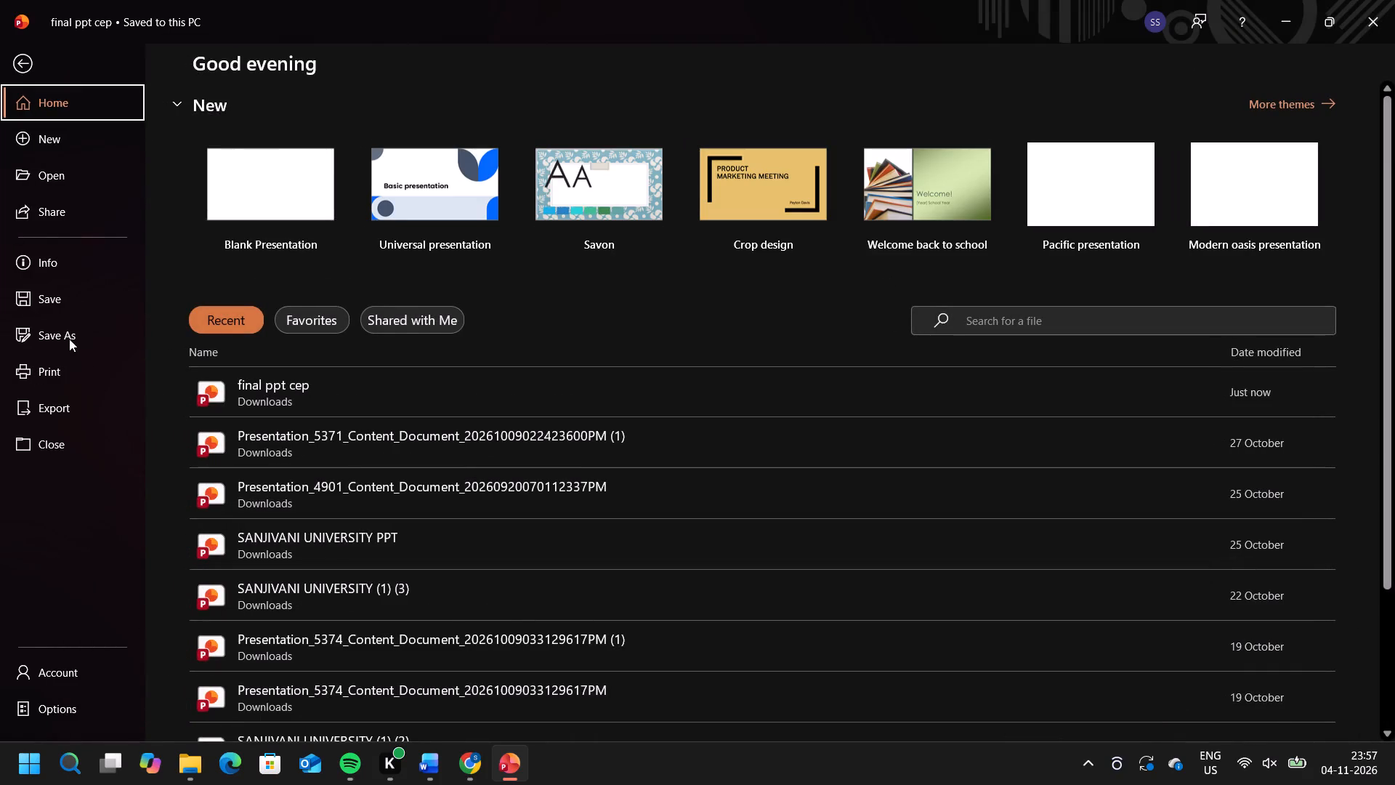
click(69, 339)
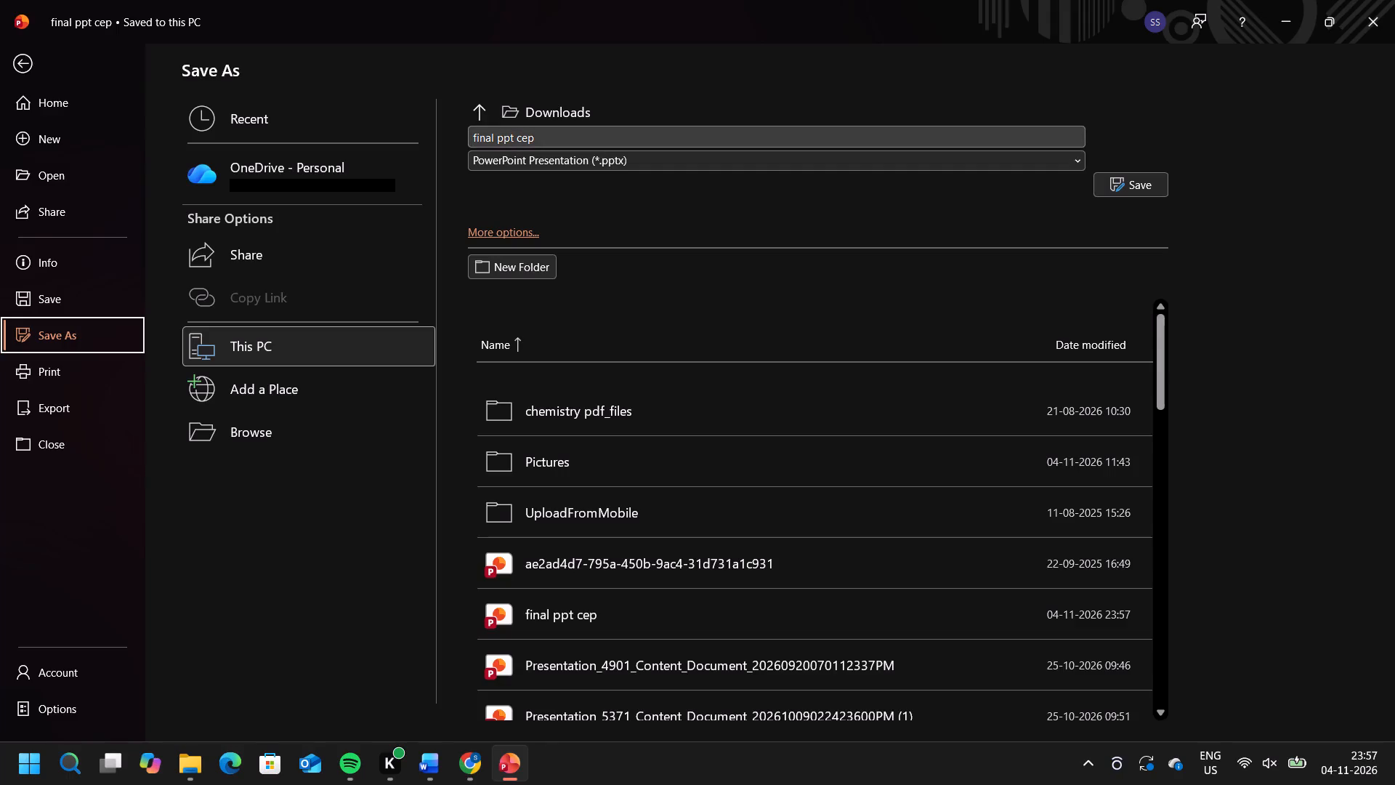
click(495, 135)
click(495, 135)
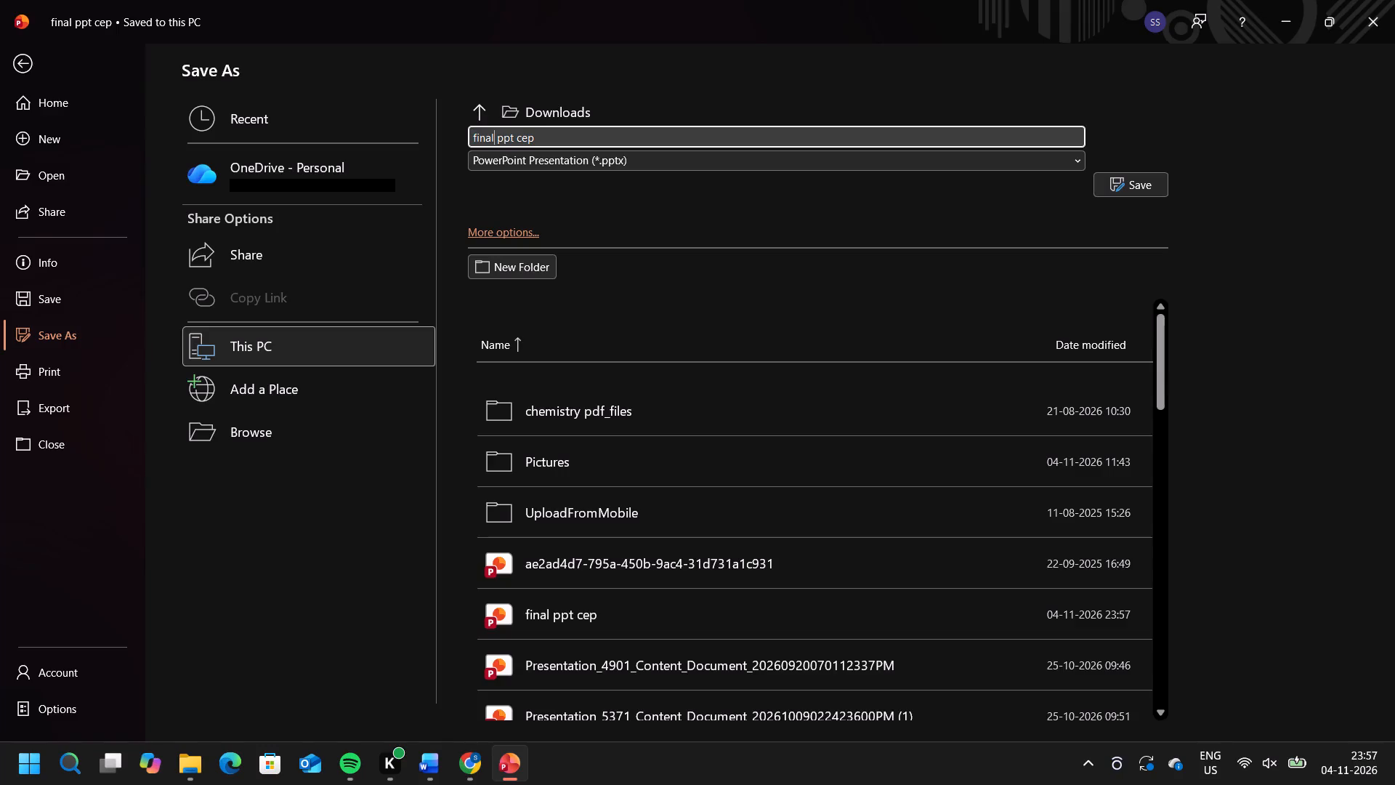
key(space)
text((2)
key(shift+parenright)
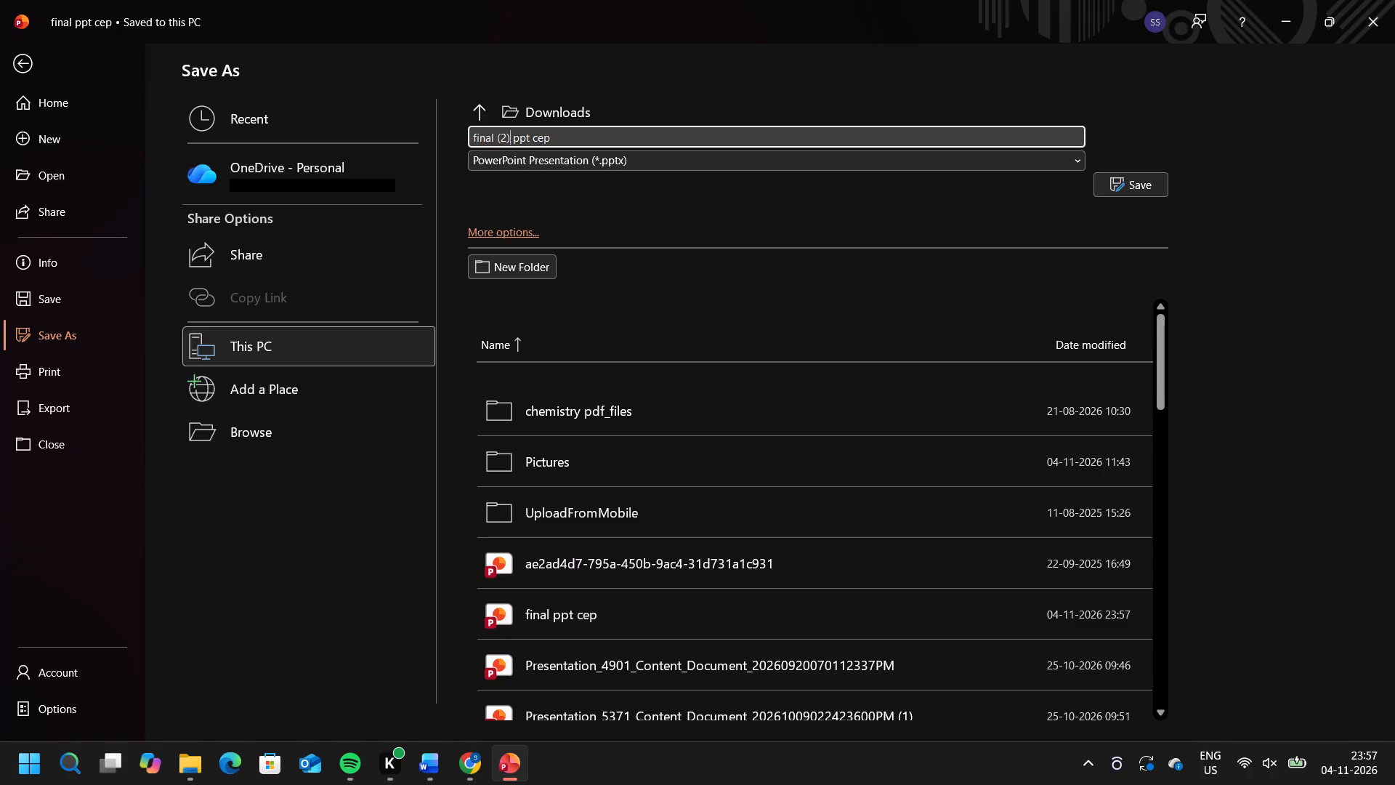
click(551, 138)
key(BackSpace)
key(BackSpace)
key(BackSpace)
key(BackSpace)
key(BackSpace)
key(BackSpace)
key(BackSpace)
text(CEP)
key(space)
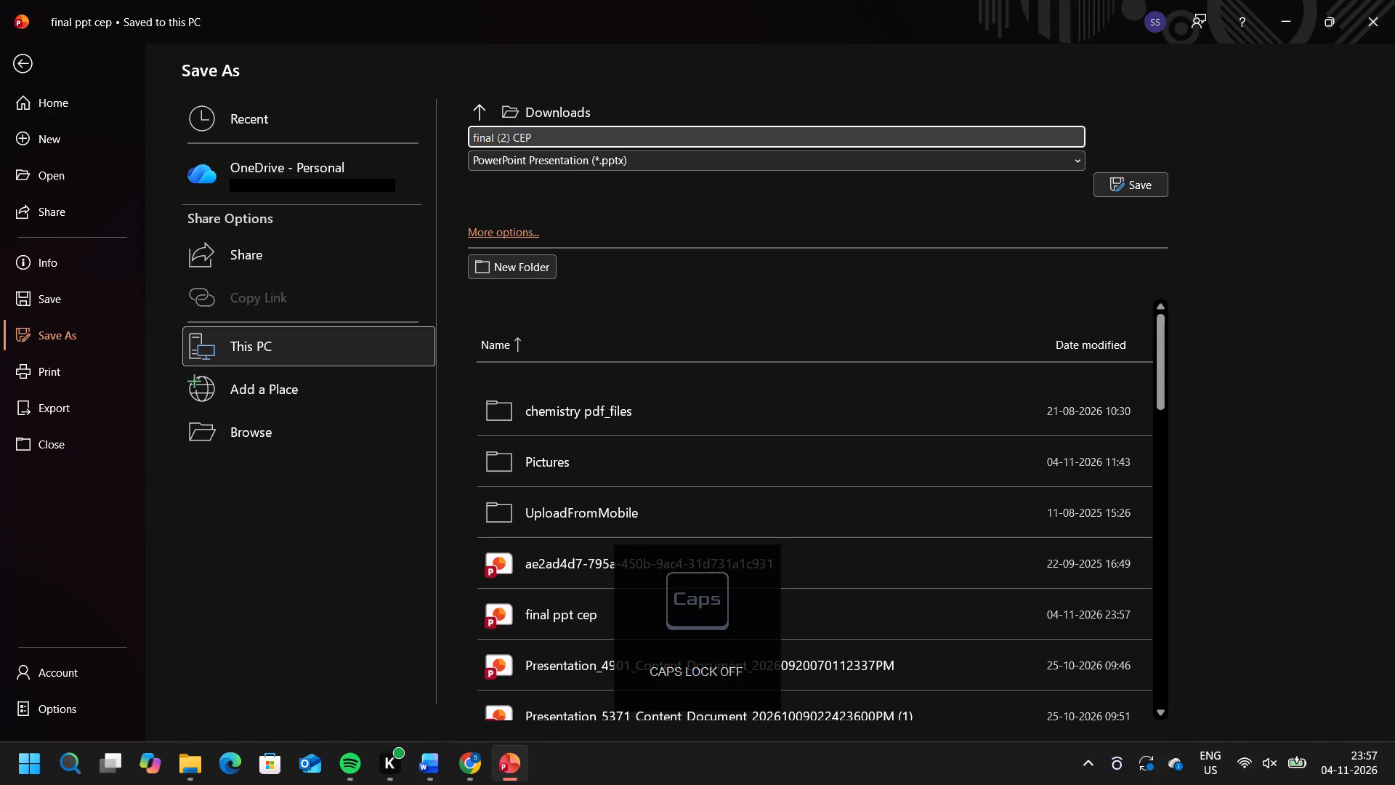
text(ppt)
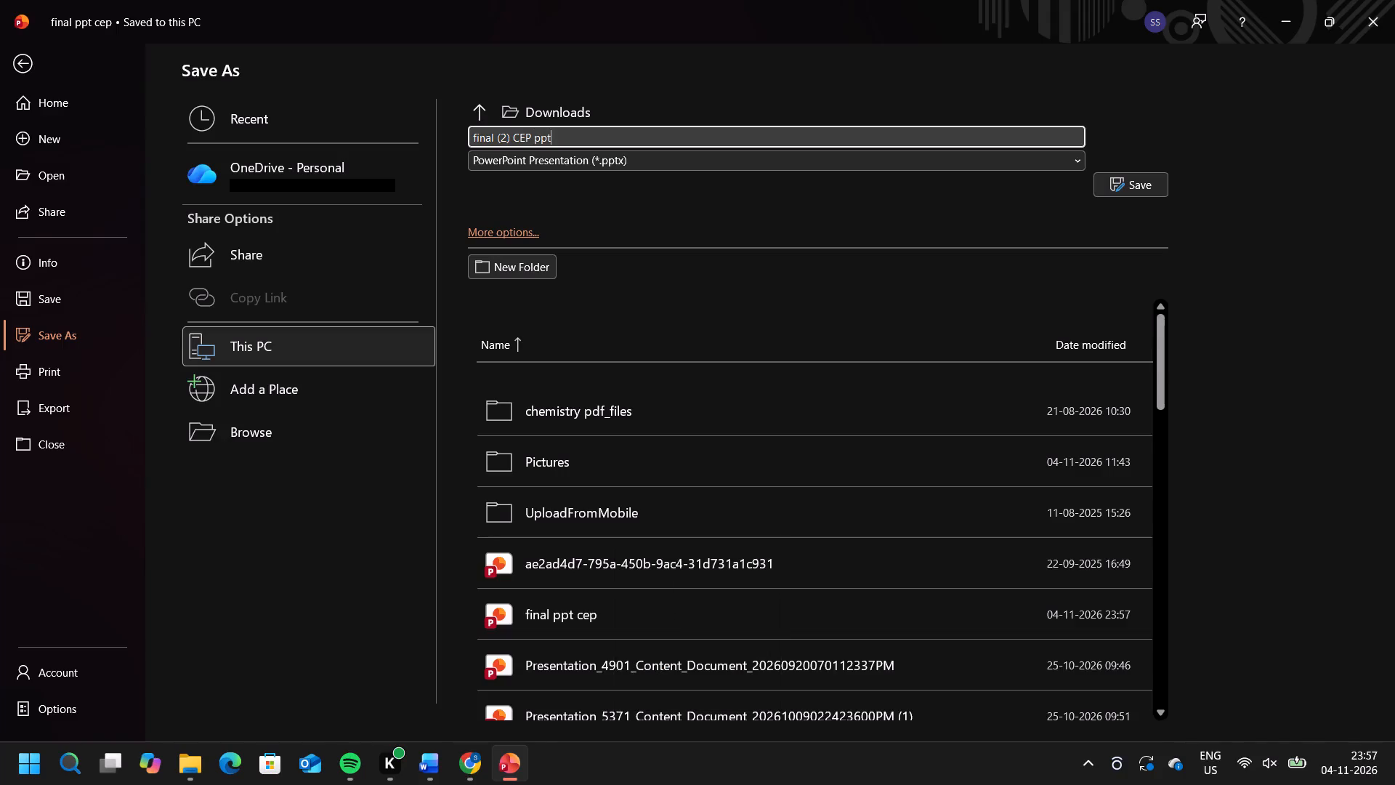
Complete saving the presentation copy to the Downloads folder as "final (2) CEP ppt".
click(1130, 180)
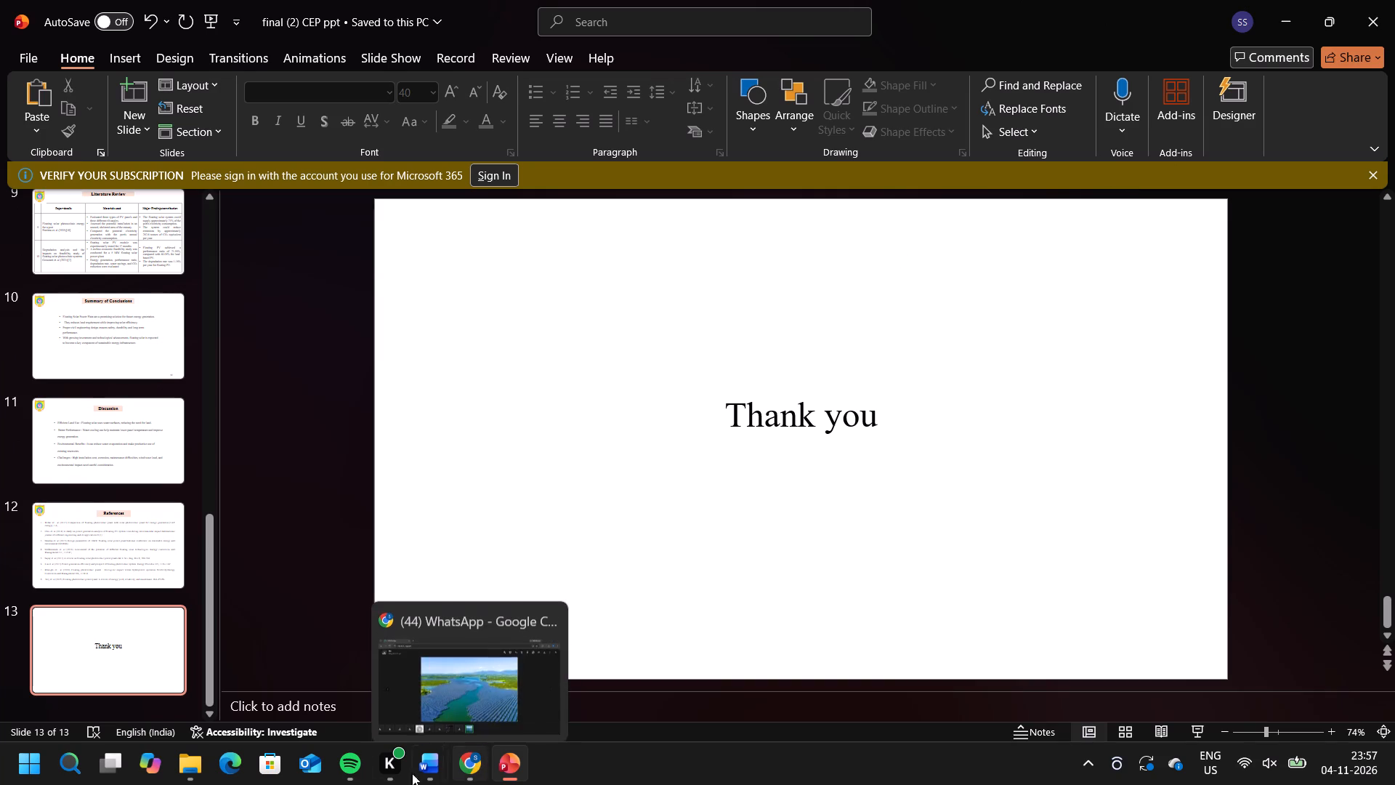
Switch to File Explorer and copy the recent presentation file "final (2) CEP ppt" to the clipboard.
click(186, 764)
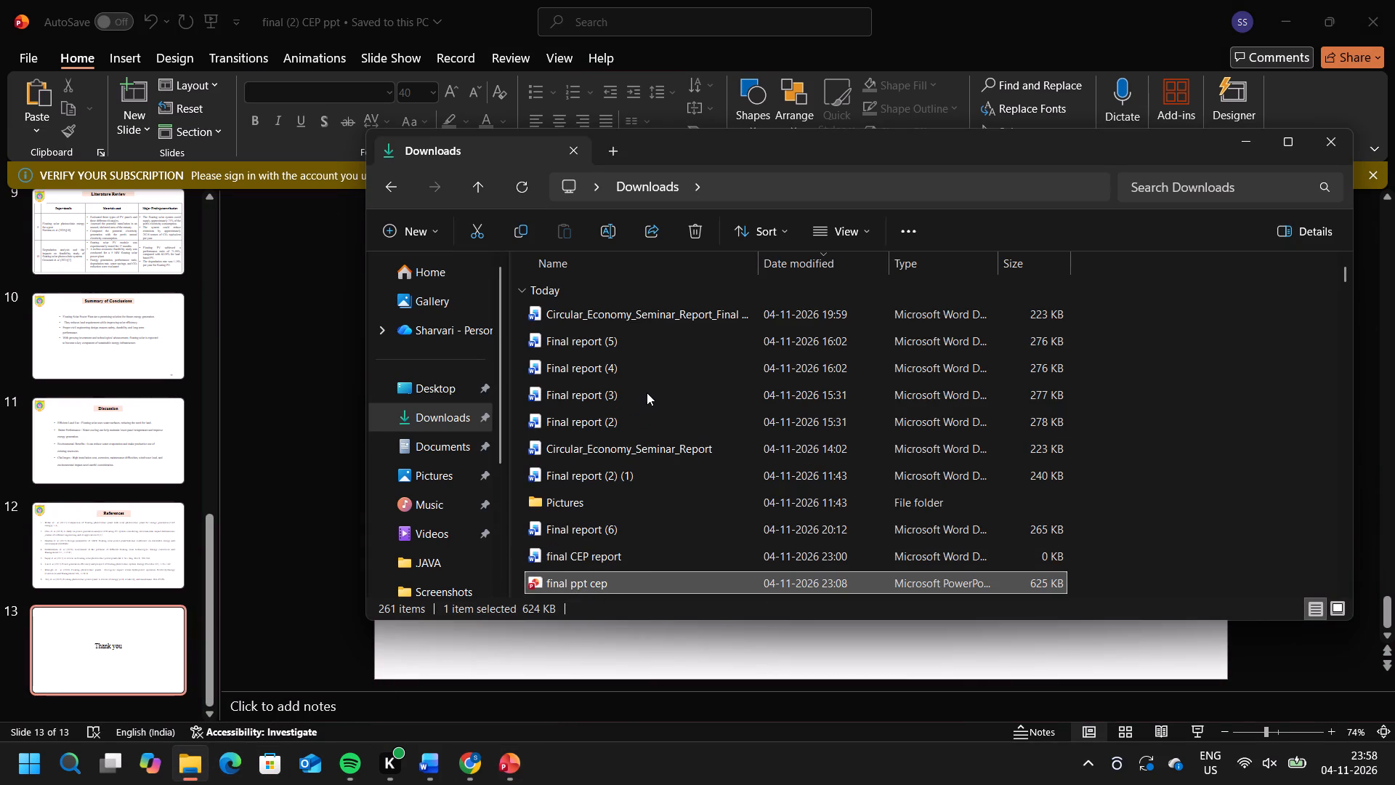
click(446, 279)
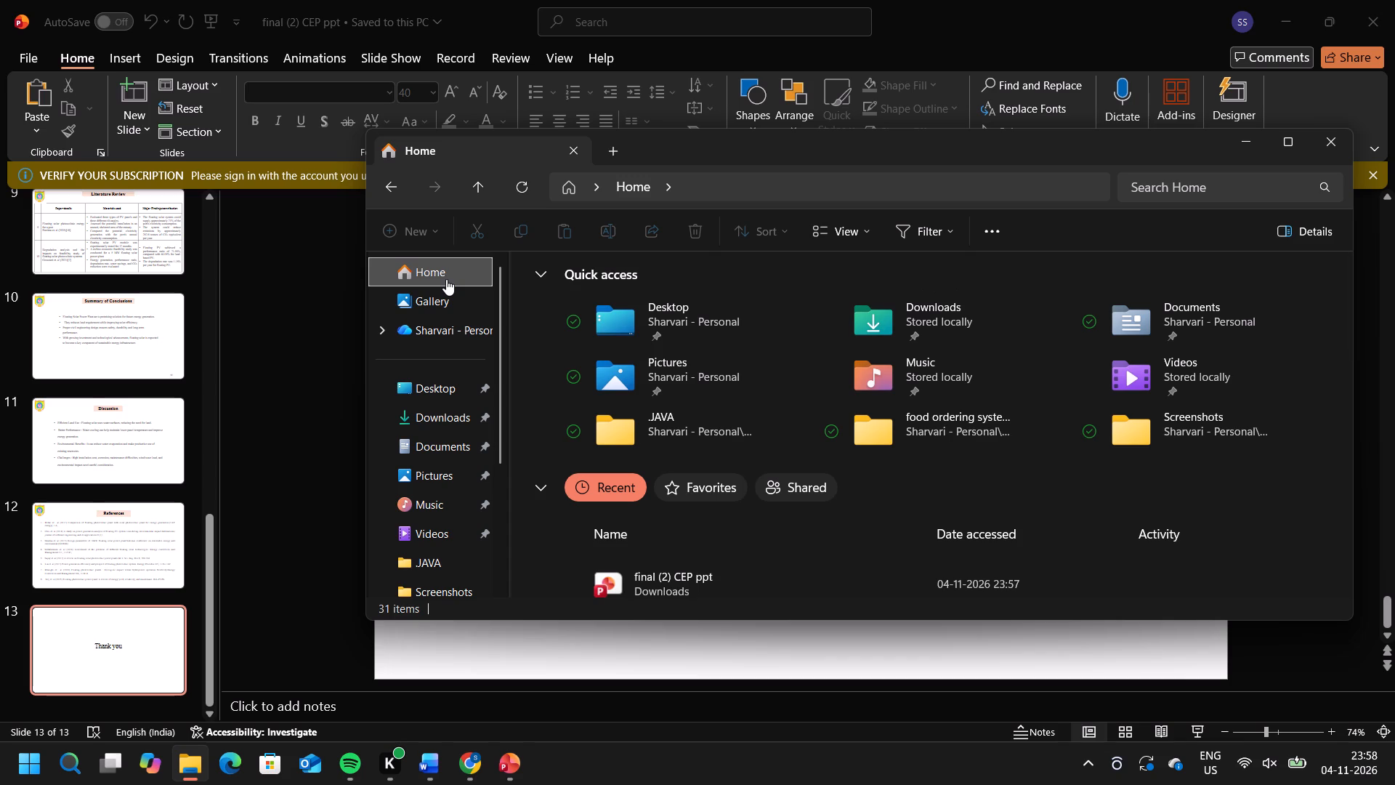
click(647, 583)
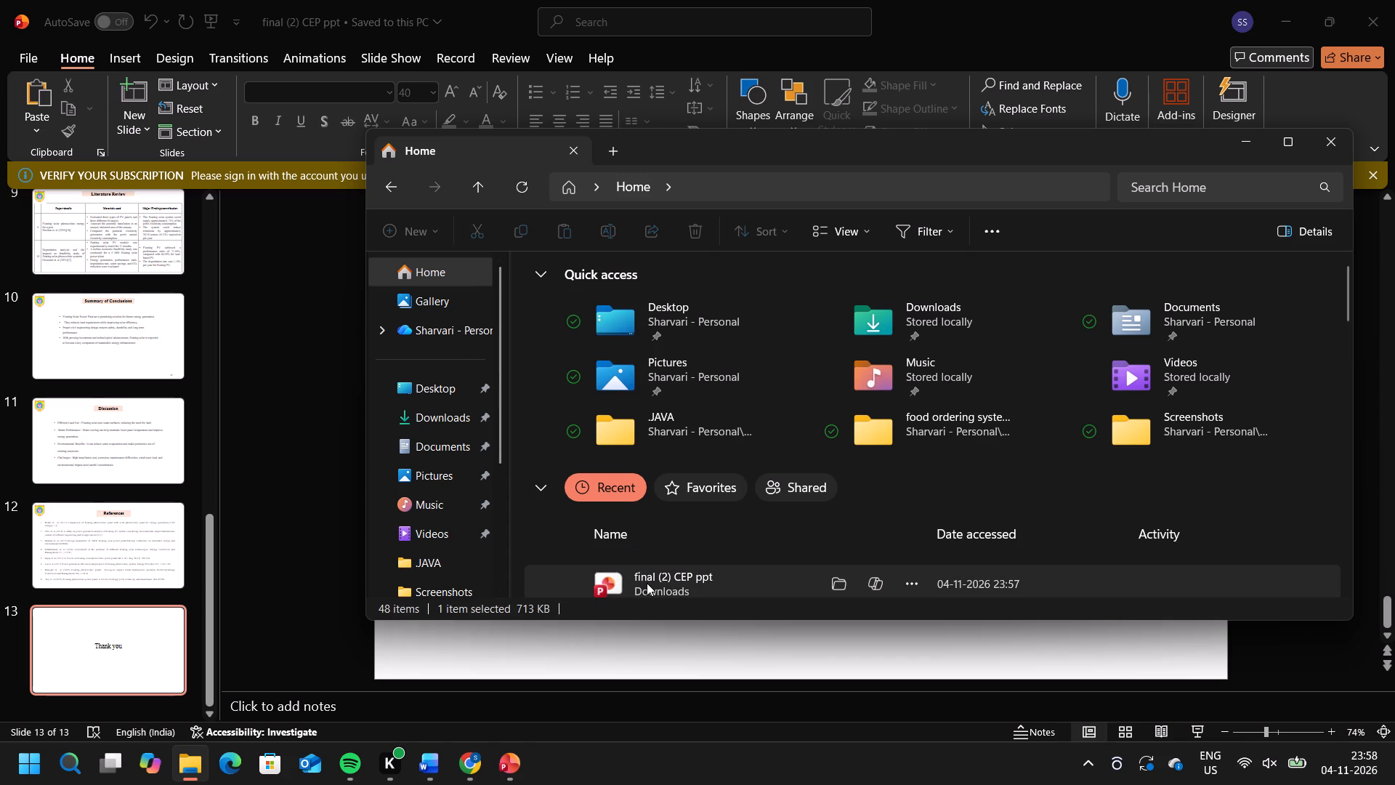
key(ctrl+c)
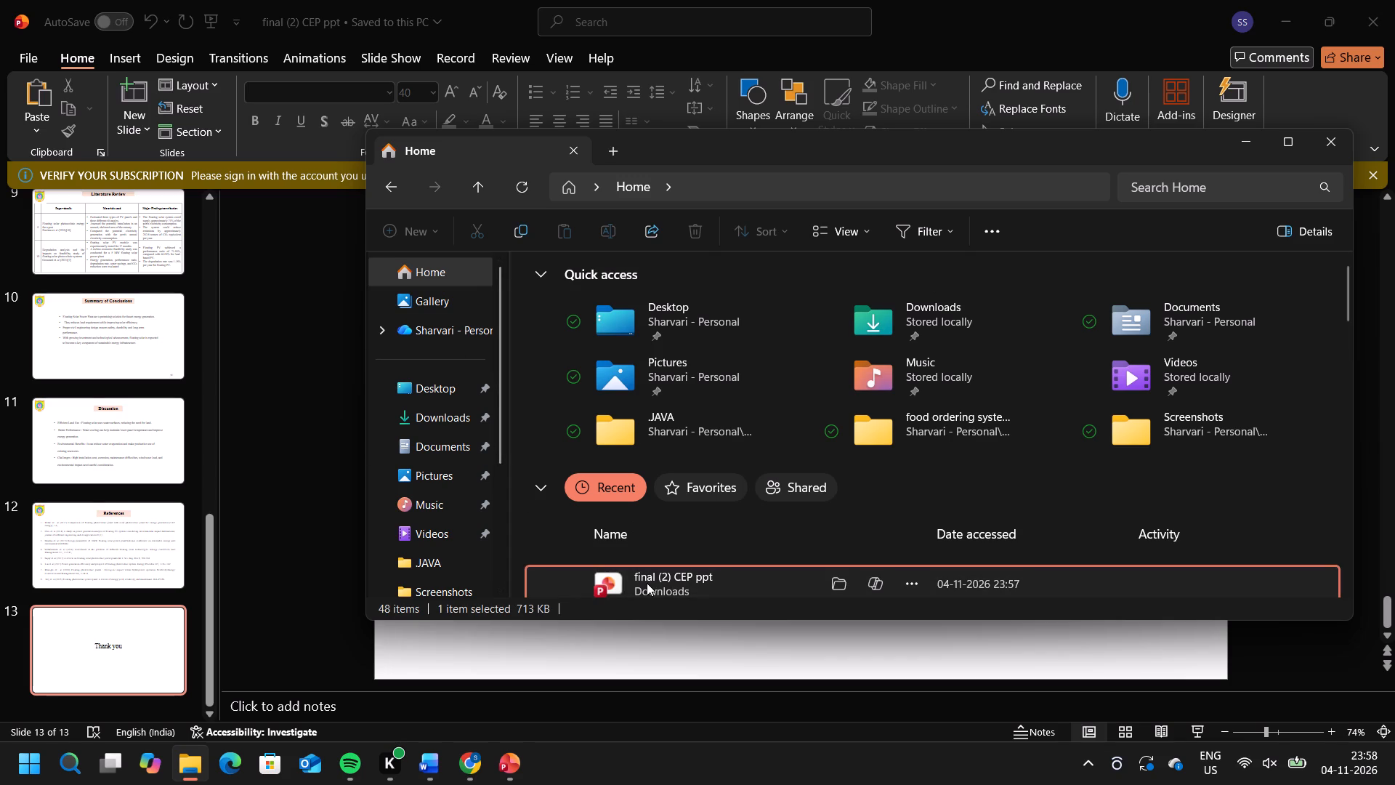